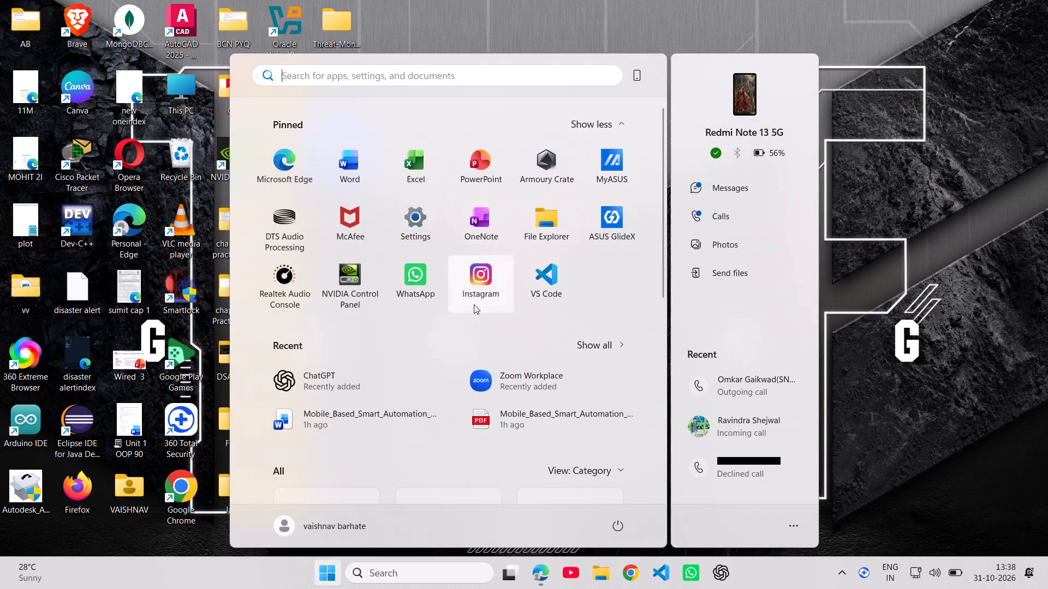
scroll(474, 304, down, 7)
scroll(474, 304, up, 7)
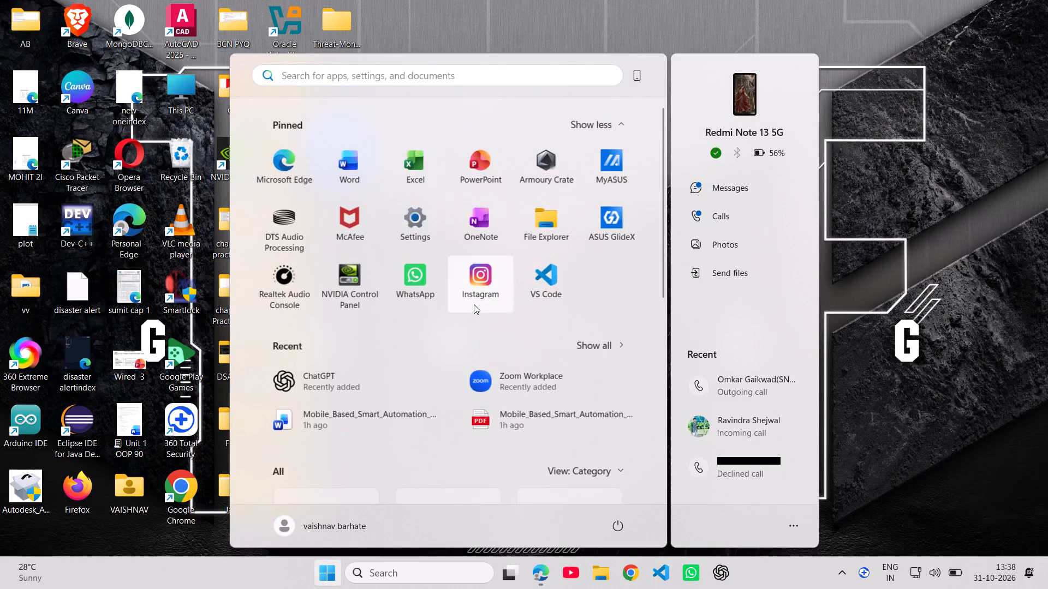
scroll(474, 304, down, 2)
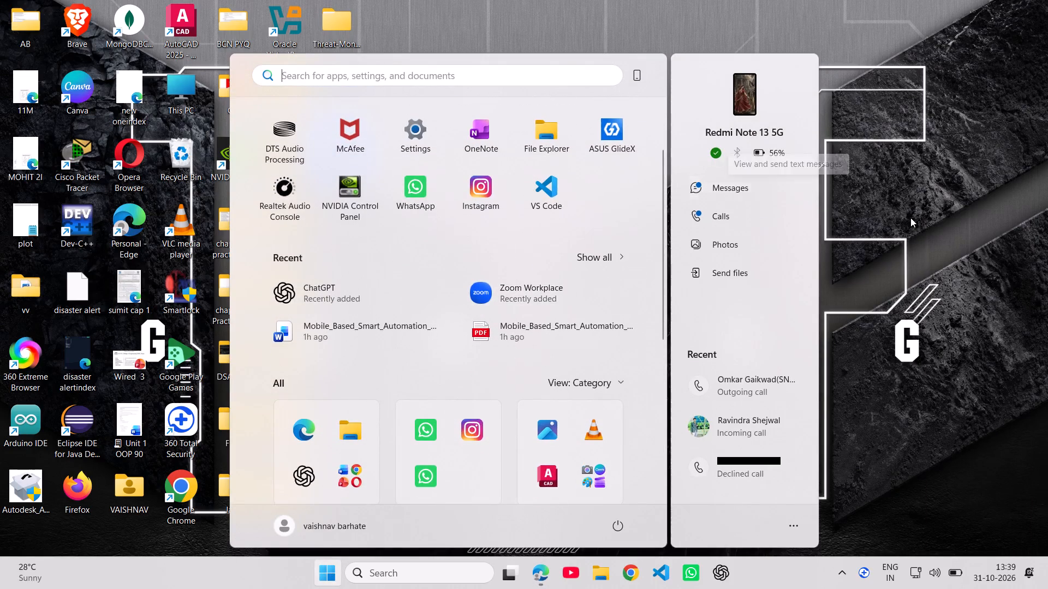
click(927, 229)
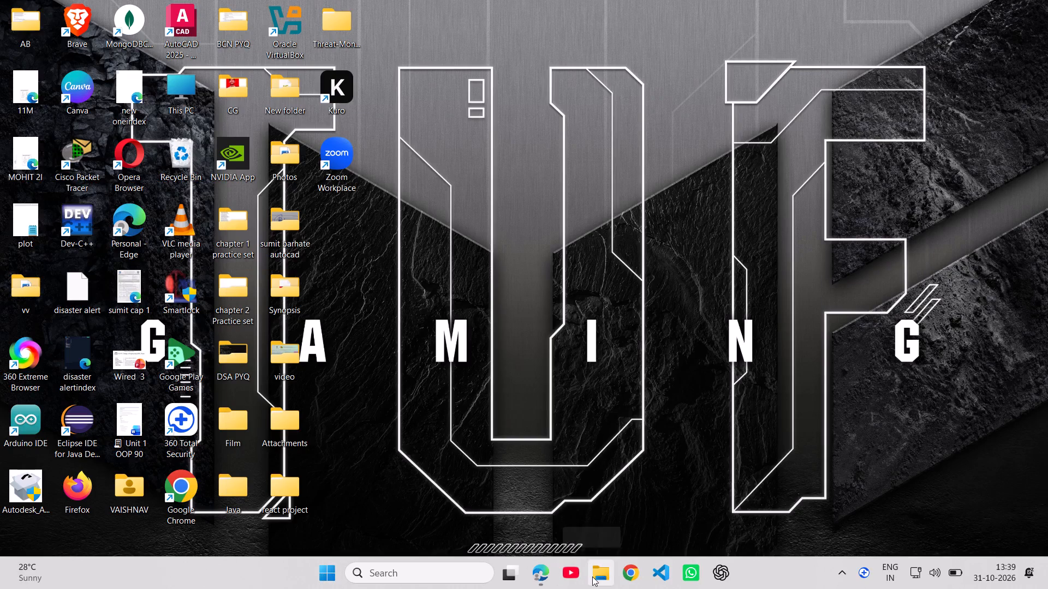
Open File Explorer maximized, search Home for codex, and look through the matching files.
click(592, 576)
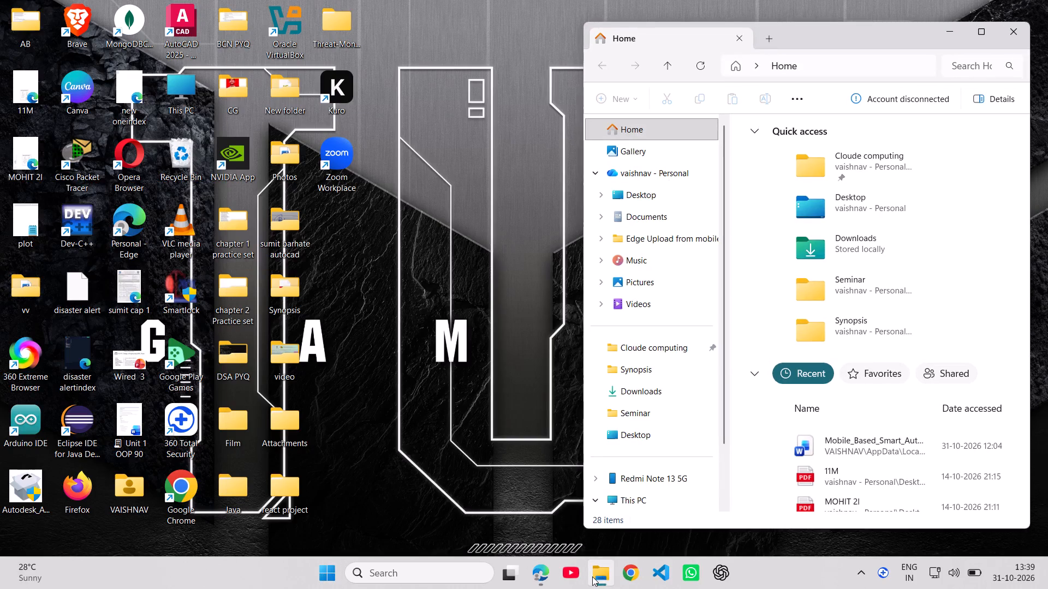
click(990, 29)
click(866, 43)
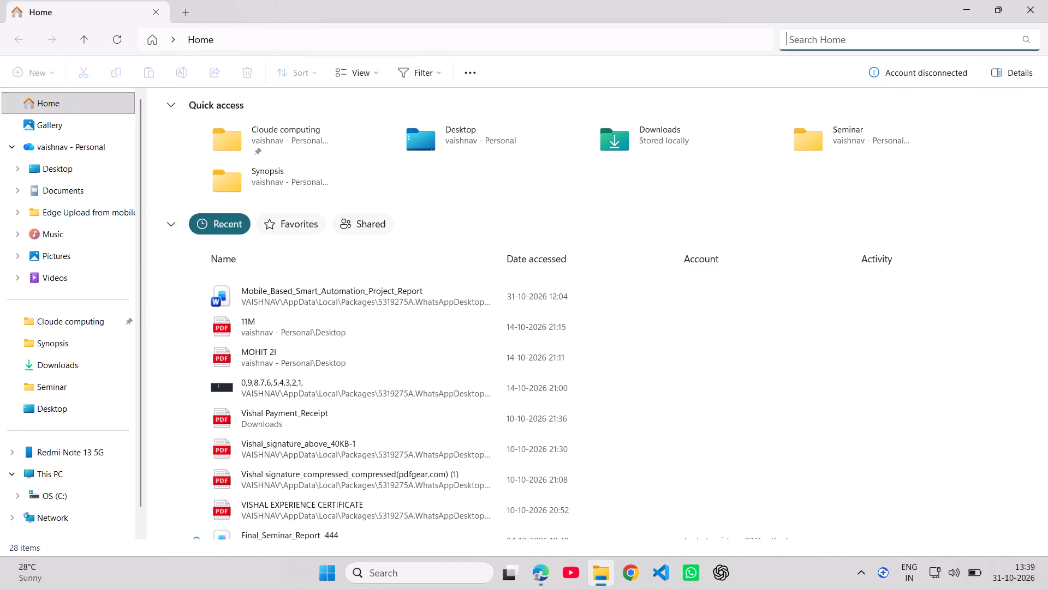
text(code)
key(x)
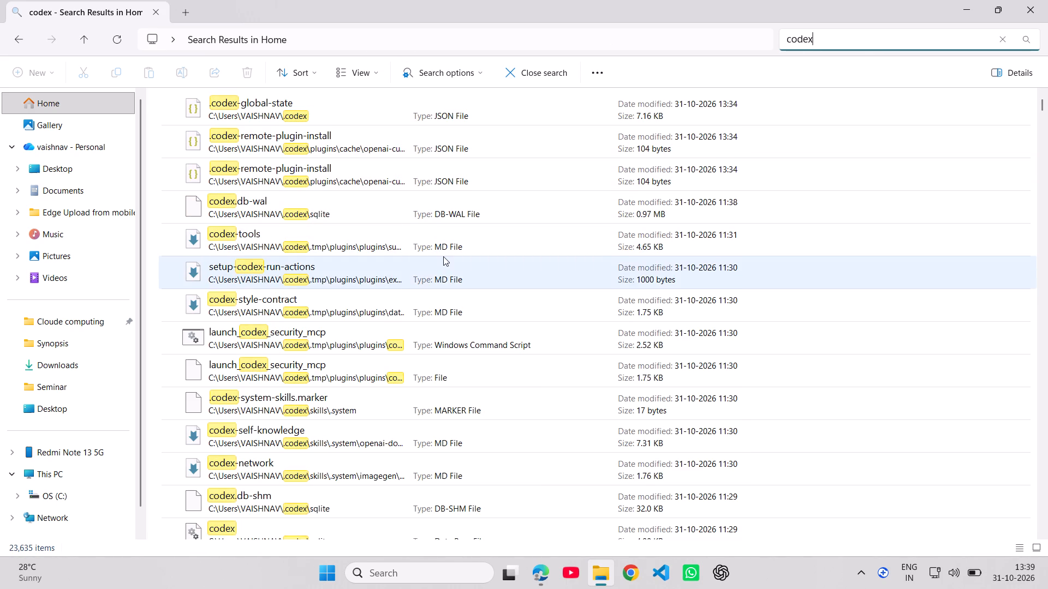
scroll(443, 256, down, 5)
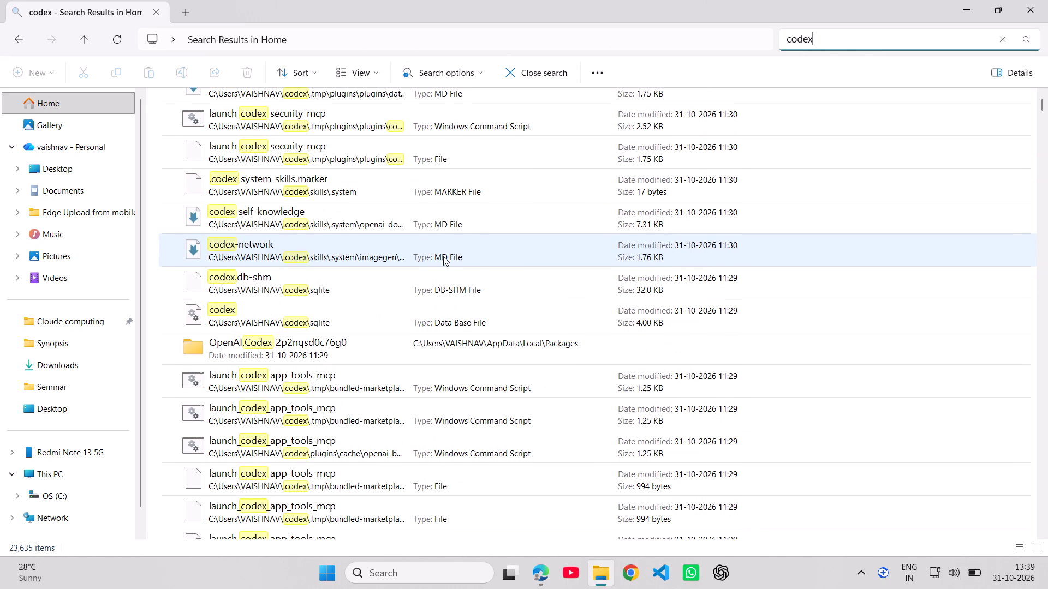
scroll(443, 256, down, 5)
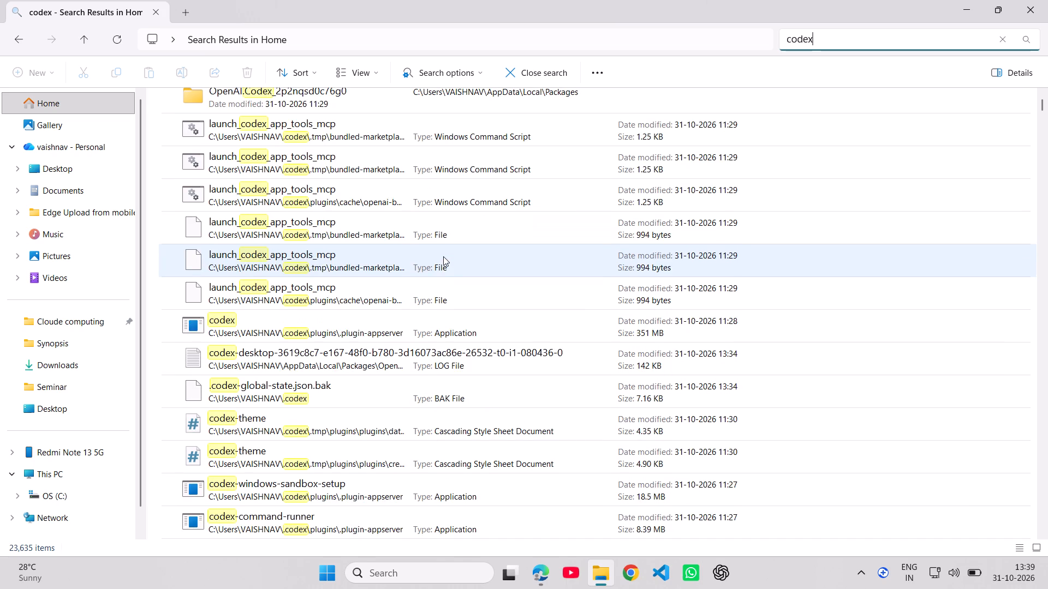
scroll(443, 256, down, 4)
scroll(443, 256, up, 8)
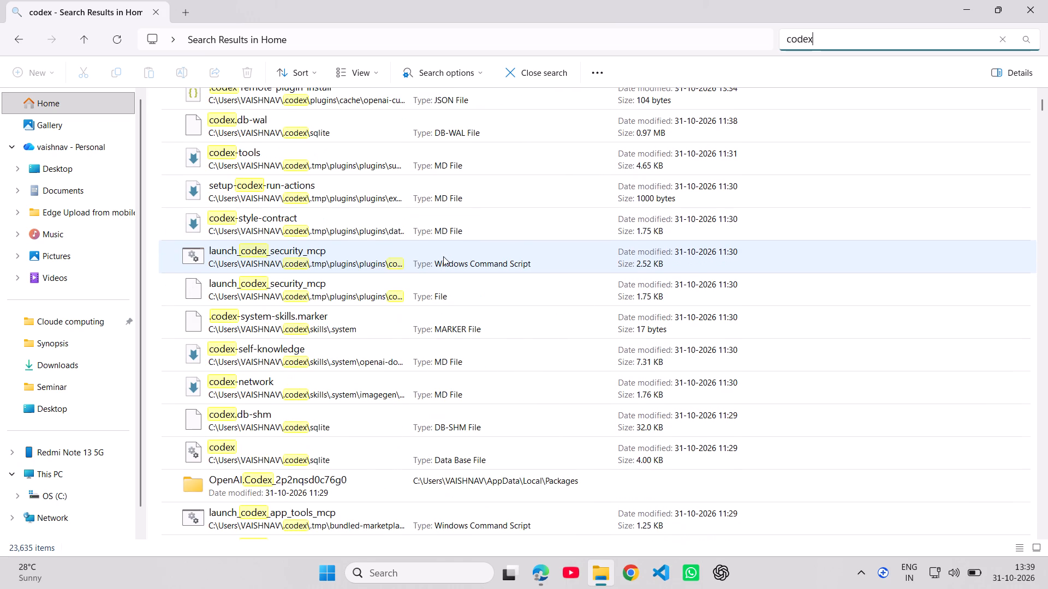
scroll(443, 256, up, 6)
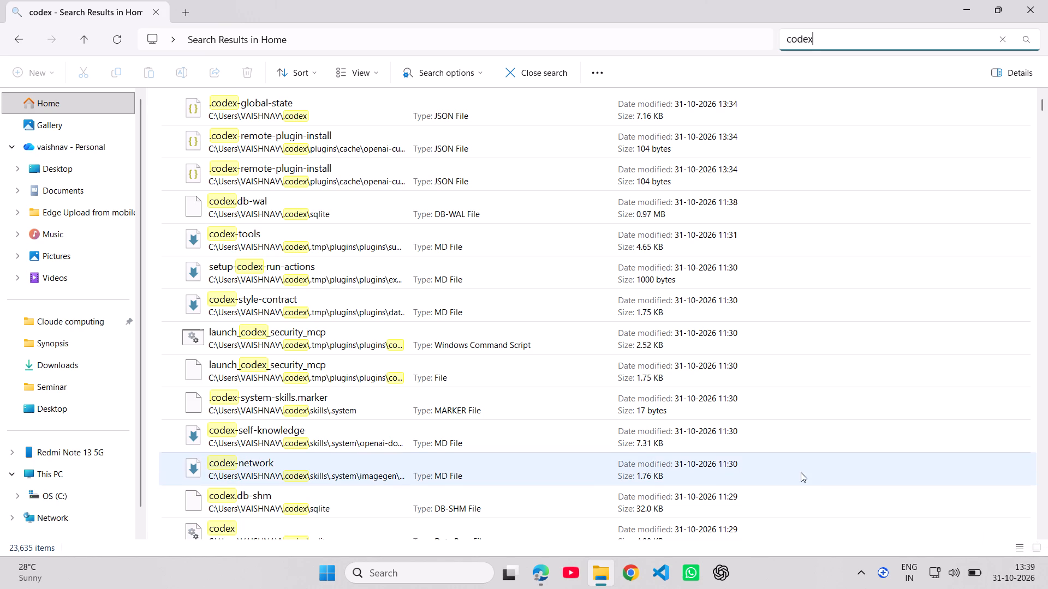
Select the .codex-global-state JSON file in the search results.
click(614, 101)
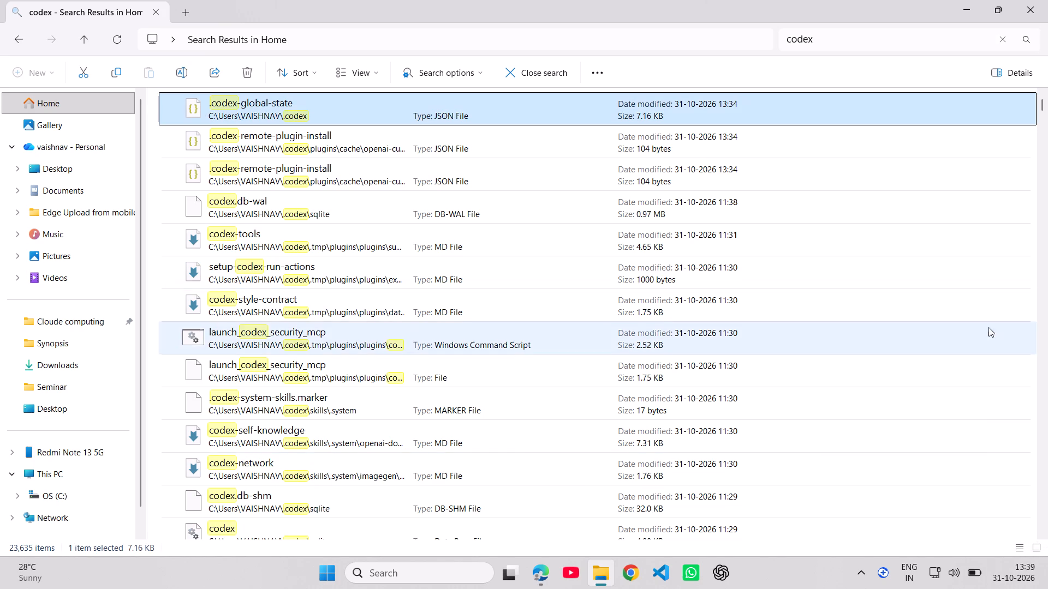
Turn on the mobile hotspot from the system's quick settings.
click(1030, 574)
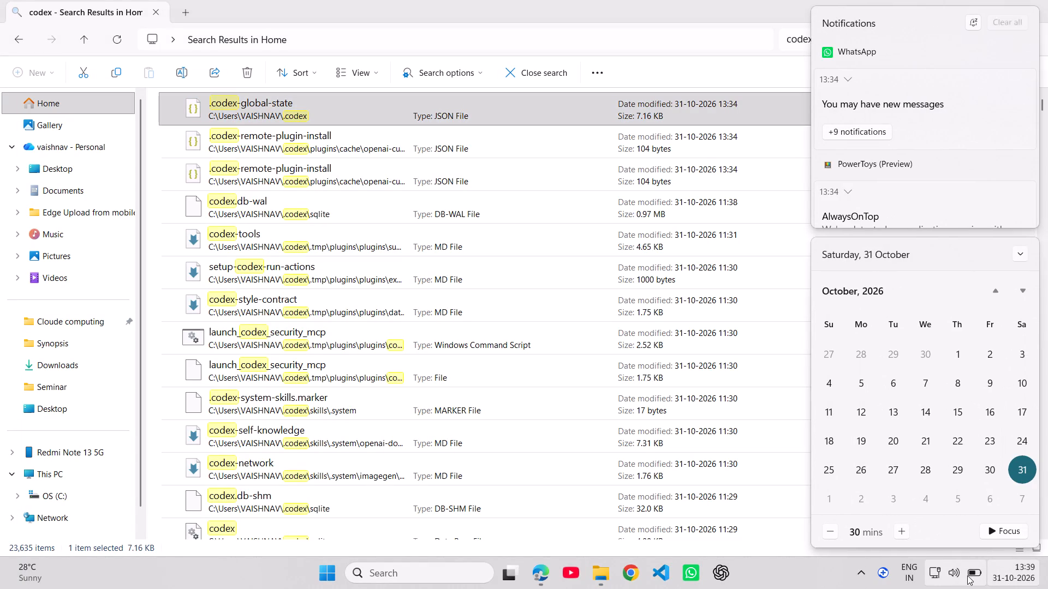
click(944, 571)
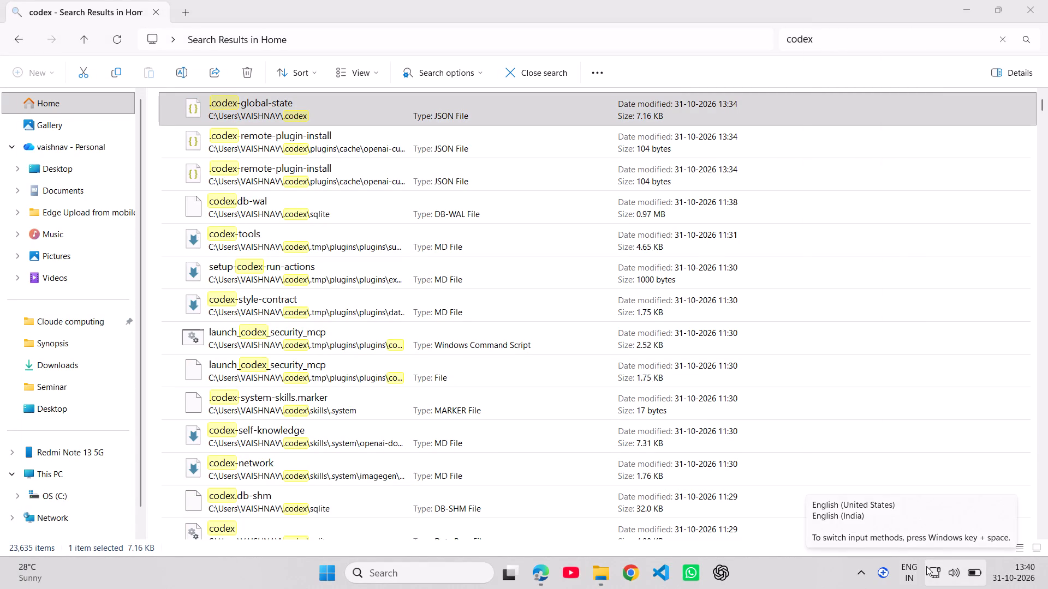
click(926, 566)
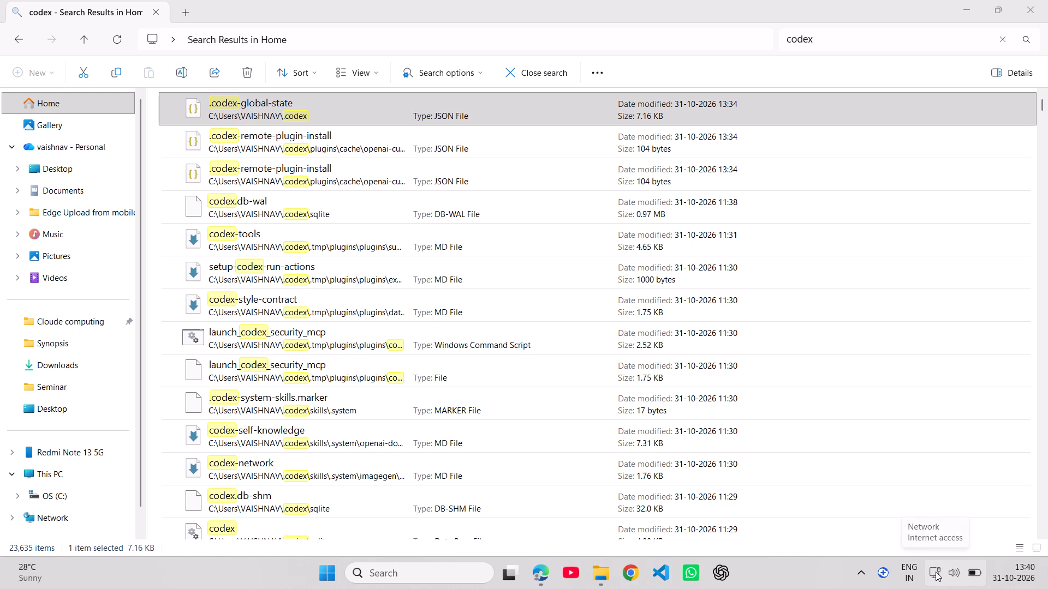
click(936, 572)
scroll(1015, 399, down, 2)
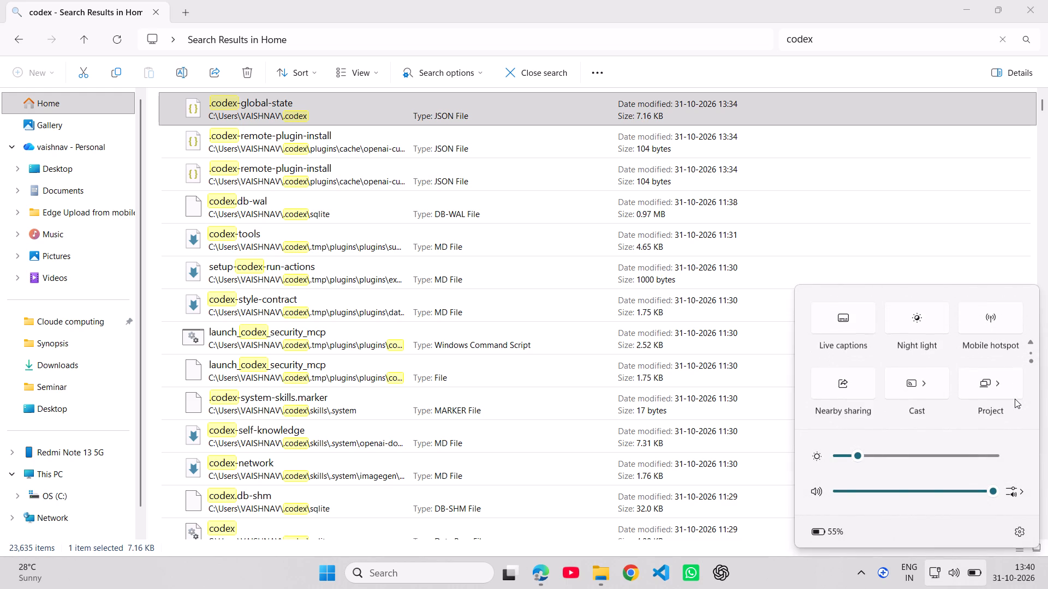
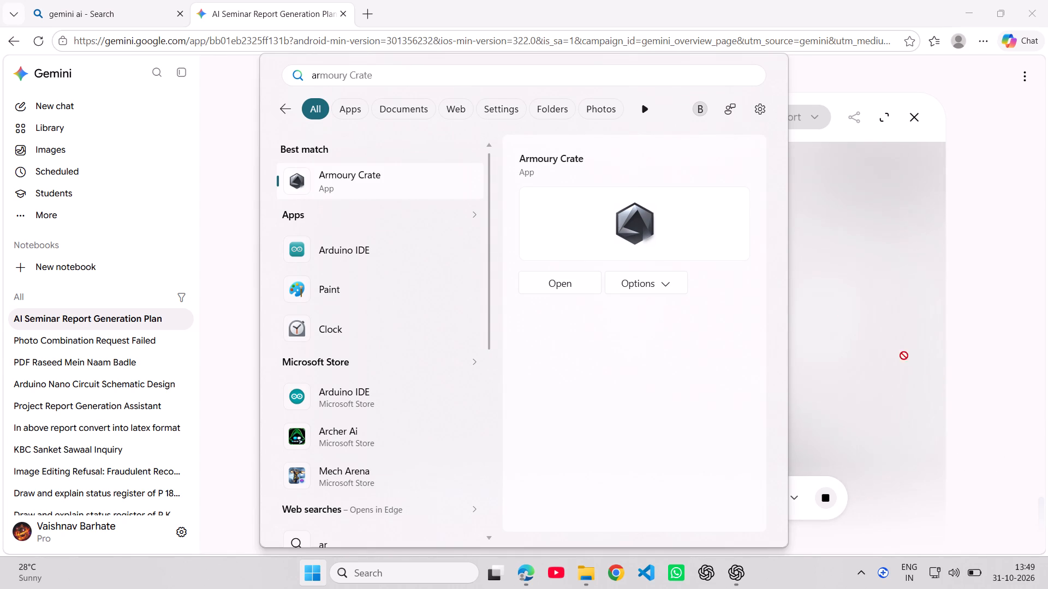
click(632, 206)
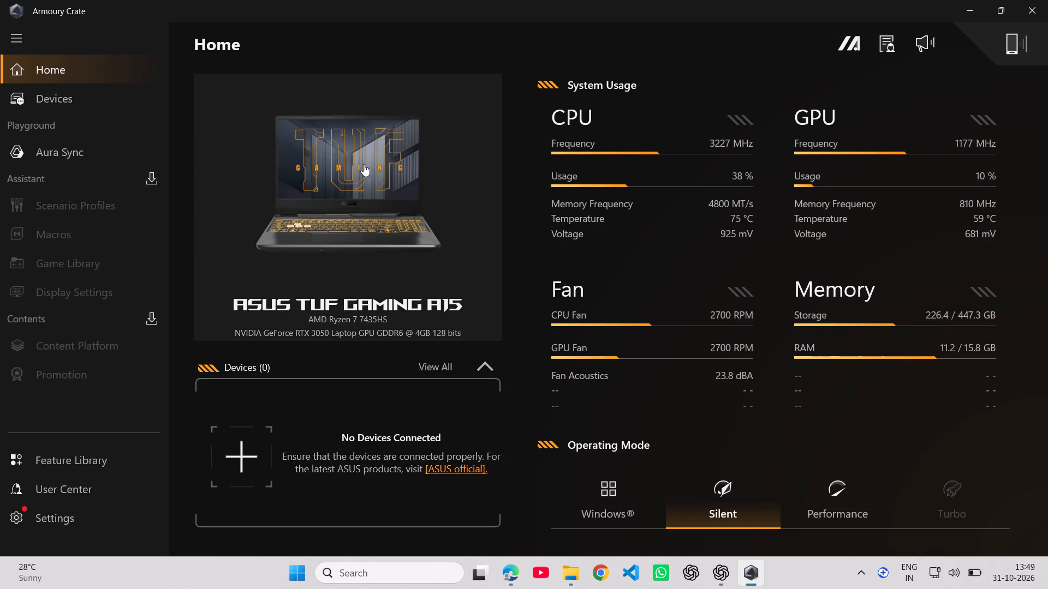
scroll(543, 260, down, 1)
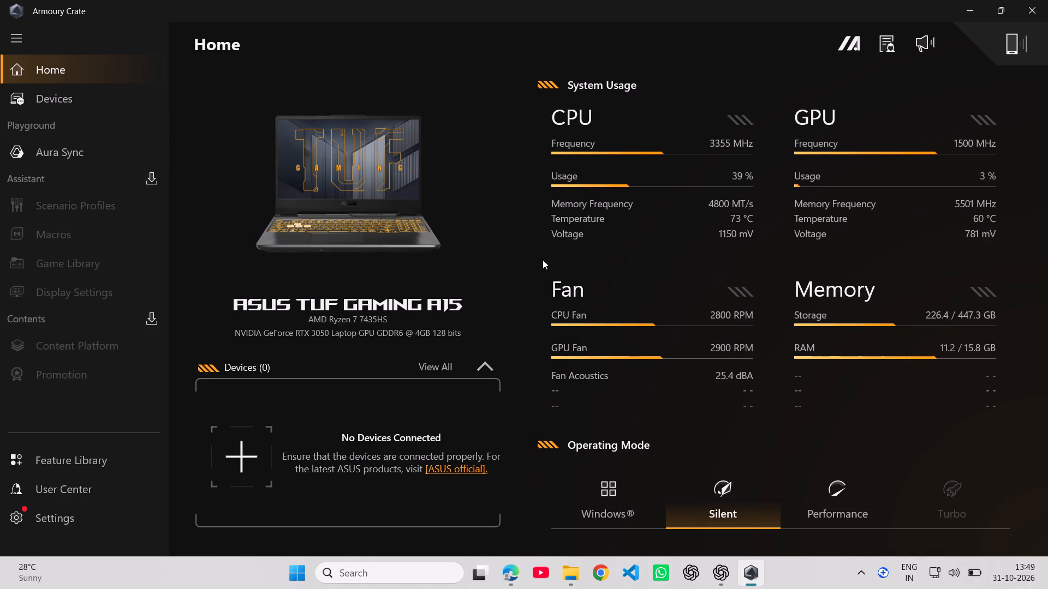
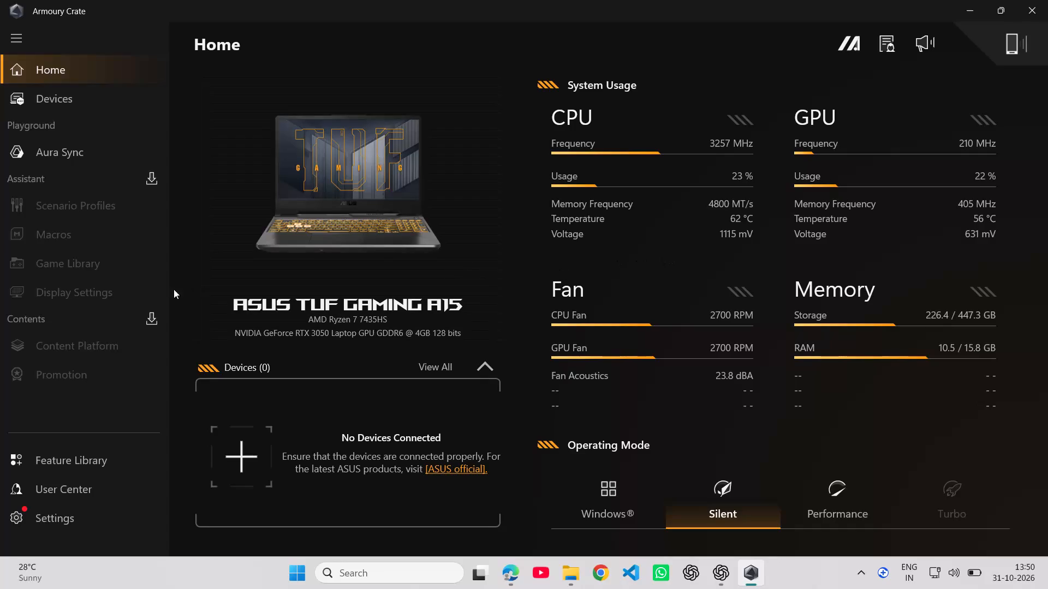
Open the ASUS TUF Gaming A15's Lighting settings and choose the Static basic effect.
scroll(281, 286, down, 3)
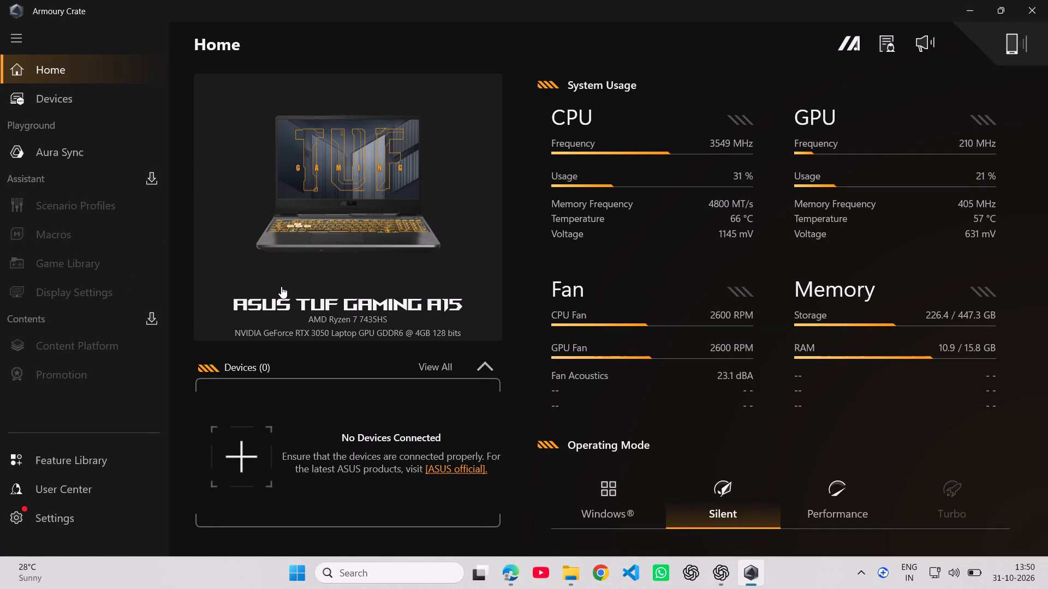
scroll(281, 286, down, 2)
scroll(281, 286, up, 1)
click(281, 286)
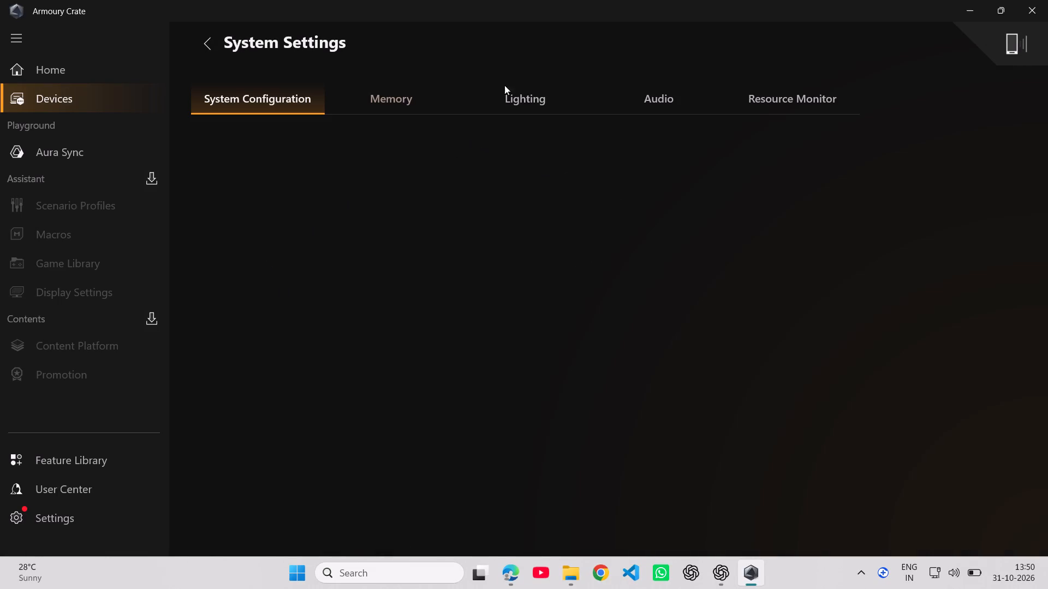
click(556, 89)
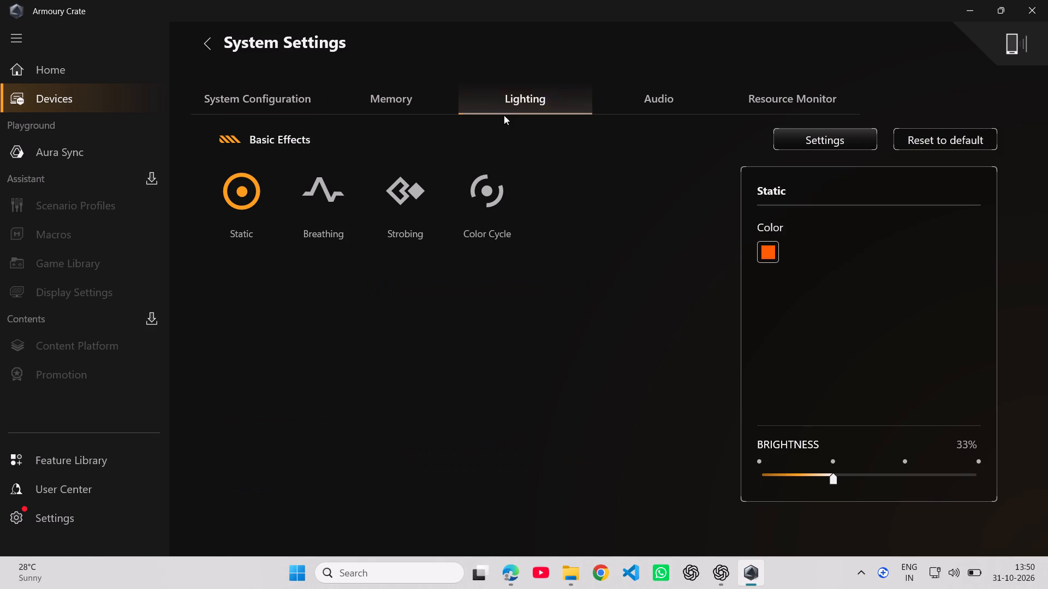
click(326, 199)
click(237, 192)
Open the Static effect's colour picker and set the colour to pure white, RGB 255, 255, 255.
click(773, 253)
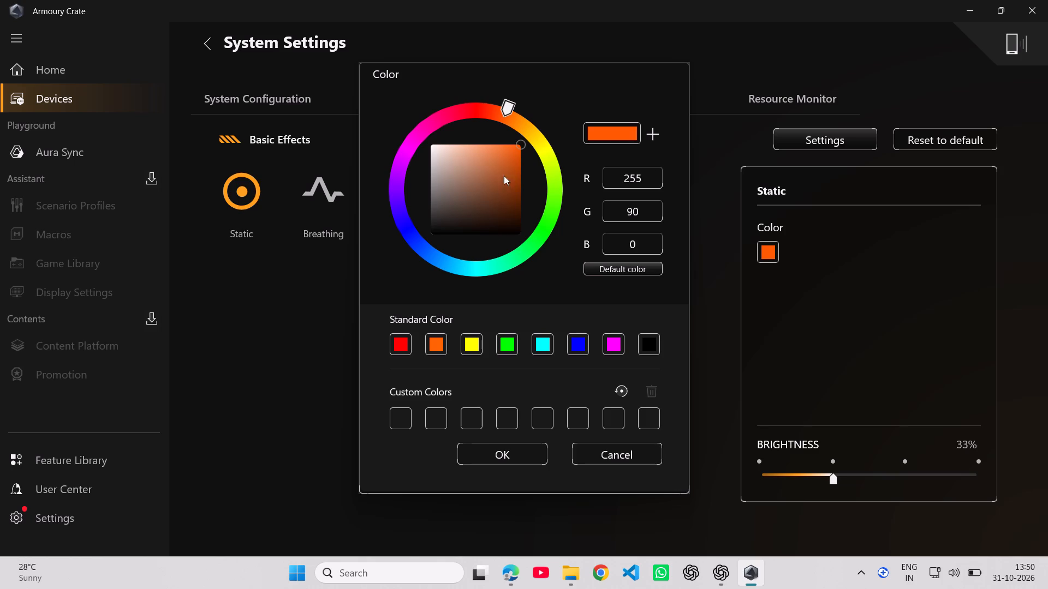
drag(520, 140, 397, 119)
drag(397, 119, 432, 145)
click(432, 145)
click(432, 145)
drag(517, 145, 415, 137)
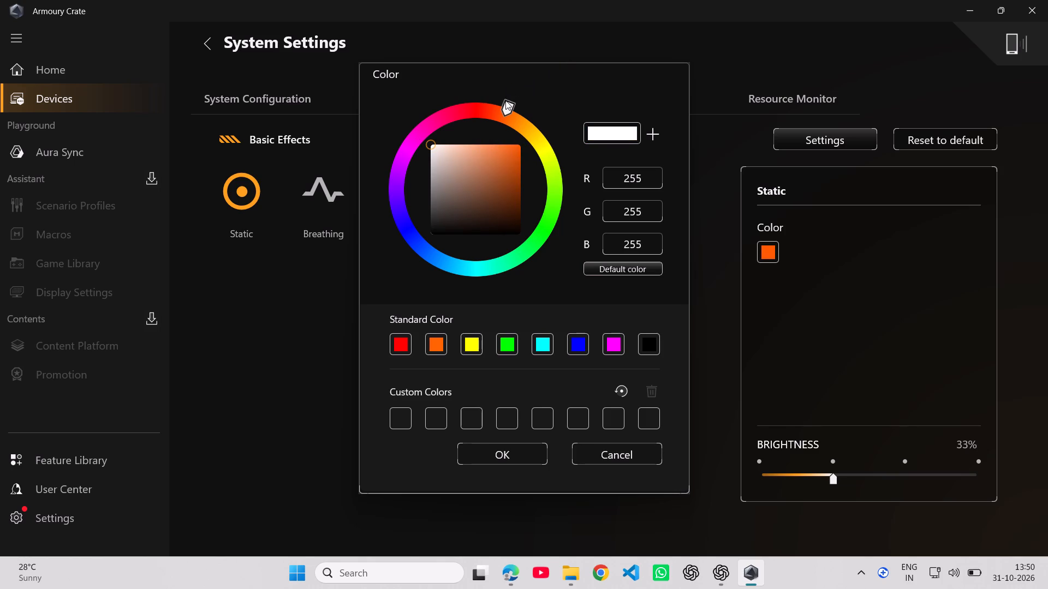
Shift the hue to turquoise and pick a near-white shade of RGB 250, 253, 253.
drag(505, 100, 470, 255)
click(506, 106)
click(513, 109)
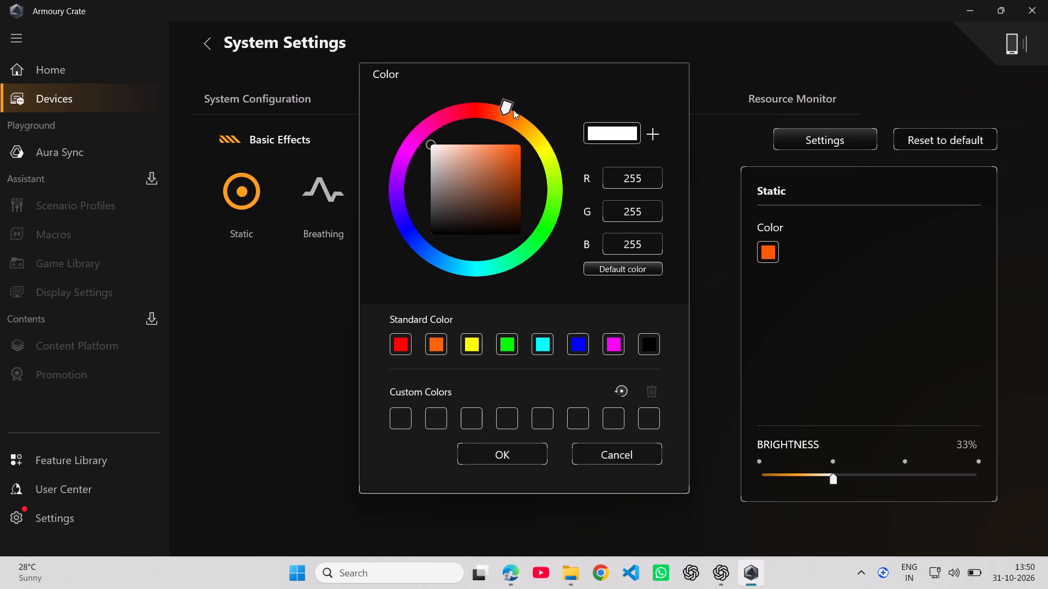
click(514, 111)
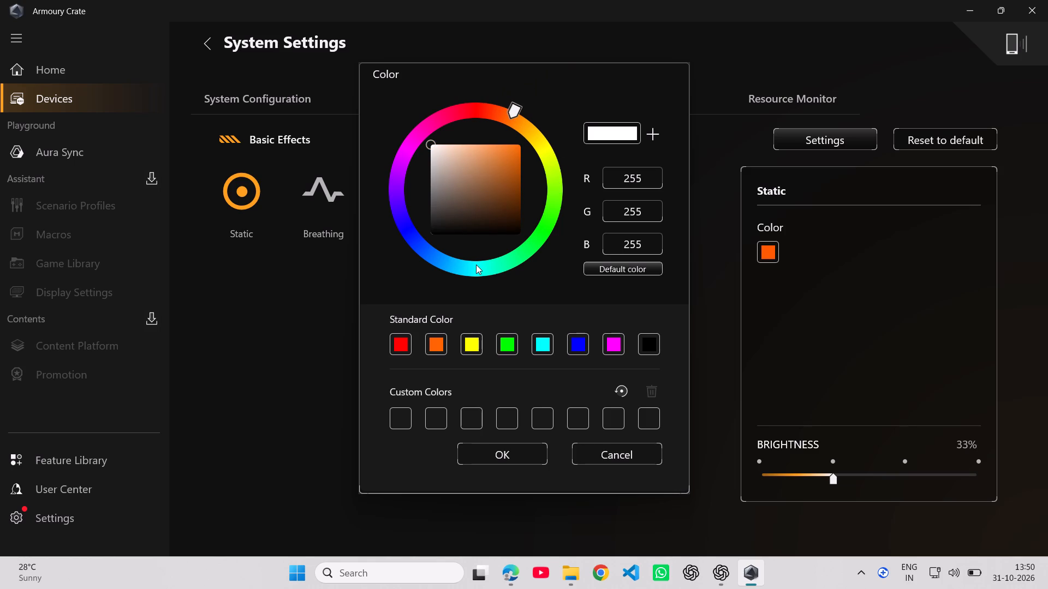
click(476, 265)
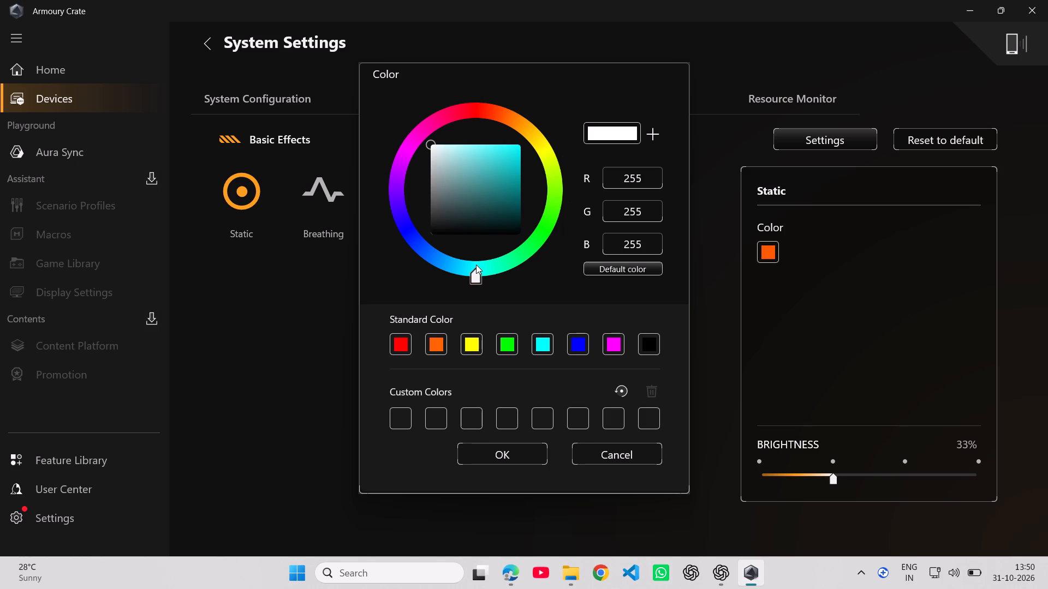
click(492, 271)
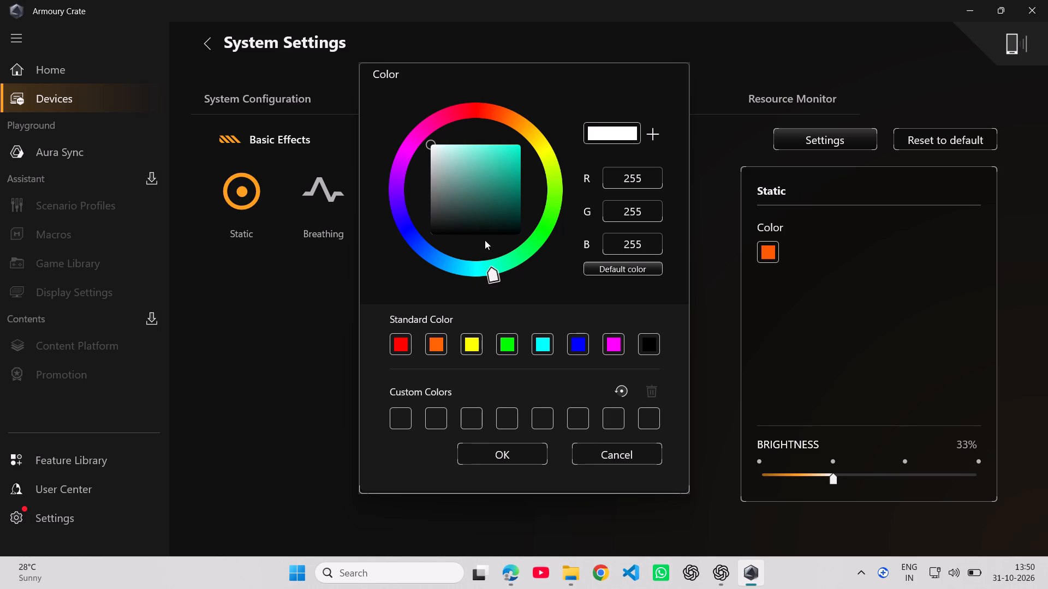
click(437, 160)
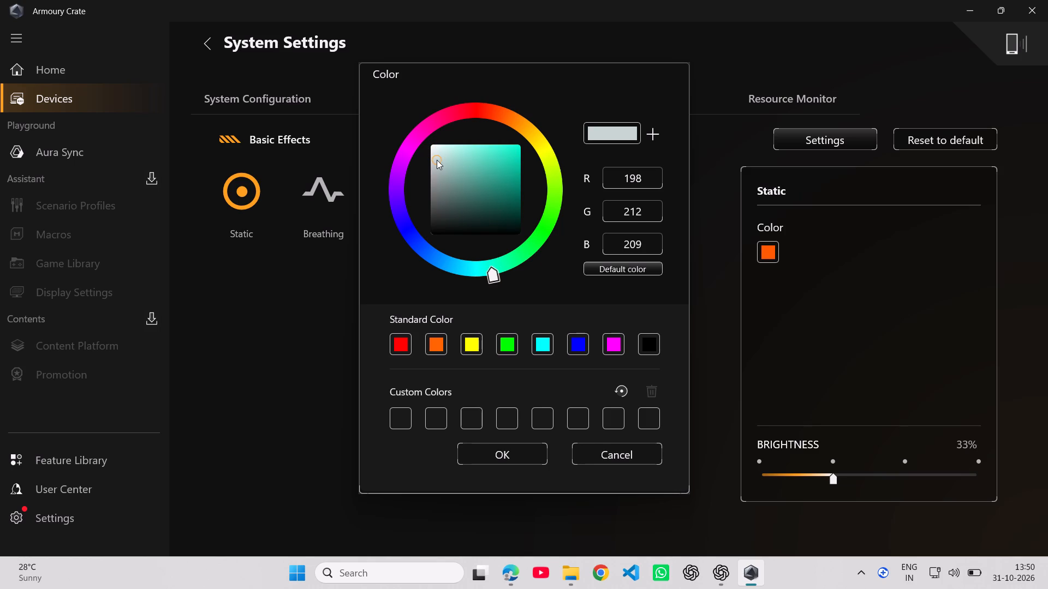
click(431, 143)
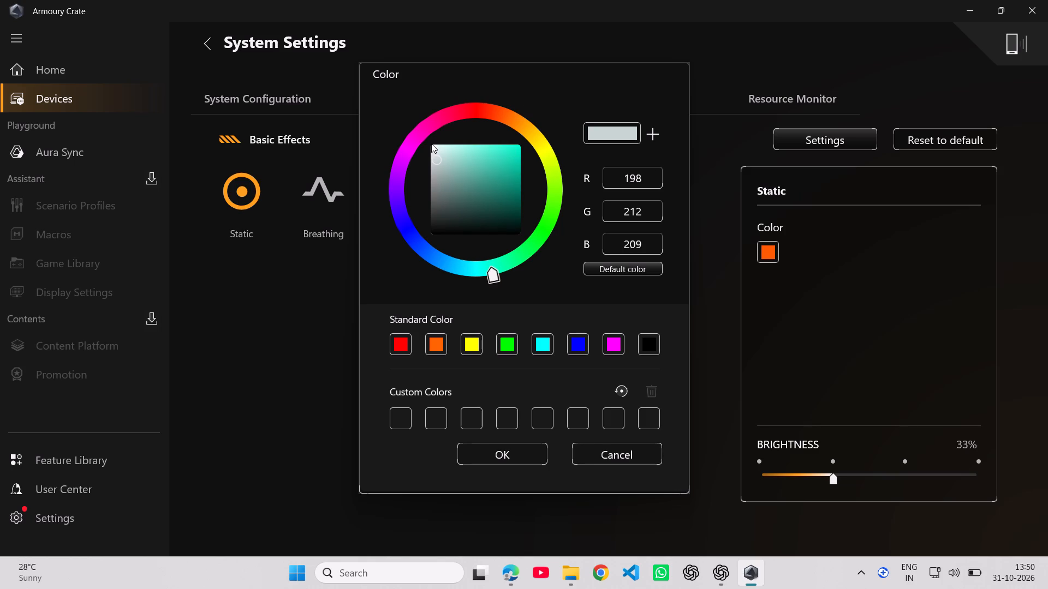
click(432, 145)
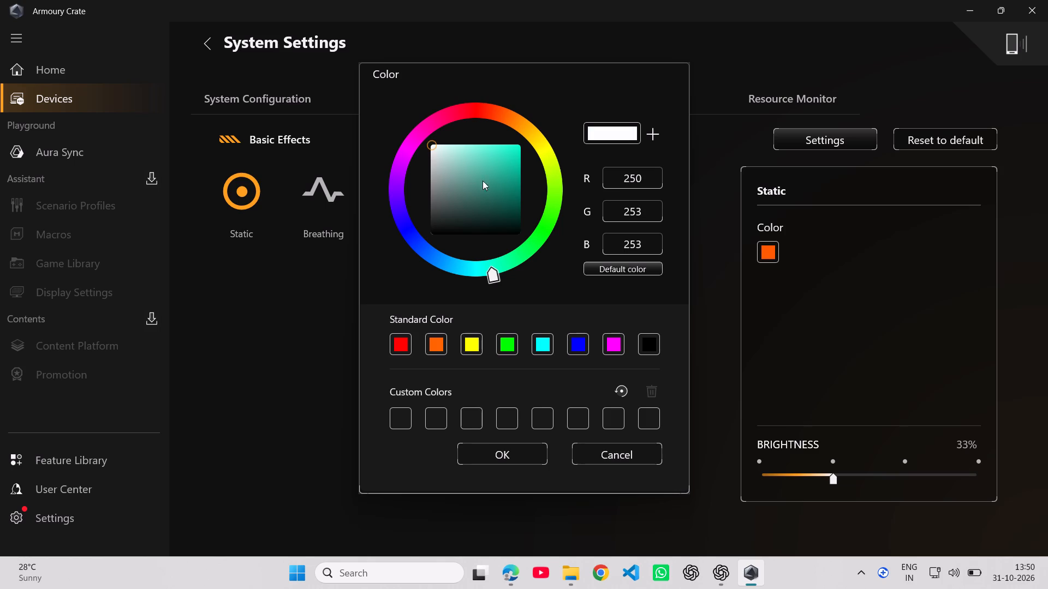
Save the current near-white shade into four custom colour slots.
click(608, 133)
click(648, 133)
triple_click(648, 133)
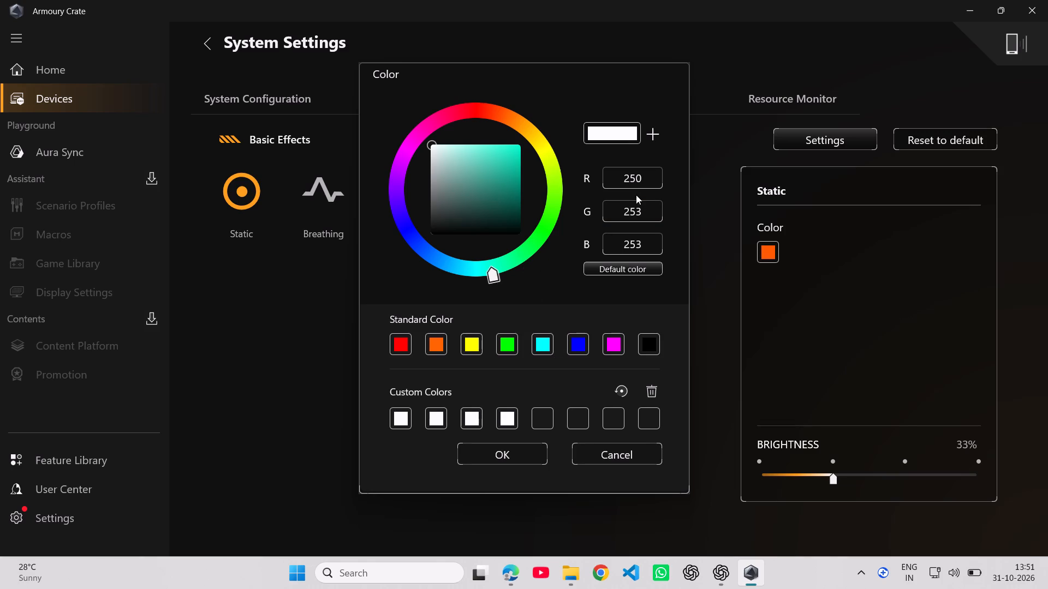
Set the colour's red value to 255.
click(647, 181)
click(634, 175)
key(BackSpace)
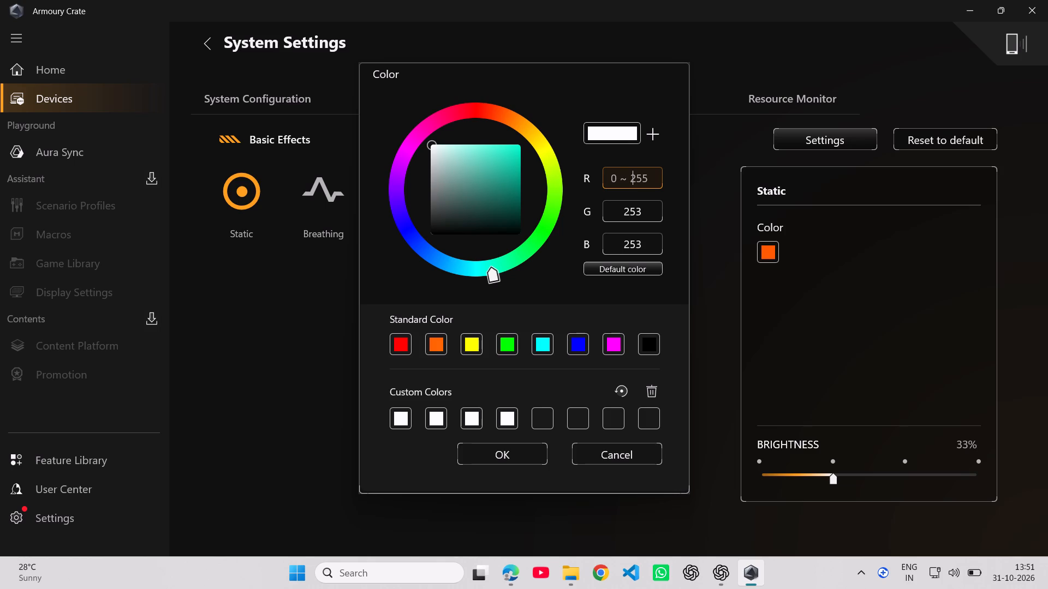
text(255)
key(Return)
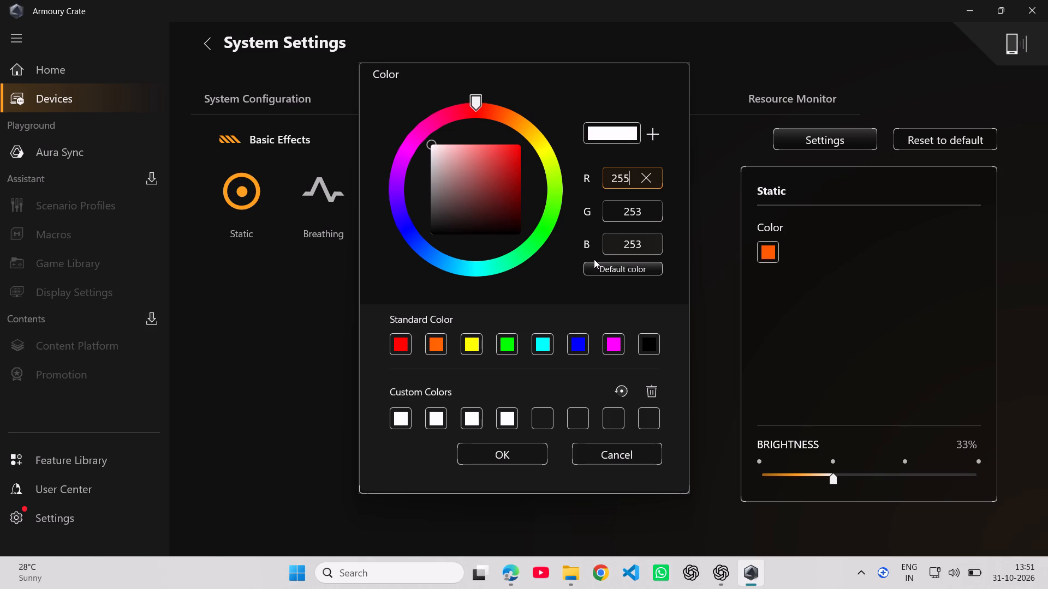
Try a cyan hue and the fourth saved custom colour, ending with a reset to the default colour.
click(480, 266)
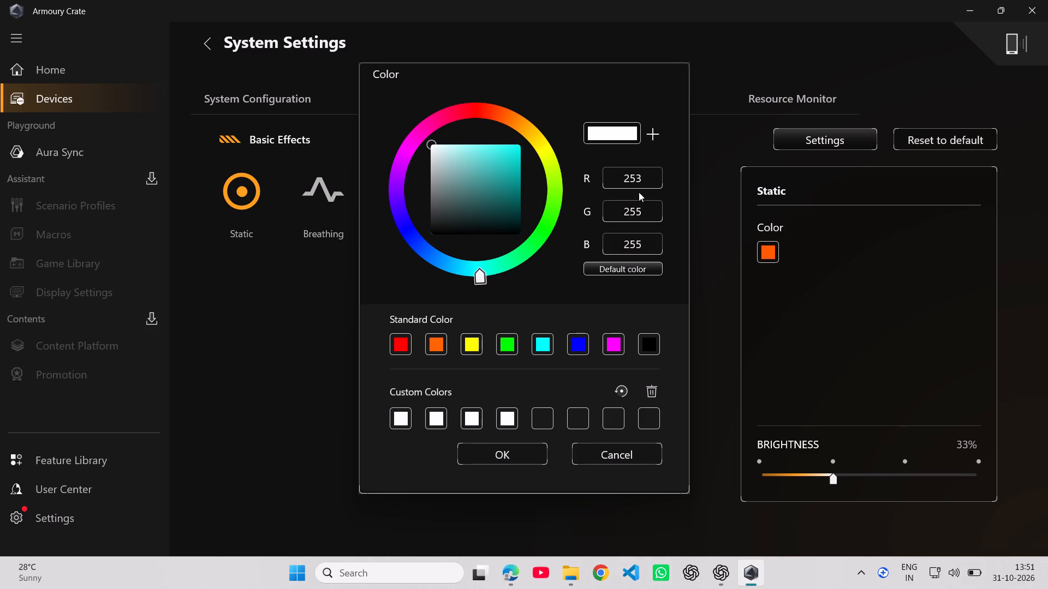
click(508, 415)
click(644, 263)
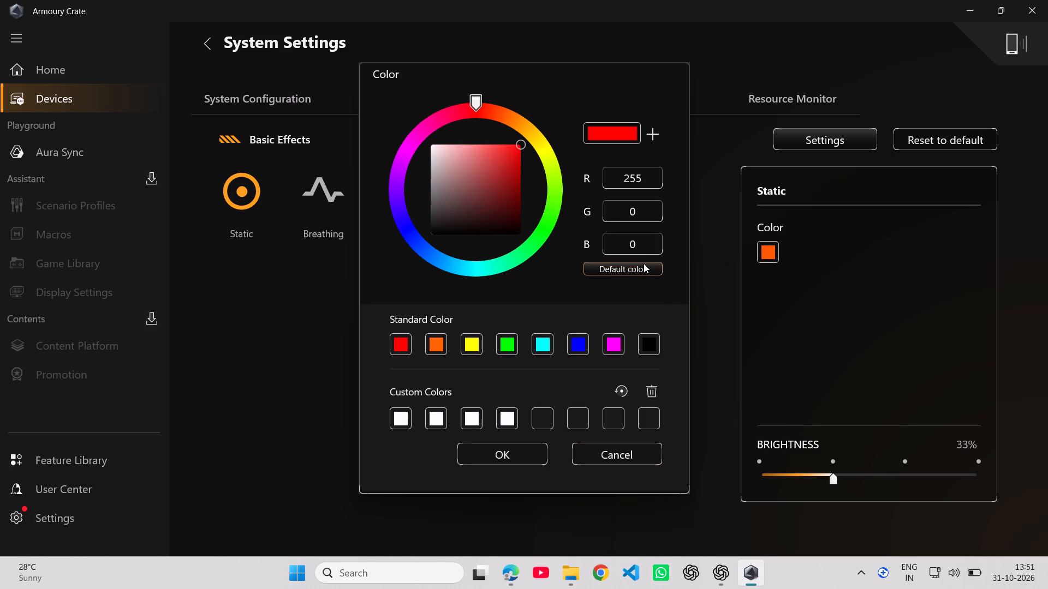
Apply a near-white shade of a turquoise hue, RGB 235, 244, 243, as the Static colour and close Armoury Crate.
click(488, 268)
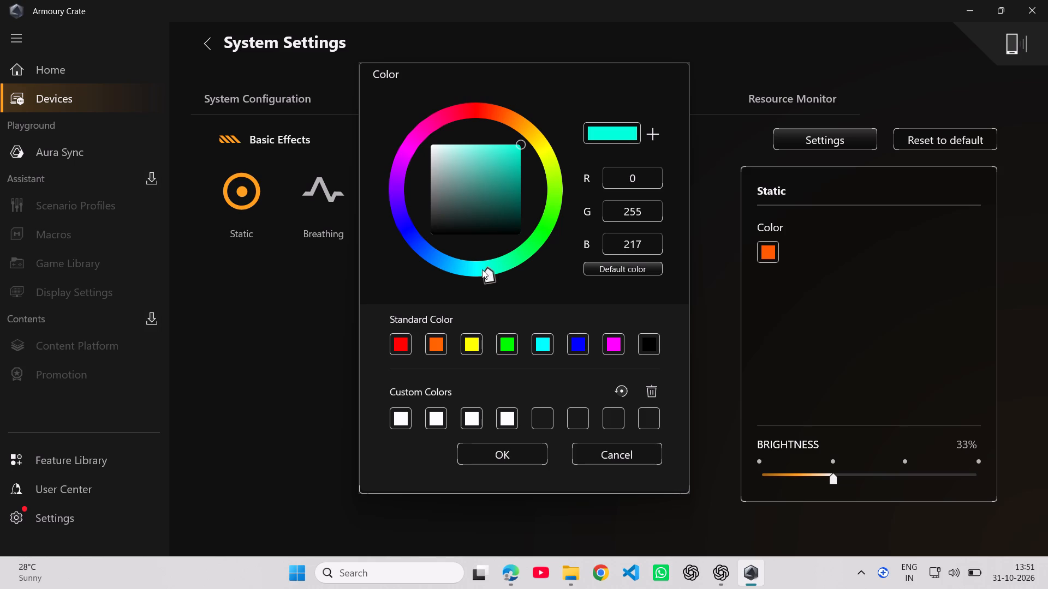
click(479, 269)
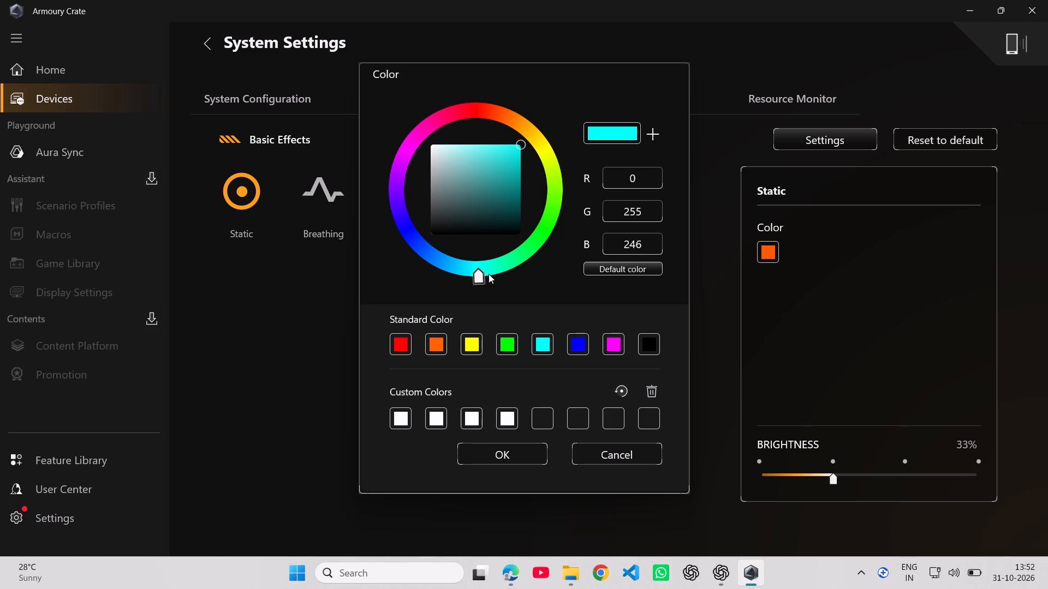
click(487, 271)
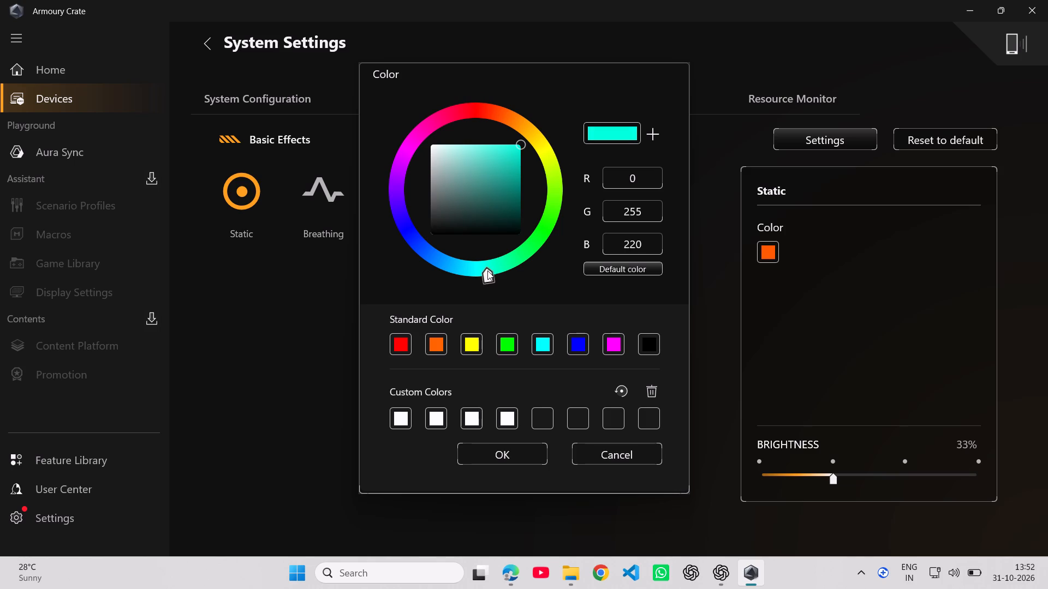
click(434, 148)
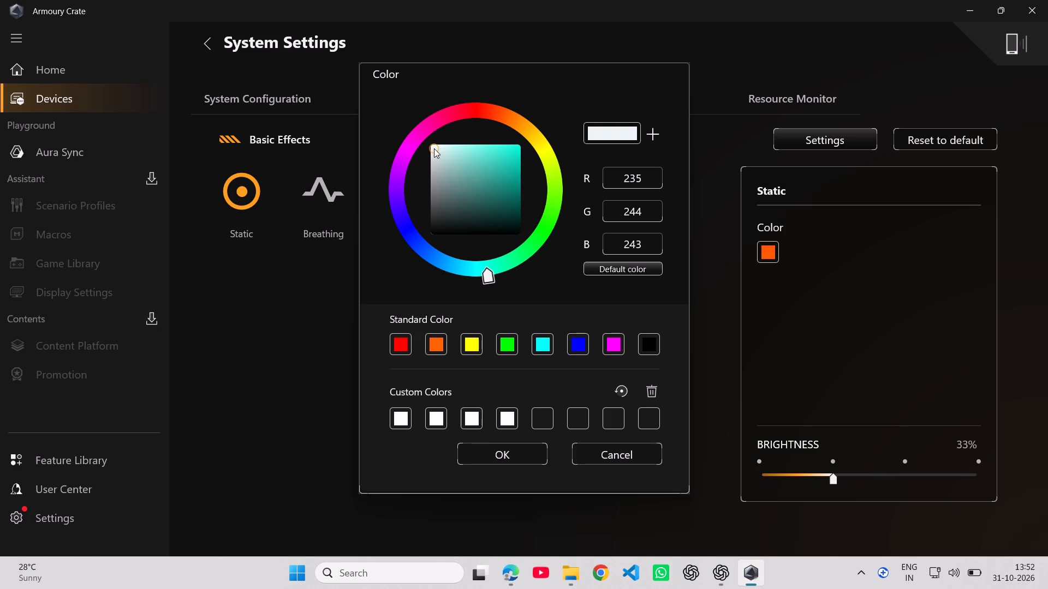
click(524, 443)
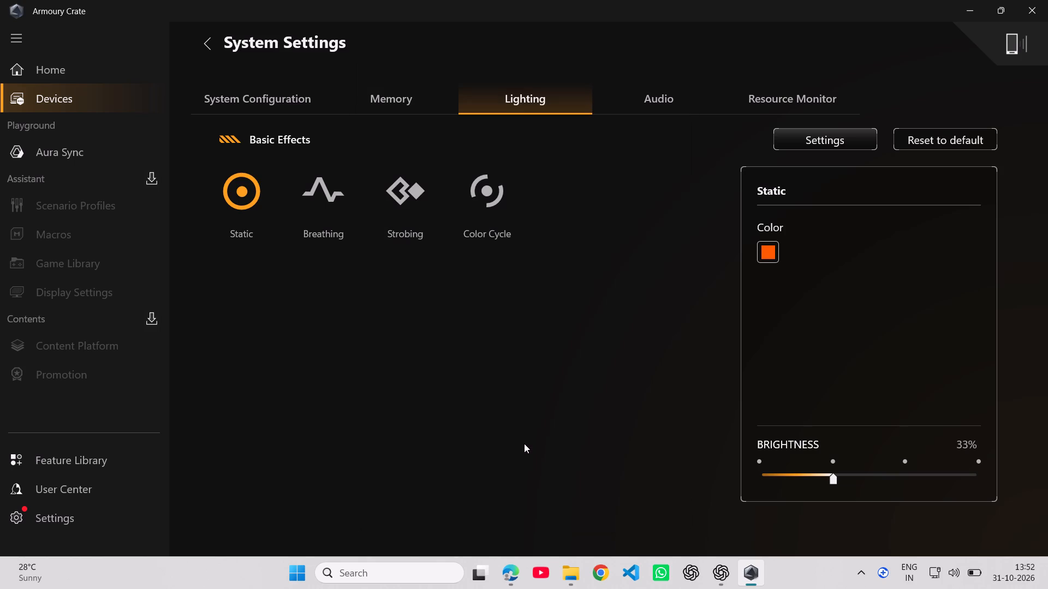
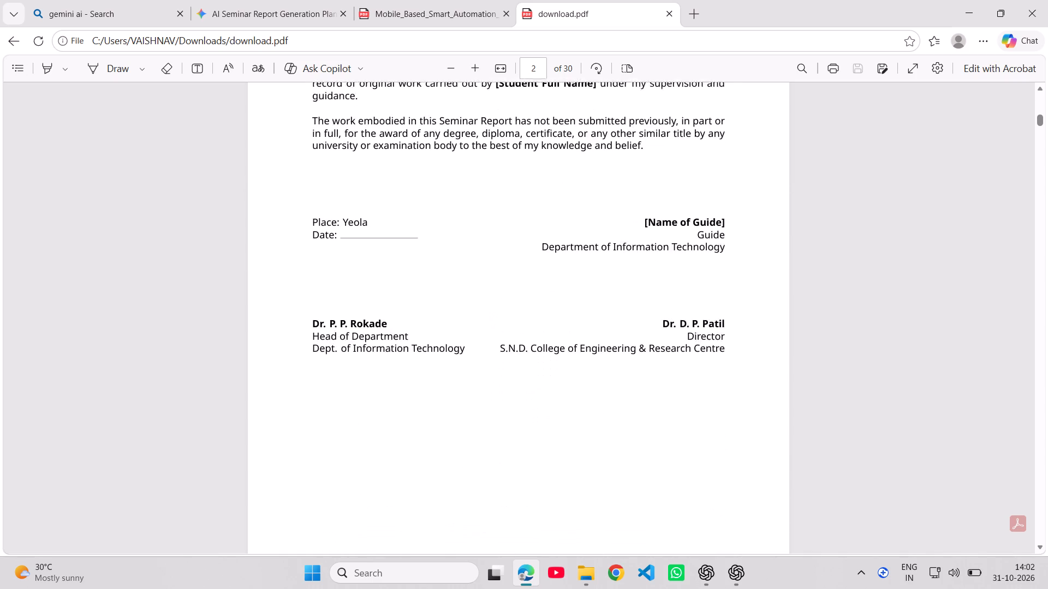
scroll(513, 337, down, 3)
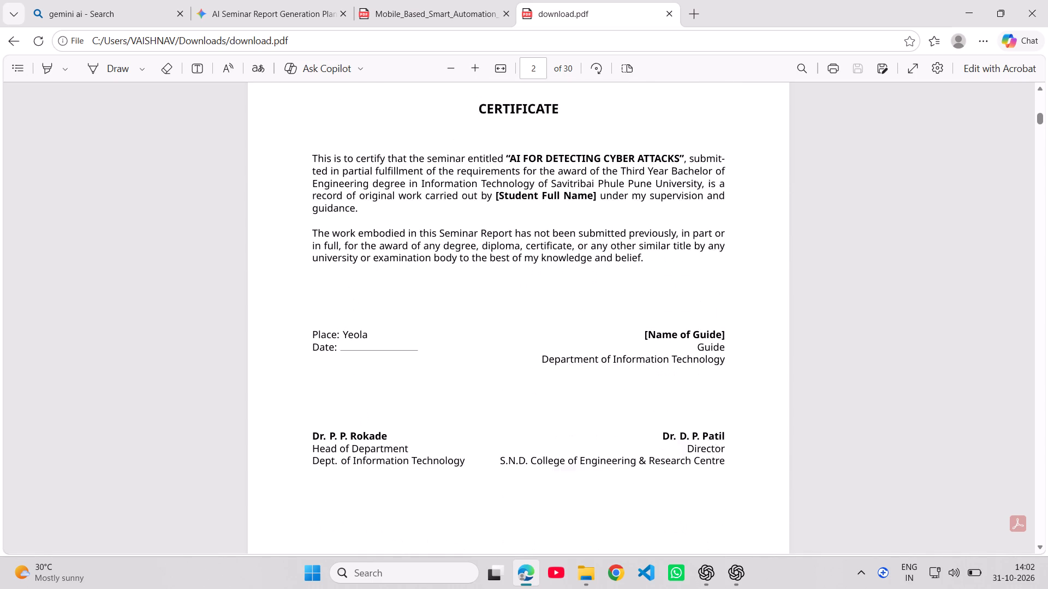
scroll(513, 337, down, 13)
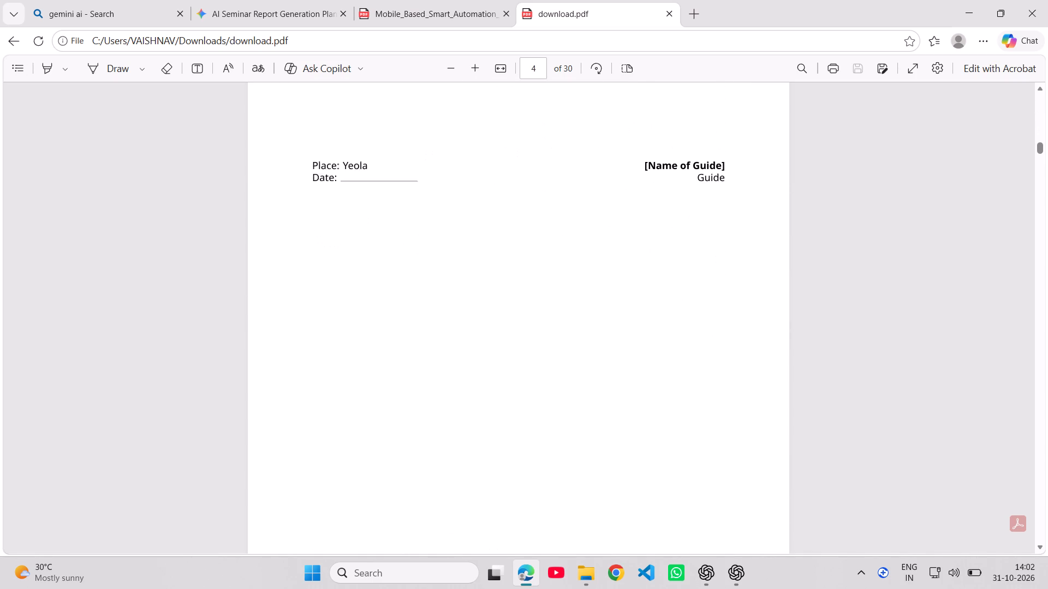
scroll(513, 337, up, 1)
scroll(513, 337, down, 7)
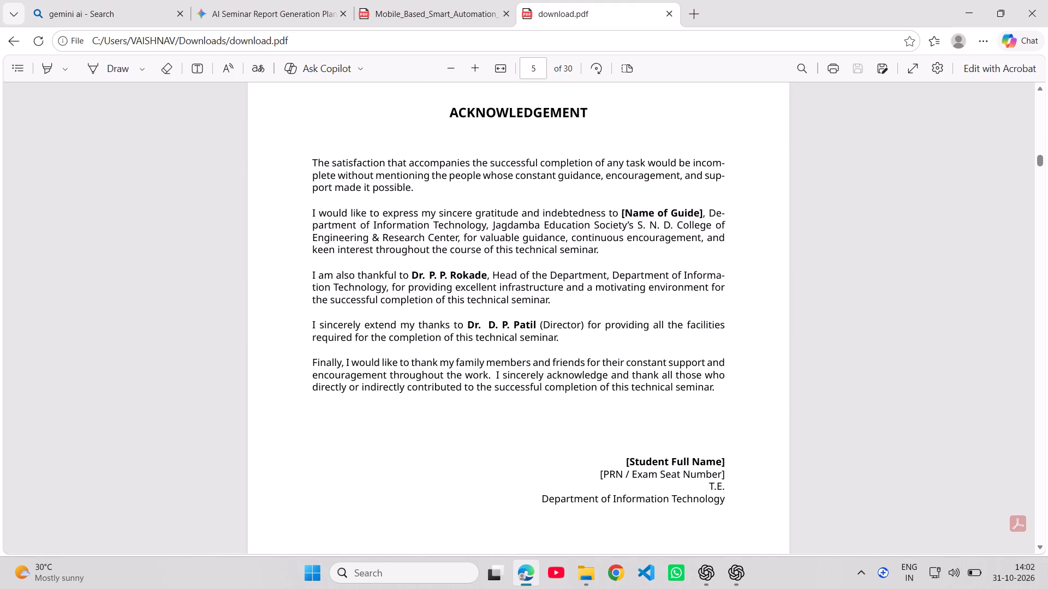
scroll(513, 337, down, 1)
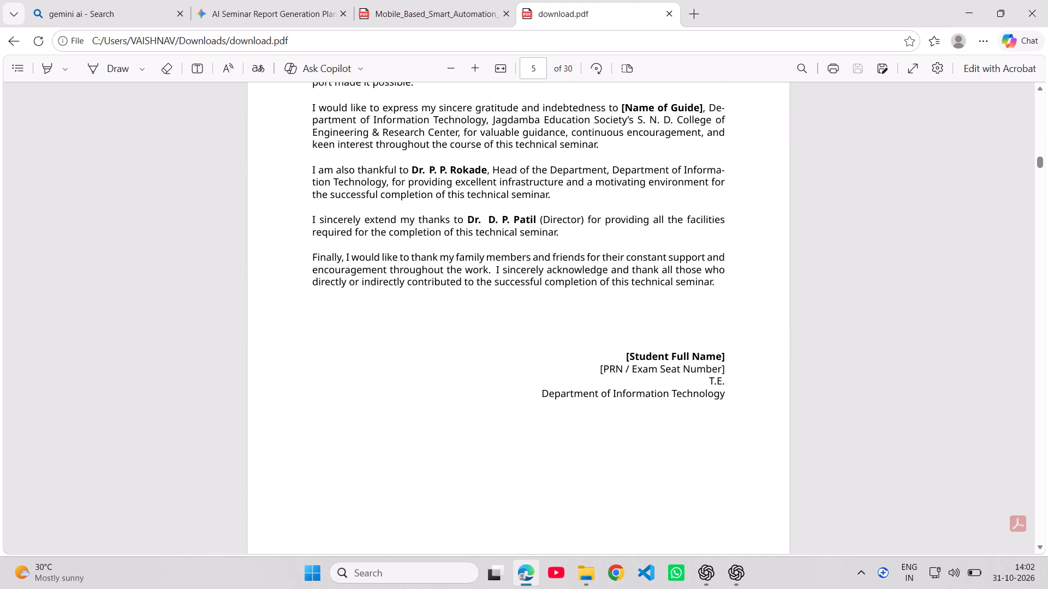
scroll(513, 337, down, 8)
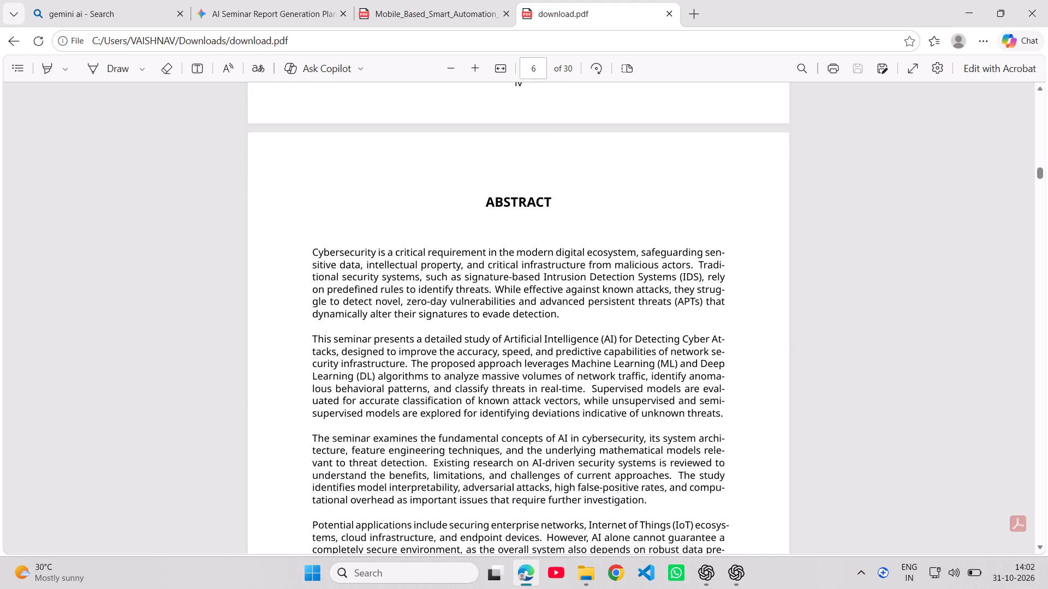
scroll(513, 337, down, 2)
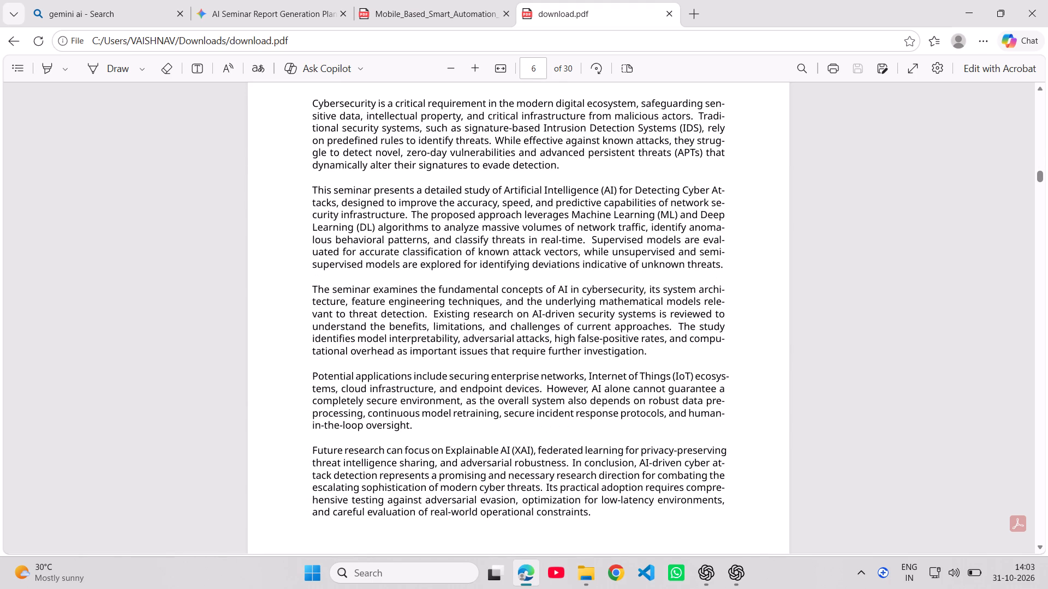
Examine the exported report's table of contents through to the References entry.
scroll(513, 337, down, 7)
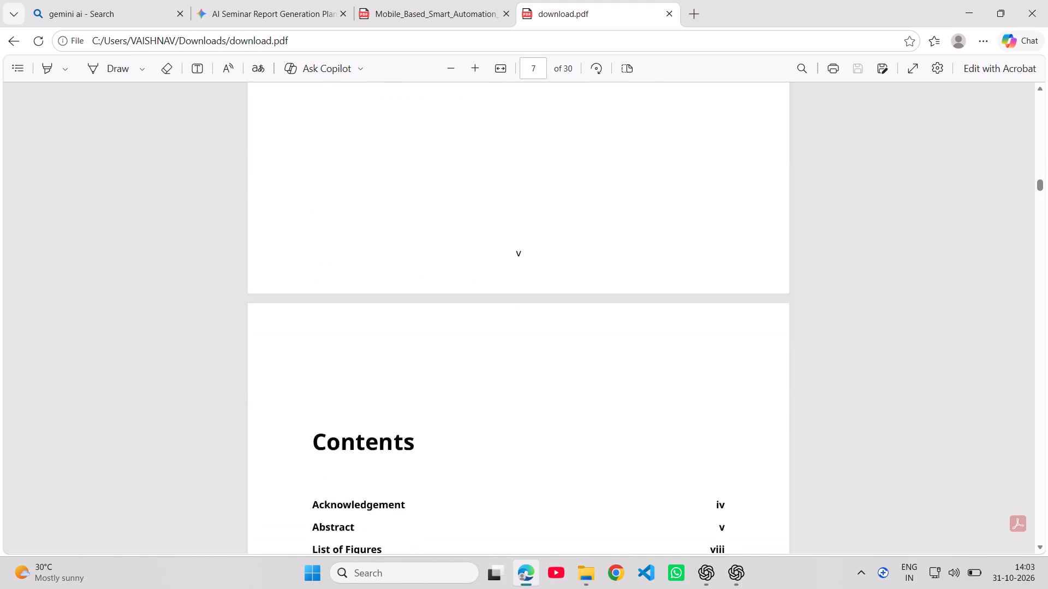
scroll(513, 337, down, 3)
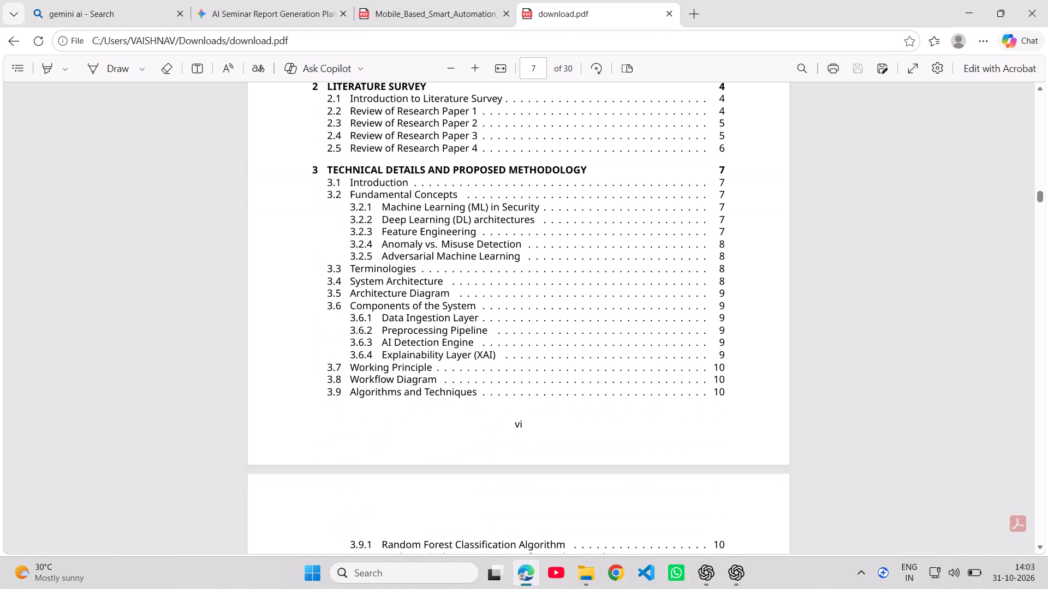
scroll(513, 337, down, 9)
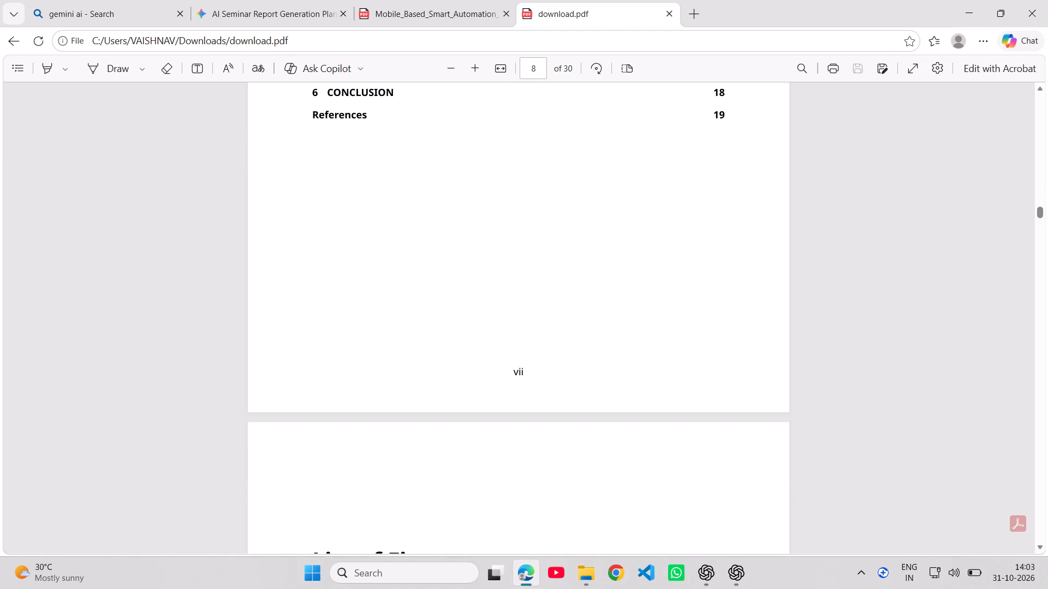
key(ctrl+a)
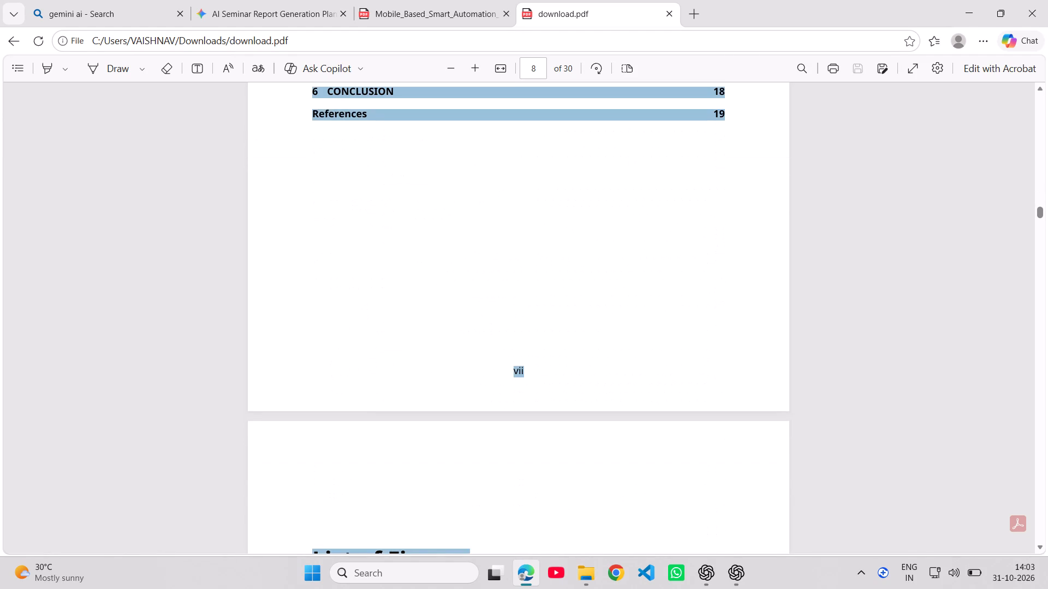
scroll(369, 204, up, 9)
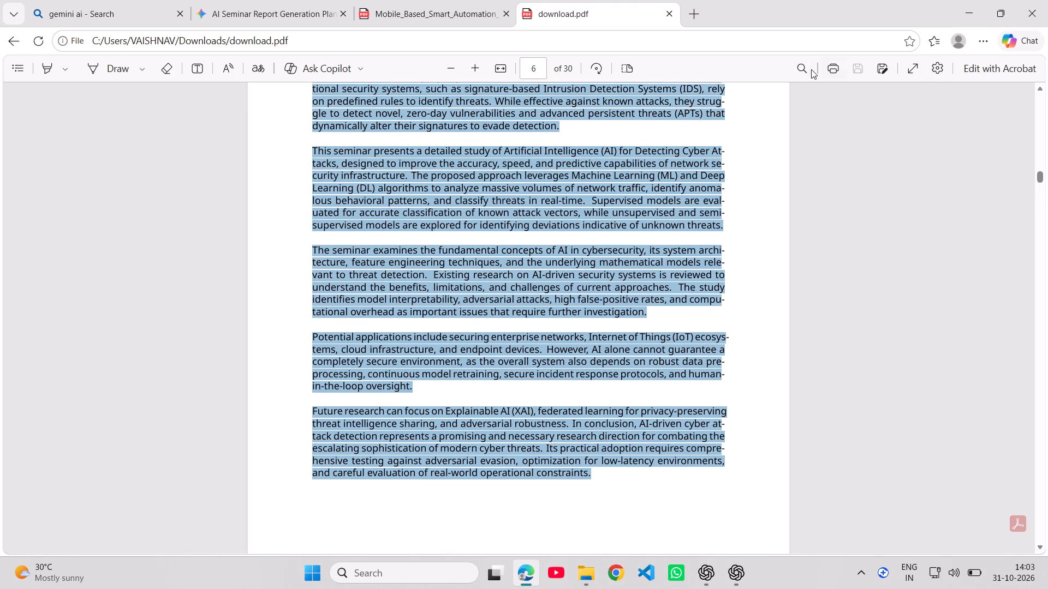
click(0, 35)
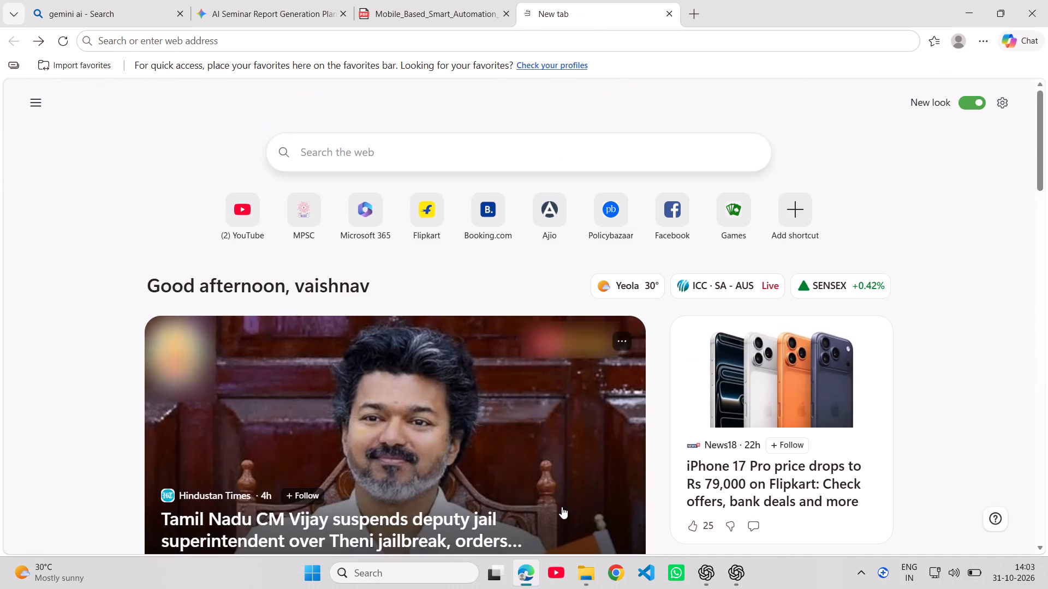
Find the exported report PDF, named download, among the recent files in File Explorer and open it in Word with editing enabled.
click(592, 586)
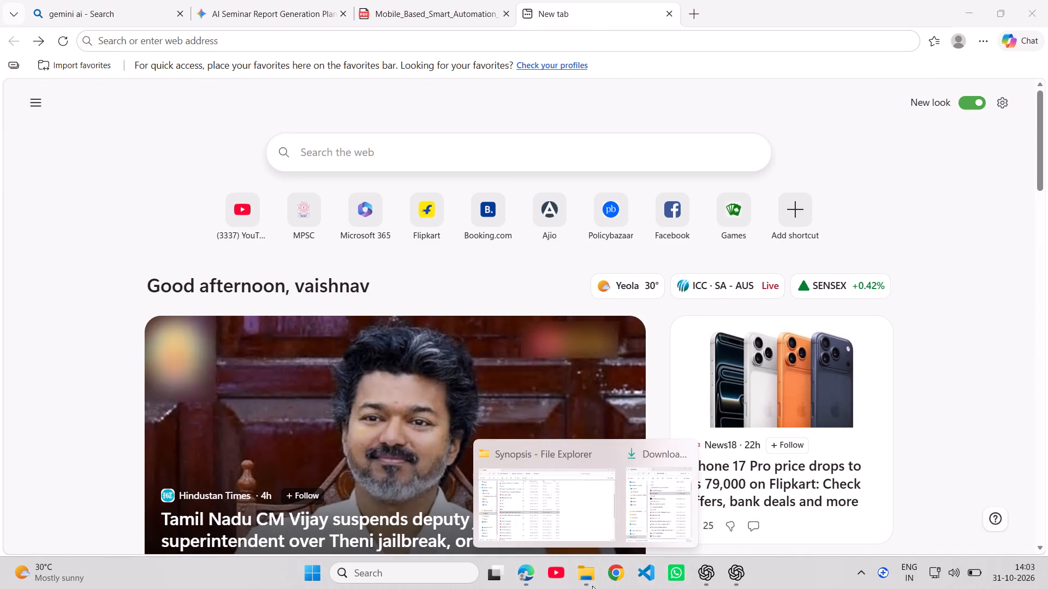
click(533, 495)
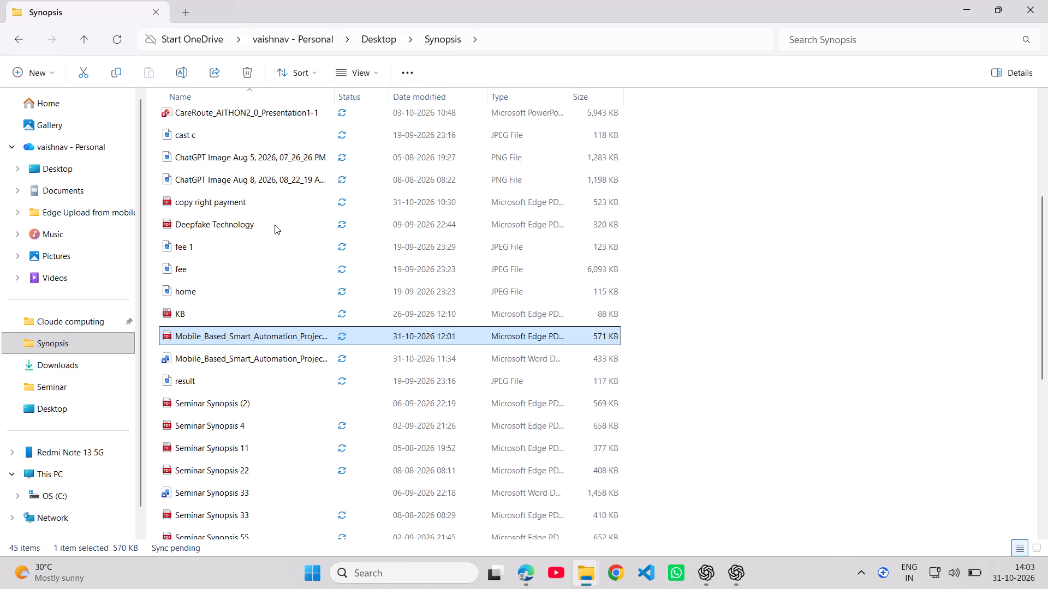
scroll(275, 225, up, 12)
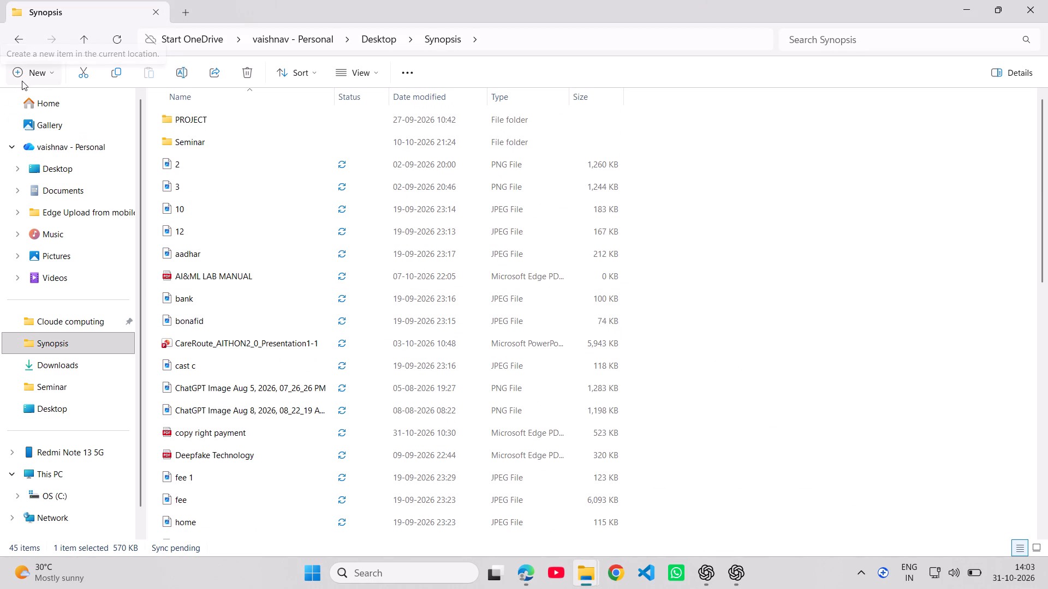
click(40, 94)
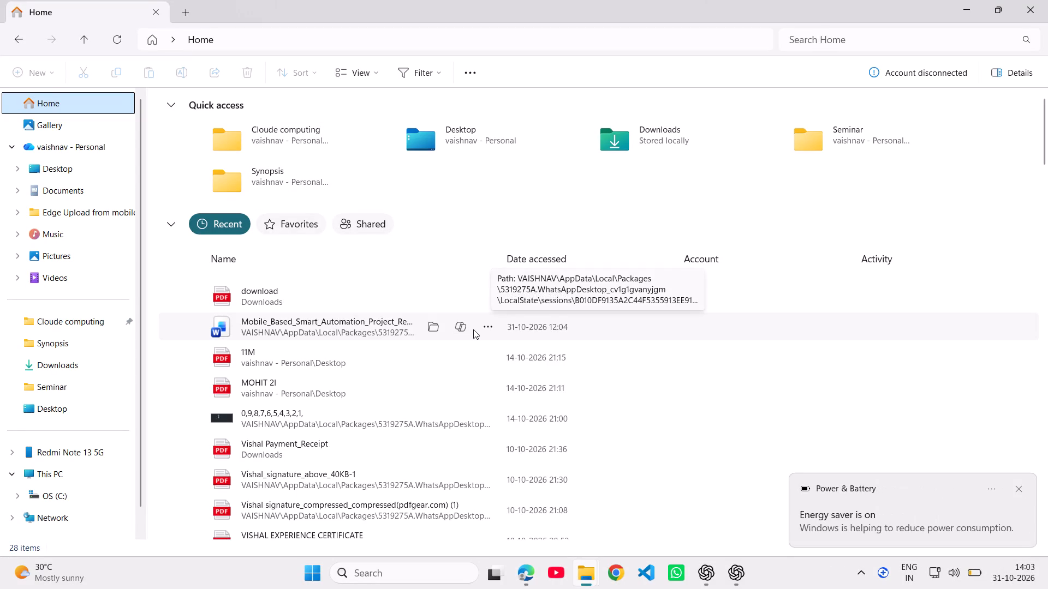
click(335, 294)
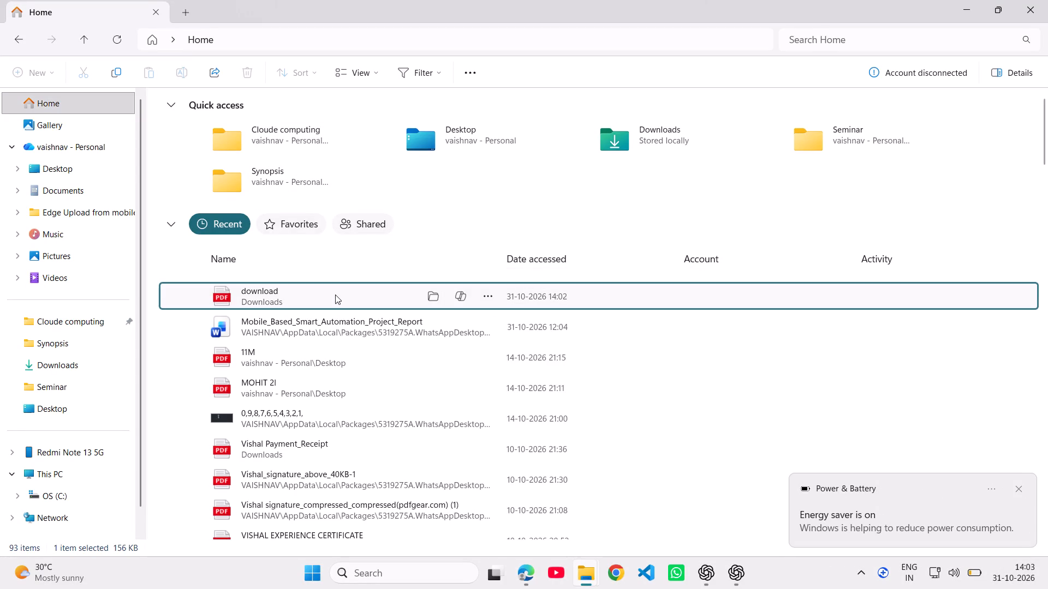
right_click(335, 294)
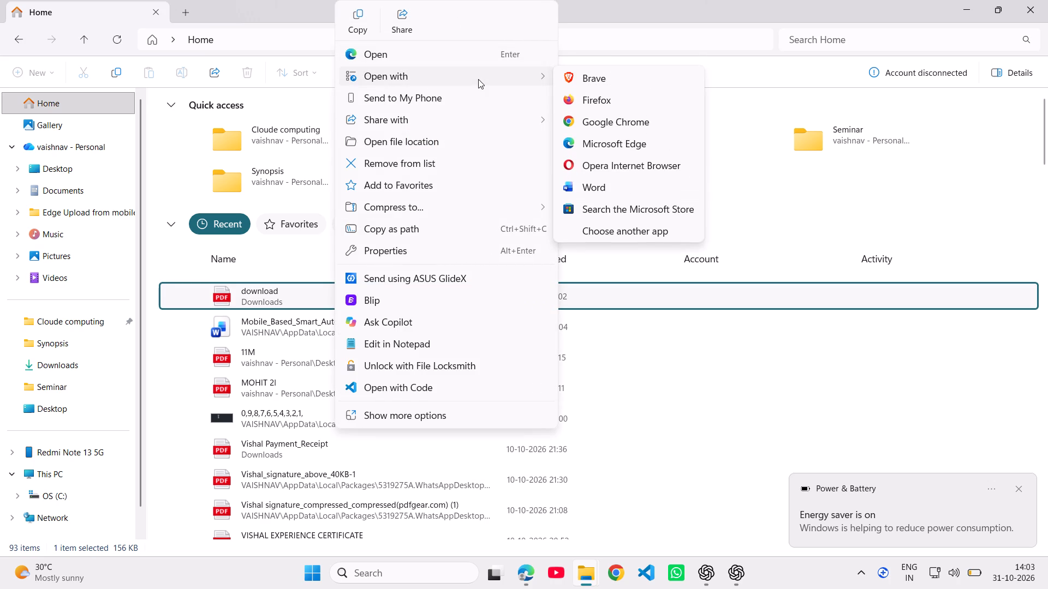
click(618, 182)
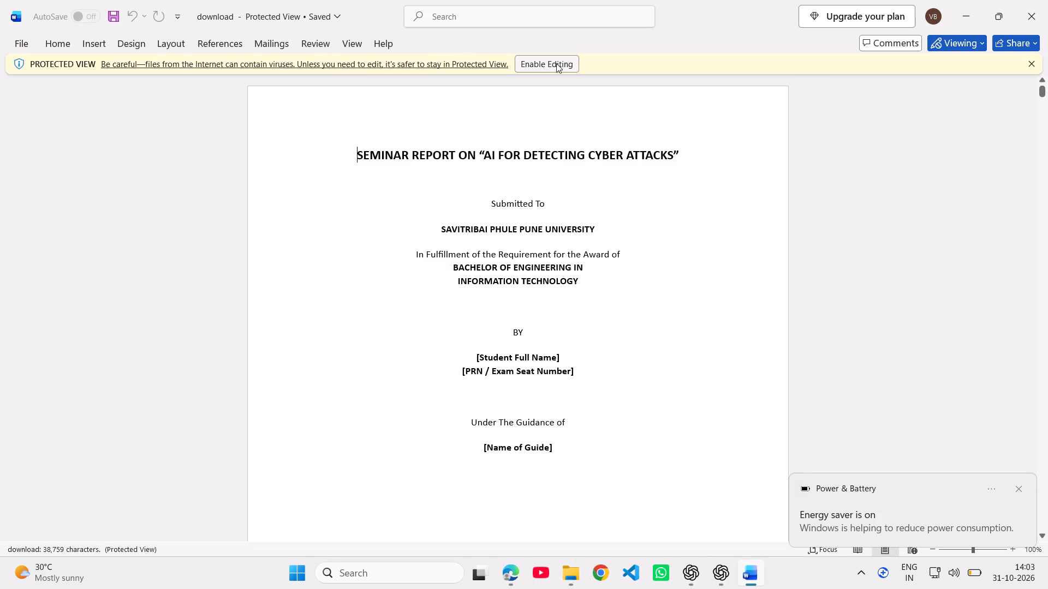
click(556, 63)
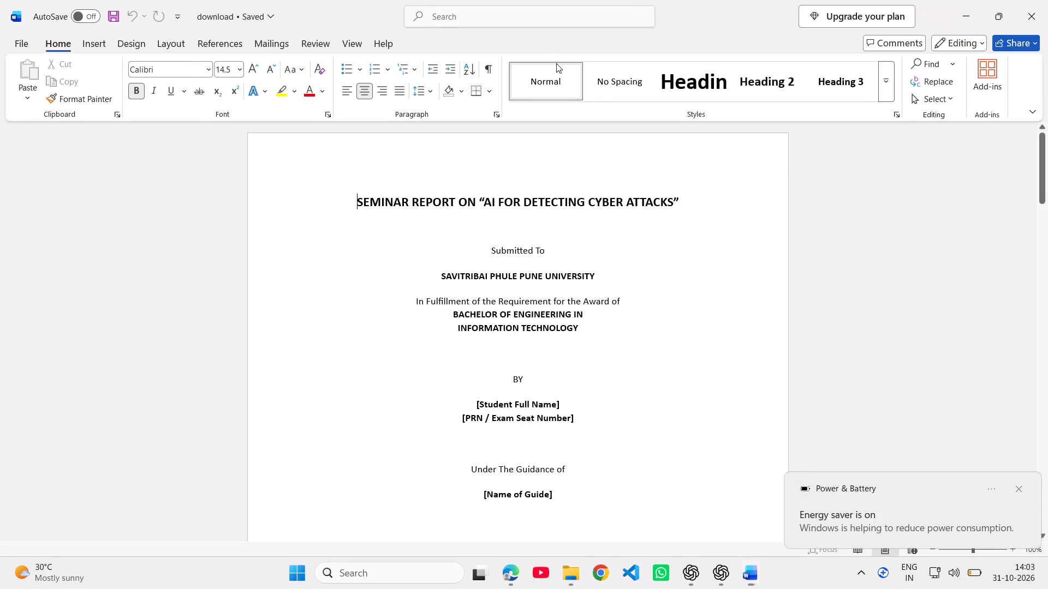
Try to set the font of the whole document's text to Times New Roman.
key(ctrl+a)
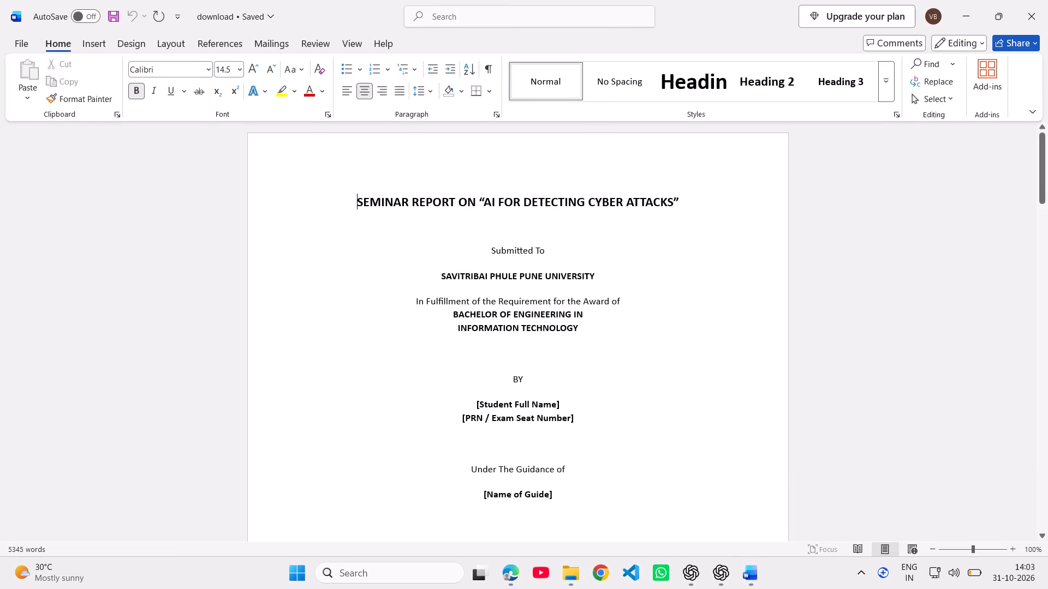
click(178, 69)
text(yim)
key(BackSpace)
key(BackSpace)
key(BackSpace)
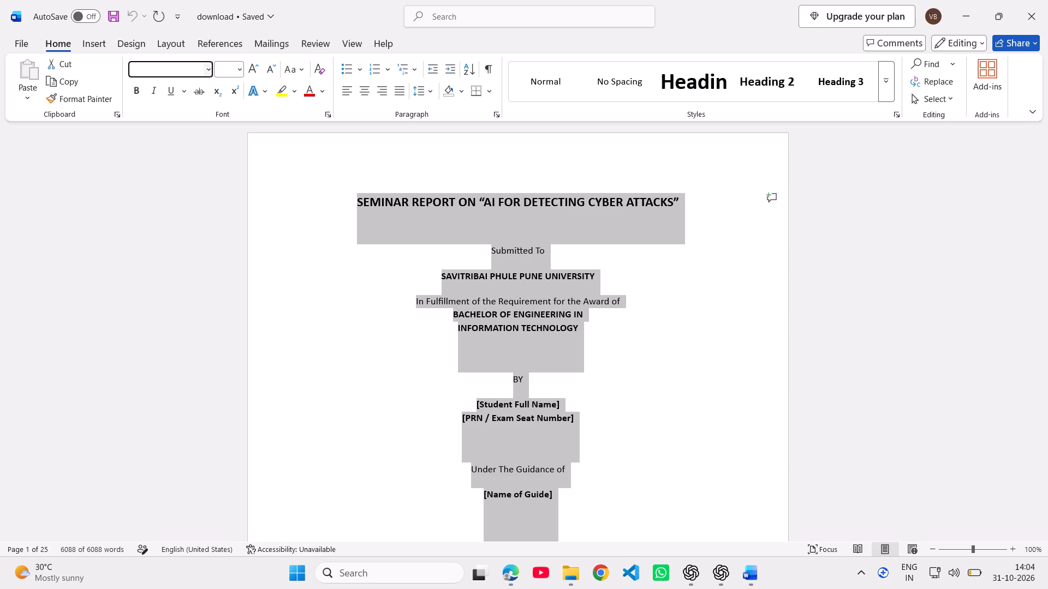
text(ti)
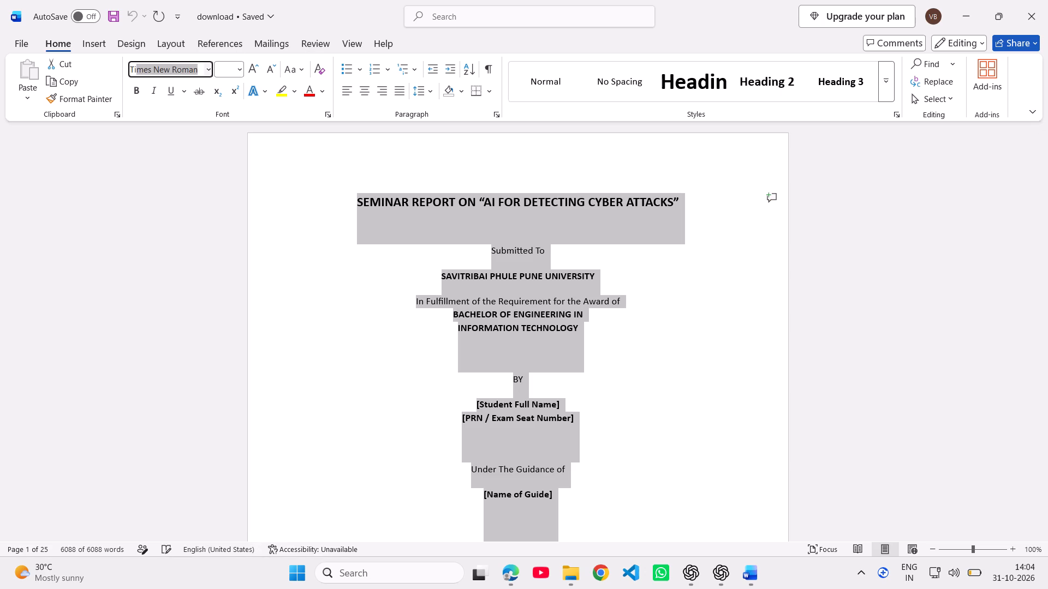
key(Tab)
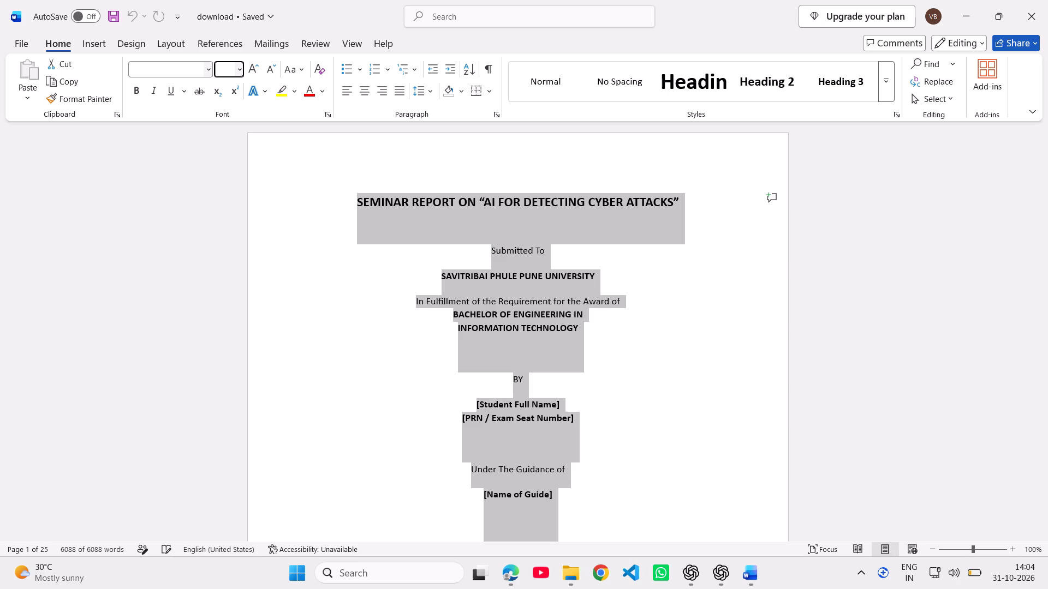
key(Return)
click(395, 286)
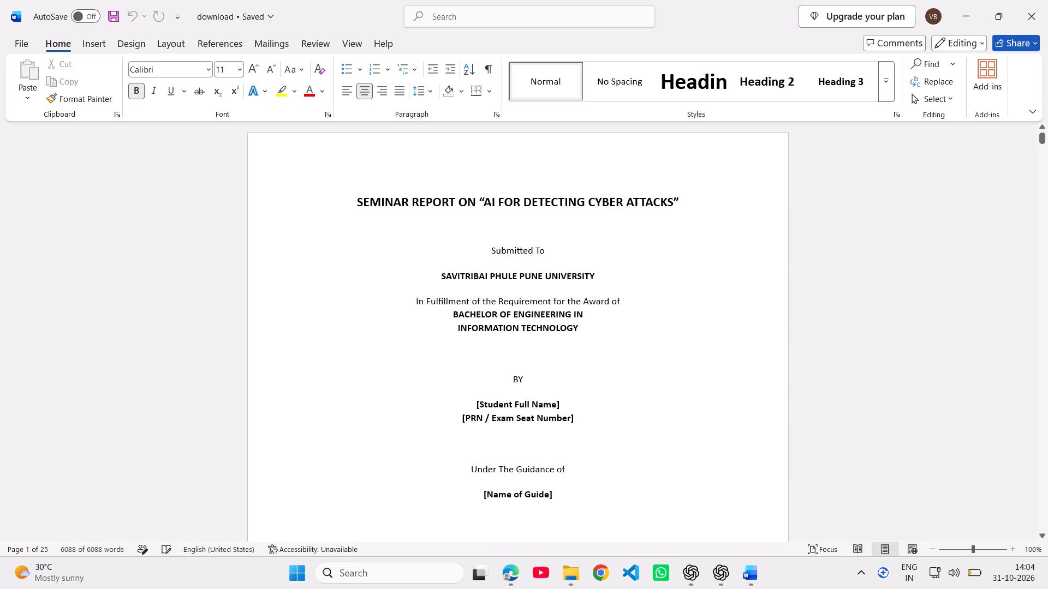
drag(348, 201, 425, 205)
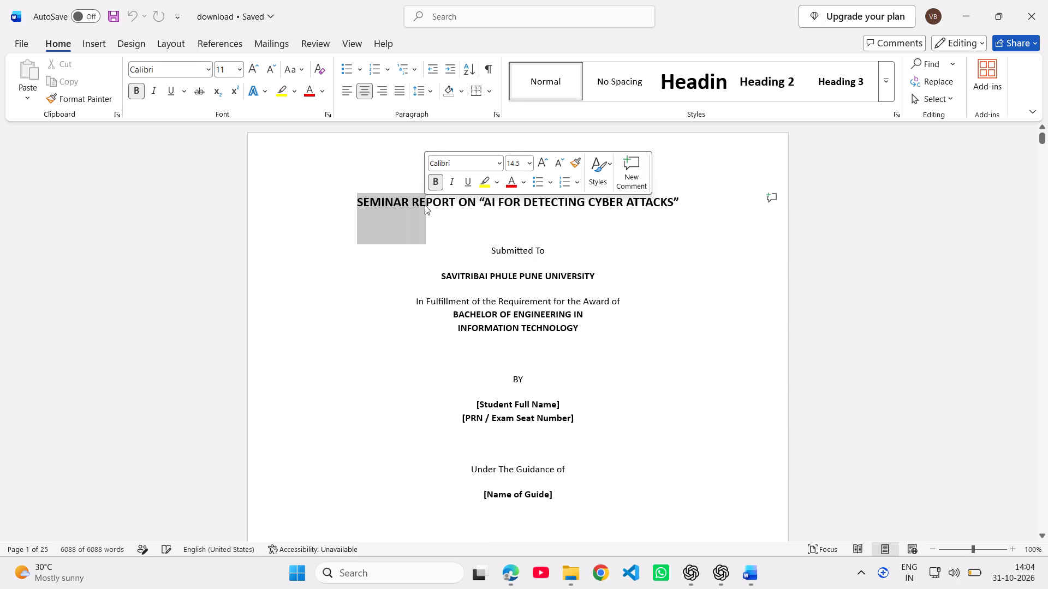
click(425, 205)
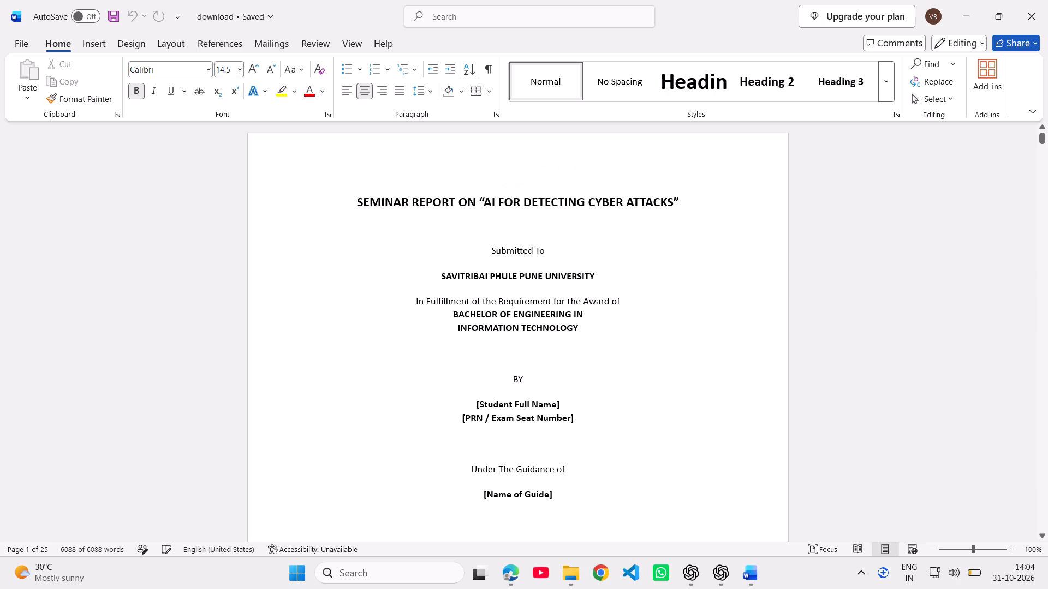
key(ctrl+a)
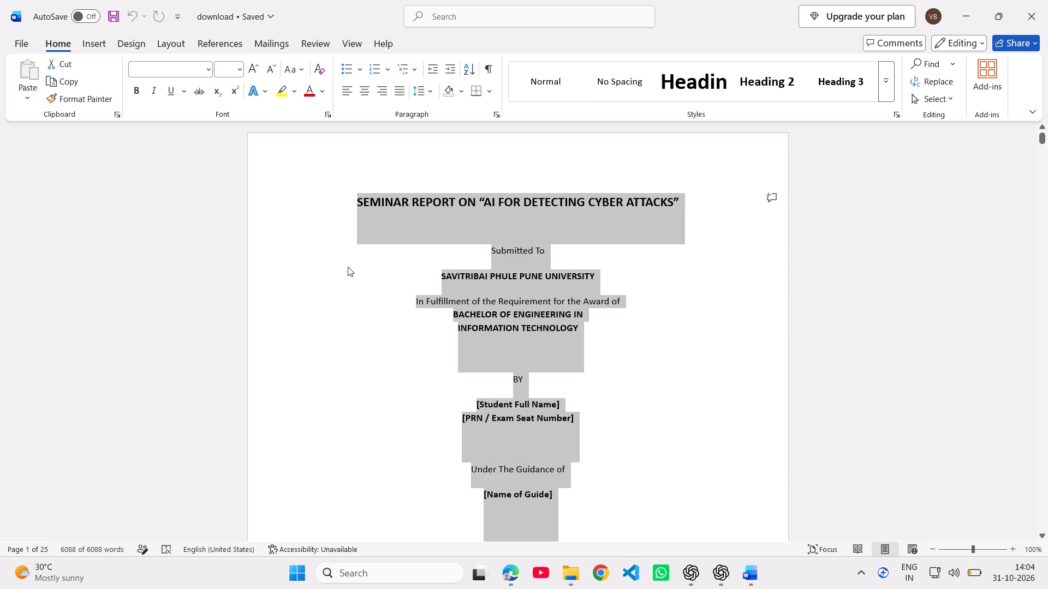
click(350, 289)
Examine the converted document's front pages from the title page through the approval sheet and acknowledgement to the table of contents.
scroll(350, 289, down, 9)
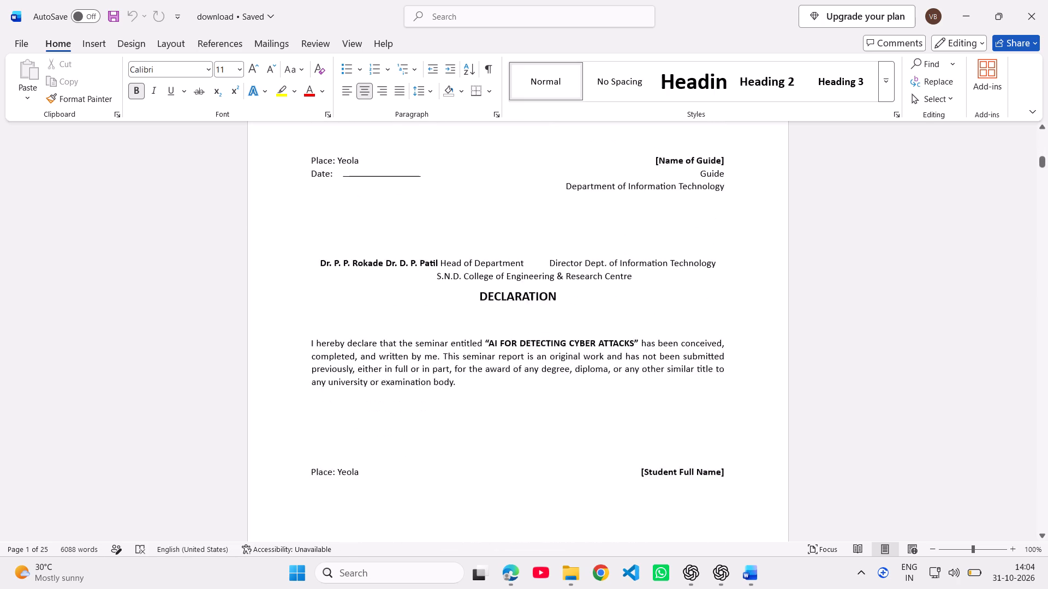
scroll(350, 289, down, 5)
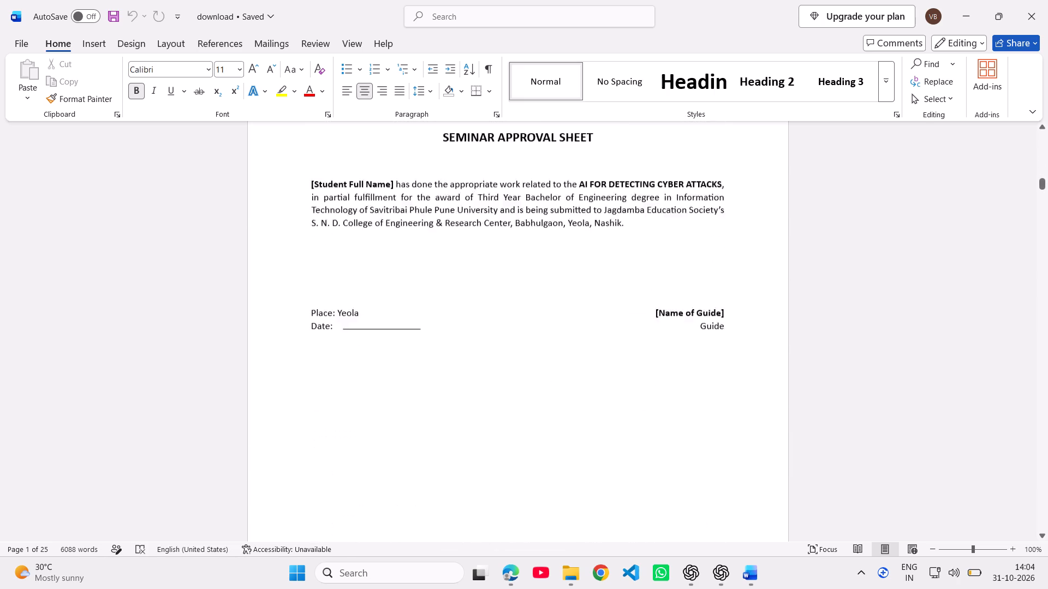
drag(309, 218, 361, 239)
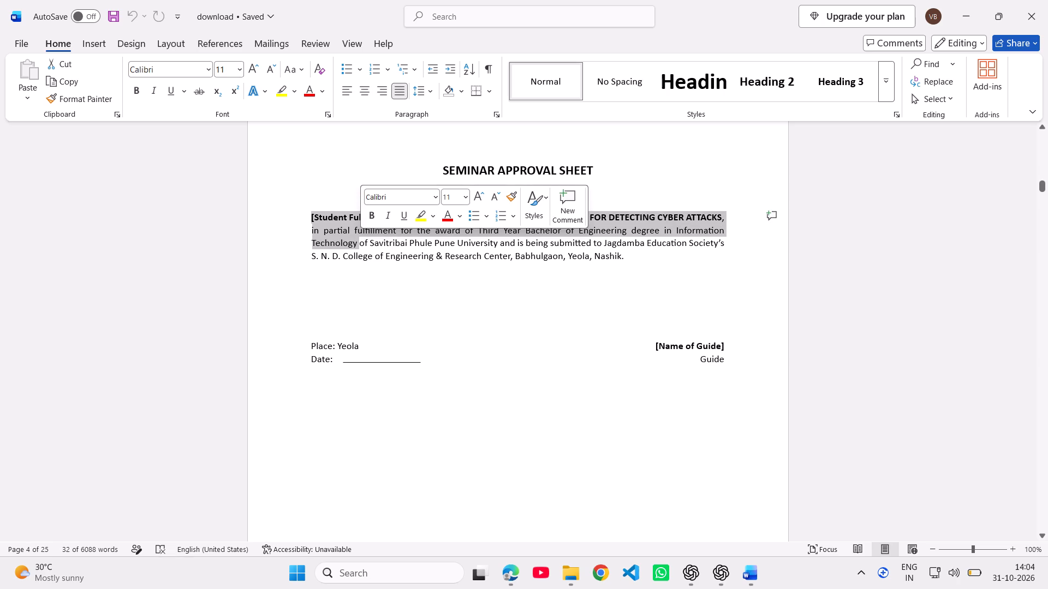
click(406, 307)
scroll(406, 307, down, 5)
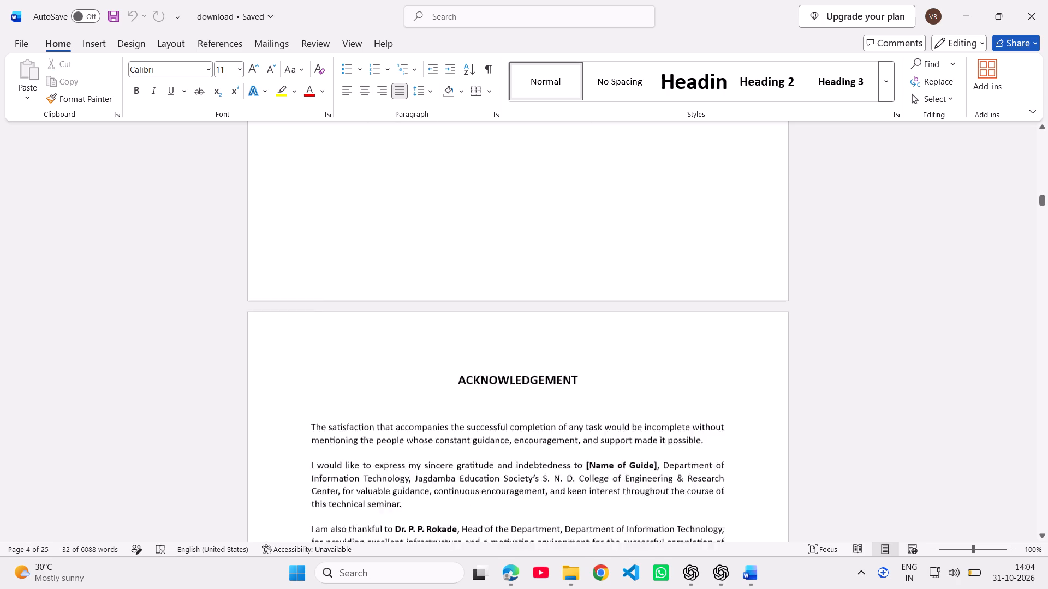
scroll(406, 307, down, 8)
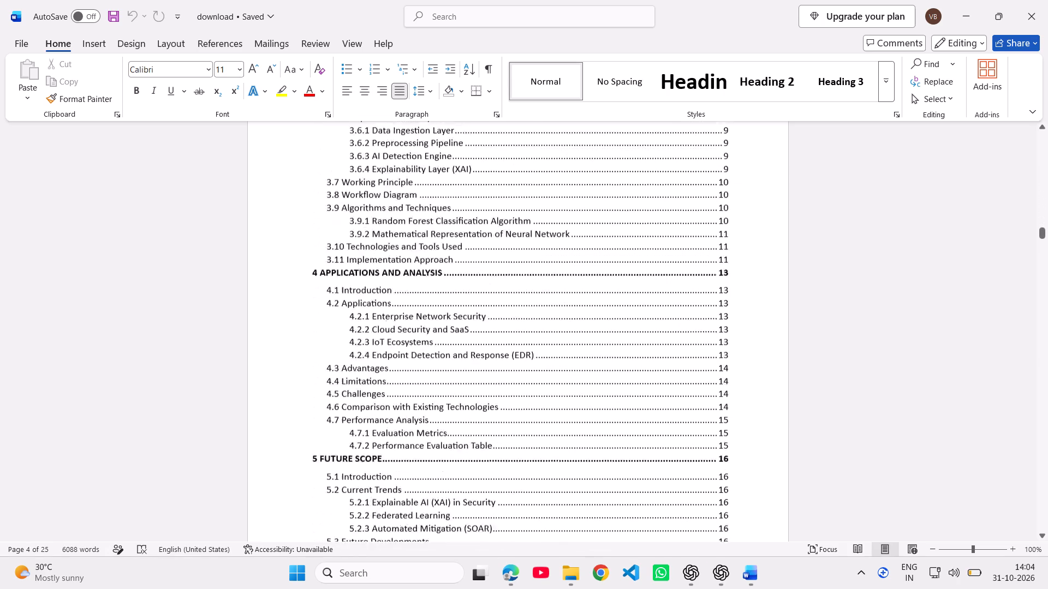
Examine the end of the converted document, including the reference list and the last page.
scroll(406, 307, down, 15)
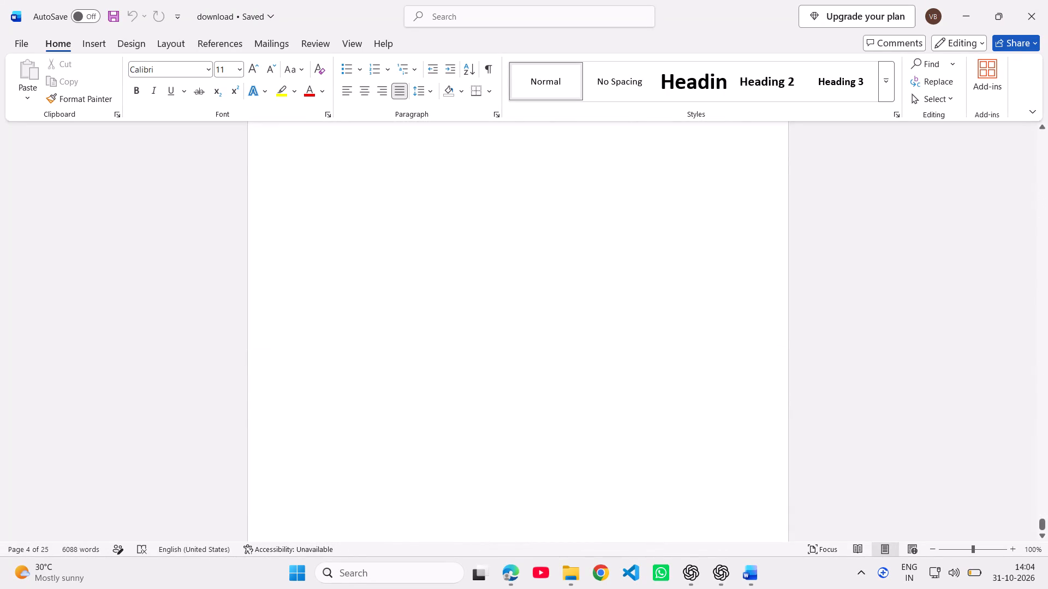
scroll(406, 307, down, 10)
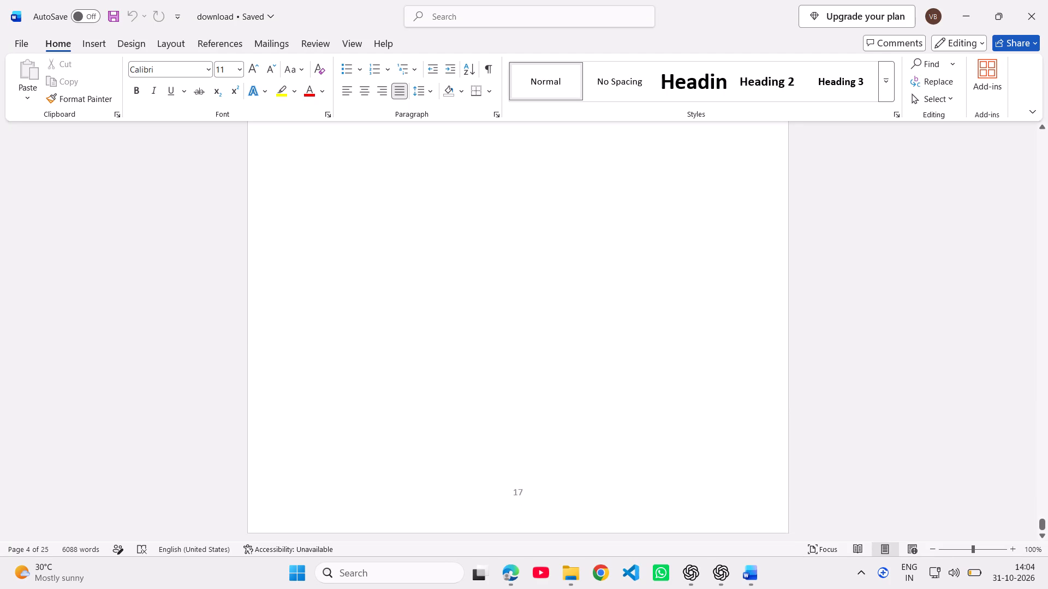
scroll(406, 307, down, 6)
scroll(406, 307, up, 5)
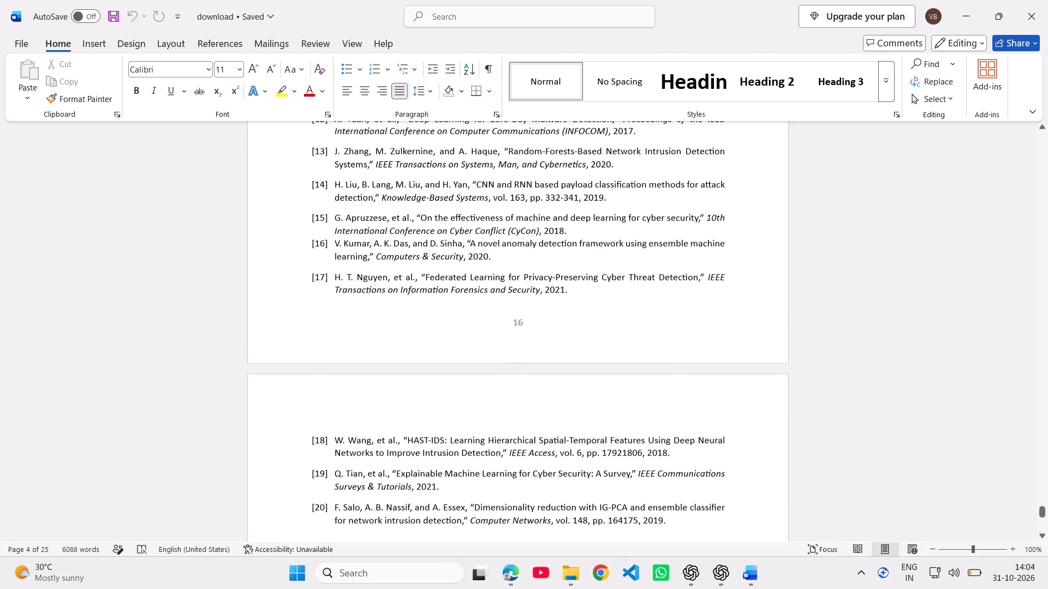
scroll(406, 307, down, 7)
Examine the layout of Chapters 5 and 4, from Future Scope back through the evaluation tables and equations to Applications.
scroll(406, 307, up, 9)
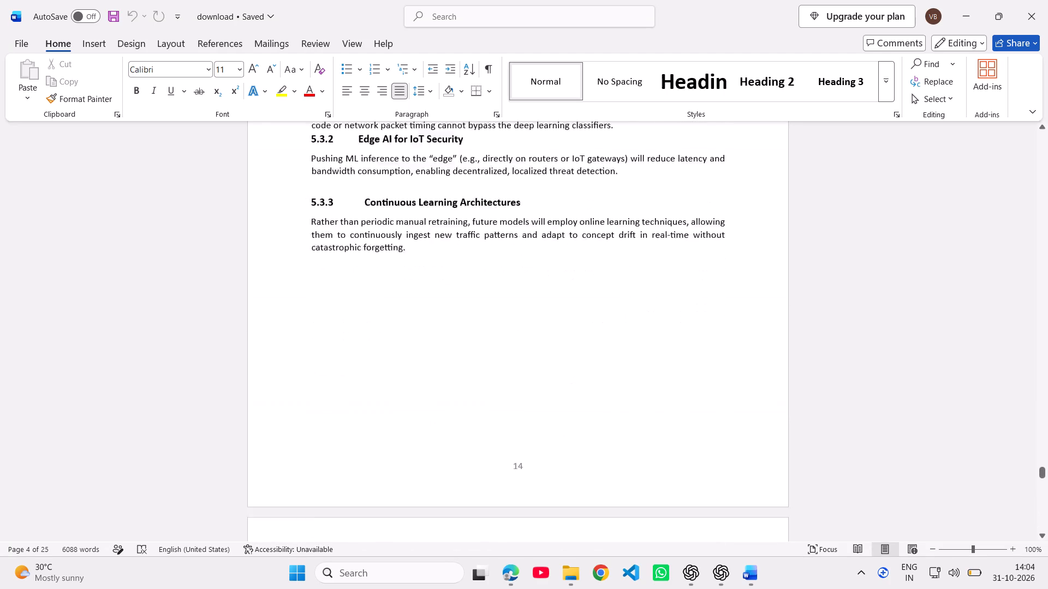
scroll(406, 307, up, 5)
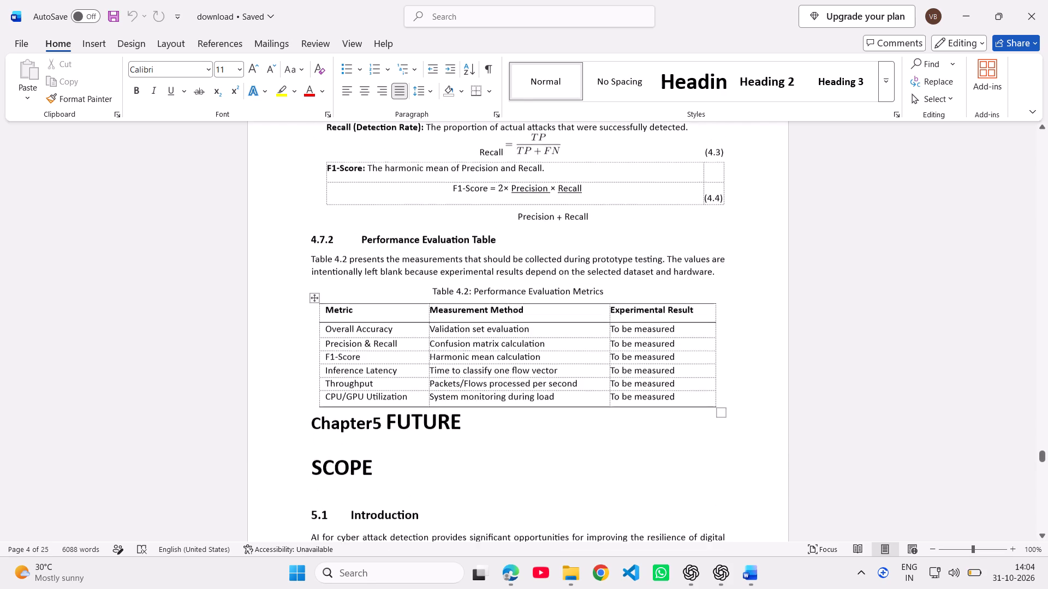
scroll(406, 307, up, 4)
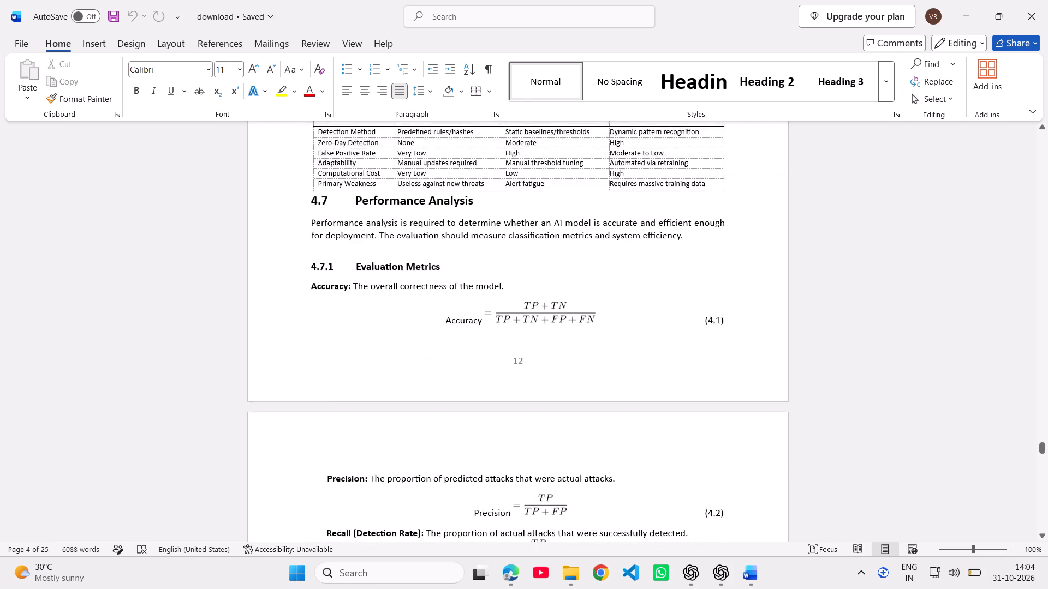
scroll(406, 307, up, 4)
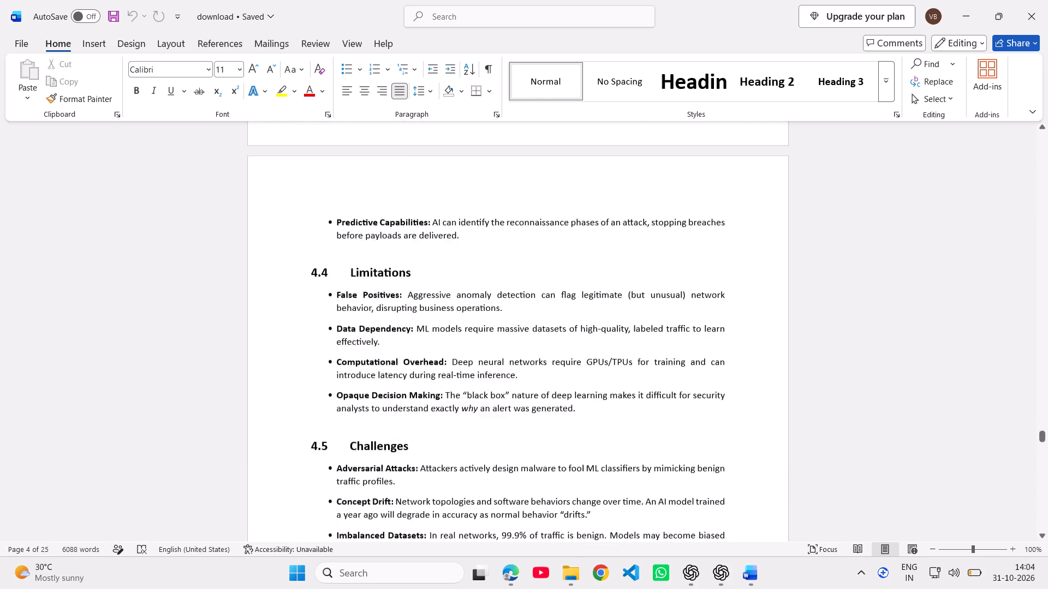
scroll(406, 307, up, 5)
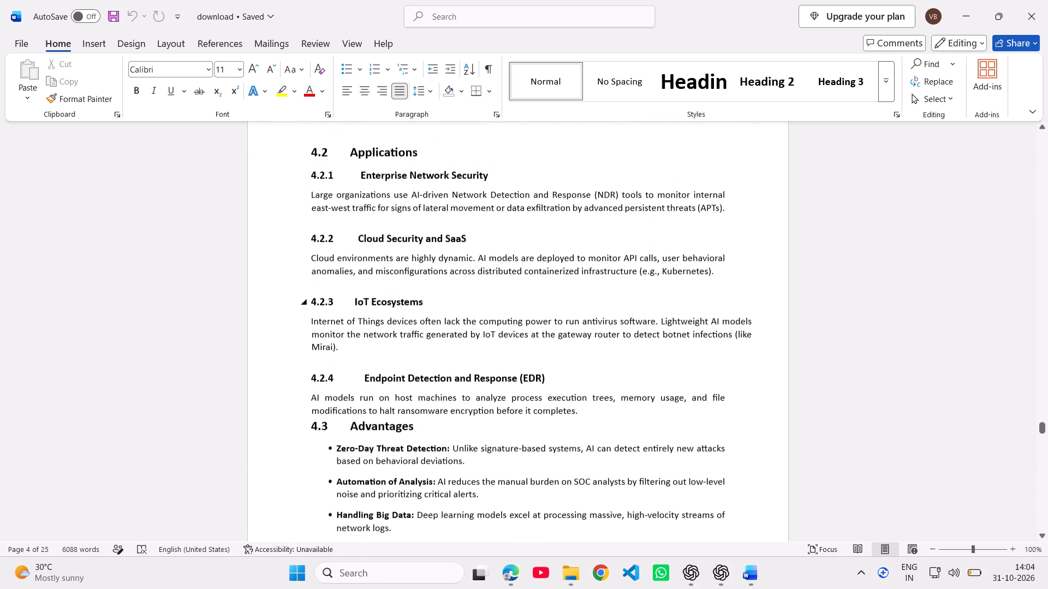
Examine the layout of Chapter 3, including the technologies table, the workflow diagram and the architecture diagram.
scroll(406, 307, up, 4)
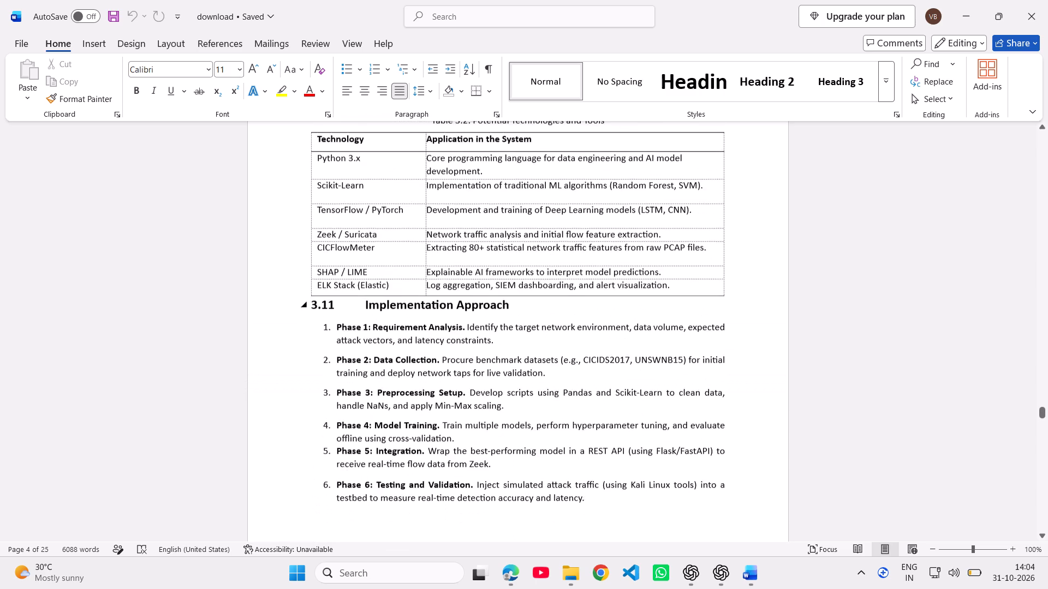
scroll(406, 307, up, 4)
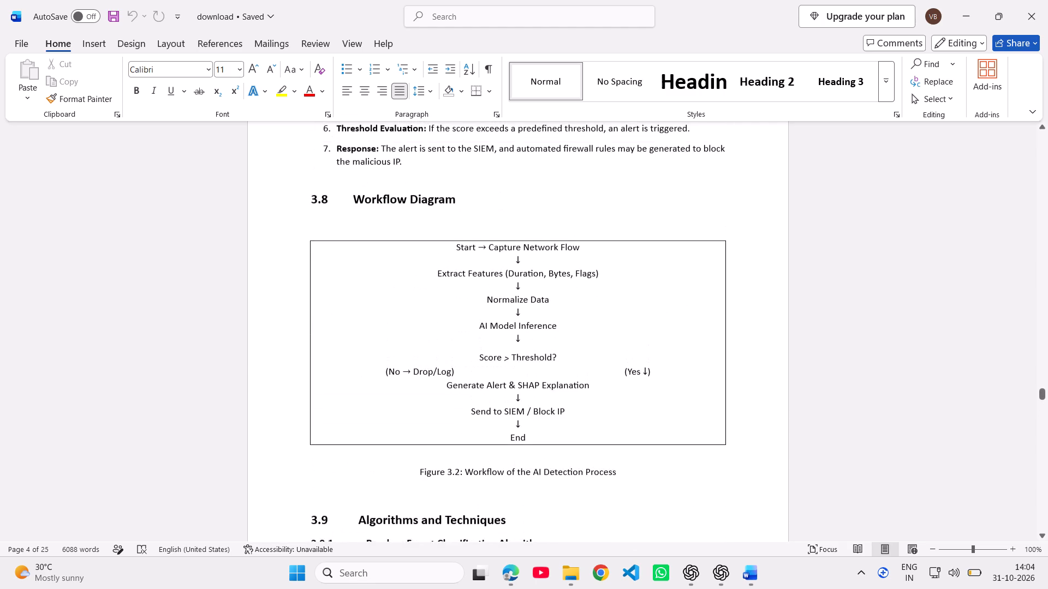
scroll(406, 307, up, 3)
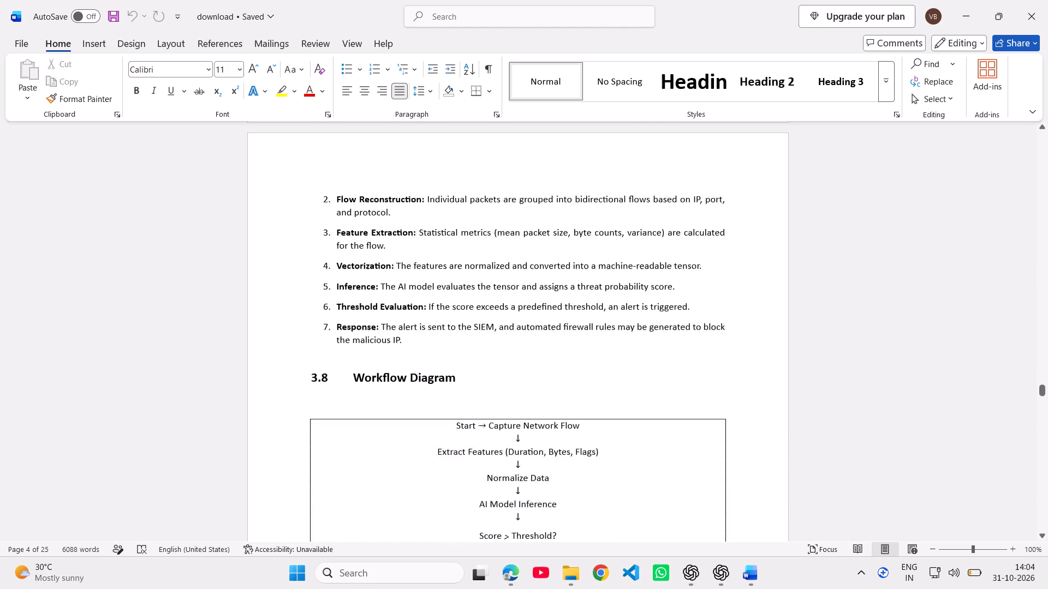
scroll(421, 309, up, 3)
scroll(421, 309, down, 1)
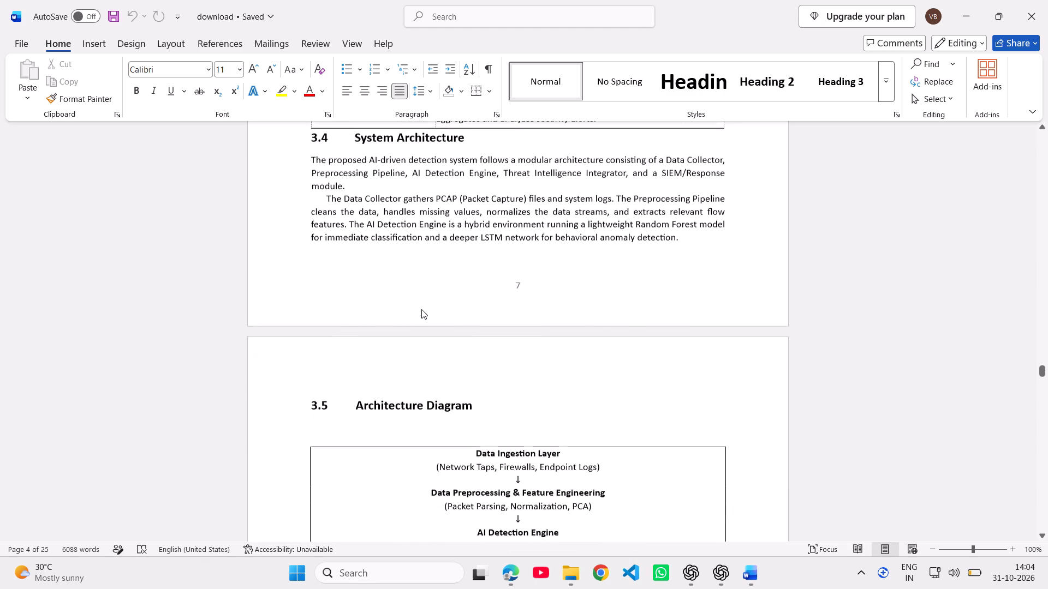
scroll(421, 309, down, 2)
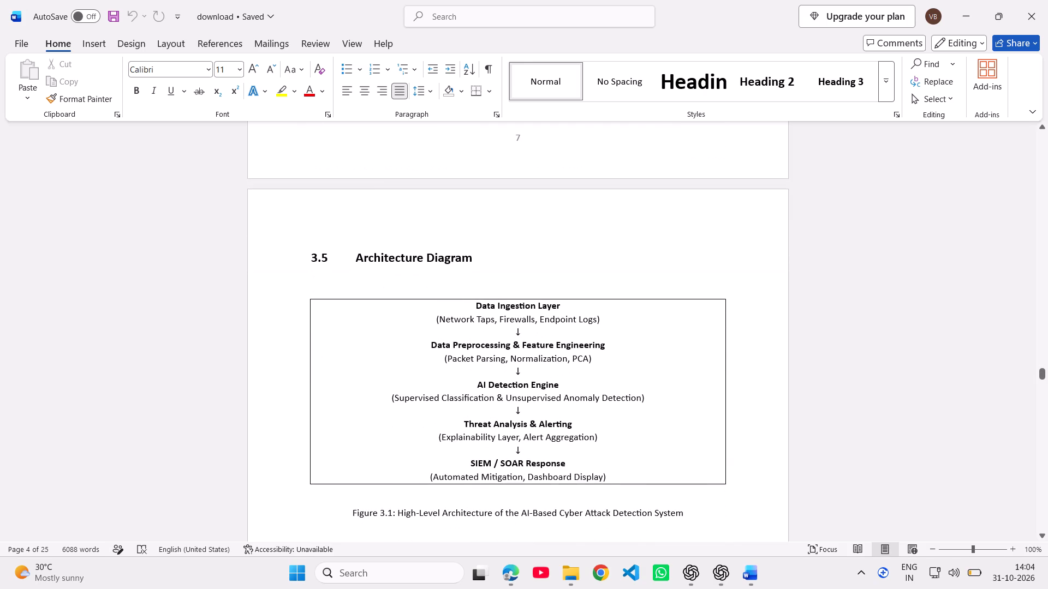
scroll(421, 309, up, 7)
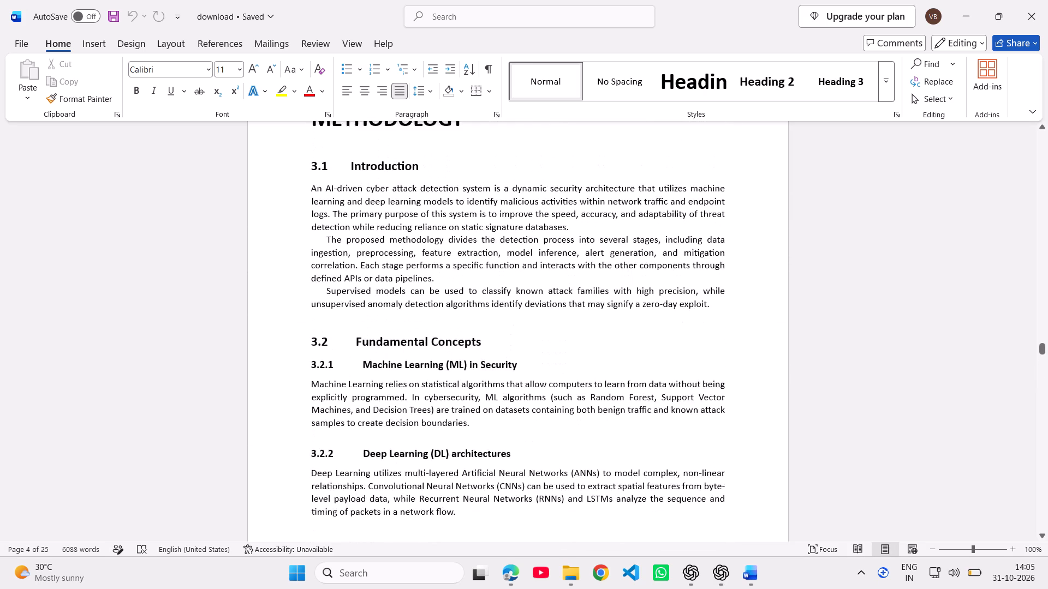
Examine the pages from the Chapter 3 heading back through the paper reviews, Chapter 1 and abstract to the seminar approval sheet.
scroll(421, 309, up, 3)
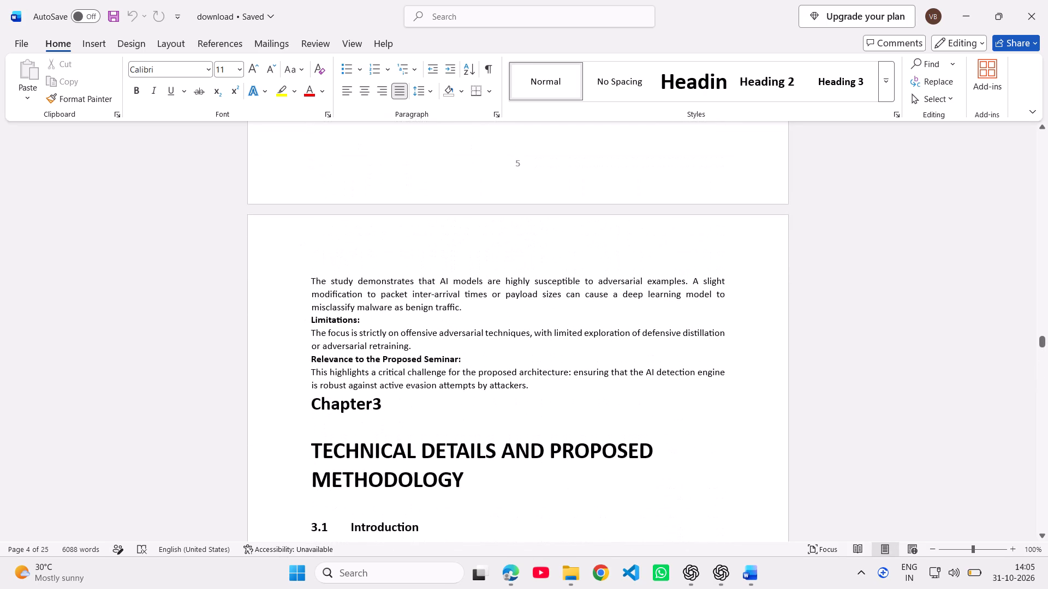
scroll(421, 309, up, 3)
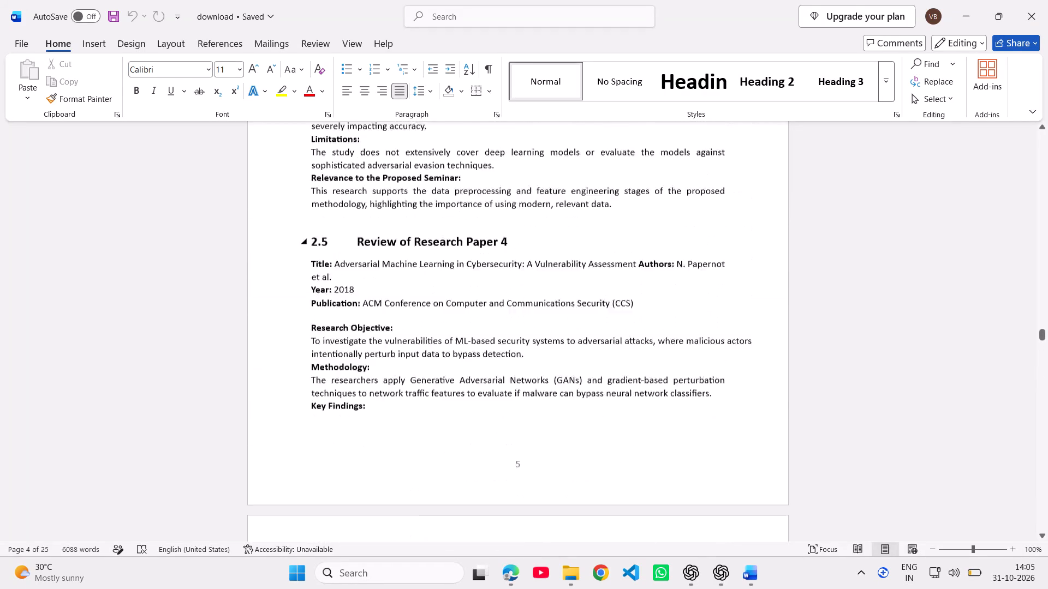
scroll(421, 309, up, 7)
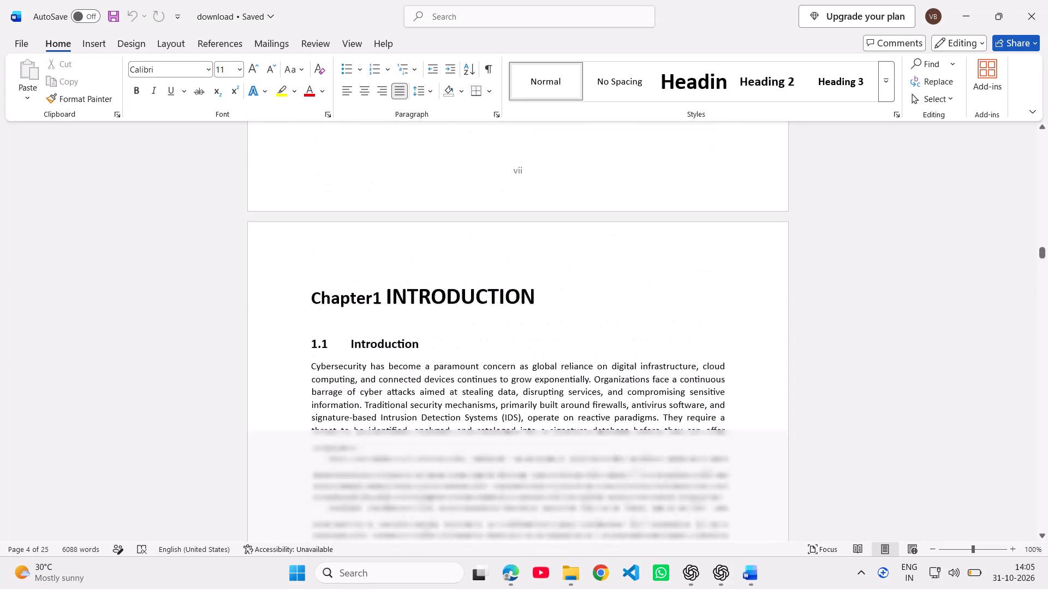
scroll(421, 309, up, 10)
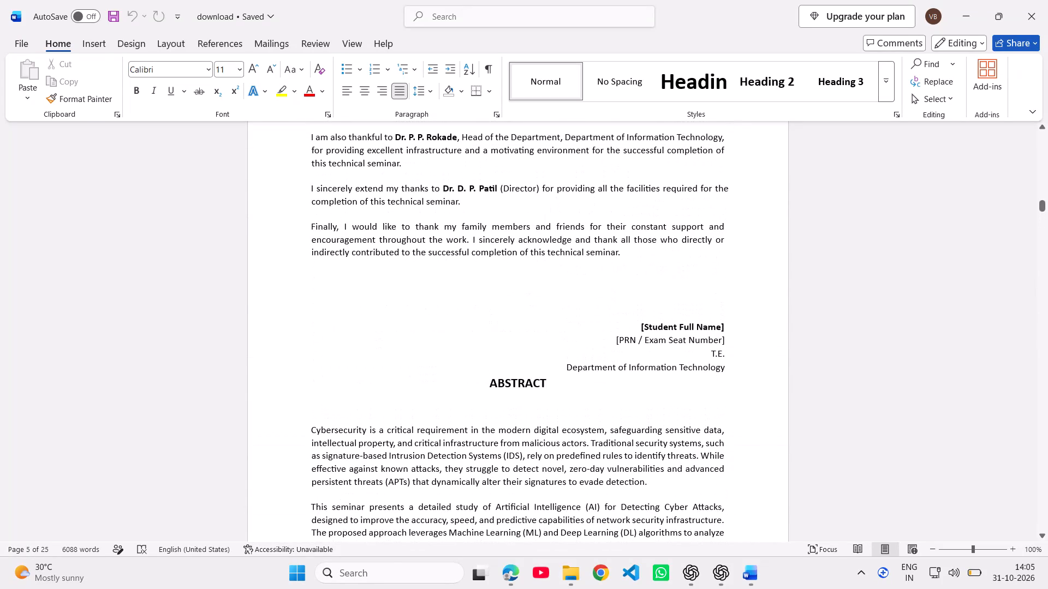
scroll(421, 309, up, 5)
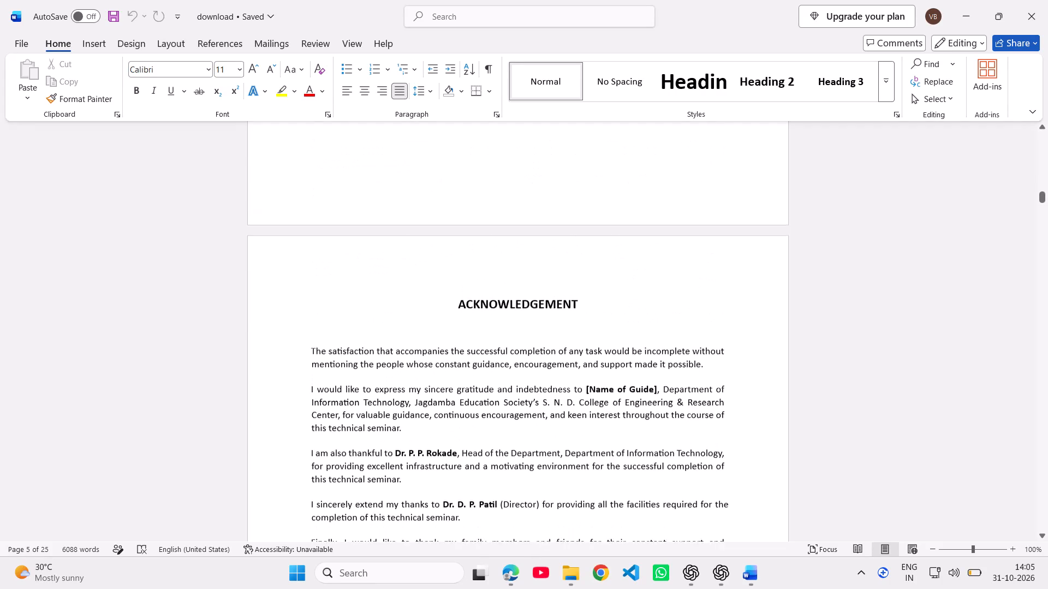
scroll(421, 309, up, 2)
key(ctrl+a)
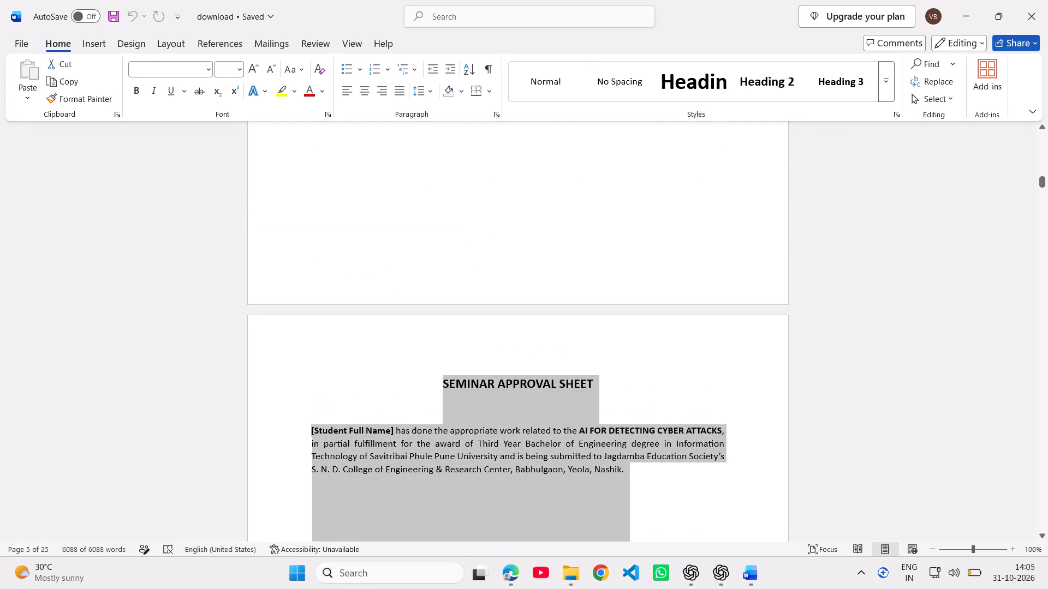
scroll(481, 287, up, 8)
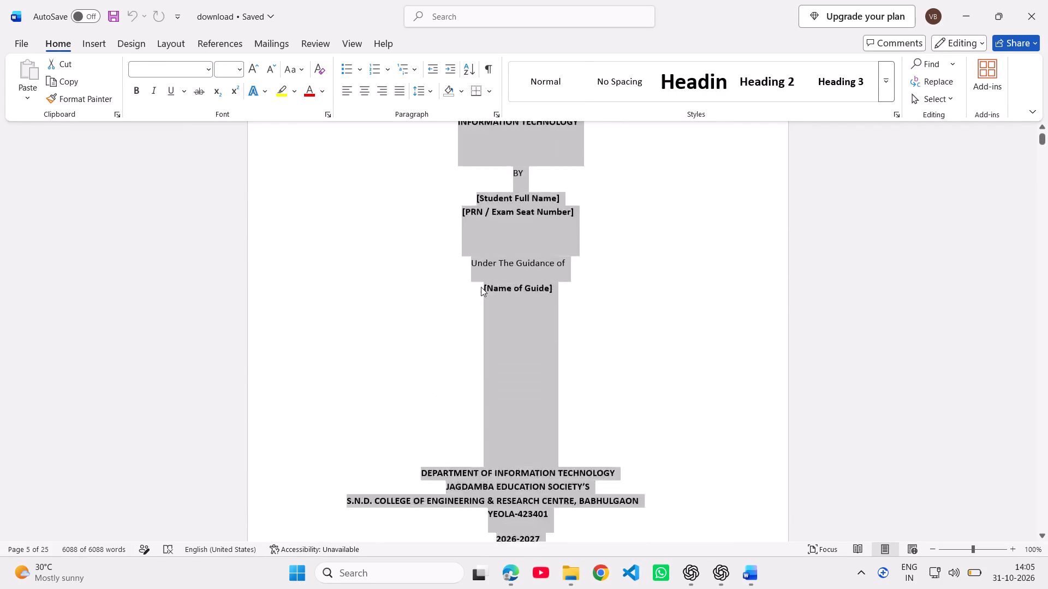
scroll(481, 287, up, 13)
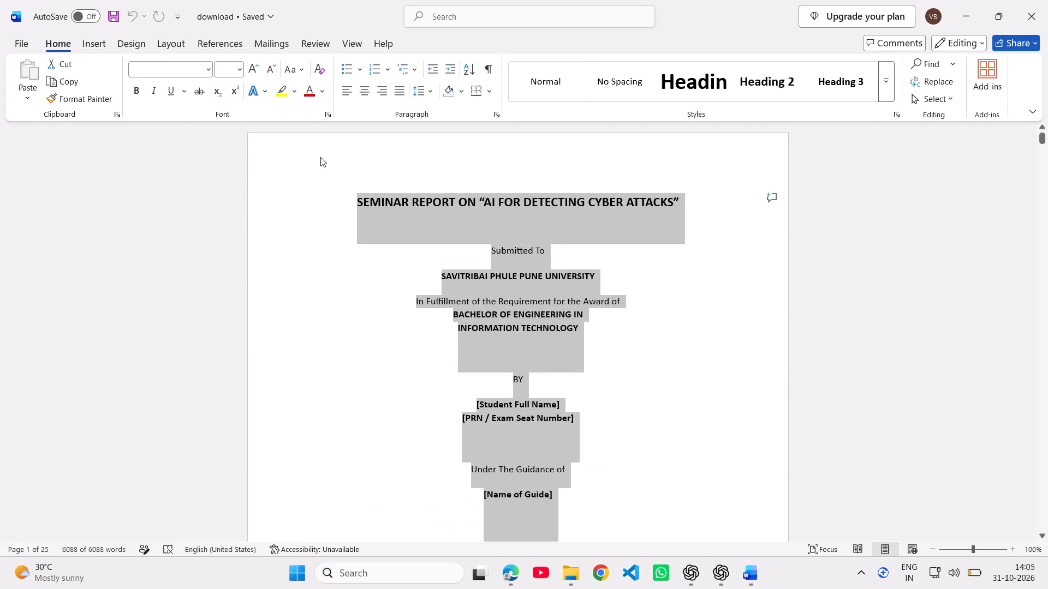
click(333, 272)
Insert blank lines before the ABSTRACT heading to move it onto a new page after the acknowledgement.
scroll(333, 272, down, 11)
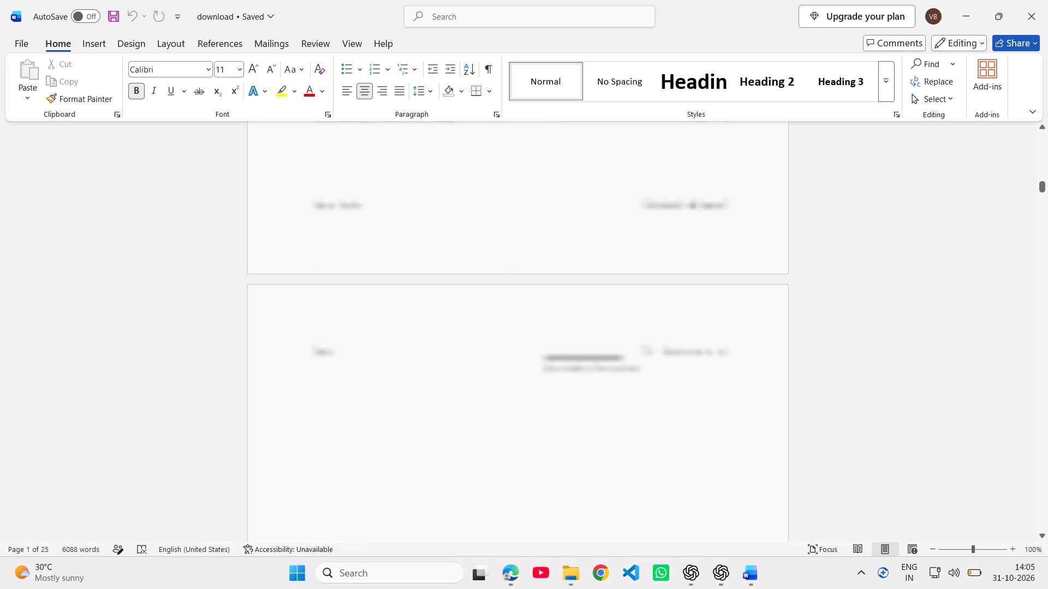
scroll(333, 272, down, 6)
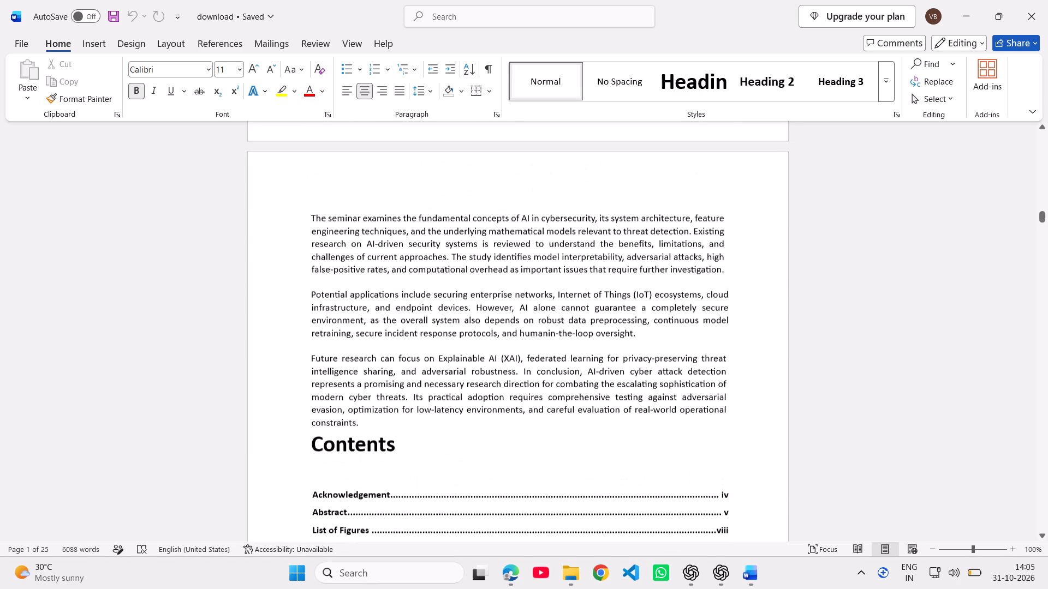
scroll(333, 272, up, 5)
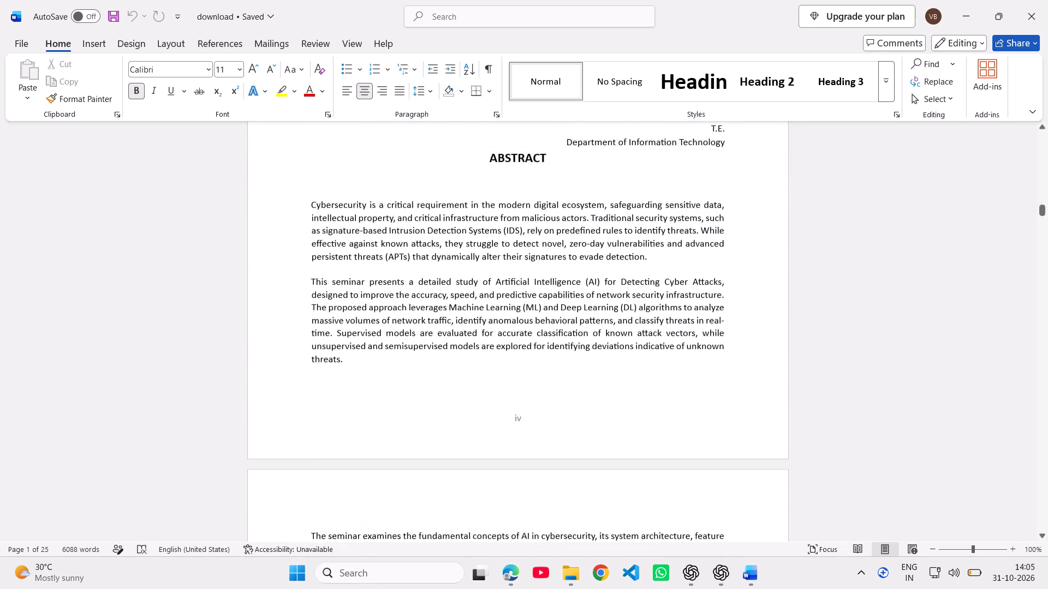
scroll(333, 272, up, 2)
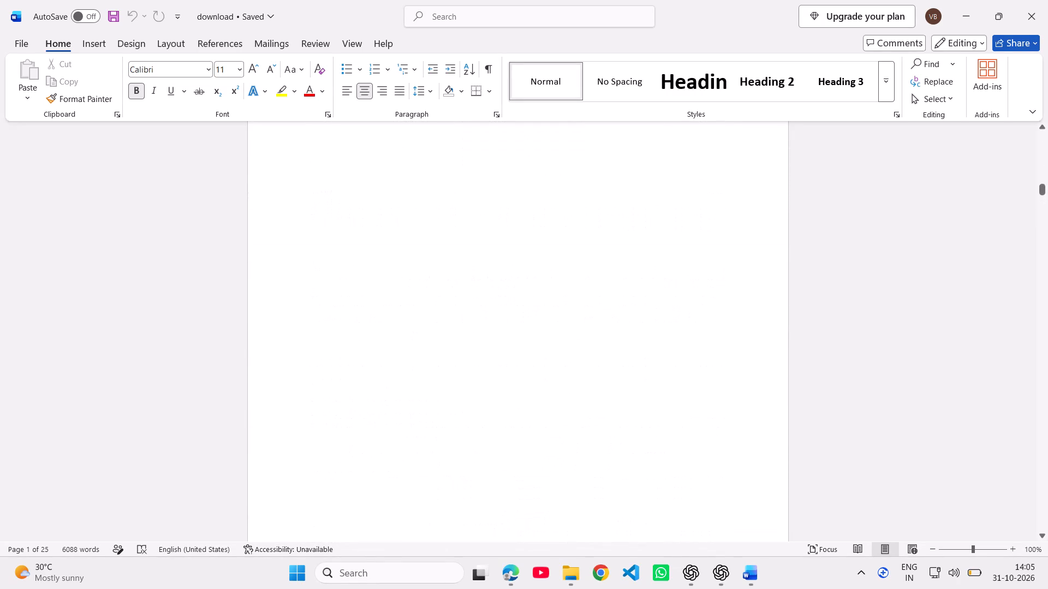
scroll(333, 272, down, 4)
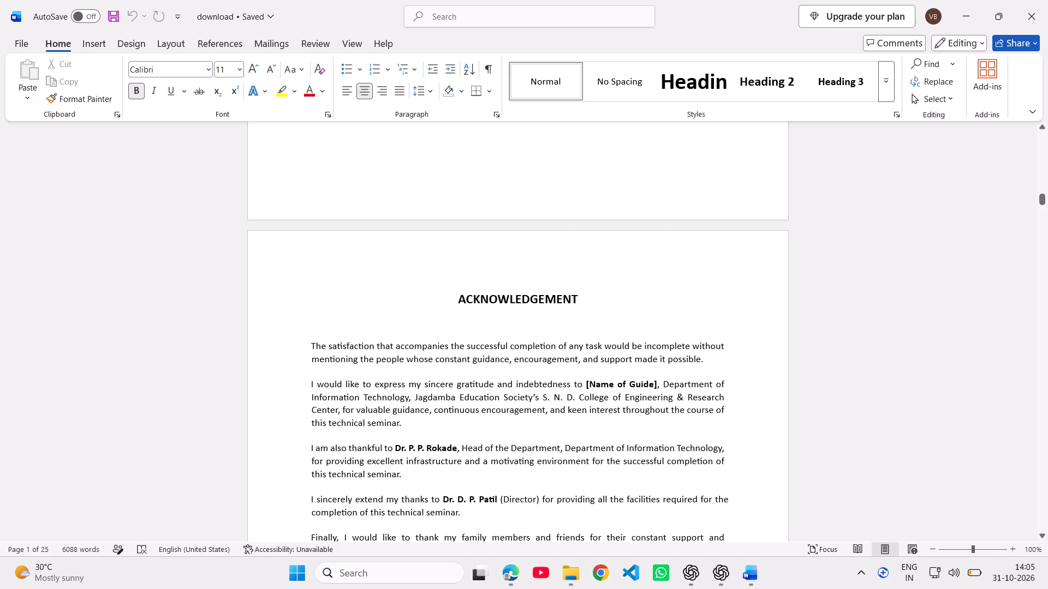
scroll(362, 281, down, 3)
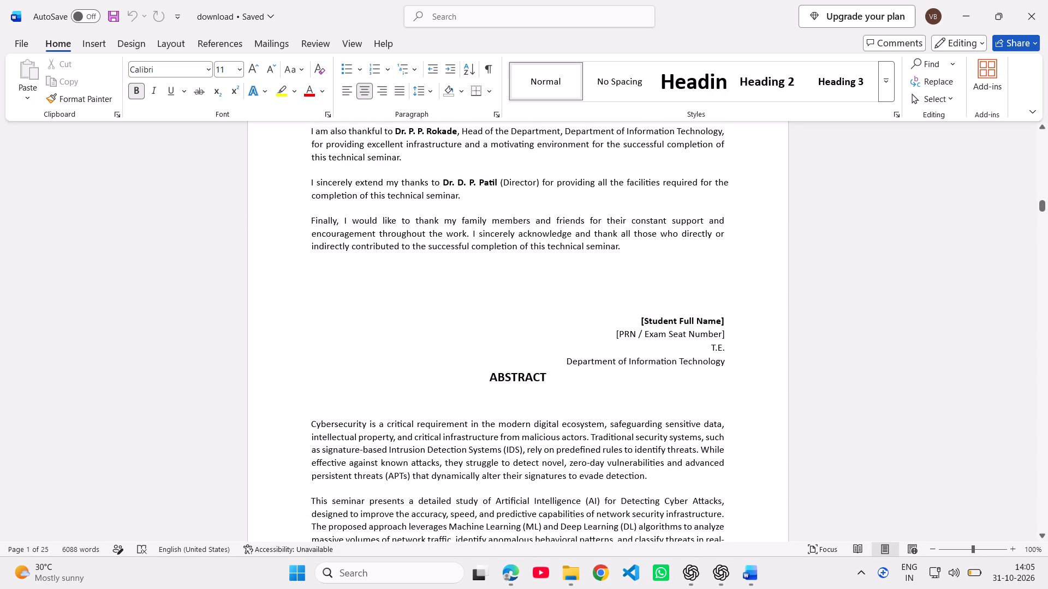
click(467, 372)
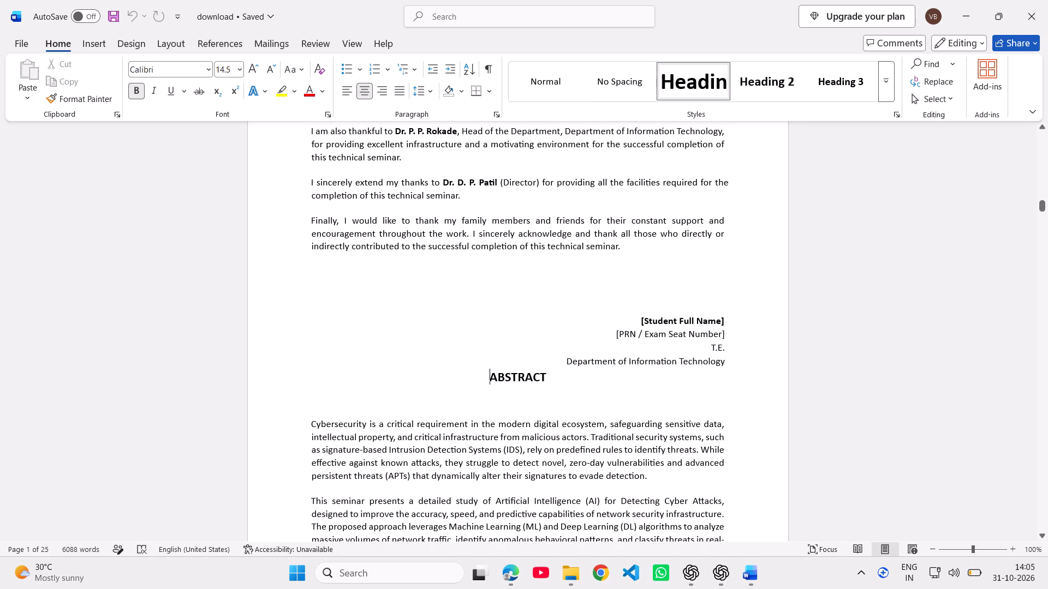
key(Return)
key(Return)
key(Return)
key(Return)
scroll(467, 372, down, 1)
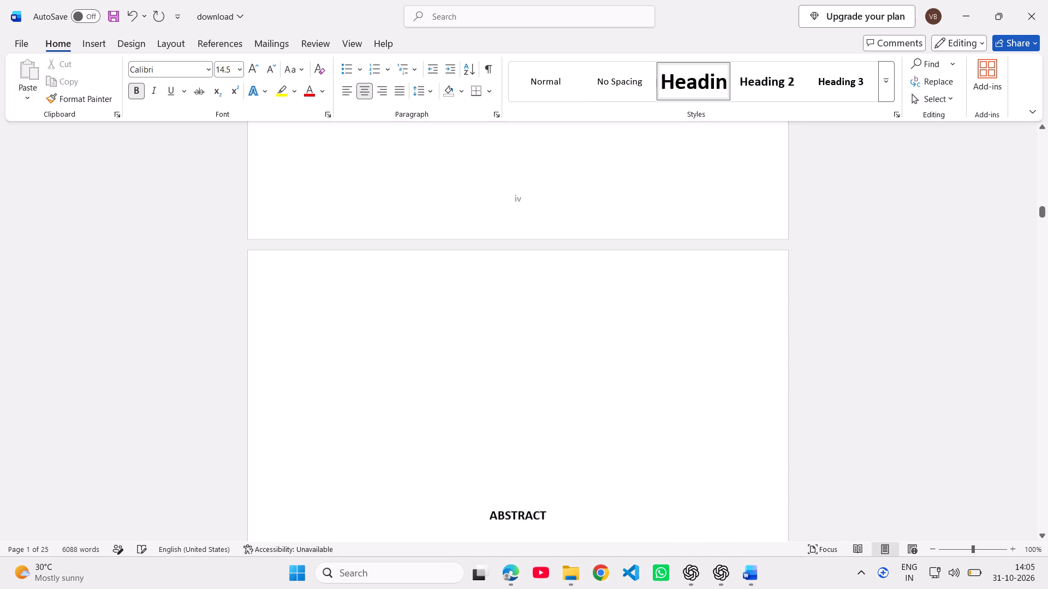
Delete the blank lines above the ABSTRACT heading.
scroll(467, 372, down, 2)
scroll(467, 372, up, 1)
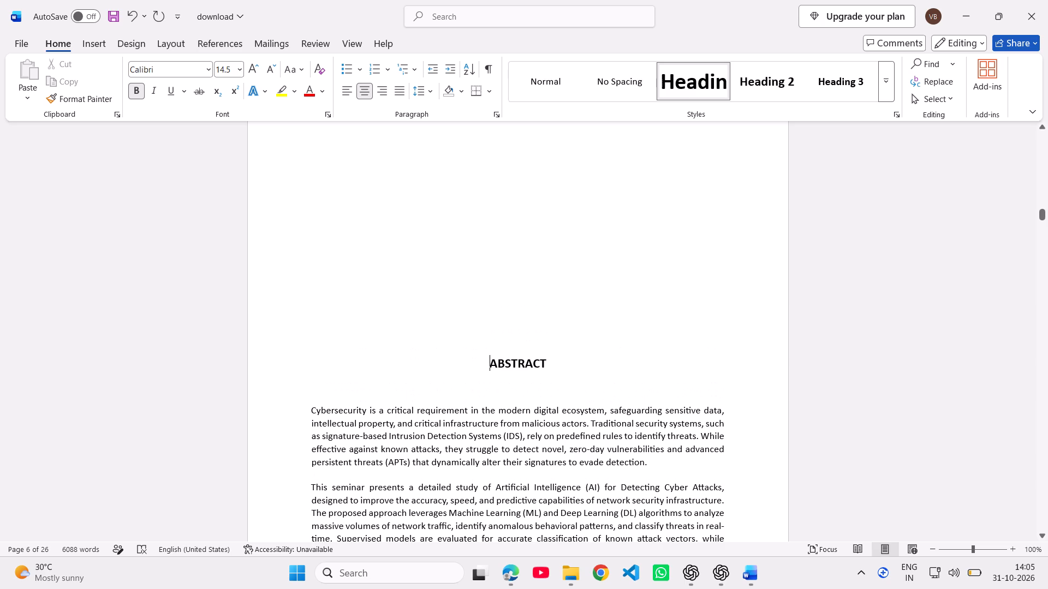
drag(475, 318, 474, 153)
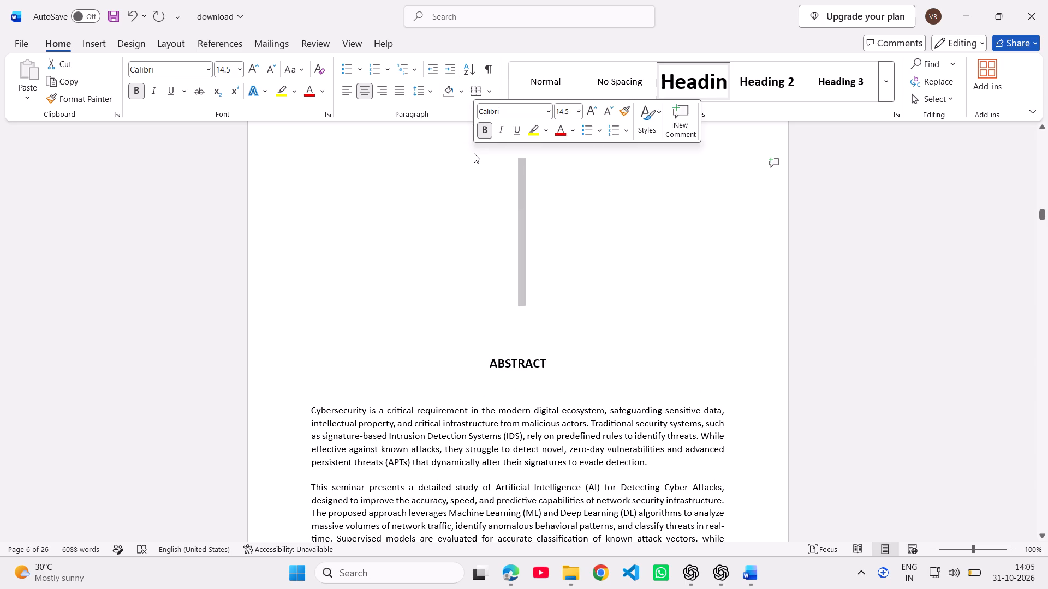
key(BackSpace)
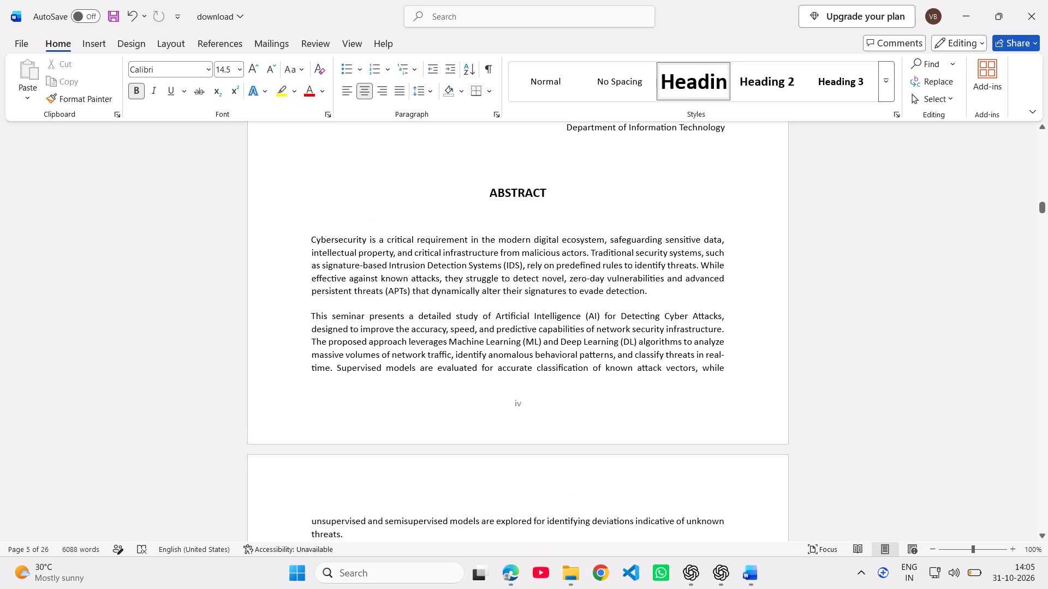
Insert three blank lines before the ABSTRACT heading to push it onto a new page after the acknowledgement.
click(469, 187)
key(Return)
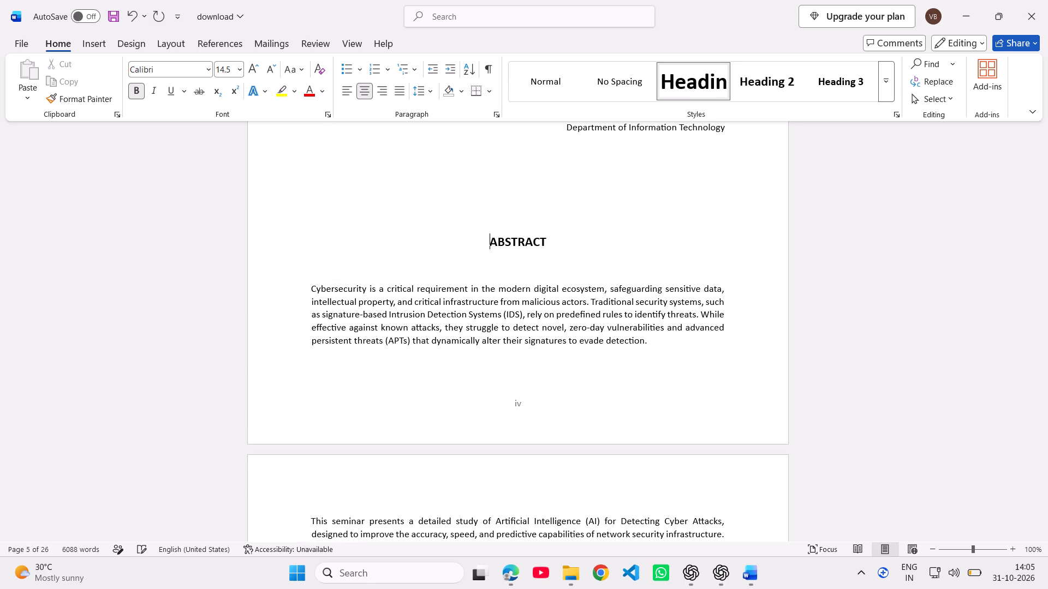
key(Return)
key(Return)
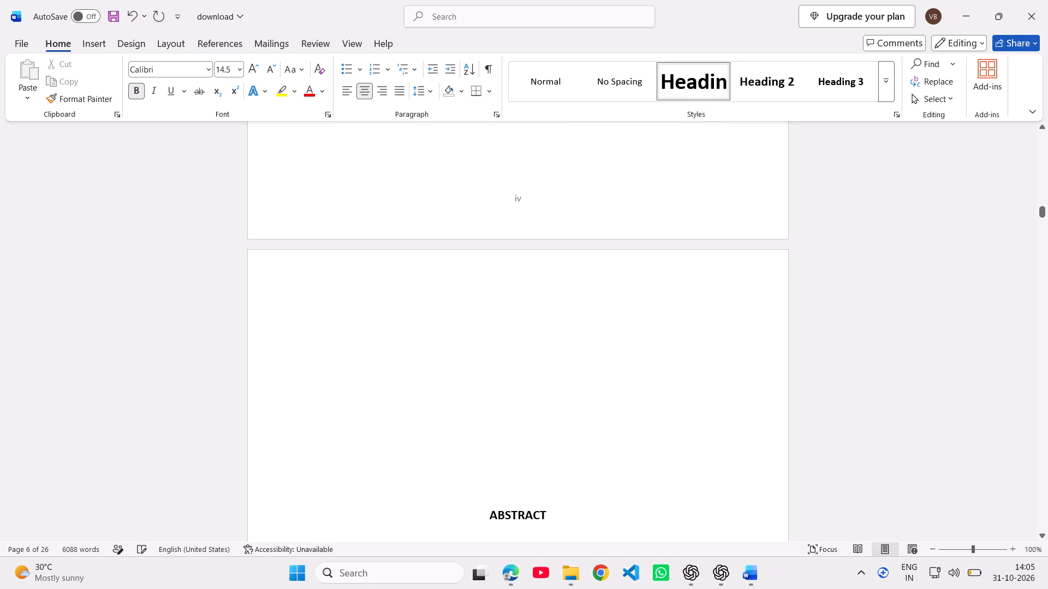
Change the font of the entire document to Times New Roman.
scroll(469, 187, up, 5)
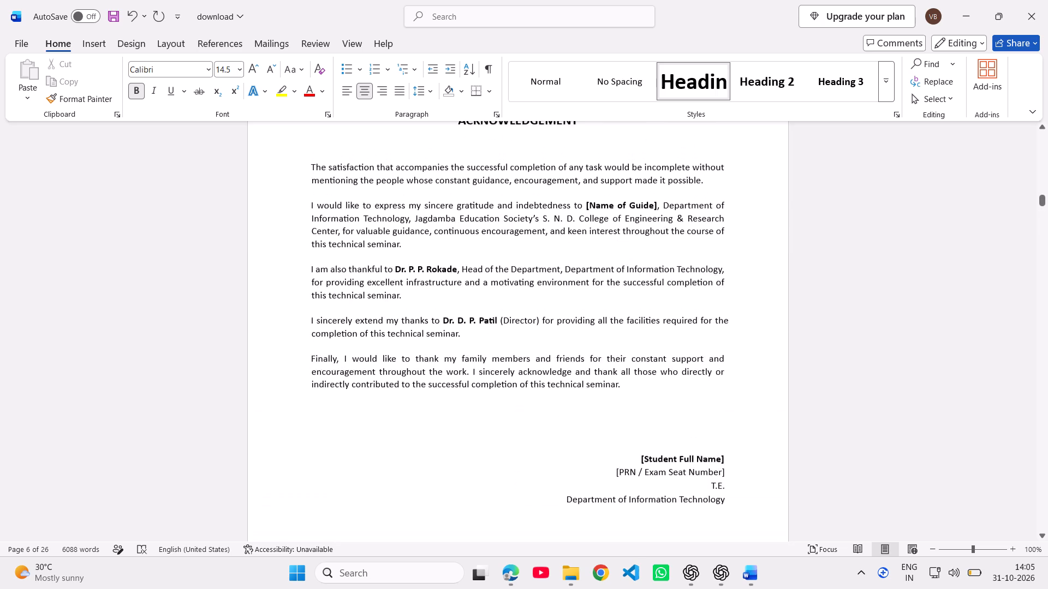
scroll(469, 187, down, 1)
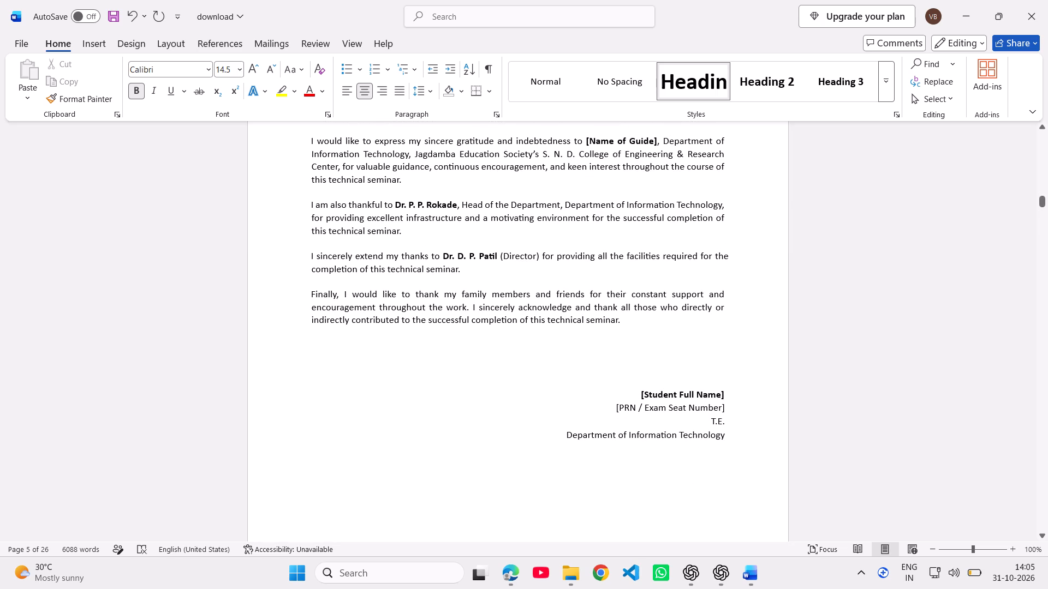
scroll(592, 438, down, 5)
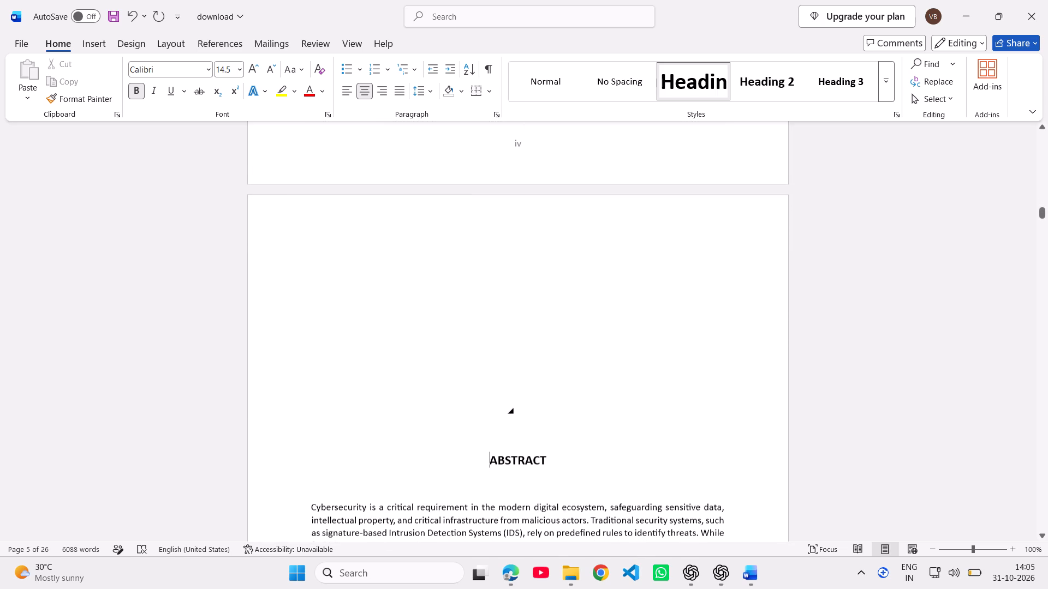
scroll(592, 438, down, 2)
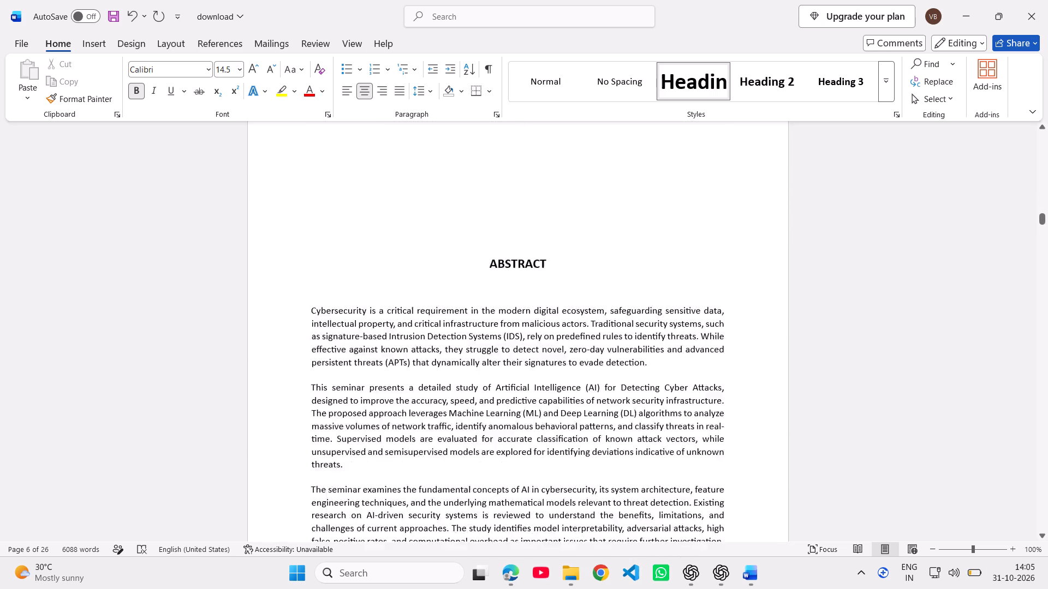
scroll(592, 438, down, 1)
key(ctrl+a)
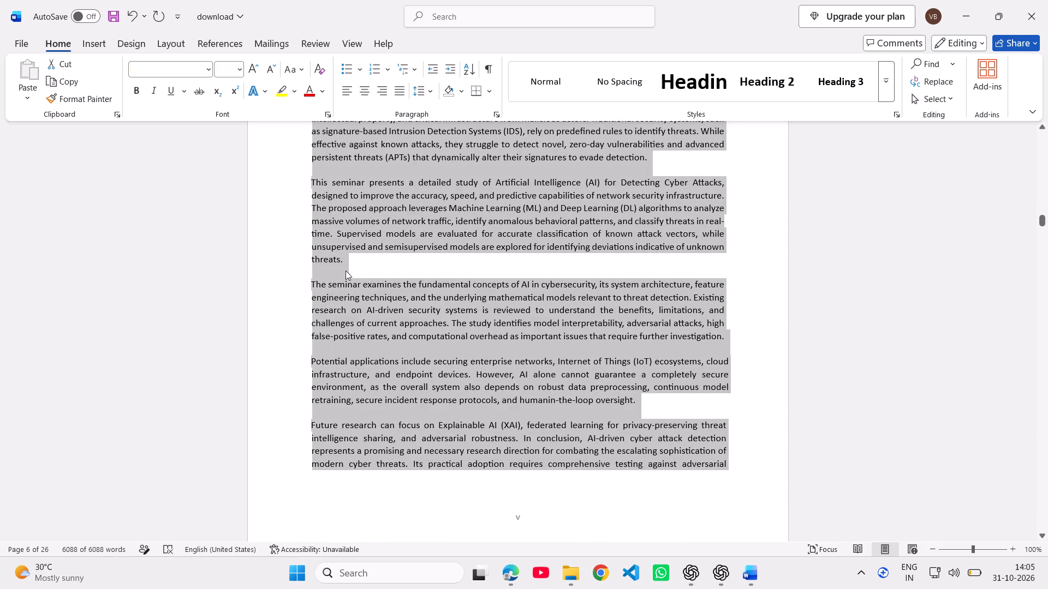
click(199, 68)
click(206, 69)
key(t)
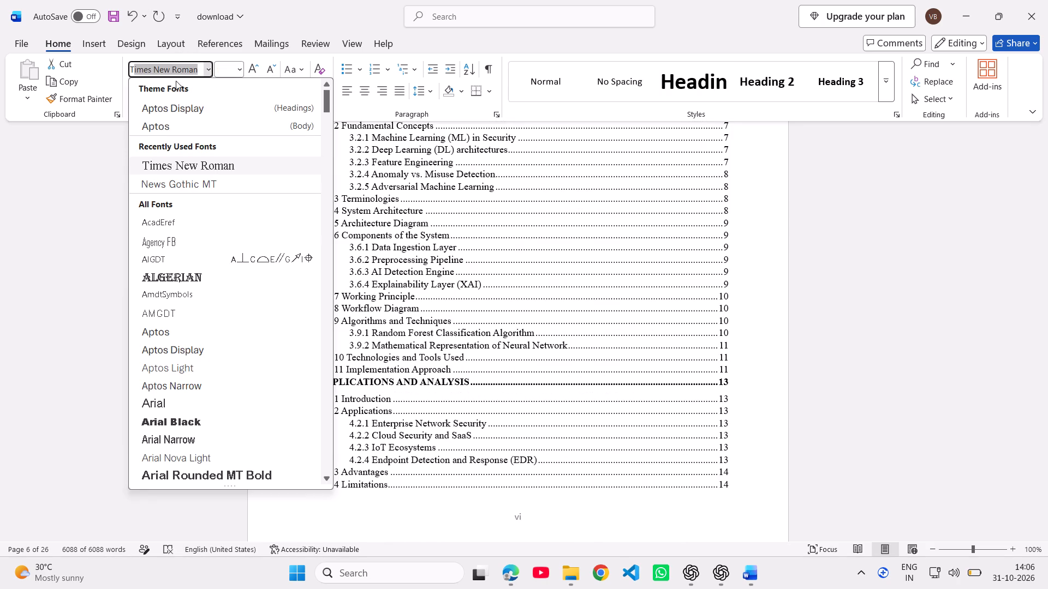
key(Tab)
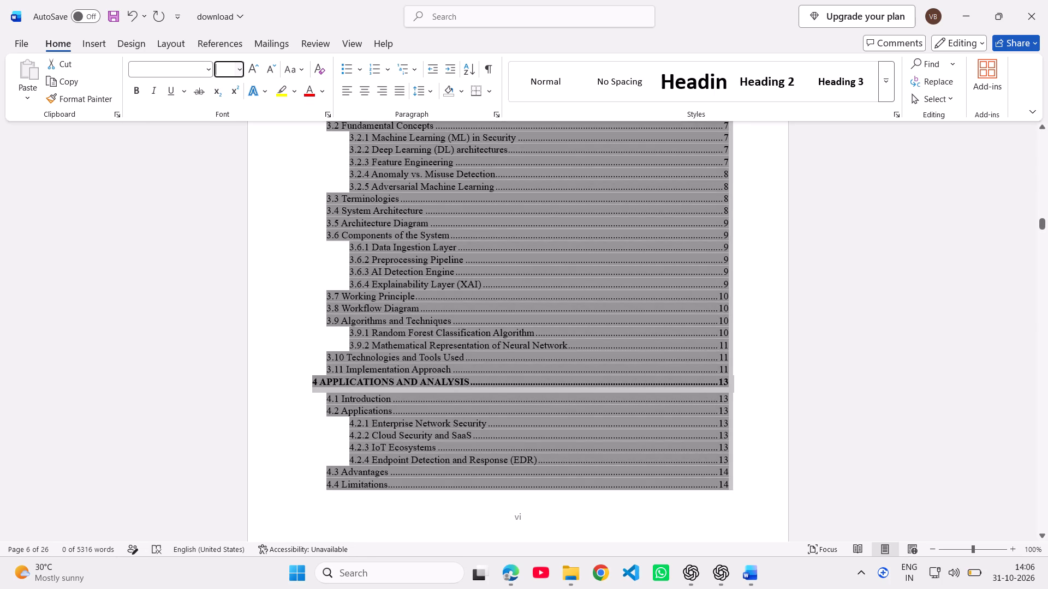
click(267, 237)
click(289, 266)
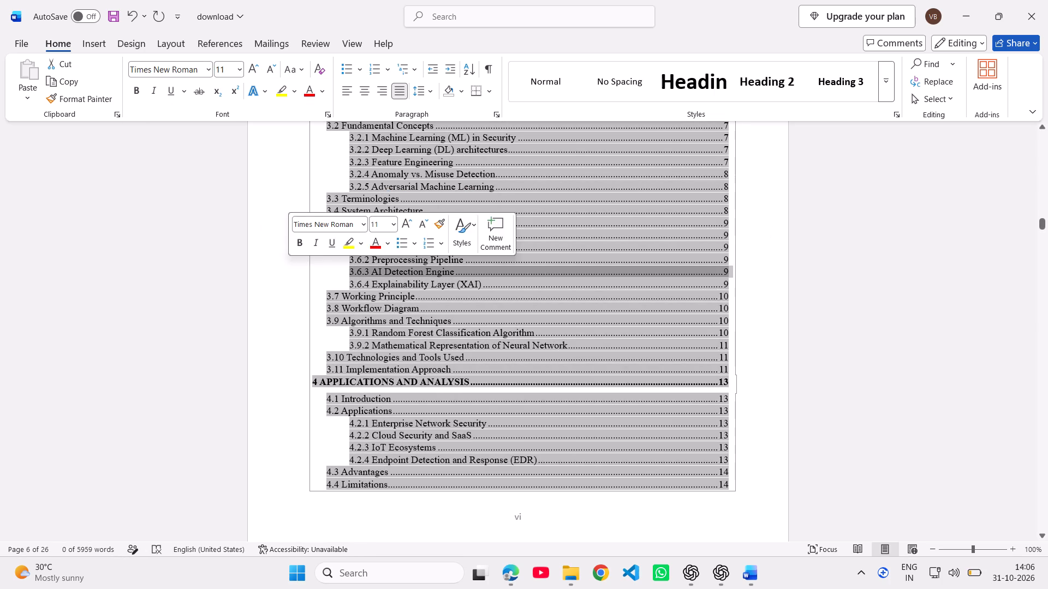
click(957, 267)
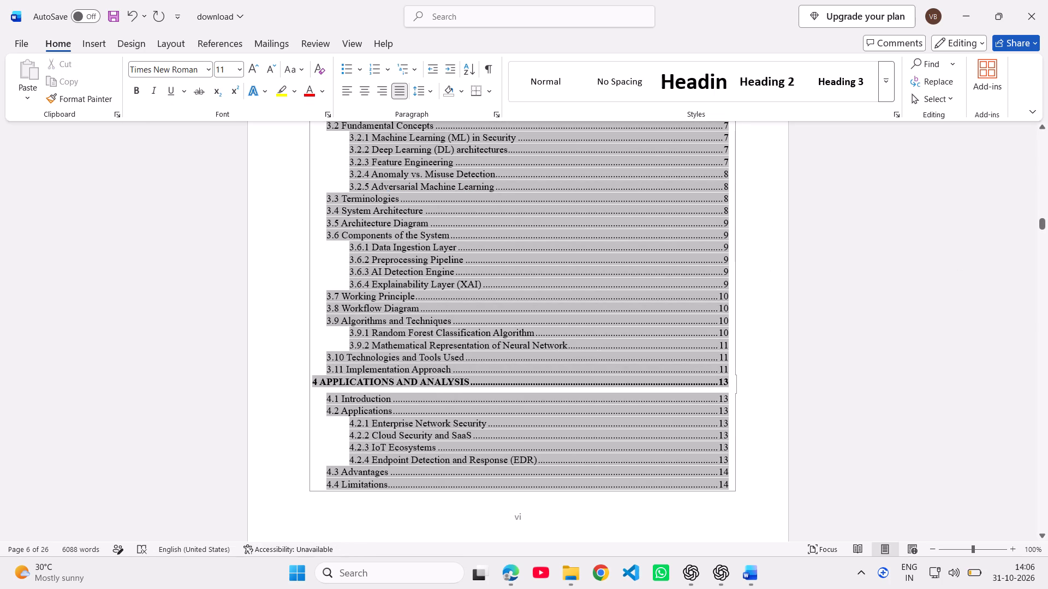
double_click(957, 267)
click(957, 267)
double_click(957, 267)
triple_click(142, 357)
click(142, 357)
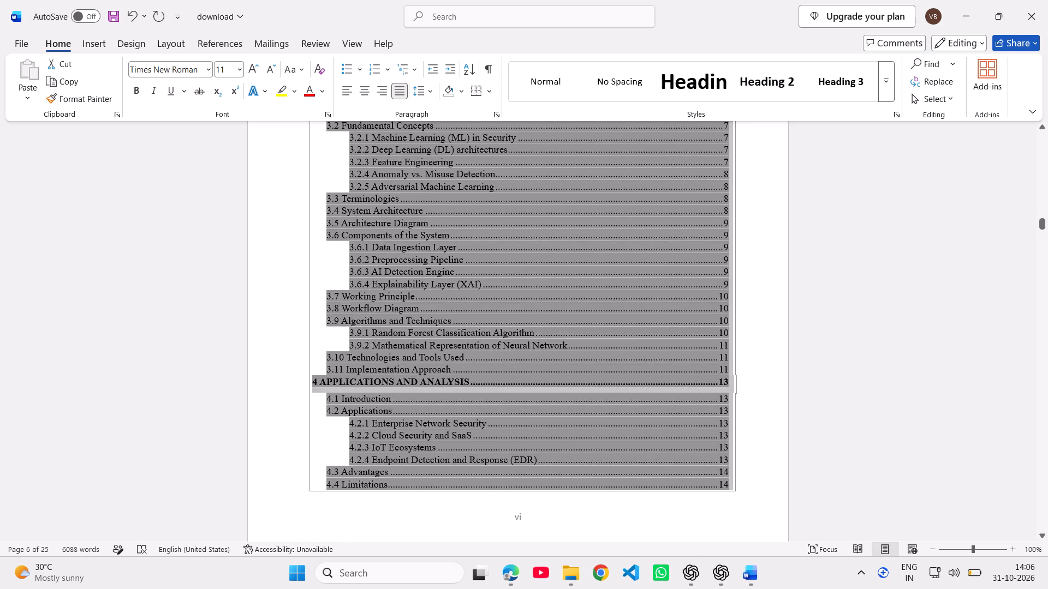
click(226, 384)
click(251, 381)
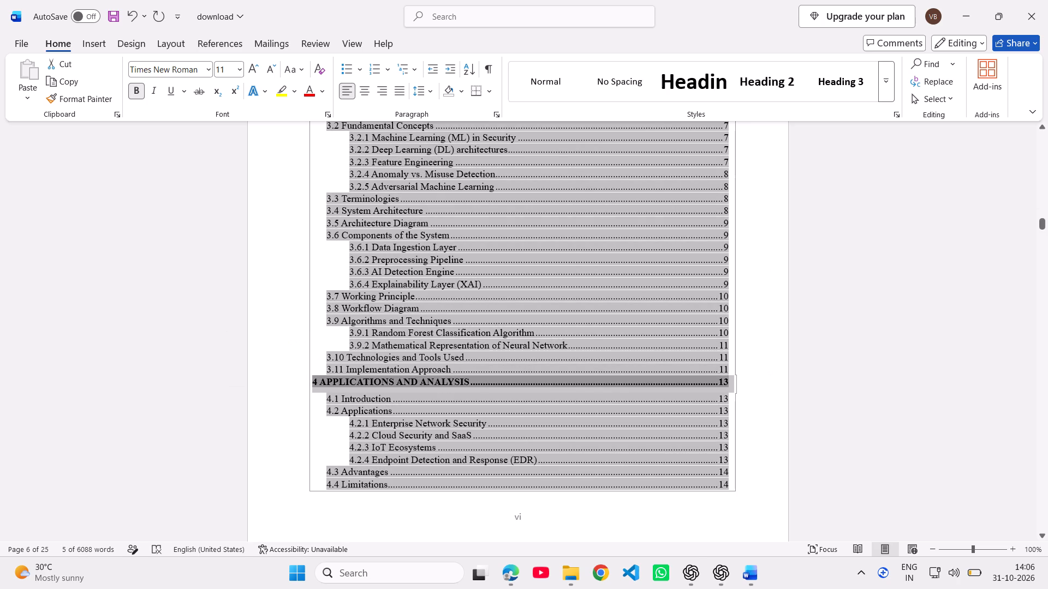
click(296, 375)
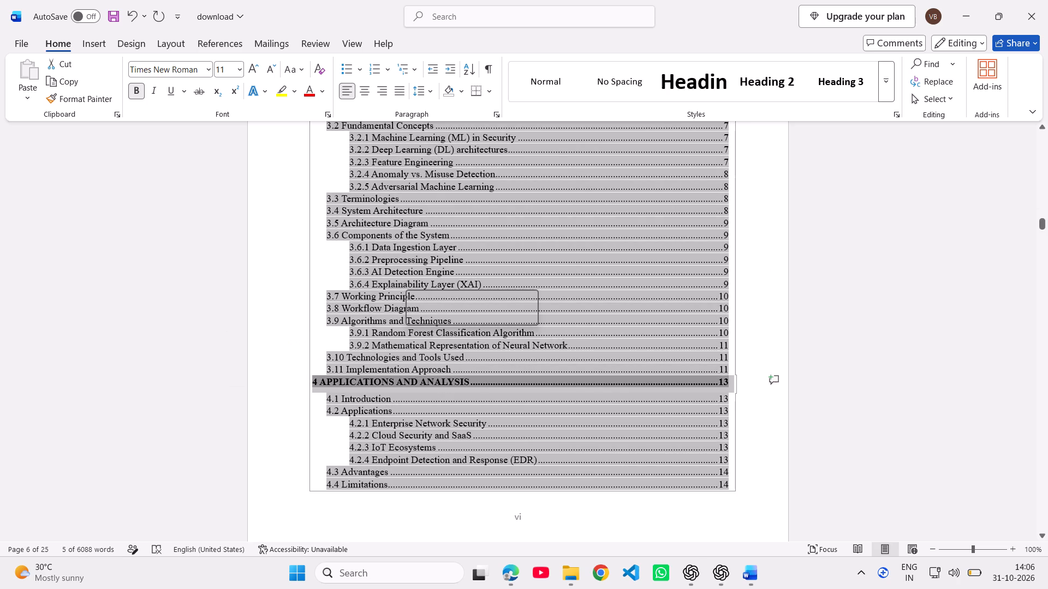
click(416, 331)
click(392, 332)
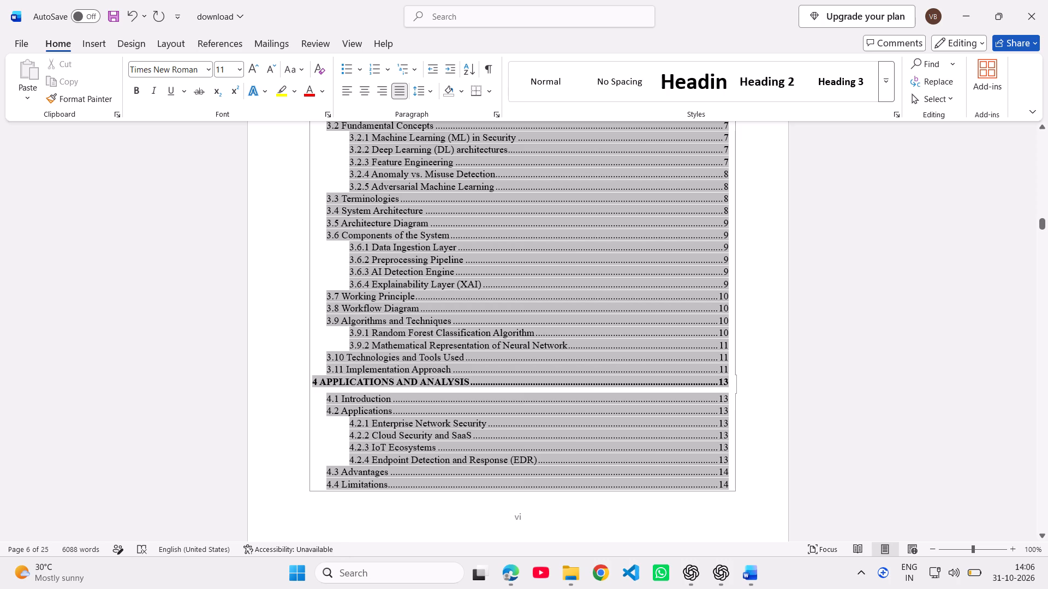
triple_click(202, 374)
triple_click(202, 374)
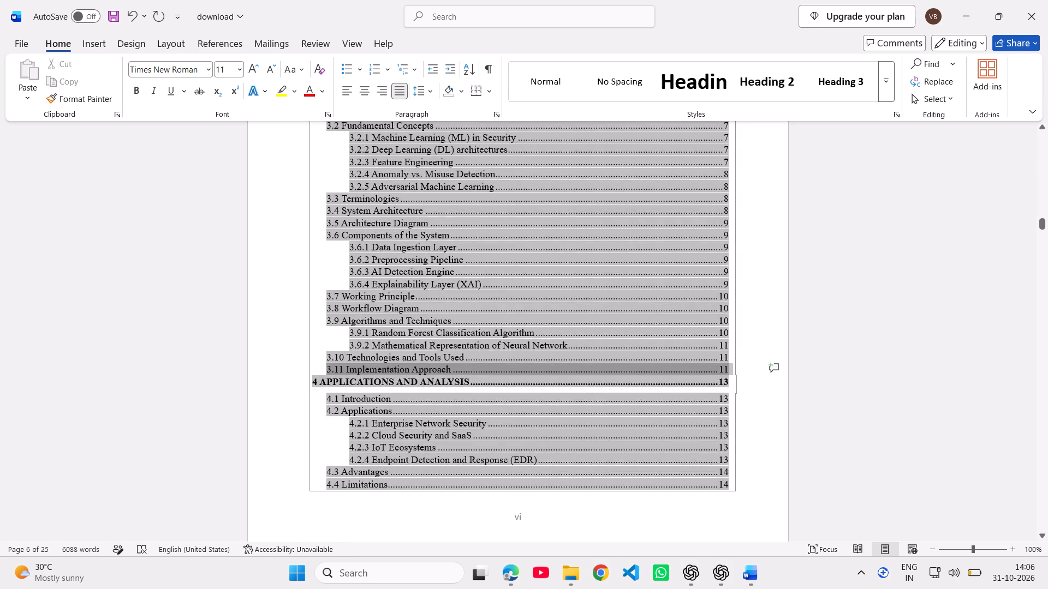
Examine the font and layout from the table of contents and List of Figures back to the abstract page.
scroll(202, 374, down, 5)
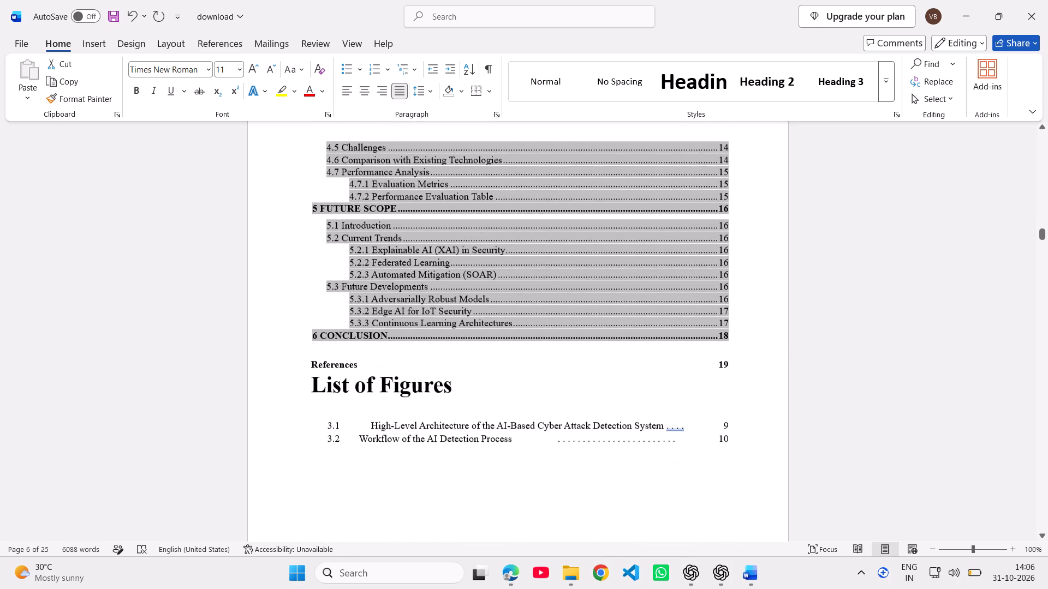
scroll(202, 374, down, 1)
click(335, 460)
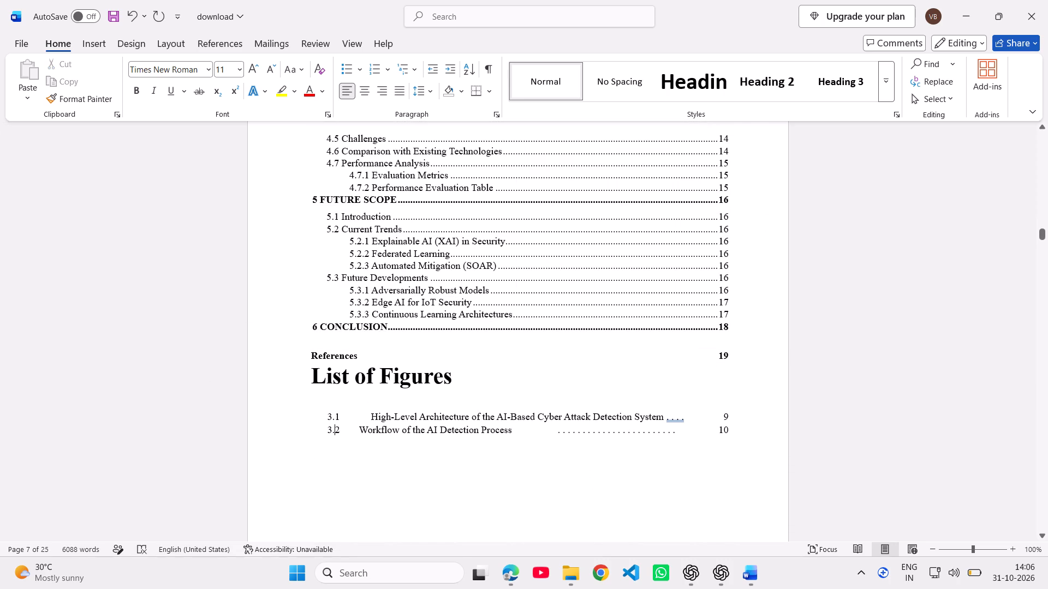
scroll(335, 460, up, 8)
scroll(335, 460, right, 1)
scroll(335, 460, up, 3)
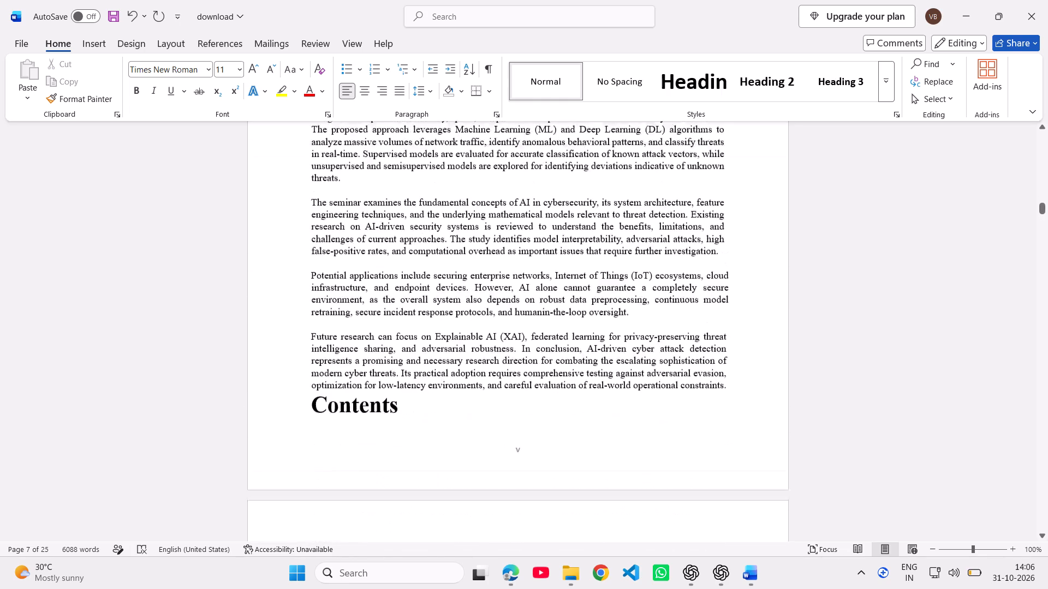
scroll(335, 460, up, 2)
scroll(335, 460, right, 1)
scroll(335, 460, up, 1)
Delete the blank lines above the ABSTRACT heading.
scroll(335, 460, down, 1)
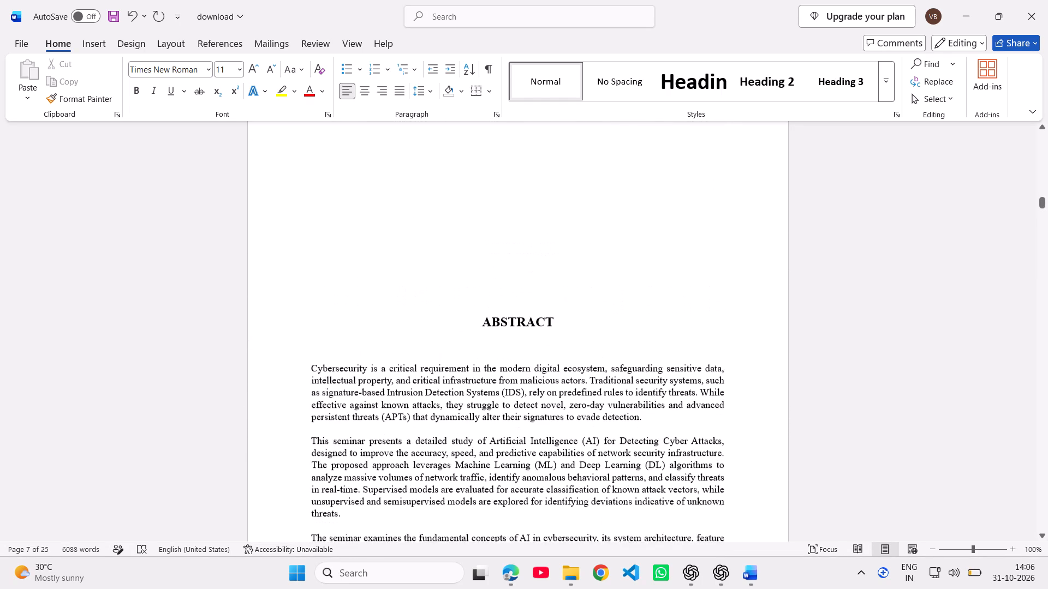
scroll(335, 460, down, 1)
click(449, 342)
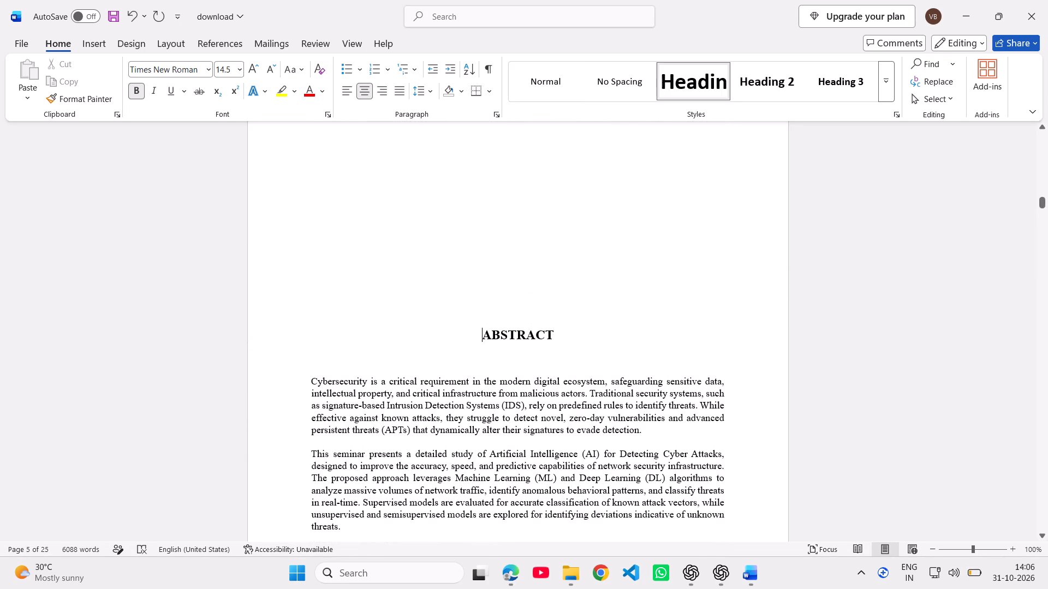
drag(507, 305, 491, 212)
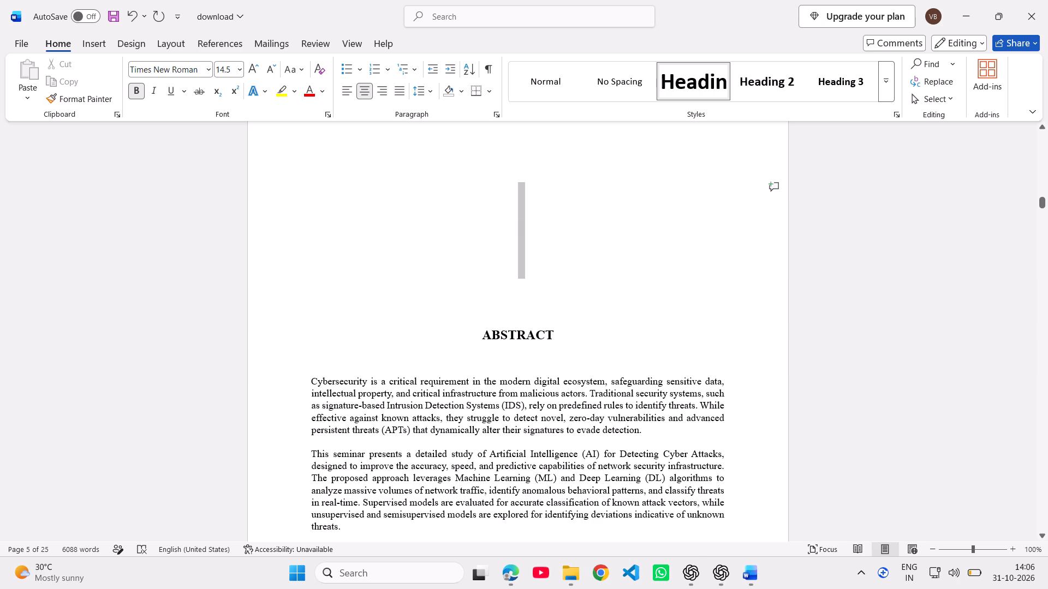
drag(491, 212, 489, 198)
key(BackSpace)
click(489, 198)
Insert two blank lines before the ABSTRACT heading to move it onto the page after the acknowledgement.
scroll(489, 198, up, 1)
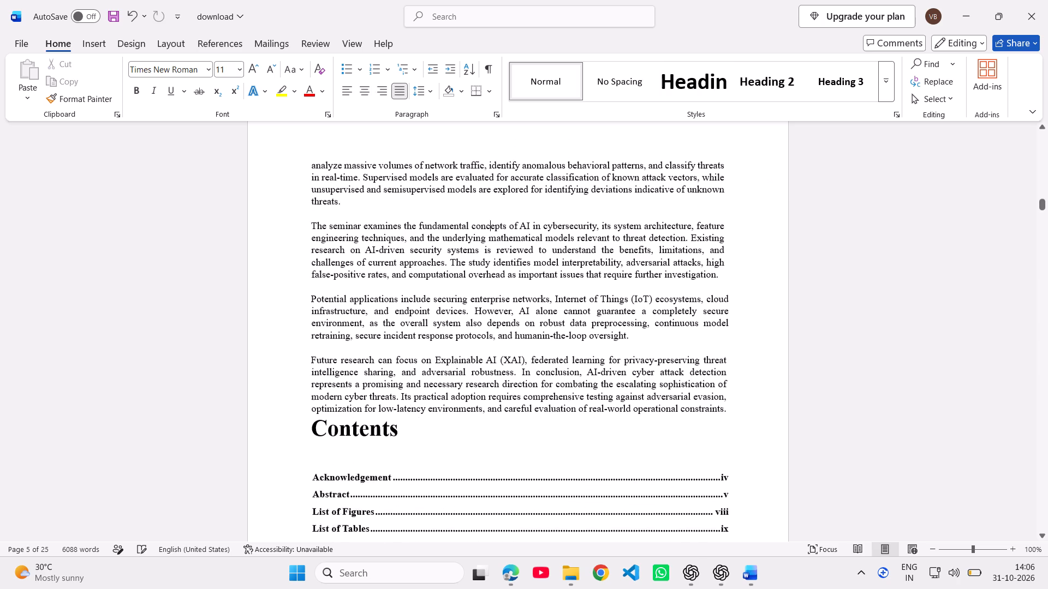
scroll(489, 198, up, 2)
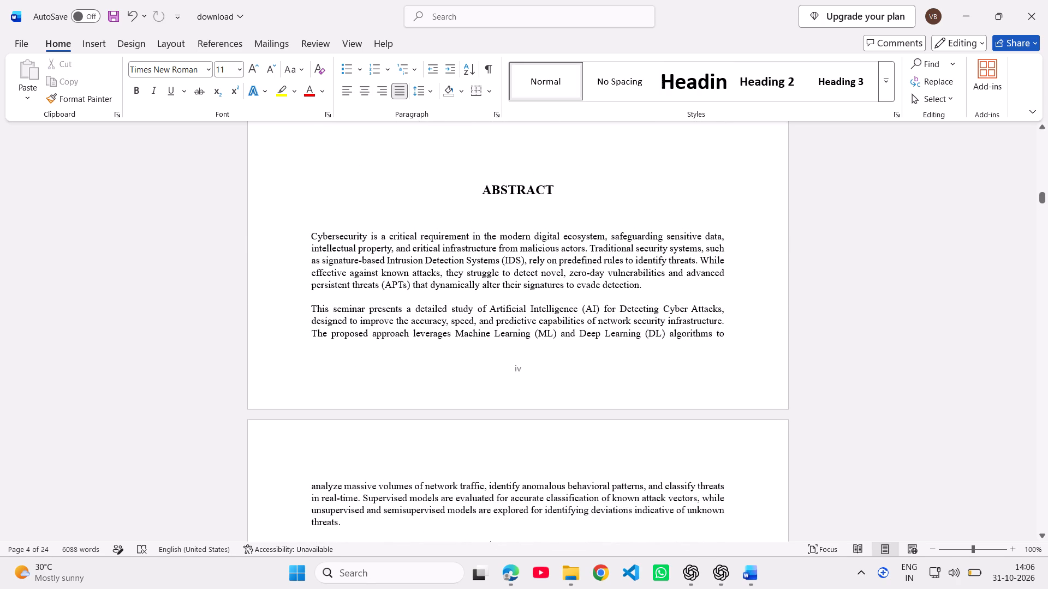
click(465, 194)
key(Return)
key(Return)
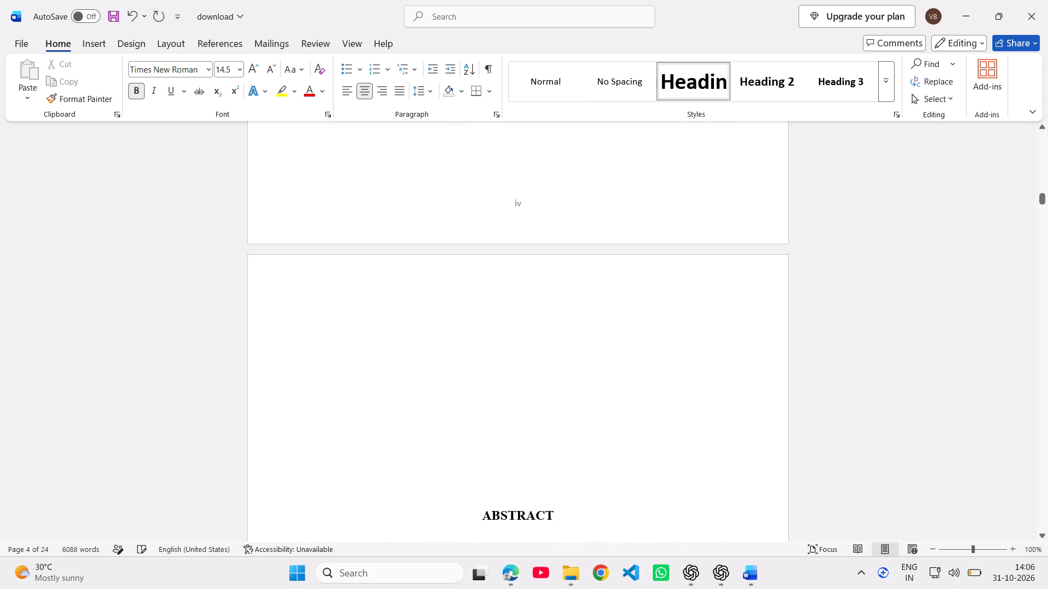
Reduce the ABSTRACT heading's paragraph spacing after to 6 pt.
scroll(465, 194, down, 2)
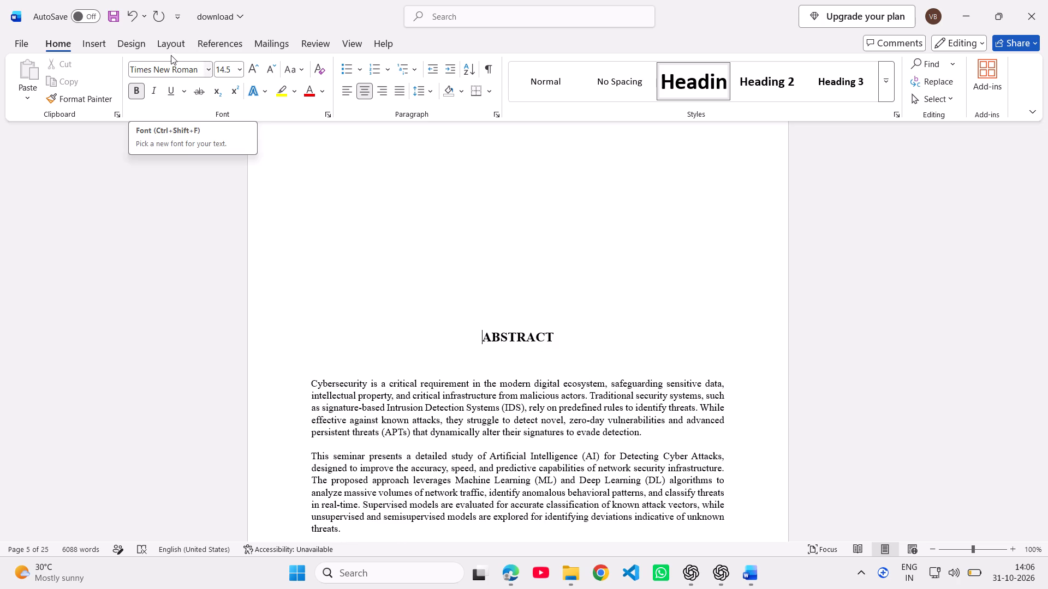
click(166, 37)
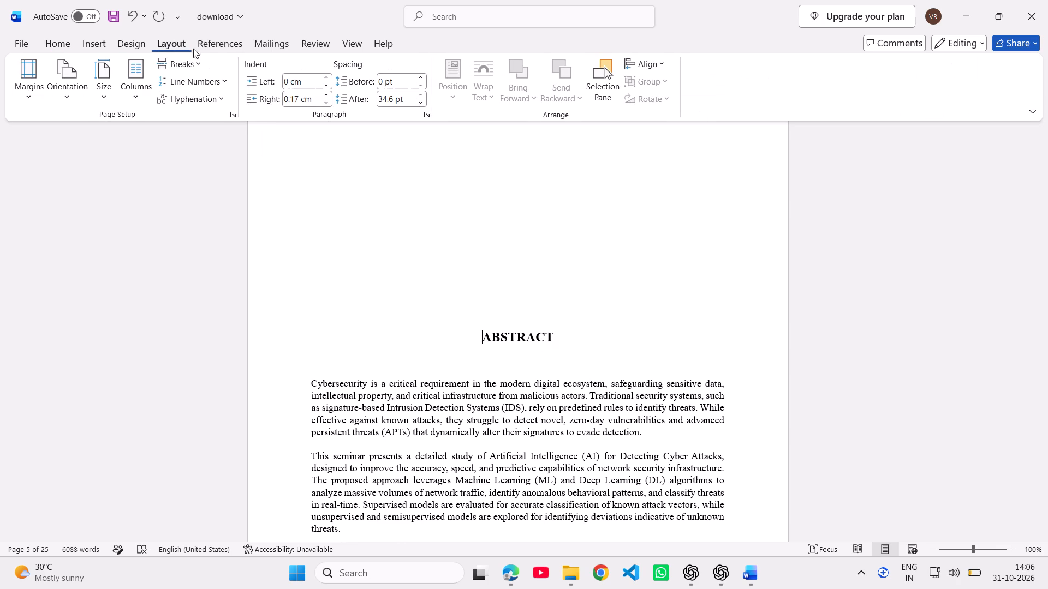
click(422, 103)
triple_click(422, 103)
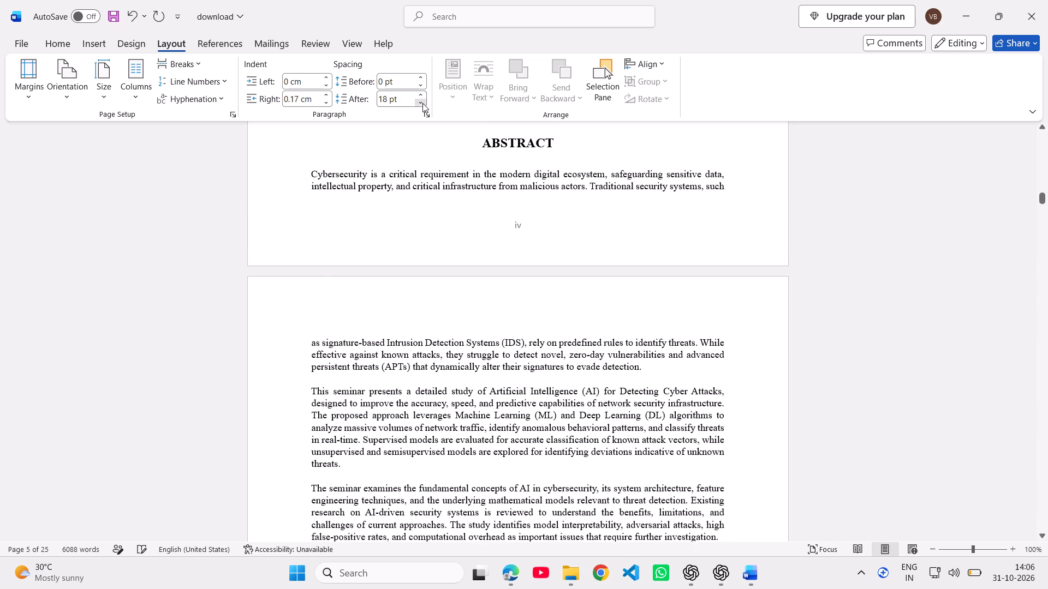
click(422, 103)
Insert a blank line before the ABSTRACT heading to move it onto a new page after the acknowledgement.
scroll(422, 103, up, 1)
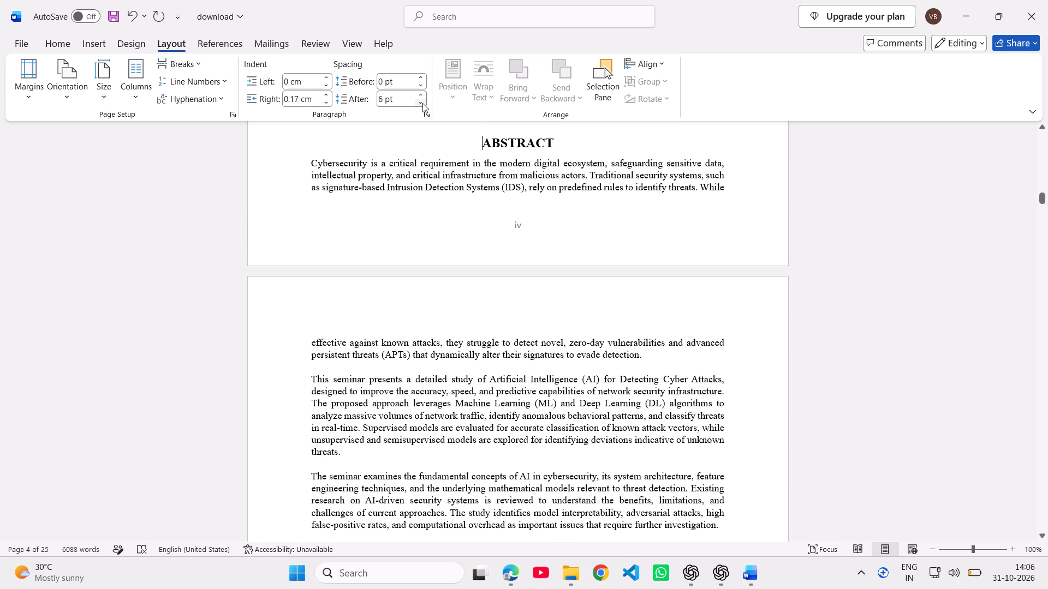
scroll(422, 103, up, 1)
click(472, 151)
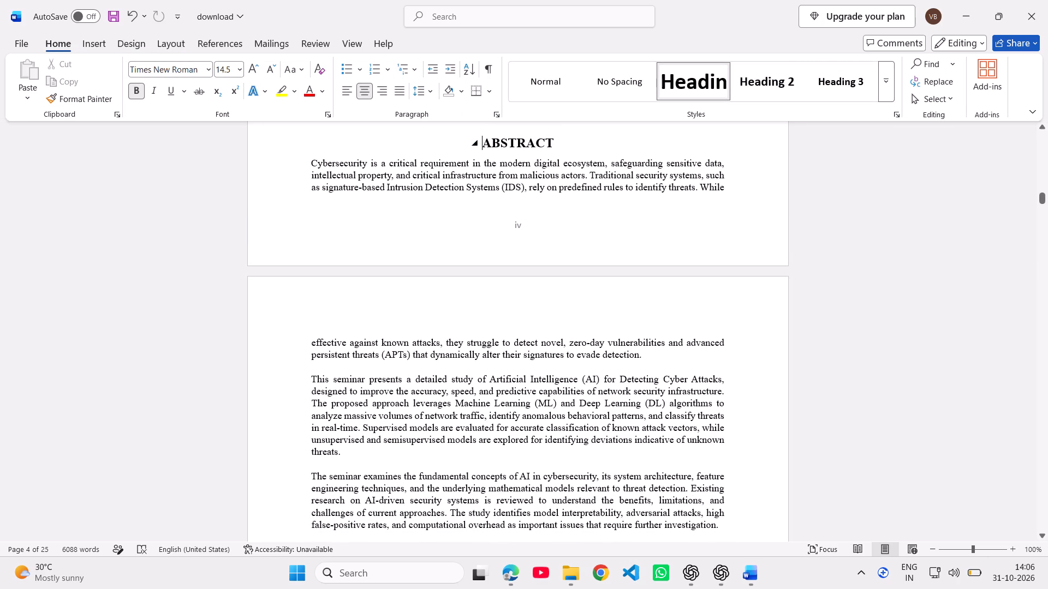
click(466, 146)
key(Return)
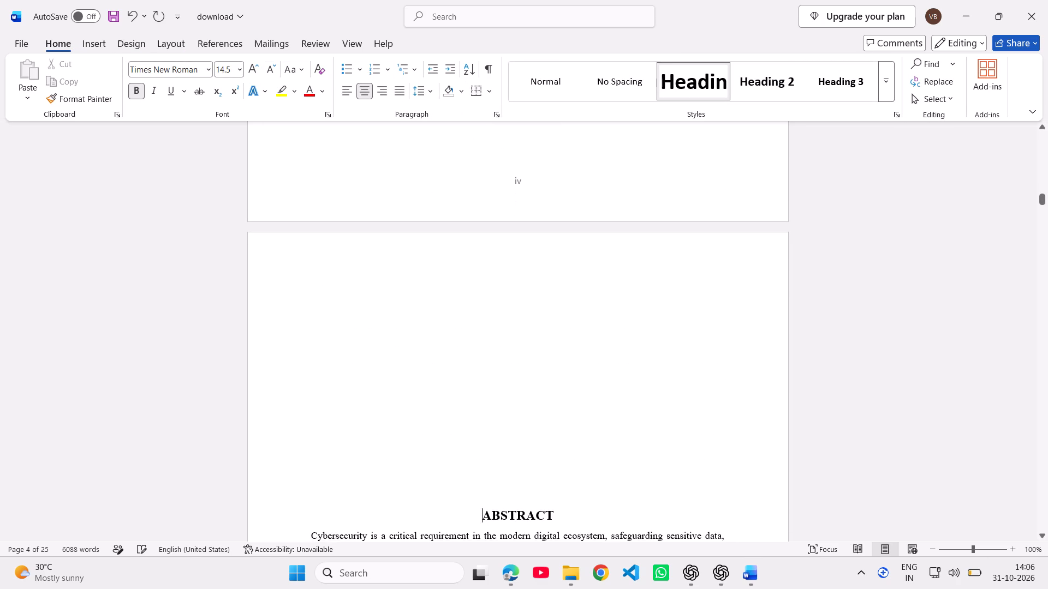
Reduce the ABSTRACT heading's paragraph spacing after to 0 pt.
click(180, 46)
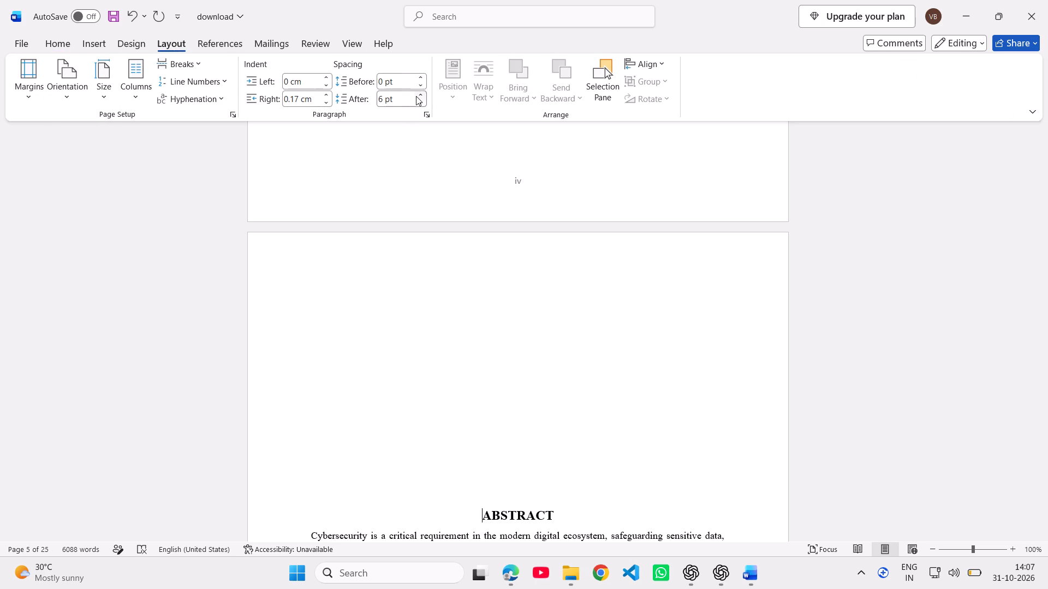
click(416, 94)
click(420, 99)
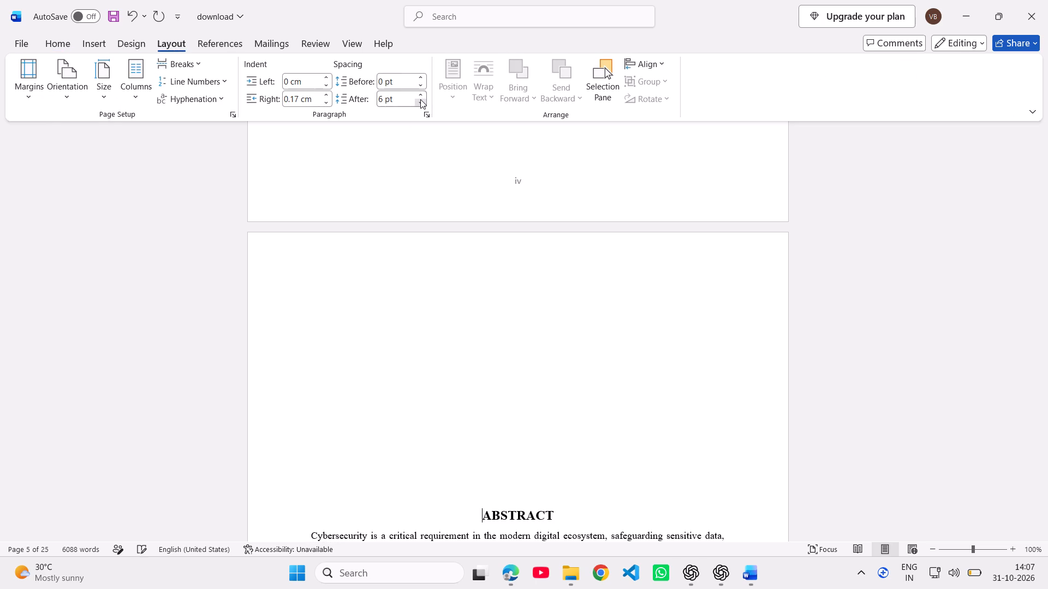
click(420, 99)
Insert a blank line before the ABSTRACT heading to move it off page iv onto the following page.
scroll(427, 162, up, 1)
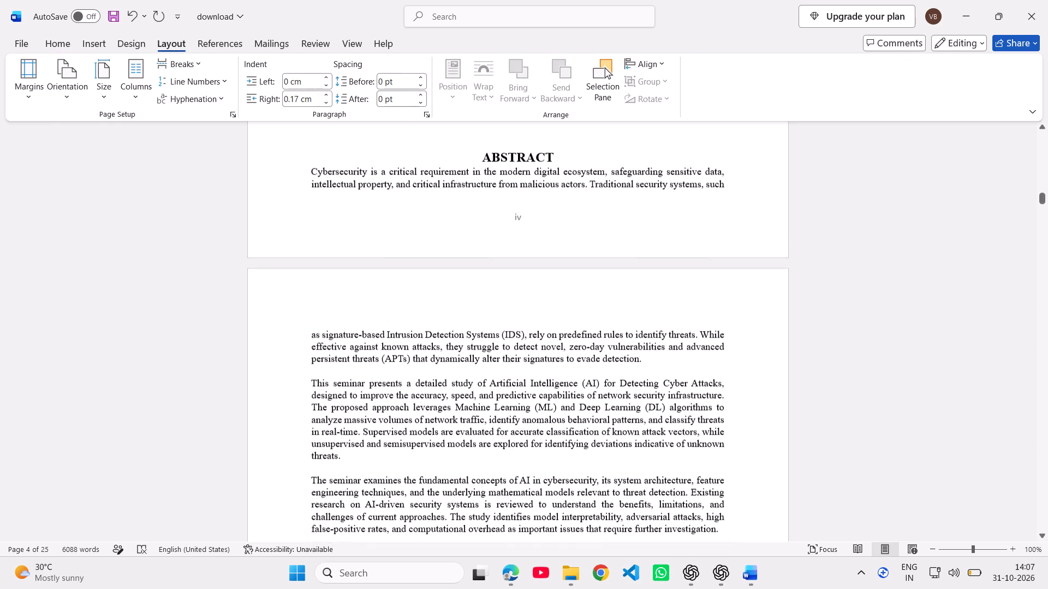
scroll(427, 162, up, 1)
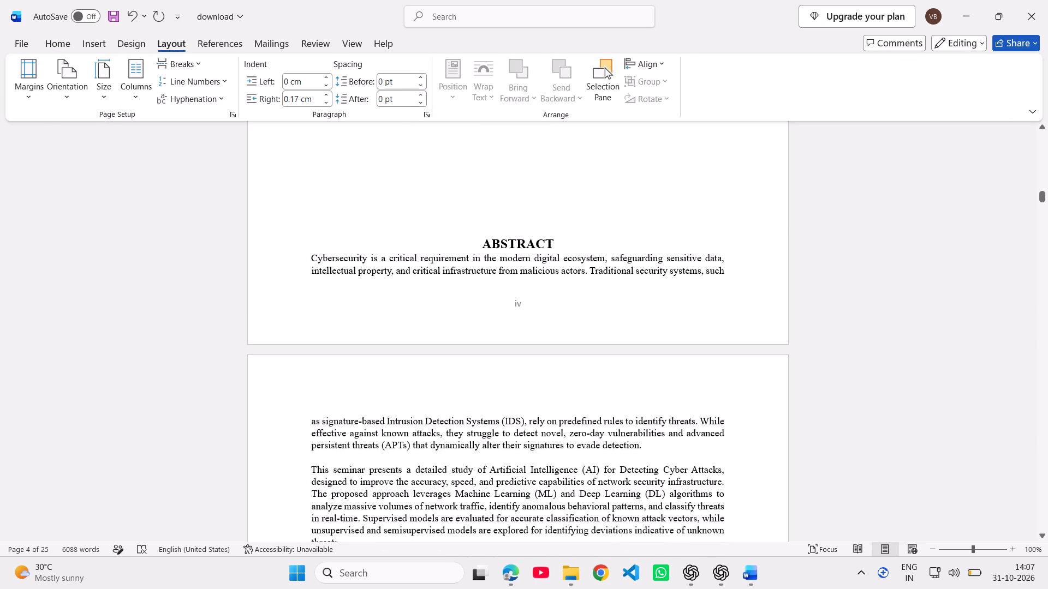
click(59, 50)
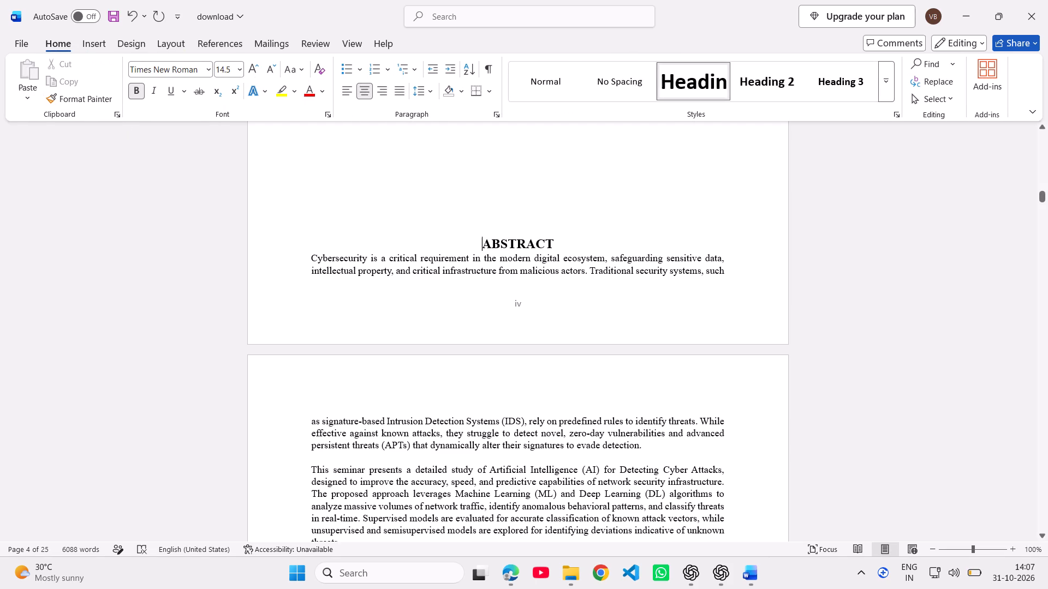
click(462, 240)
key(Return)
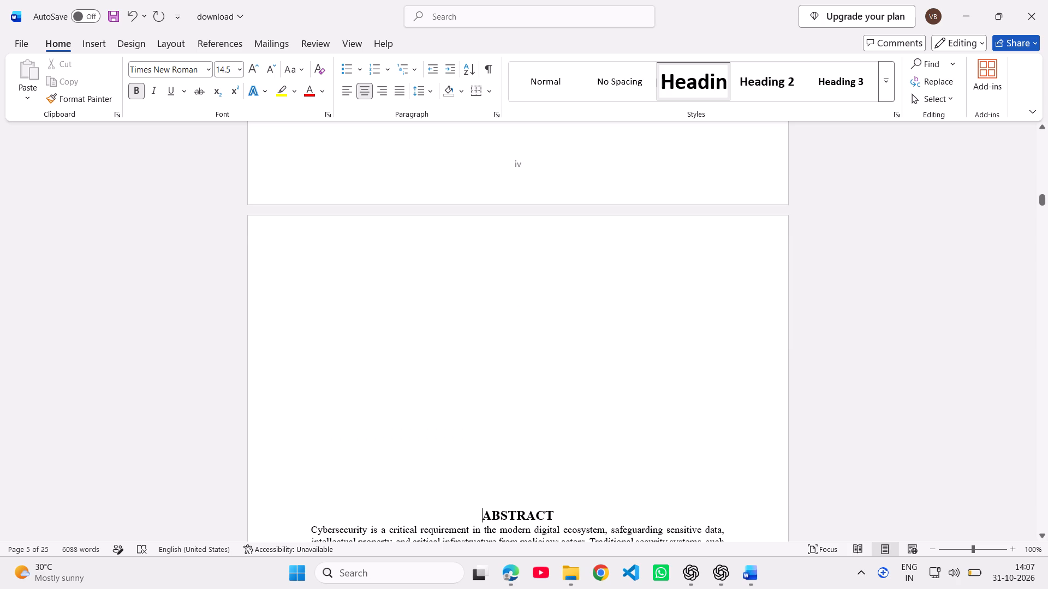
Insert blank lines before the ABSTRACT heading until it starts at the top of the page after page v.
drag(477, 220, 496, 265)
scroll(496, 265, down, 2)
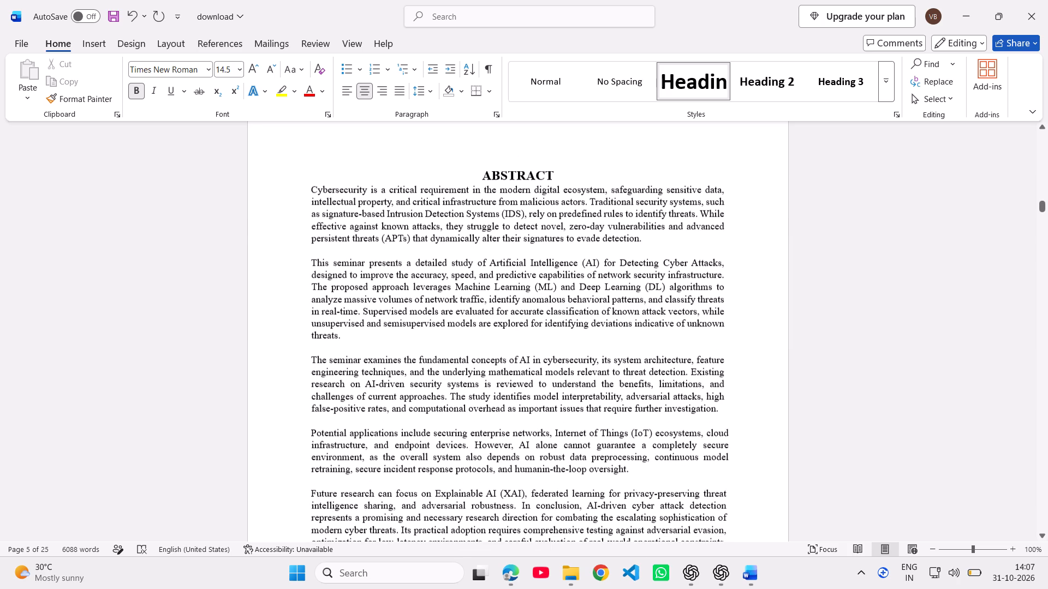
click(461, 167)
key(Return)
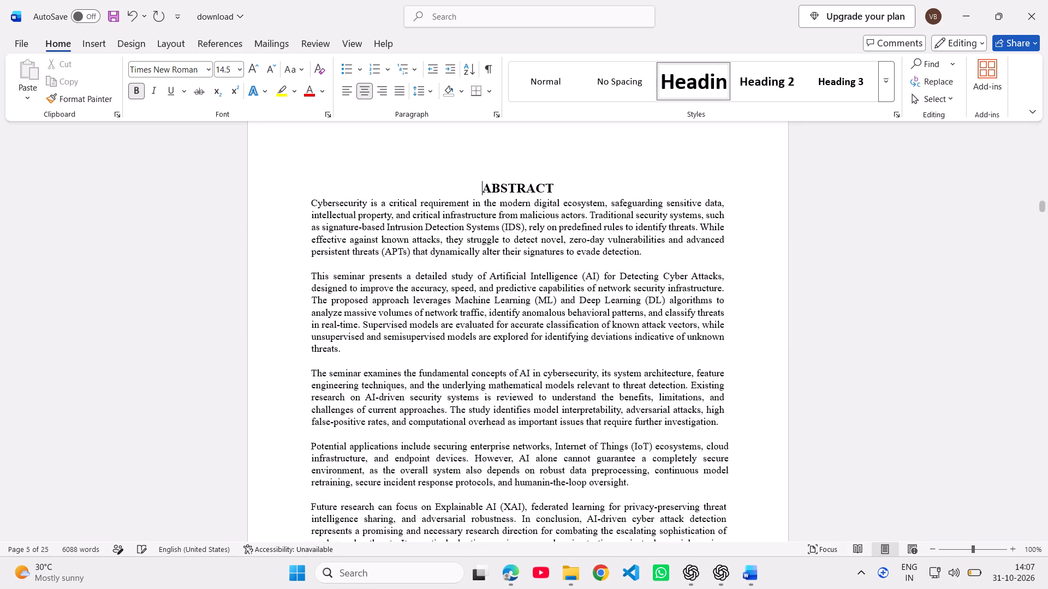
key(Return)
key(Return)
key(Return)
key(Return)
key(Return)
key(Return)
key(Return)
key(Return)
scroll(461, 167, down, 2)
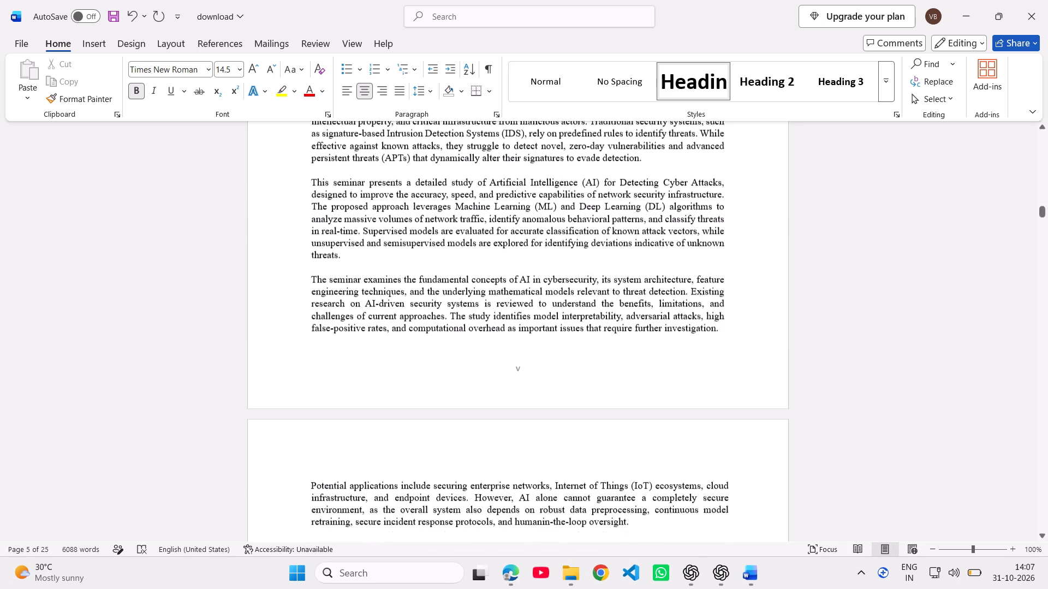
key(Return)
key(Return)
key(Return)
key(Return)
key(Return)
key(Return)
key(Return)
key(Return)
key(Return)
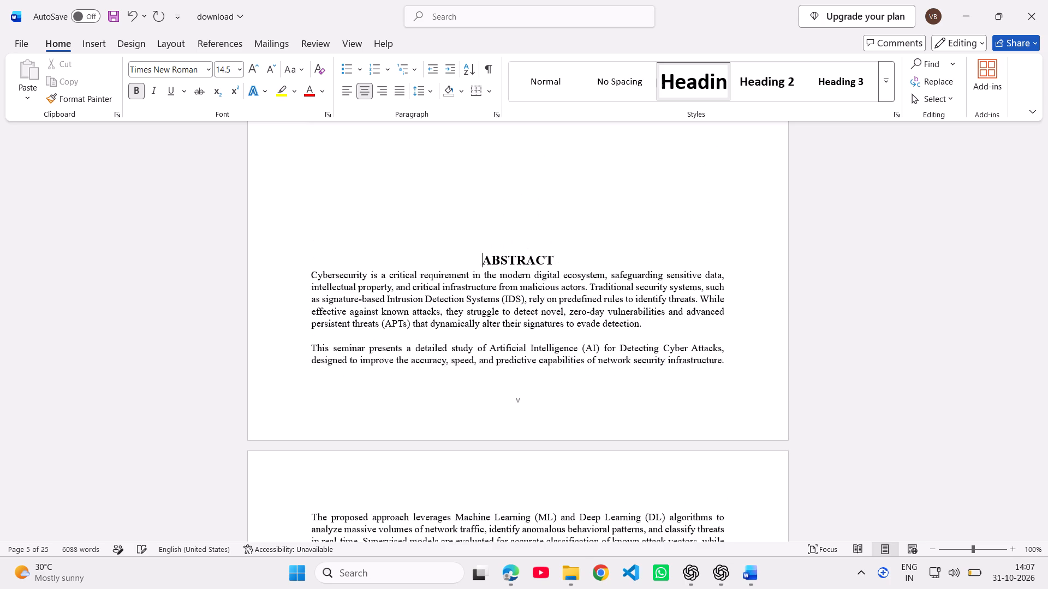
key(Return)
key(Return)
key(Return)
key(Return)
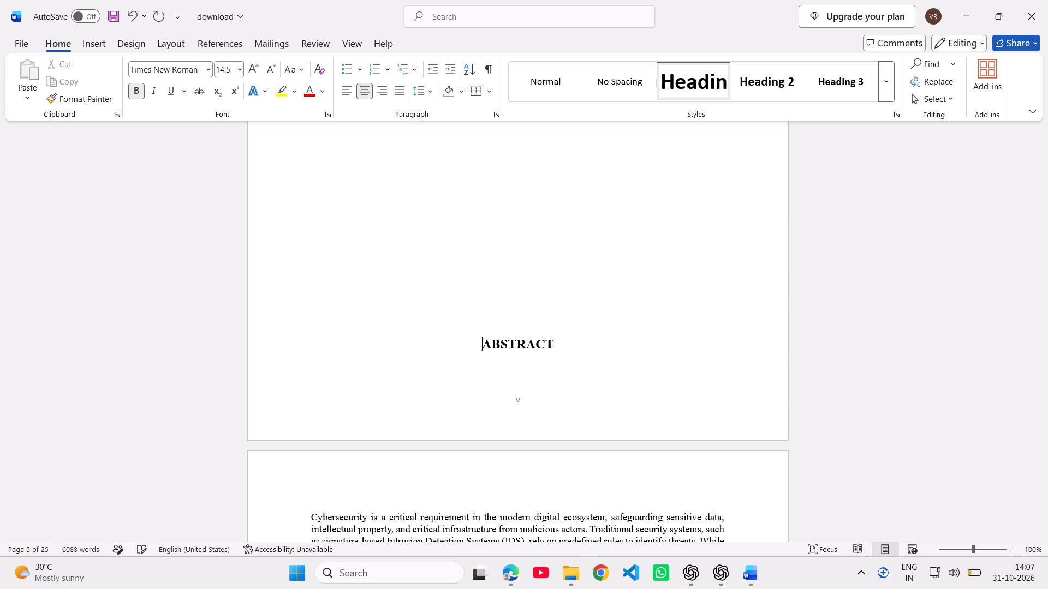
key(Return)
key(Return)
Insert a blank line between the ABSTRACT heading and its first paragraph.
scroll(461, 167, down, 1)
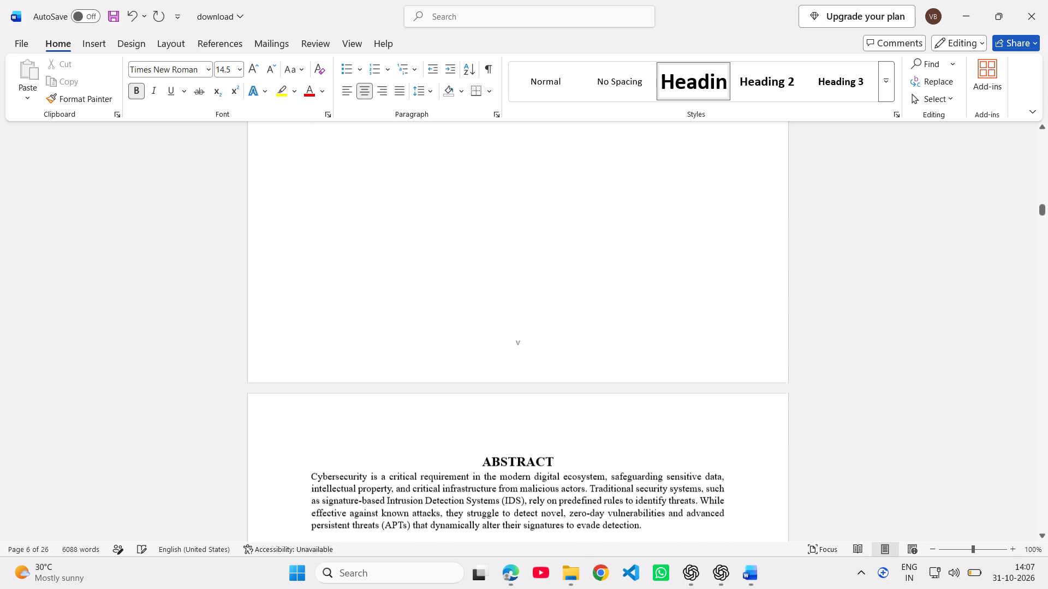
scroll(461, 167, down, 2)
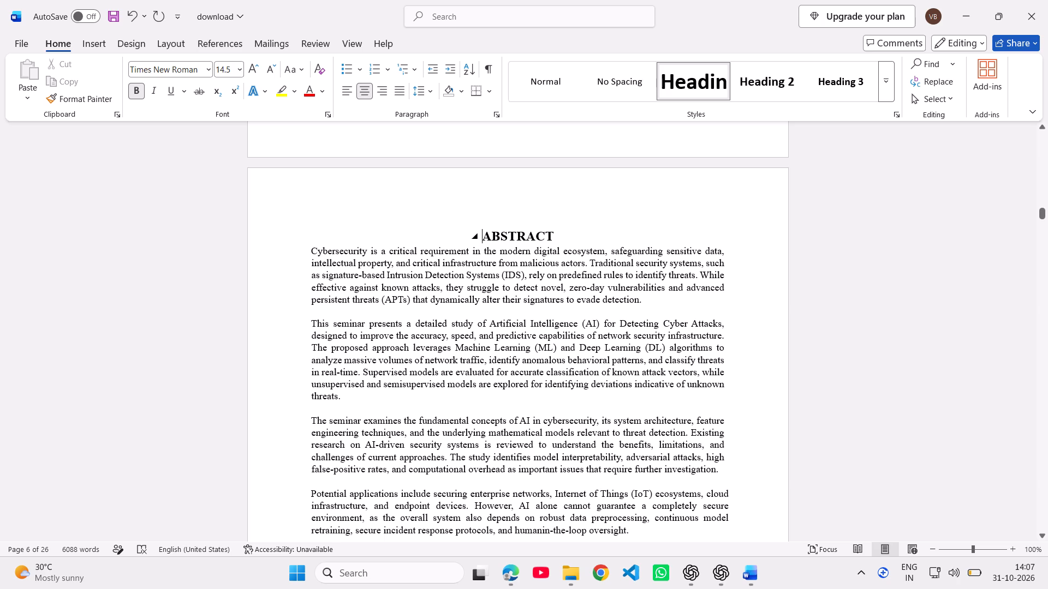
click(568, 232)
key(Return)
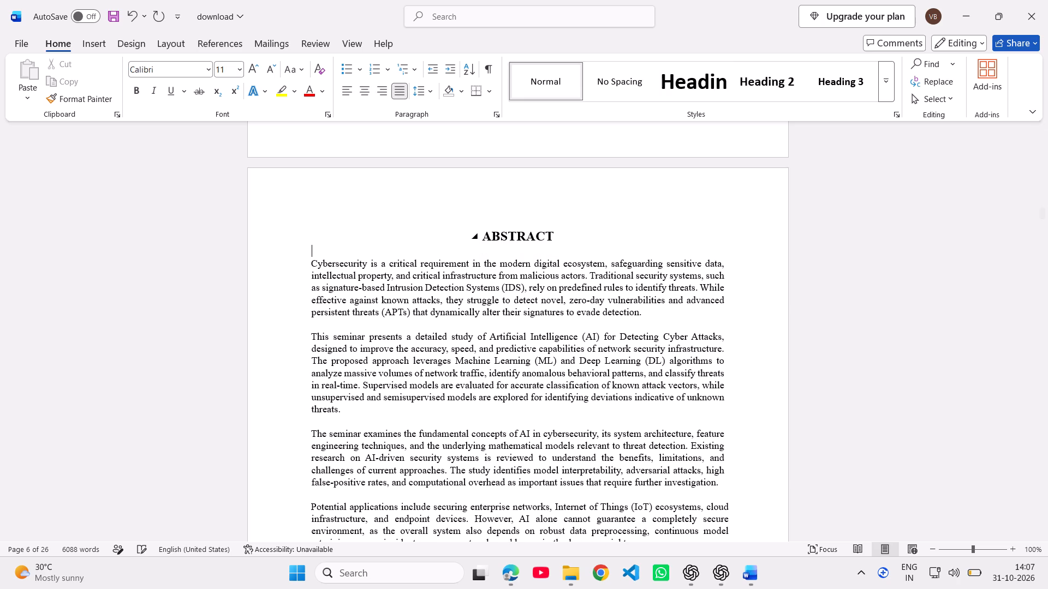
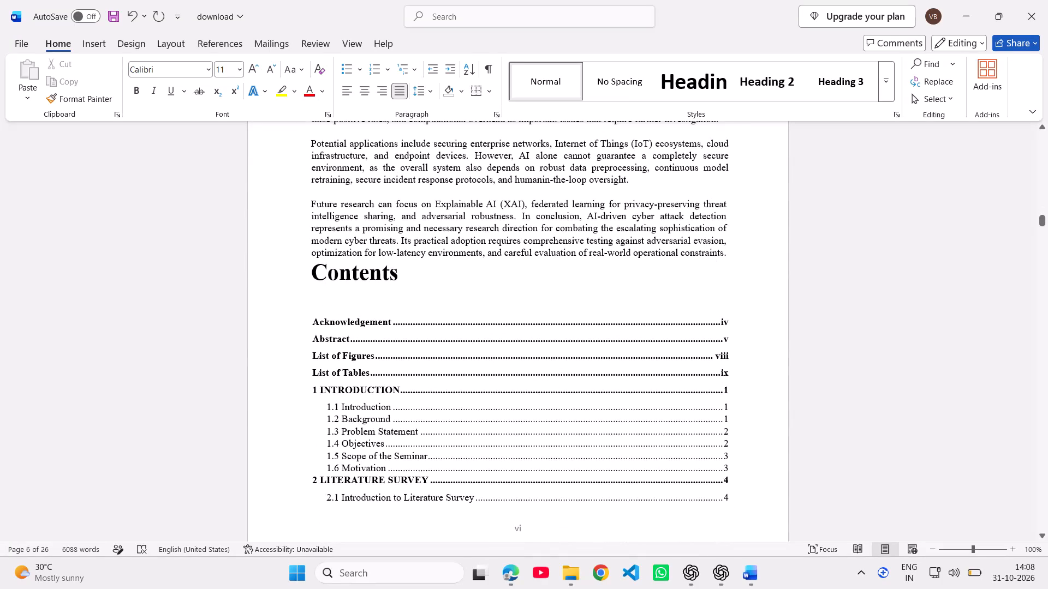
Review the page layout from the Acknowledgement through the abstract, contents, lists of figures and tables, and into Chapter 1.
scroll(568, 232, up, 3)
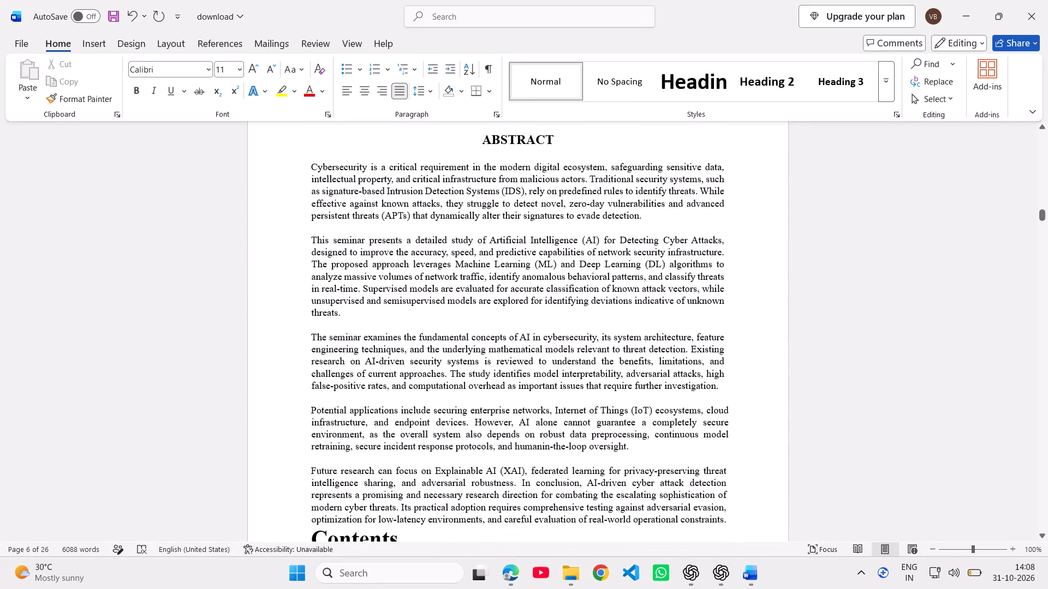
drag(402, 175, 436, 194)
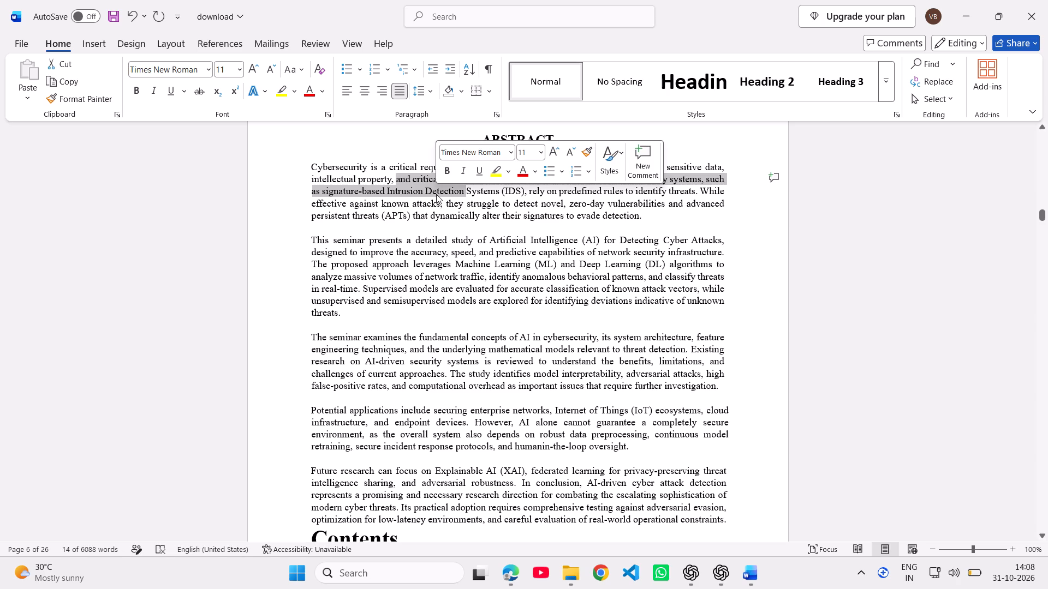
click(432, 212)
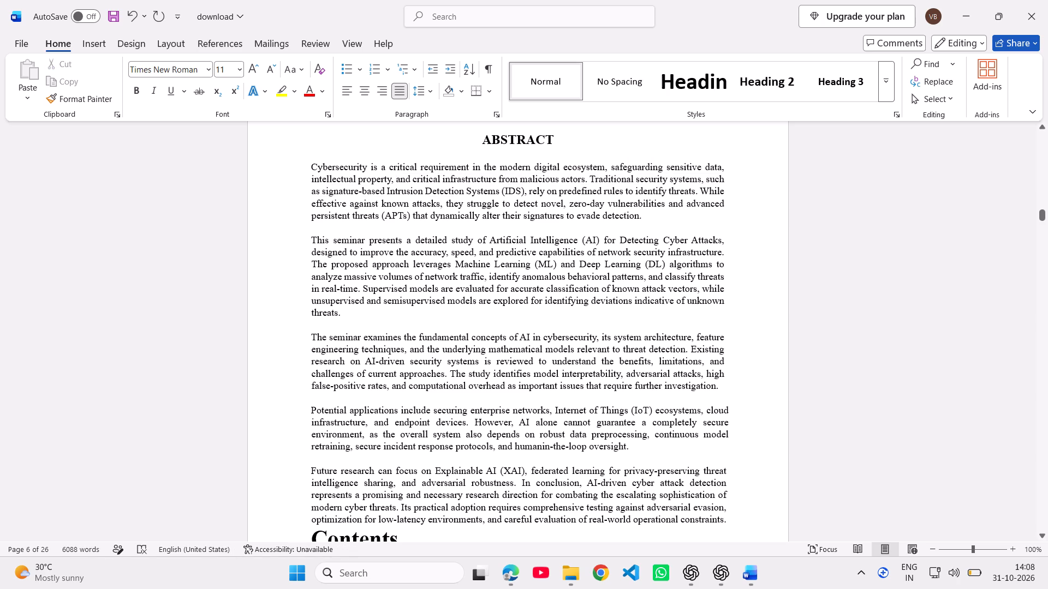
scroll(427, 265, down, 10)
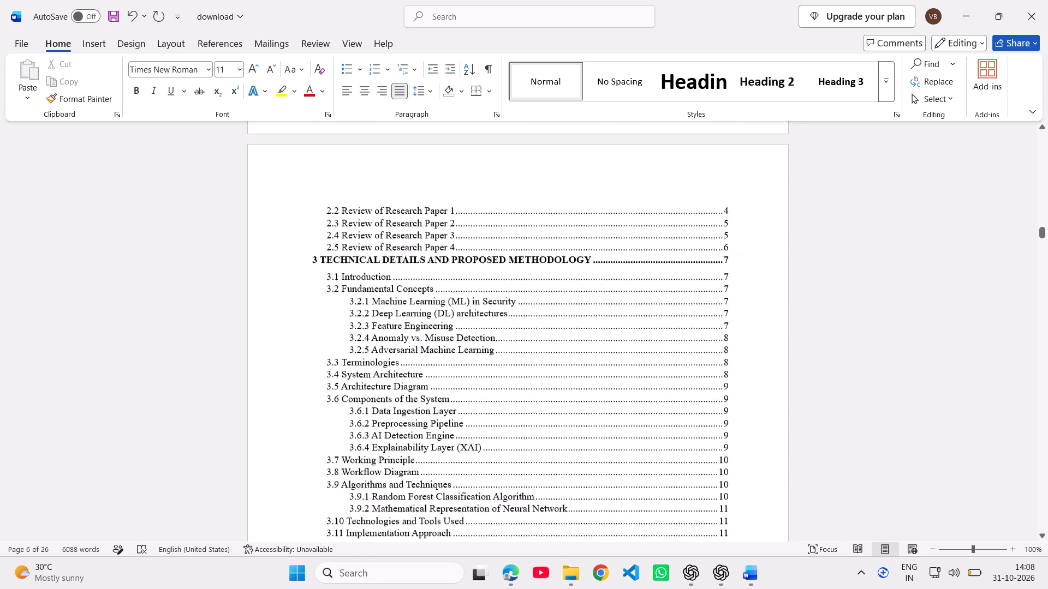
scroll(427, 265, down, 3)
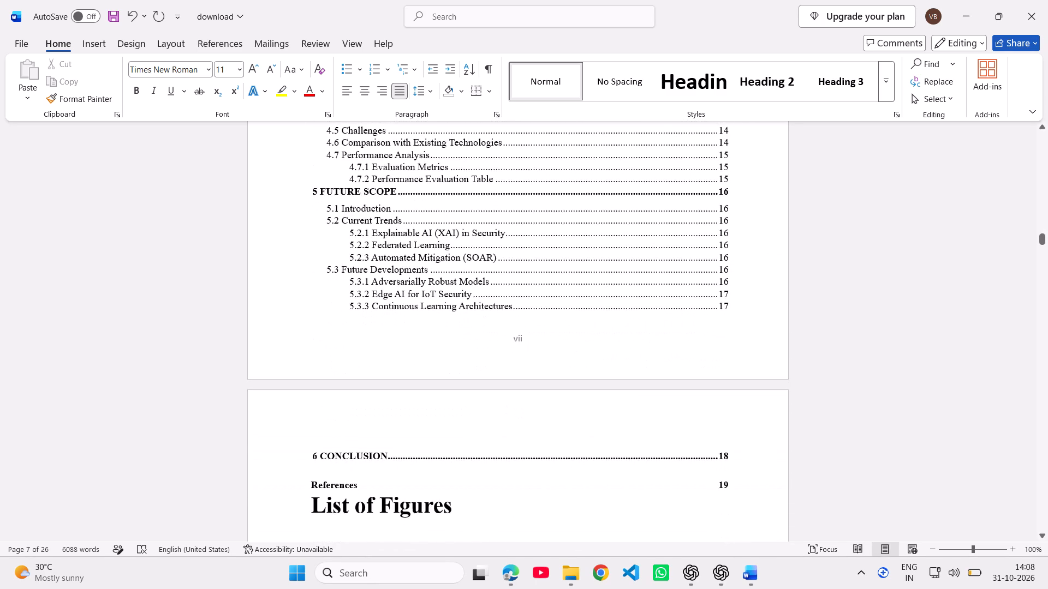
scroll(427, 265, up, 11)
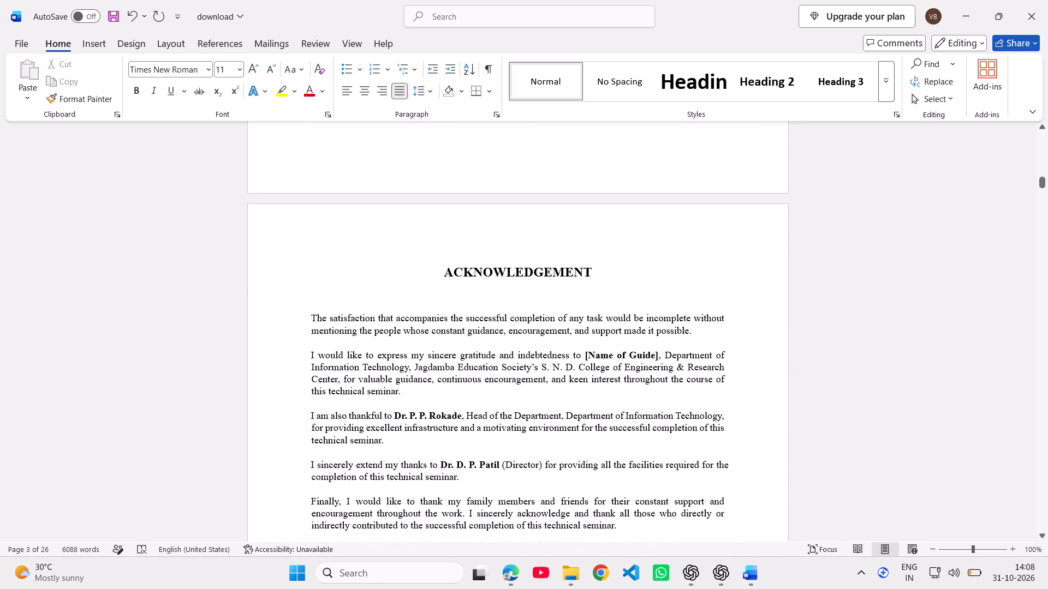
scroll(427, 265, up, 1)
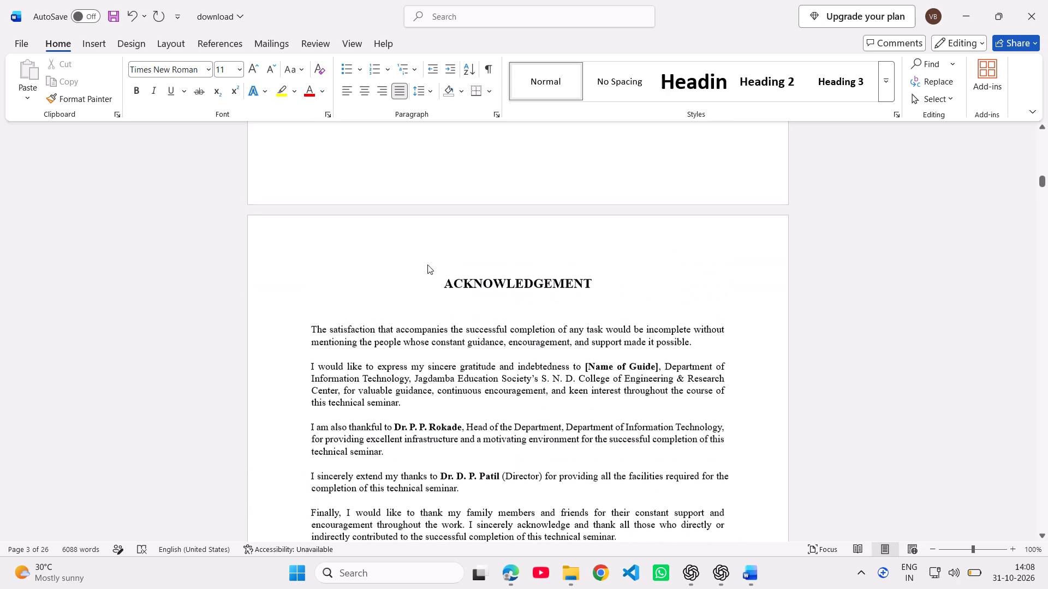
scroll(427, 265, up, 4)
scroll(427, 265, down, 2)
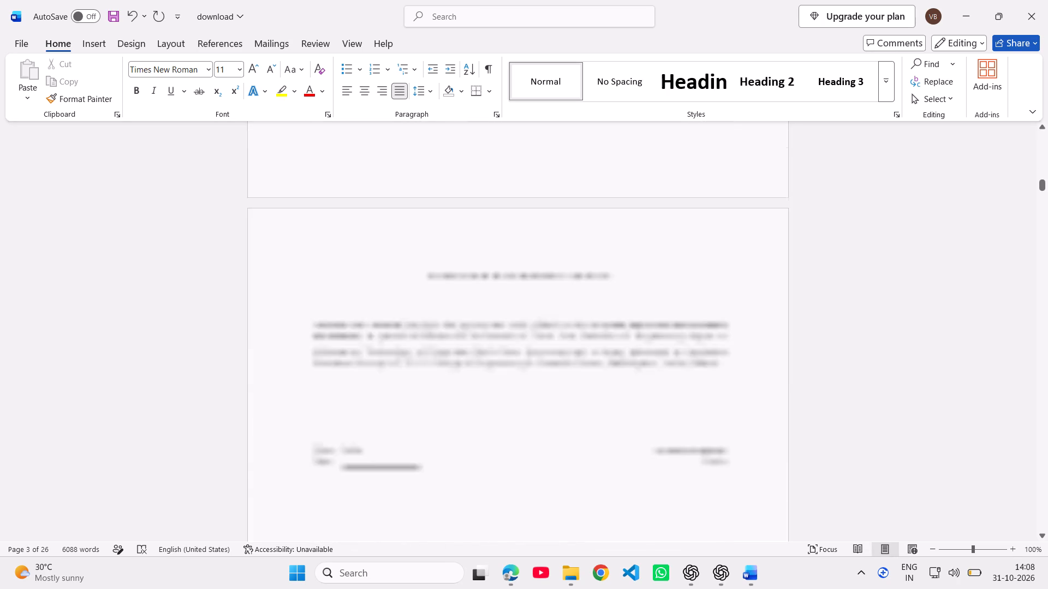
scroll(427, 265, down, 1)
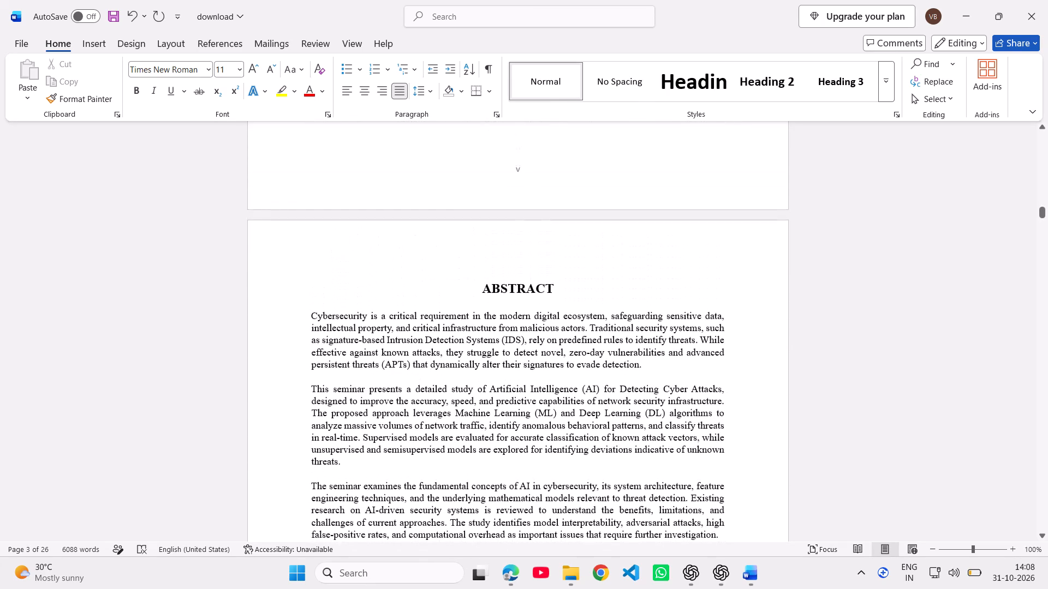
scroll(427, 265, down, 4)
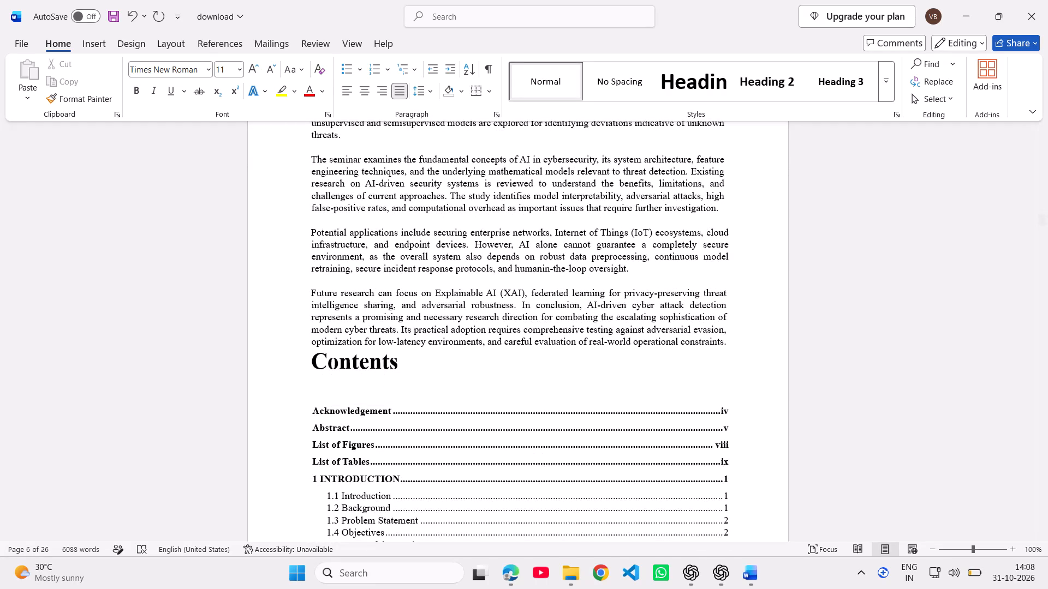
scroll(427, 265, down, 7)
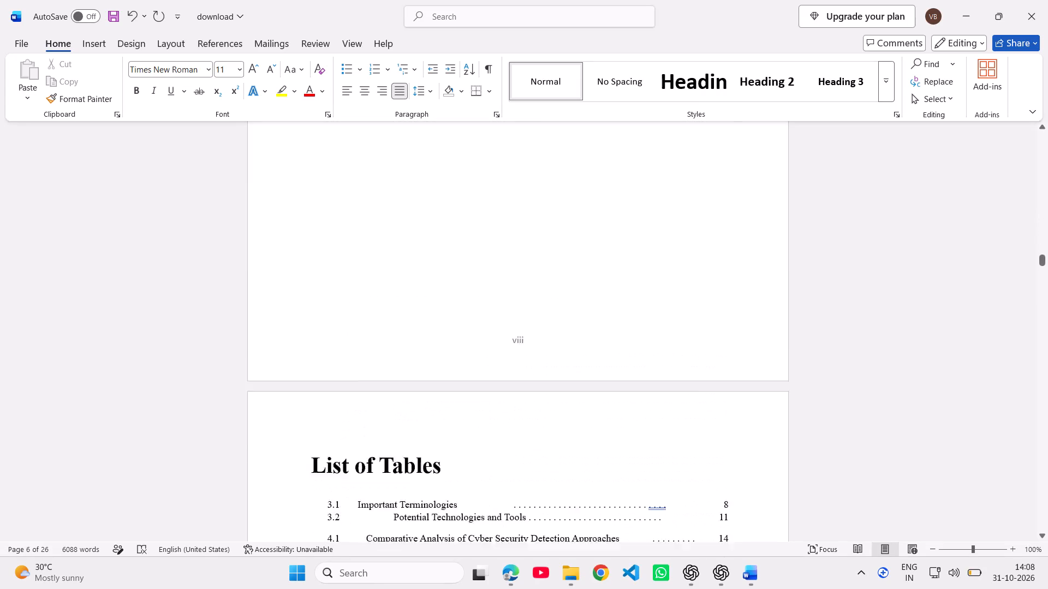
scroll(427, 265, down, 4)
scroll(427, 265, up, 2)
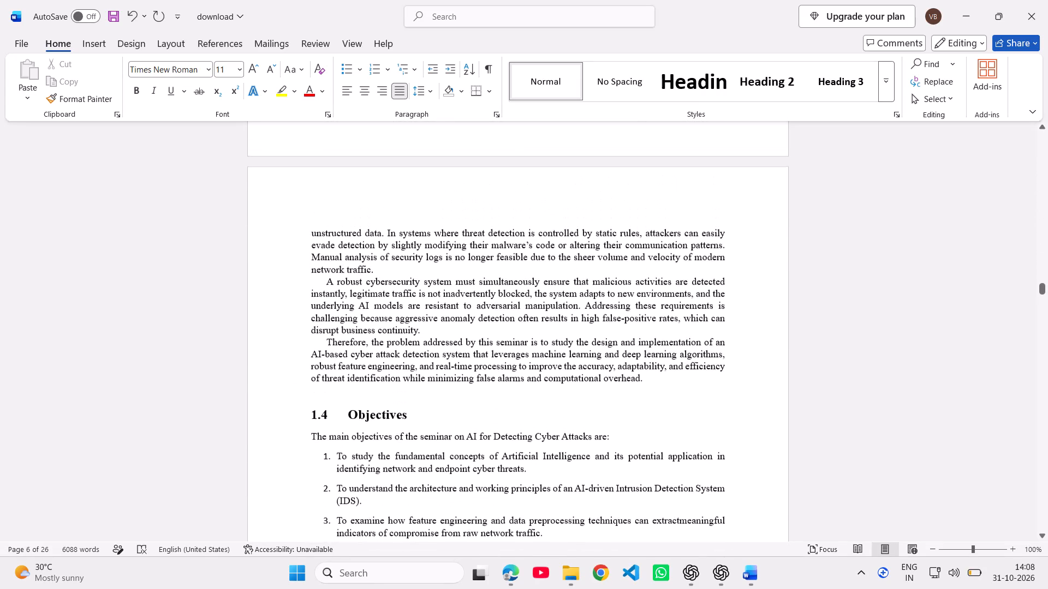
scroll(427, 265, up, 4)
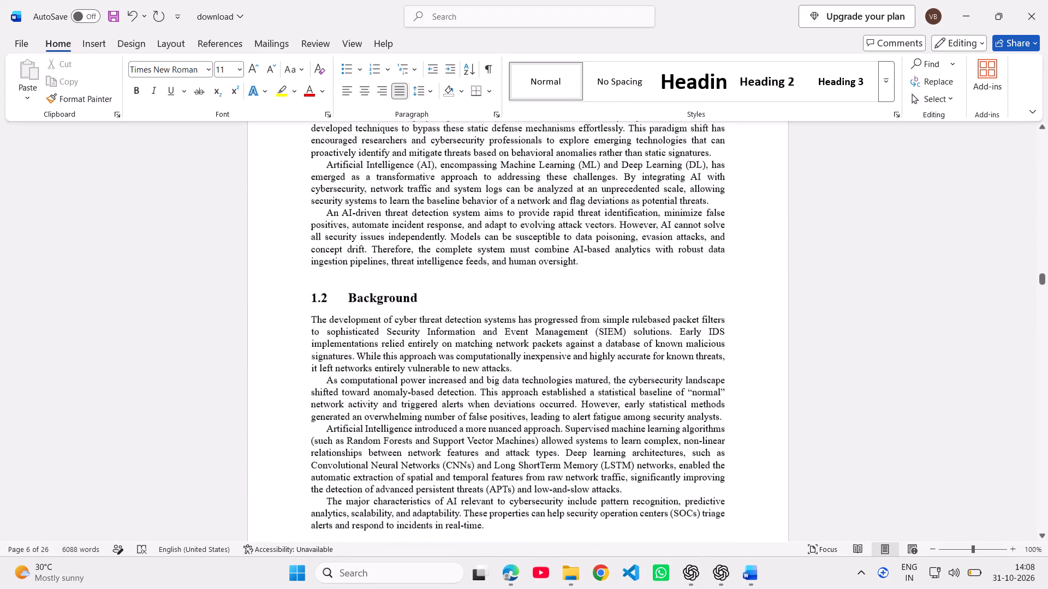
scroll(427, 265, up, 1)
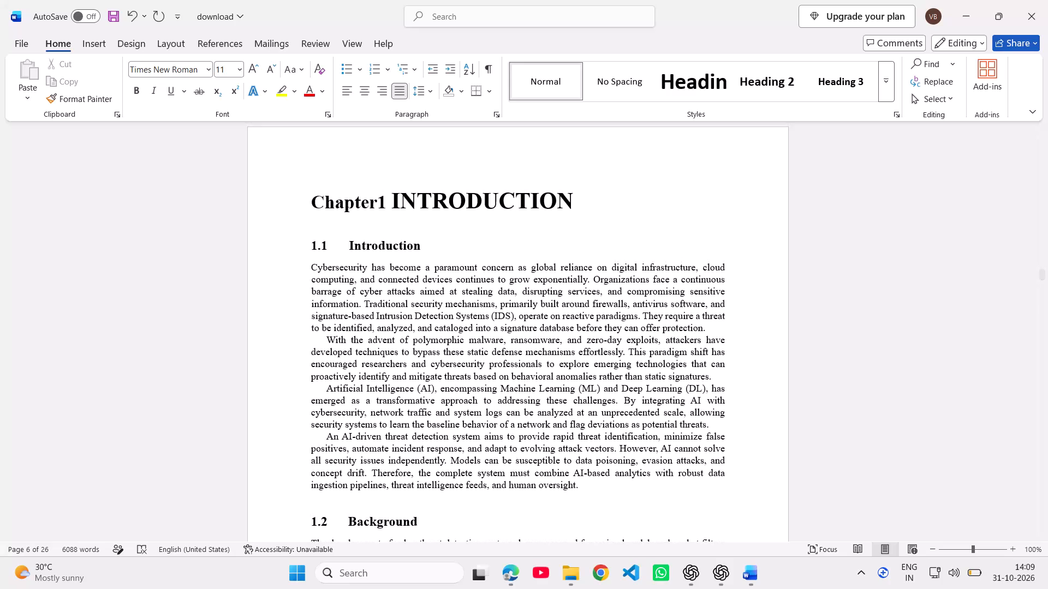
scroll(427, 265, up, 2)
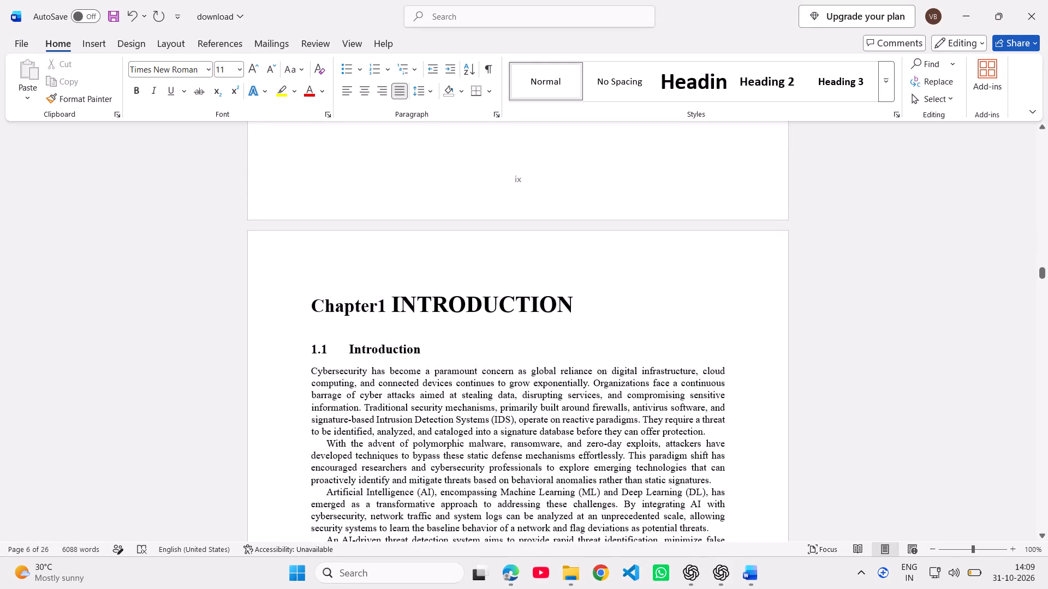
scroll(427, 265, up, 3)
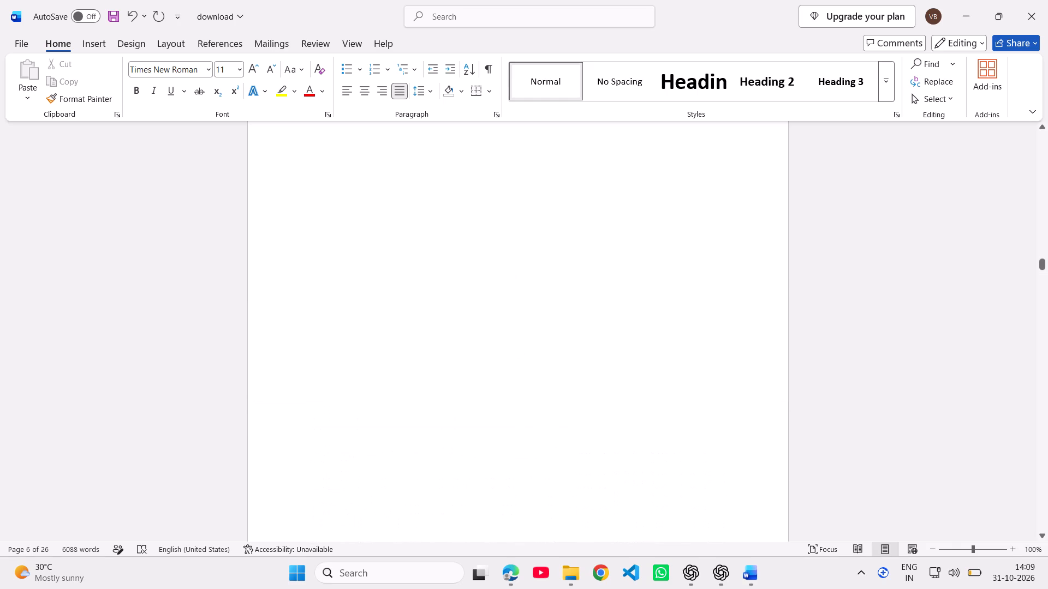
scroll(427, 265, up, 4)
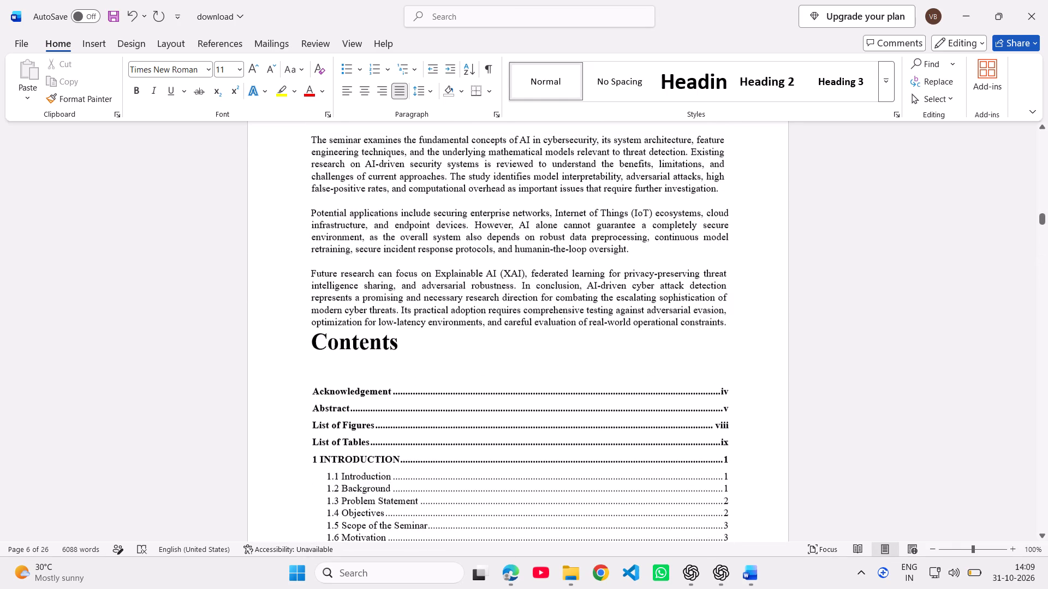
Copy the ABSTRACT heading together with all its paragraphs, ending at "real-world operational constraints.".
scroll(427, 265, up, 2)
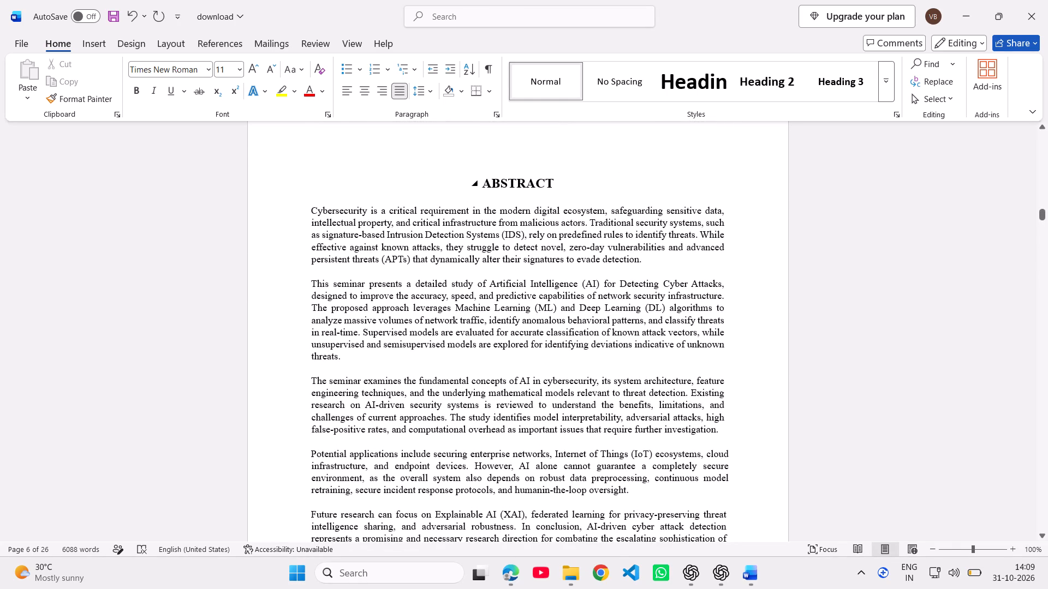
drag(483, 183, 490, 516)
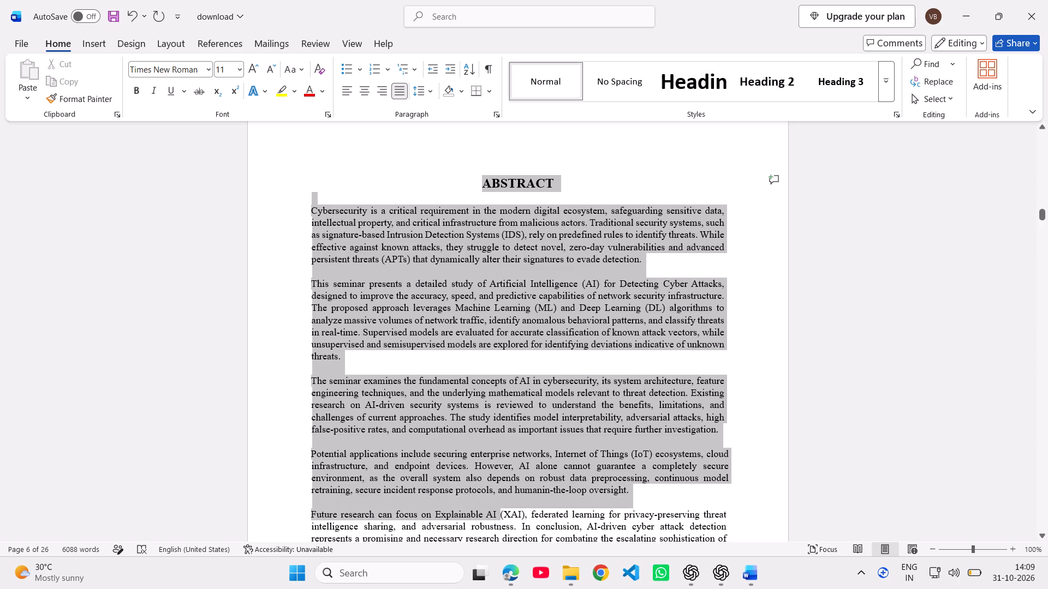
drag(490, 516, 611, 459)
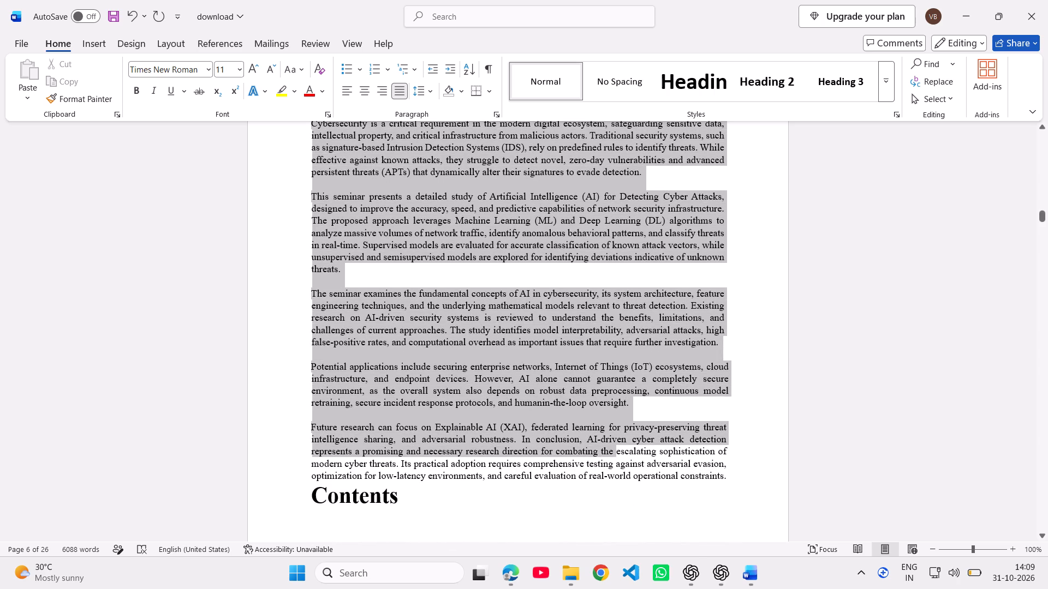
drag(611, 459, 694, 476)
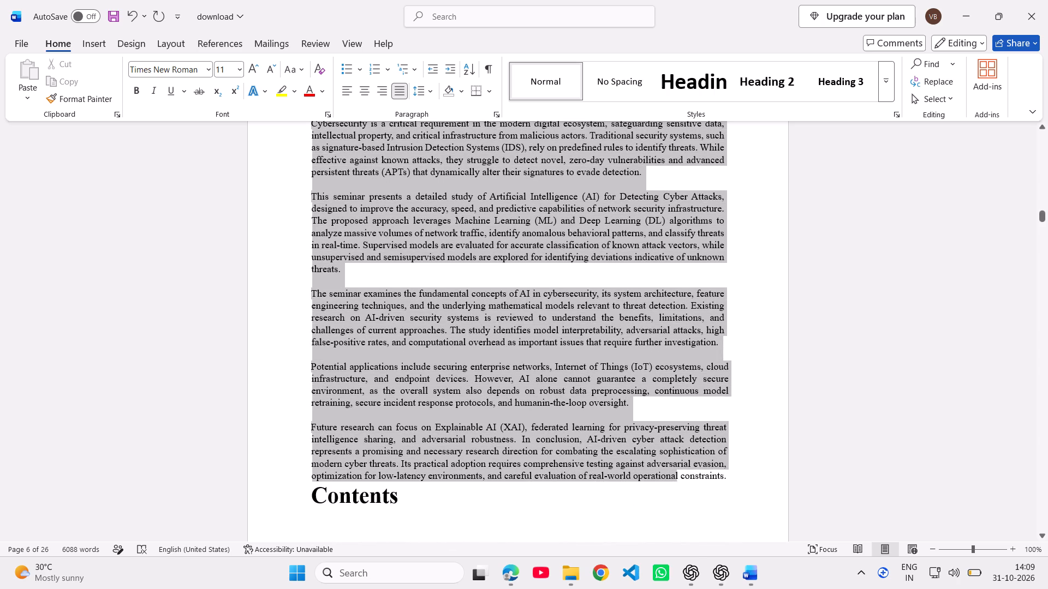
drag(694, 476, 733, 477)
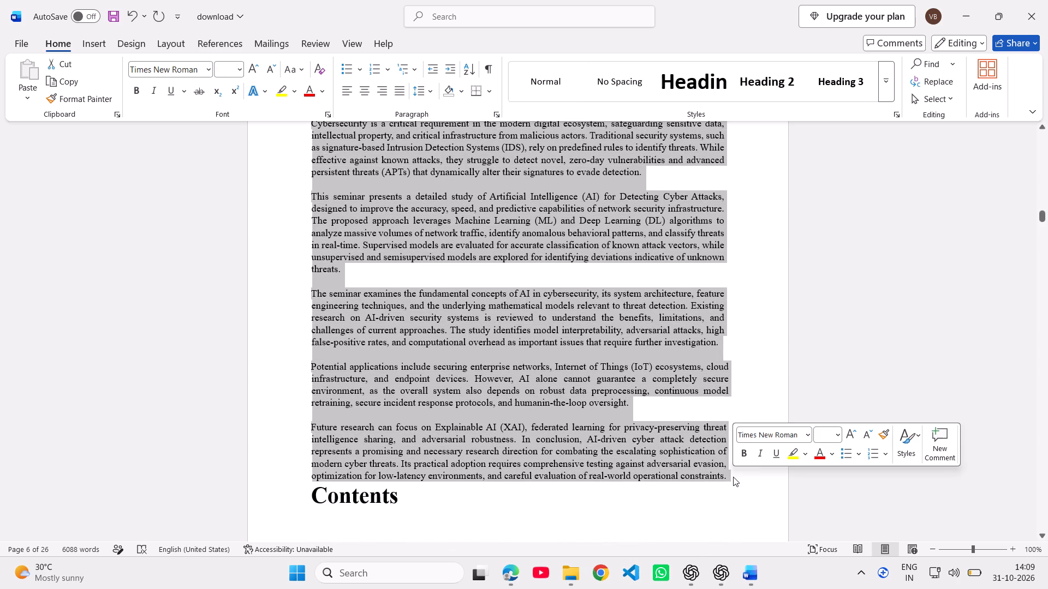
key(ctrl+c)
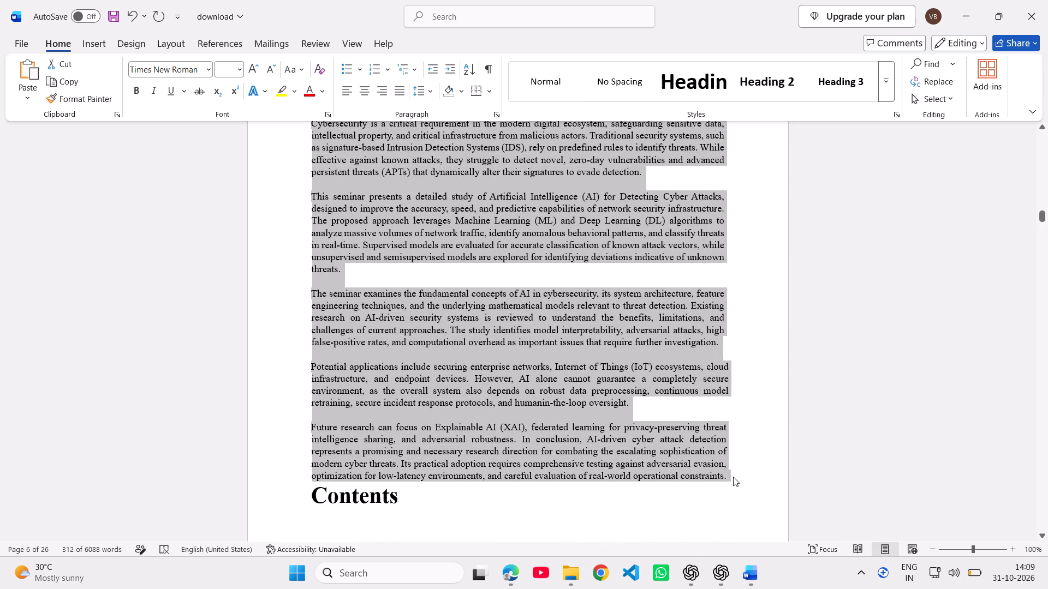
click(644, 498)
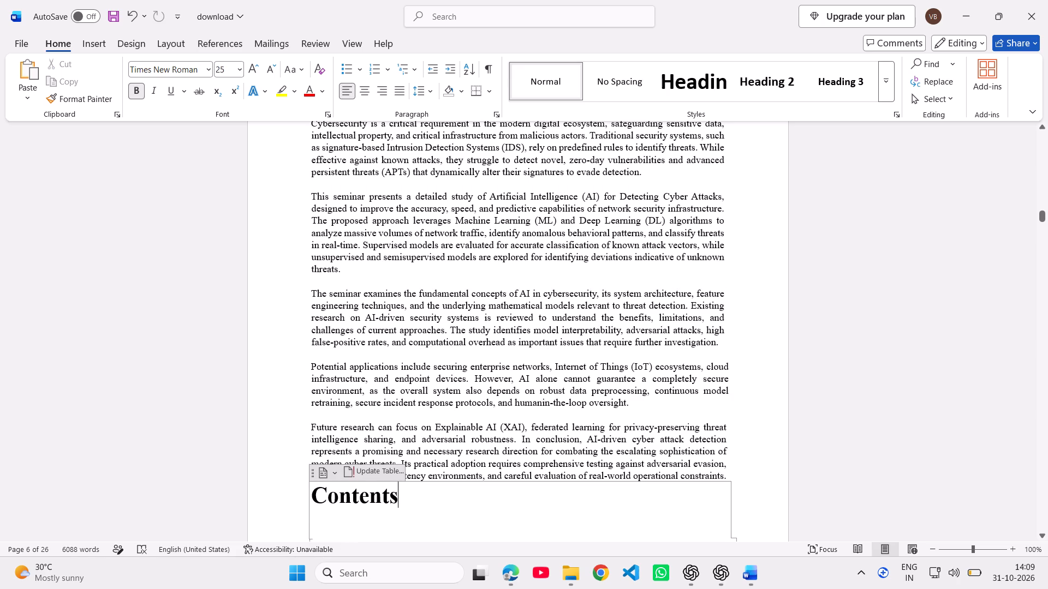
click(544, 408)
Delete the ABSTRACT heading and its text through "is reviewed to understand" in the third paragraph.
scroll(468, 355, up, 1)
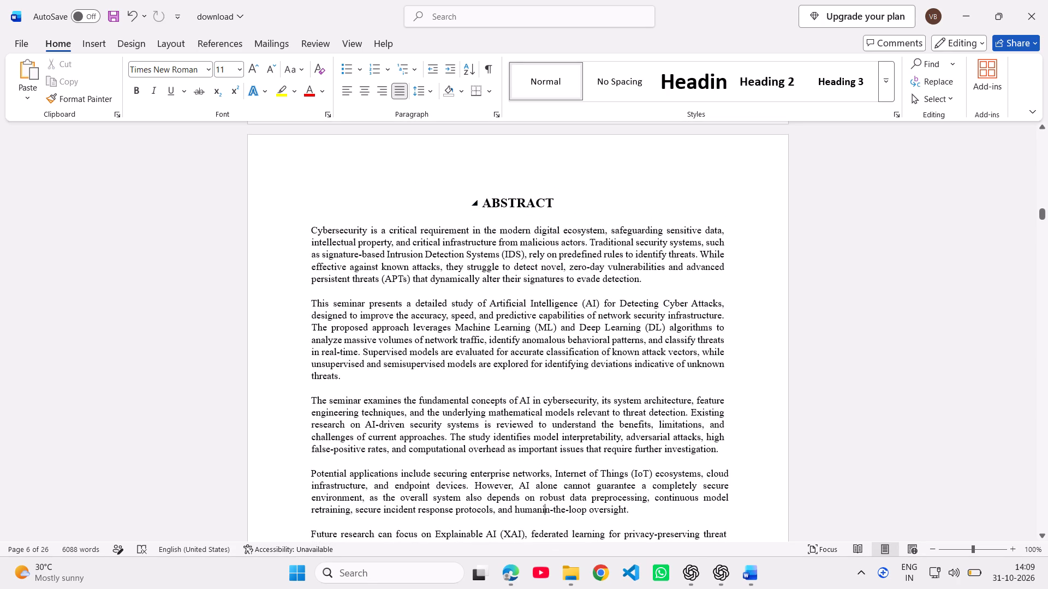
drag(483, 202, 597, 424)
scroll(597, 424, down, 1)
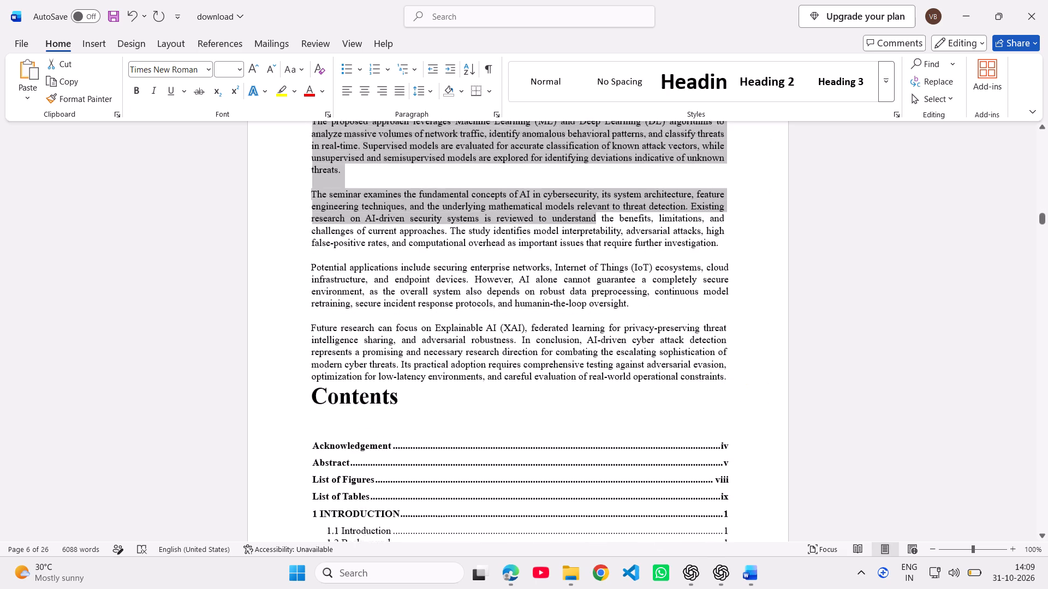
scroll(597, 424, down, 1)
key(BackSpace)
scroll(597, 424, up, 1)
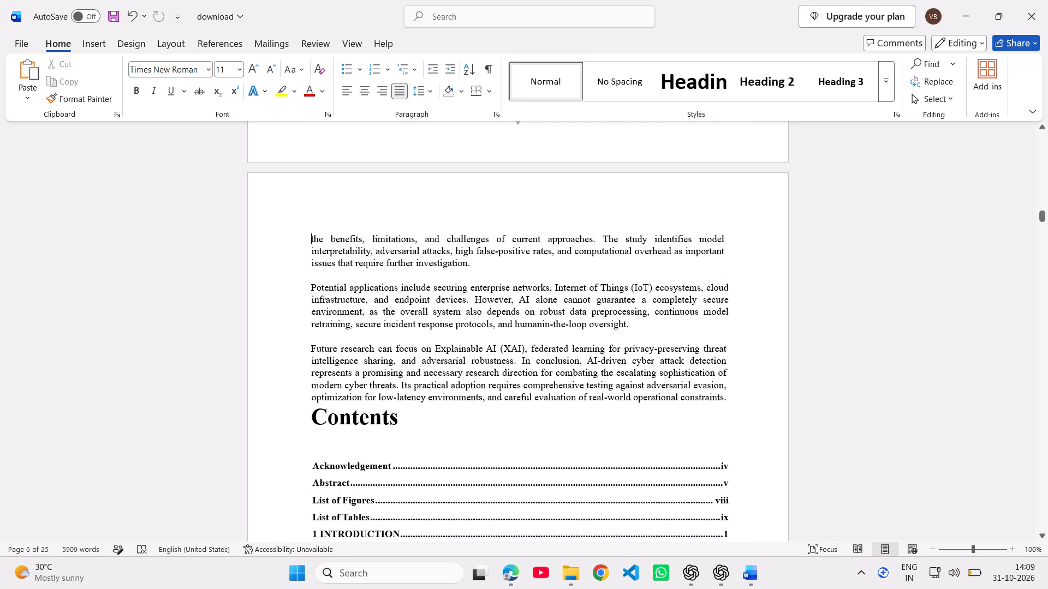
Delete the remaining abstract paragraphs up to the final words "operational constraints.".
drag(309, 238, 546, 395)
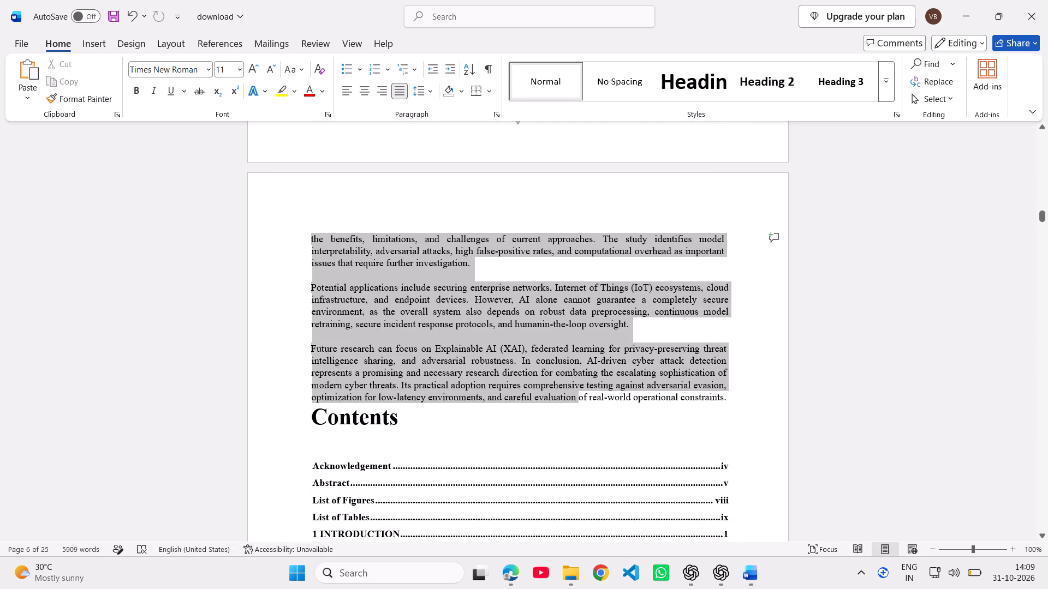
drag(546, 395, 615, 397)
key(BackSpace)
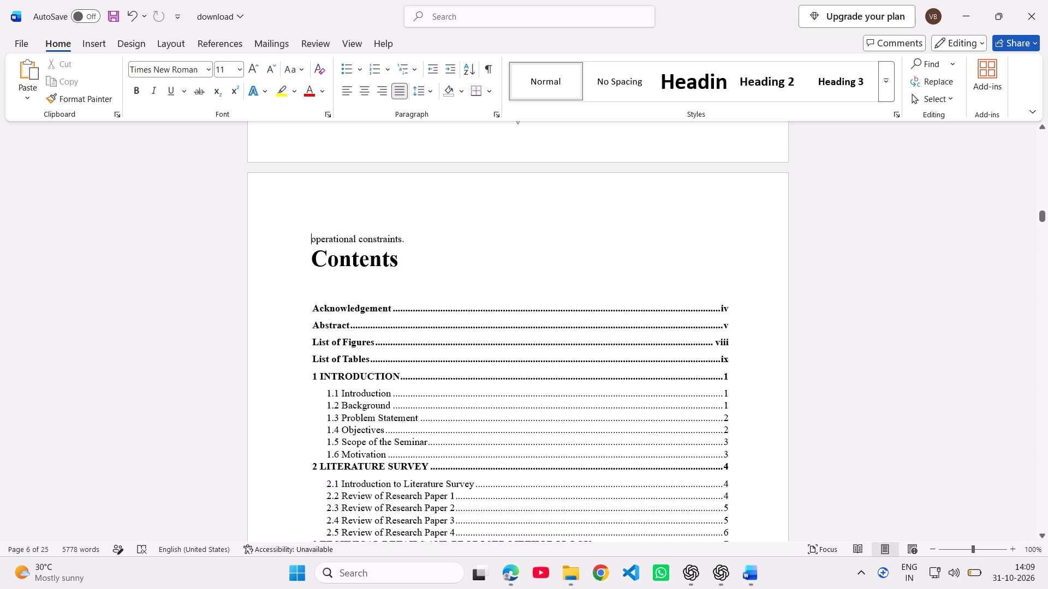
Delete the leftover words "operational constraints." and their empty line so the Contents heading starts at the top of its page.
click(427, 229)
key(BackSpace)
key(BackSpace)
key(BackSpace)
key(BackSpace)
key(BackSpace)
key(BackSpace)
key(BackSpace)
key(BackSpace)
key(BackSpace)
key(BackSpace)
key(BackSpace)
key(BackSpace)
key(BackSpace)
key(BackSpace)
key(BackSpace)
key(BackSpace)
key(BackSpace)
key(BackSpace)
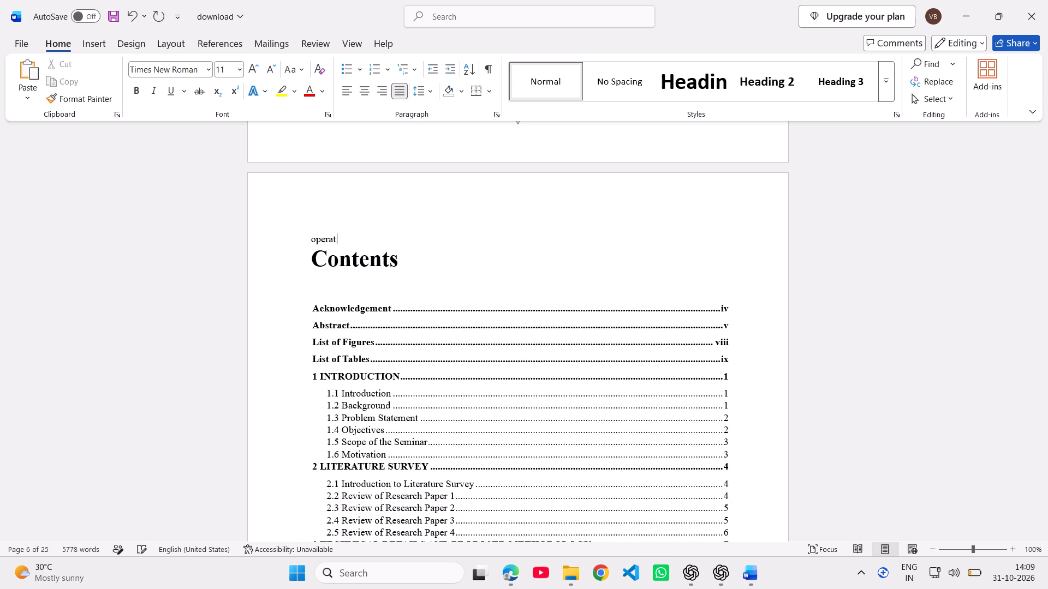
key(BackSpace)
key(BackSpace)
key(BackSpace)
key(BackSpace)
key(BackSpace)
key(BackSpace)
key(BackSpace)
key(BackSpace)
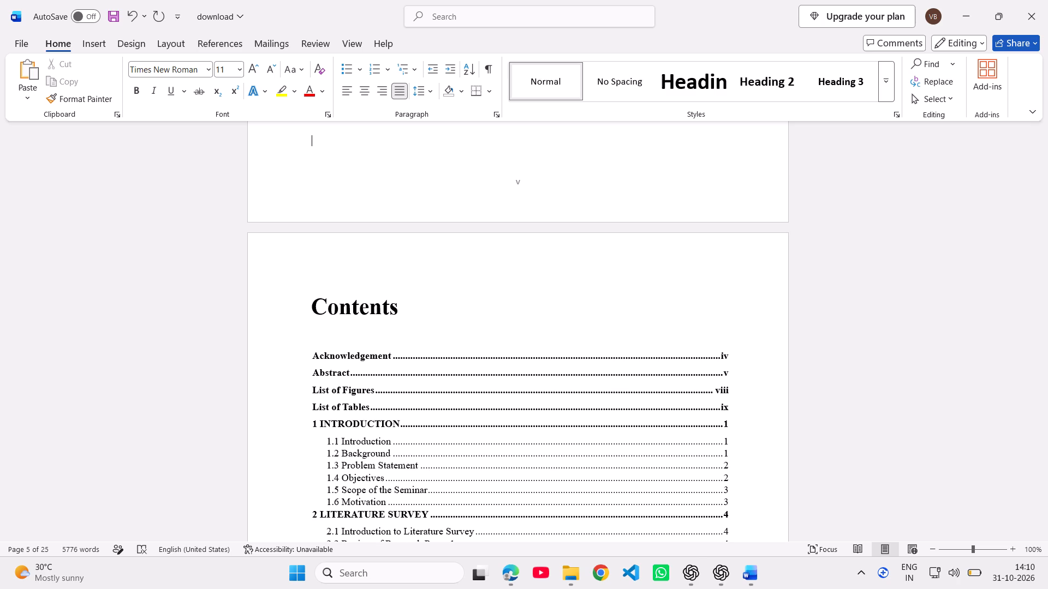
scroll(427, 229, down, 1)
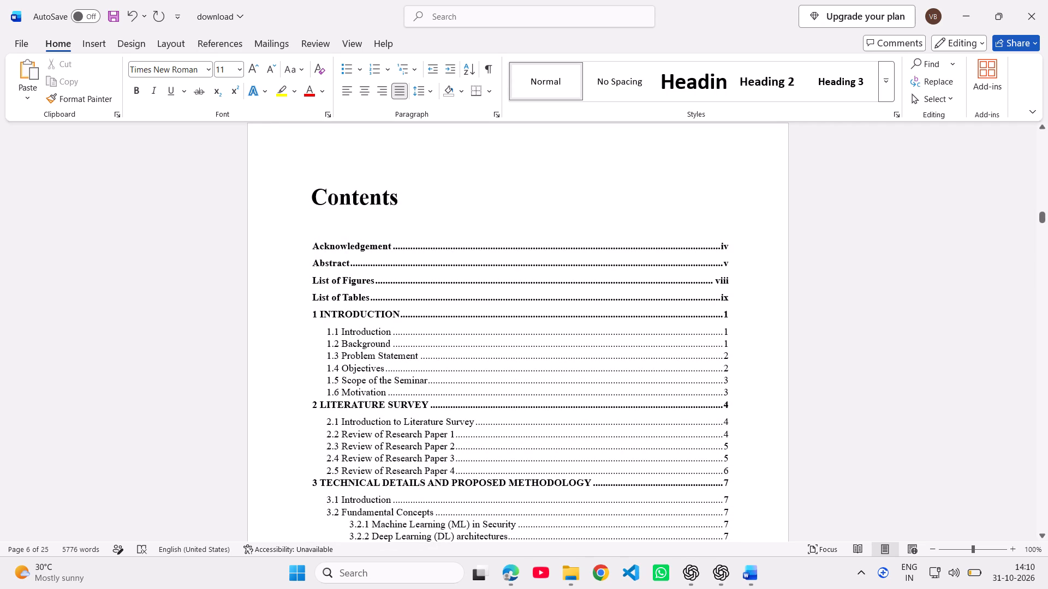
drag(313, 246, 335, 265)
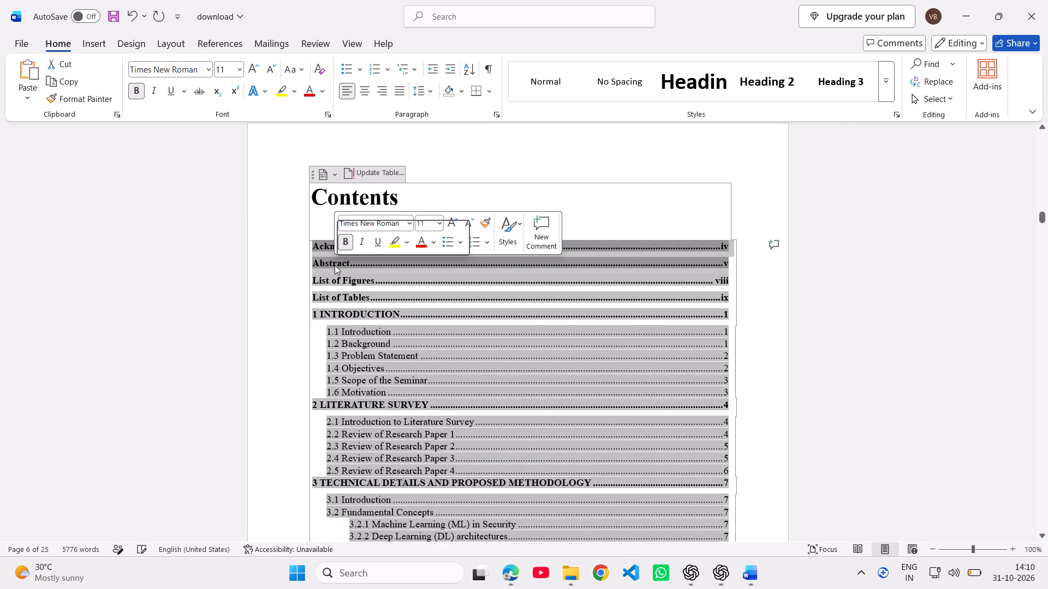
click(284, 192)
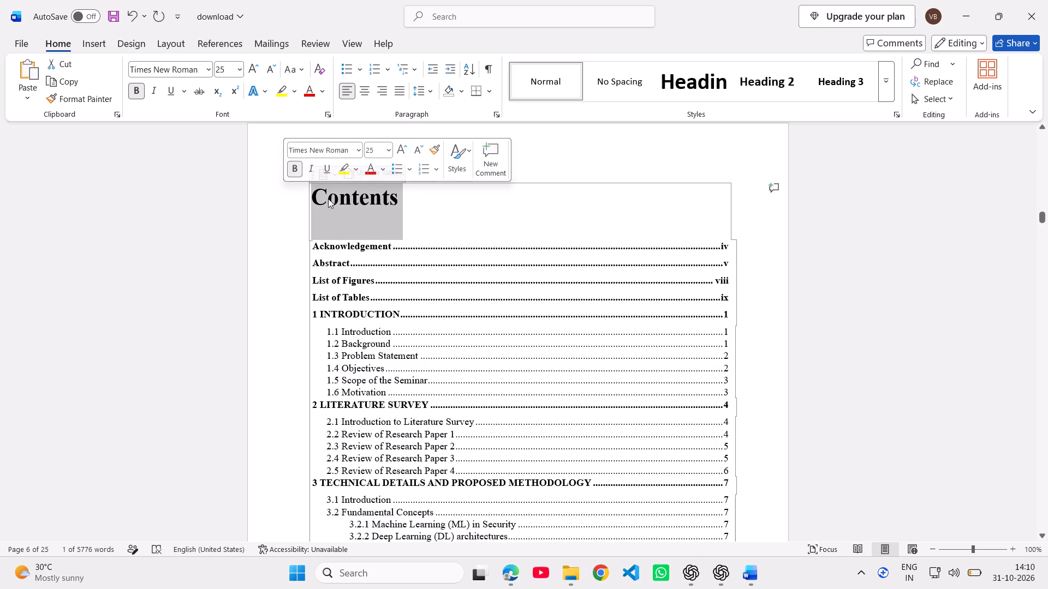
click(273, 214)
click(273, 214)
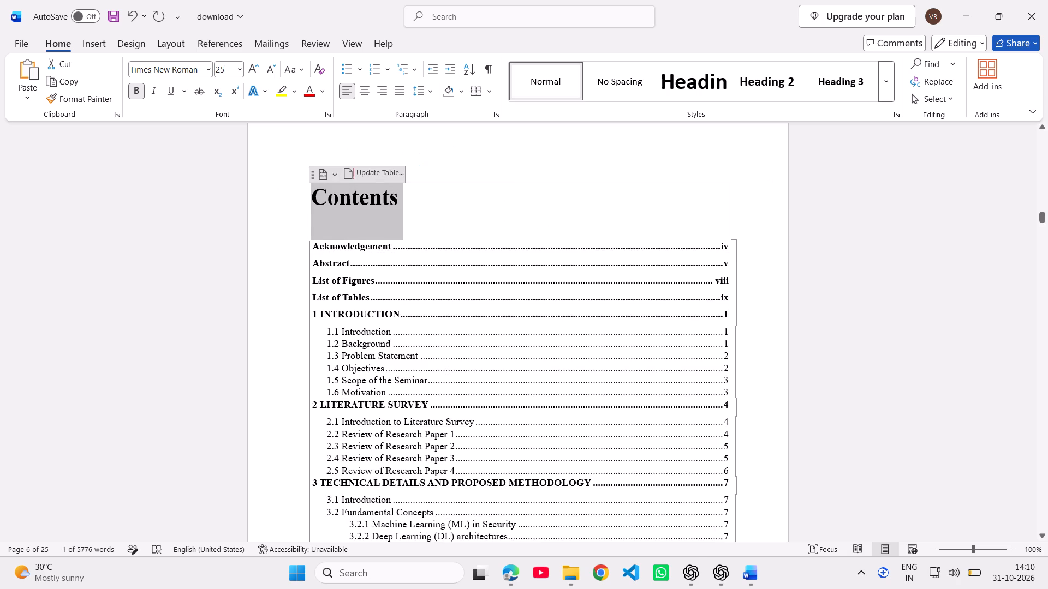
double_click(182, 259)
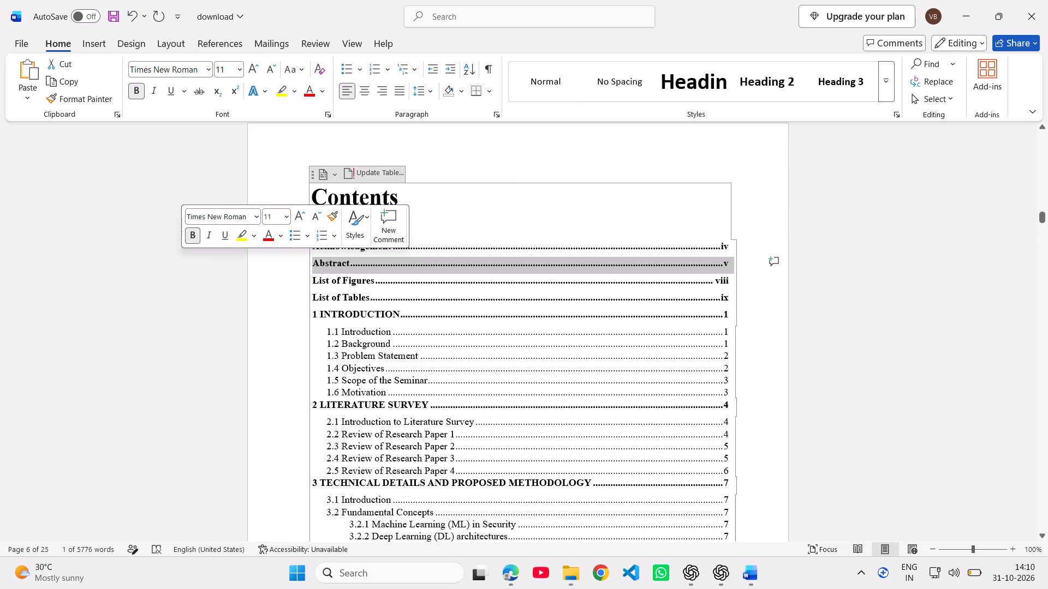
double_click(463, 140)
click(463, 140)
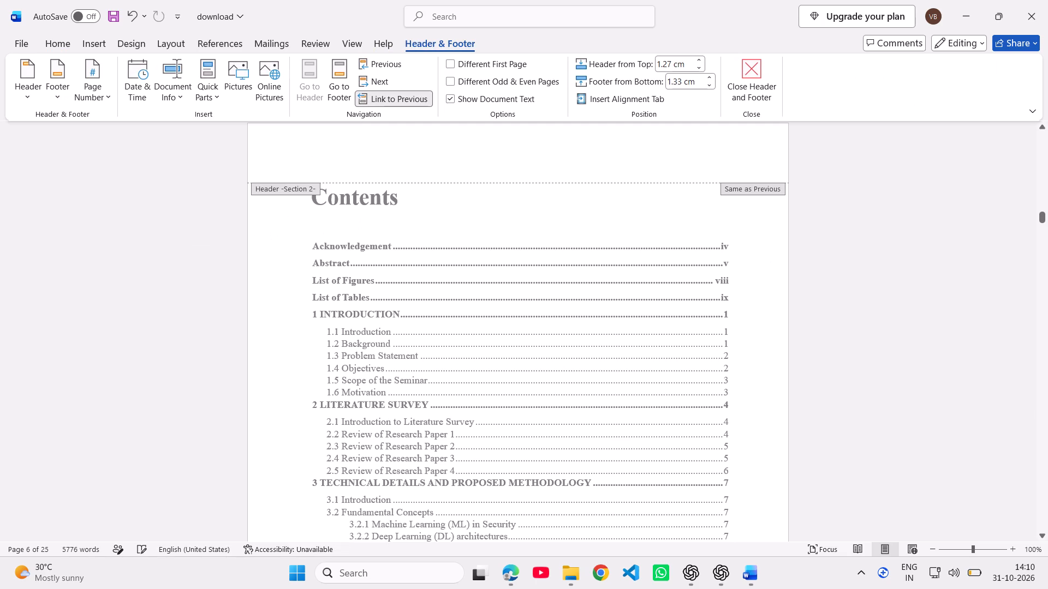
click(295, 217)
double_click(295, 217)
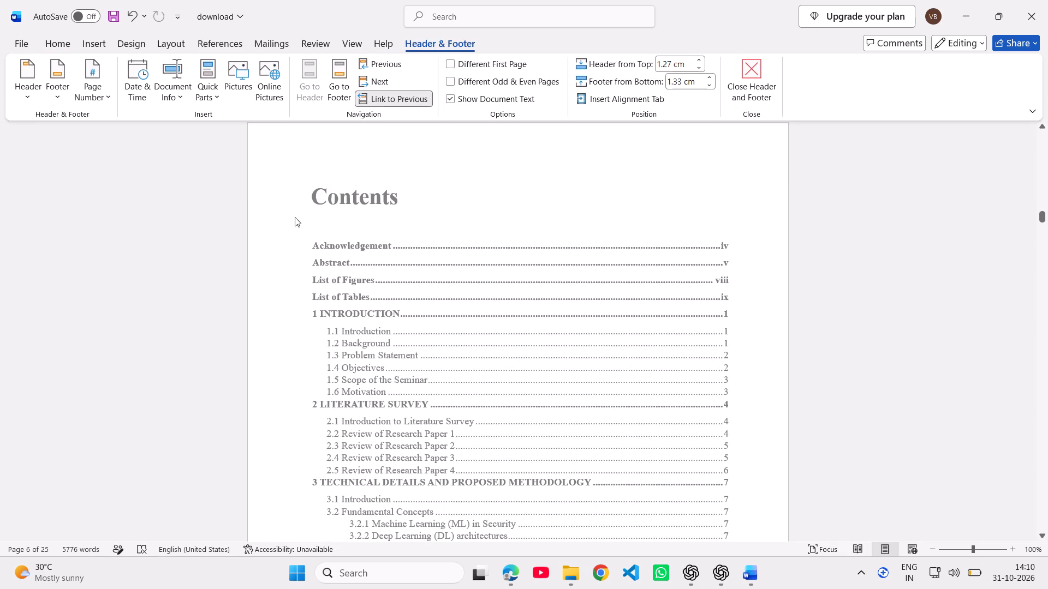
Collapse the List of Figures heading that follows the References line of the contents.
scroll(410, 323, down, 2)
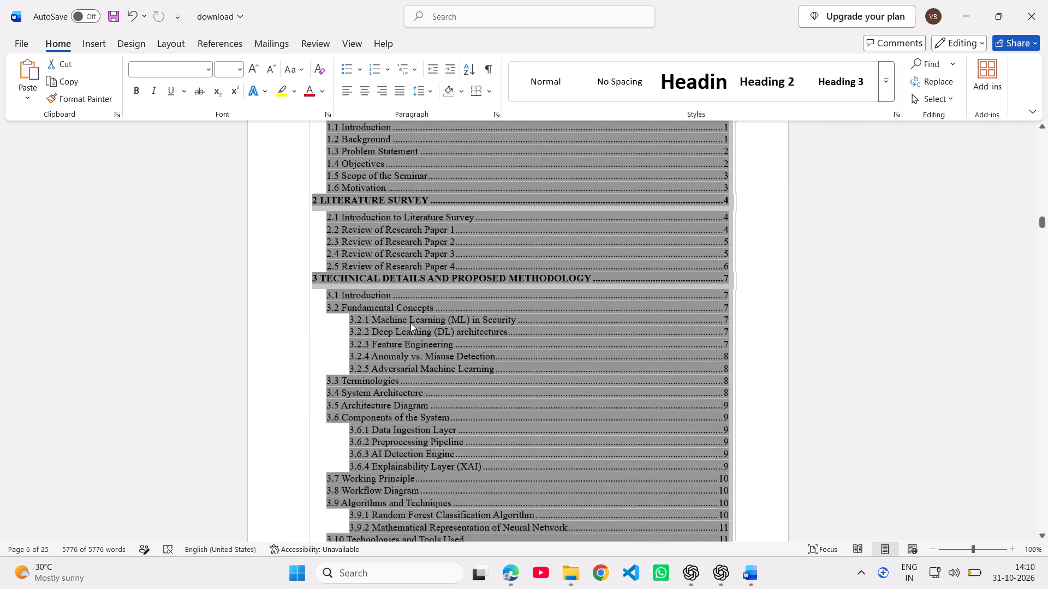
scroll(410, 323, down, 7)
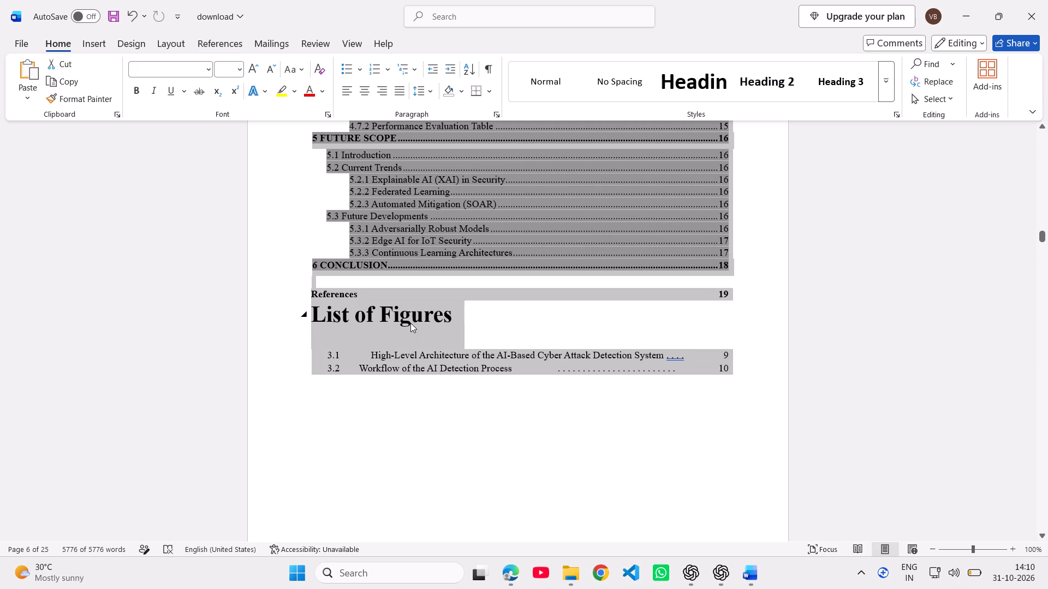
click(234, 342)
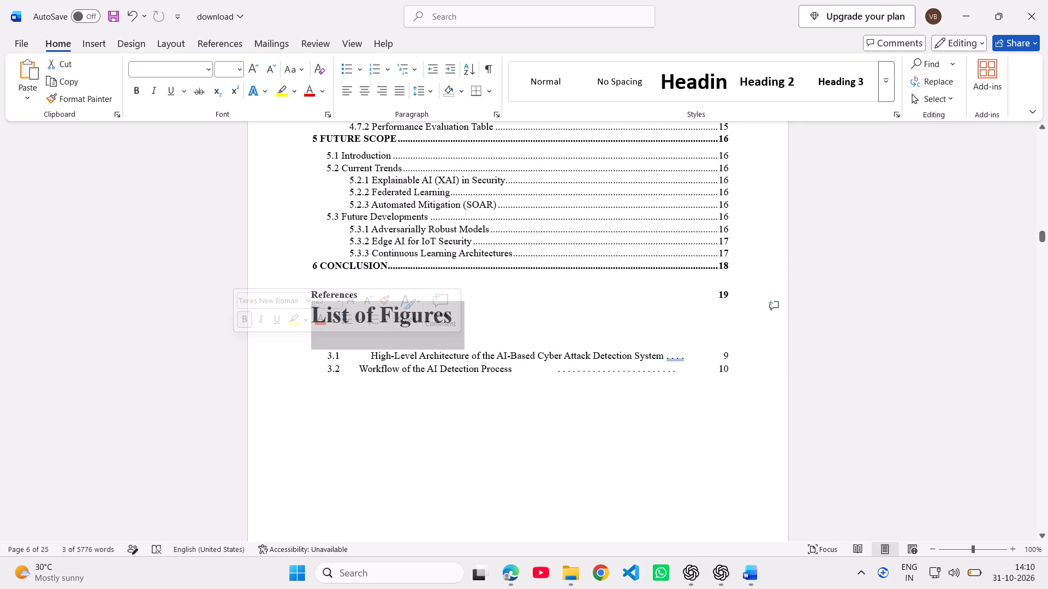
scroll(264, 375, down, 1)
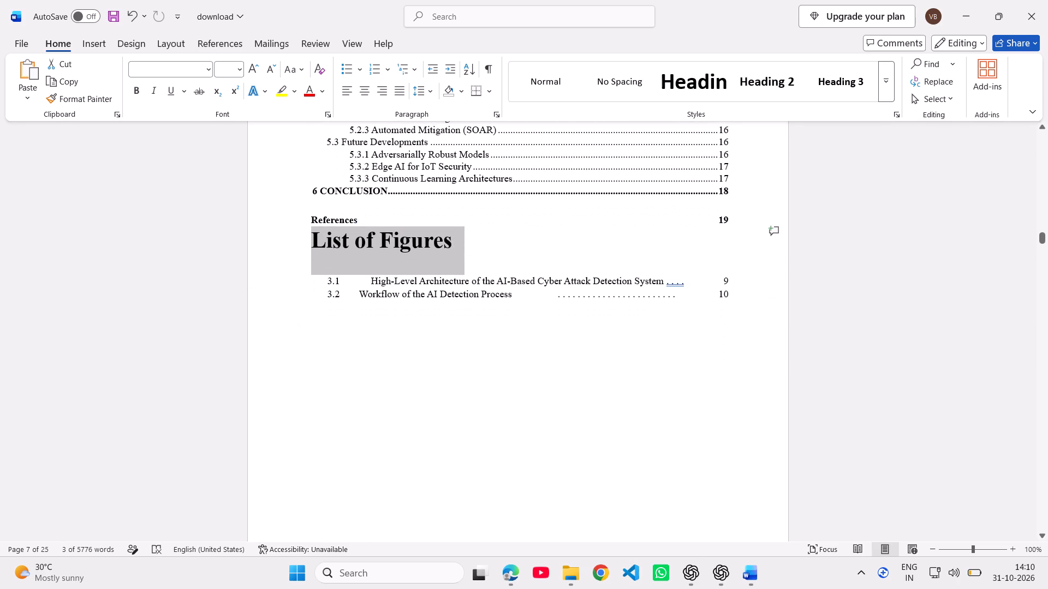
scroll(264, 375, up, 1)
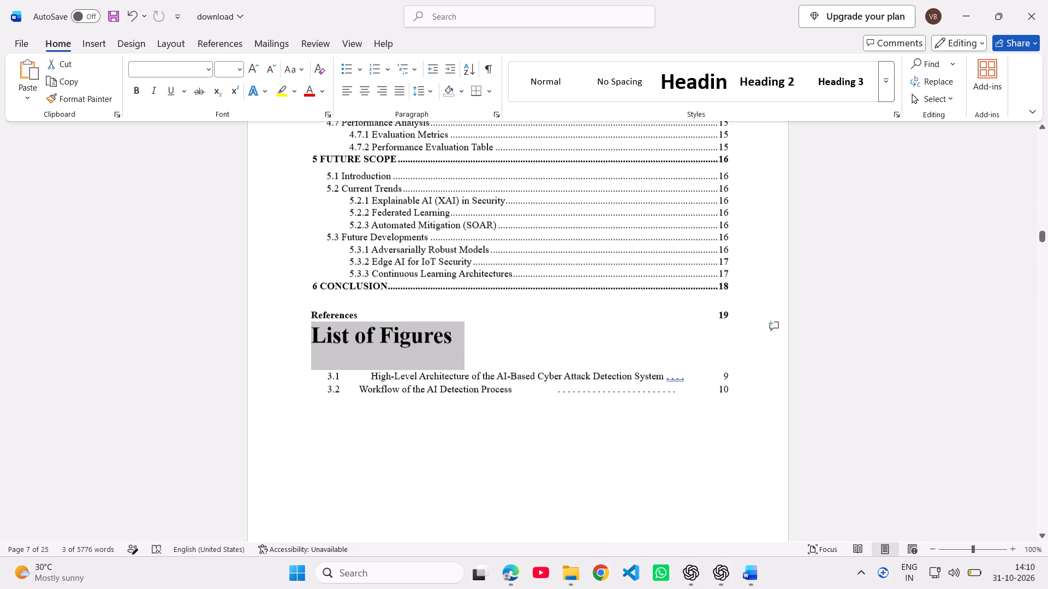
scroll(264, 375, up, 2)
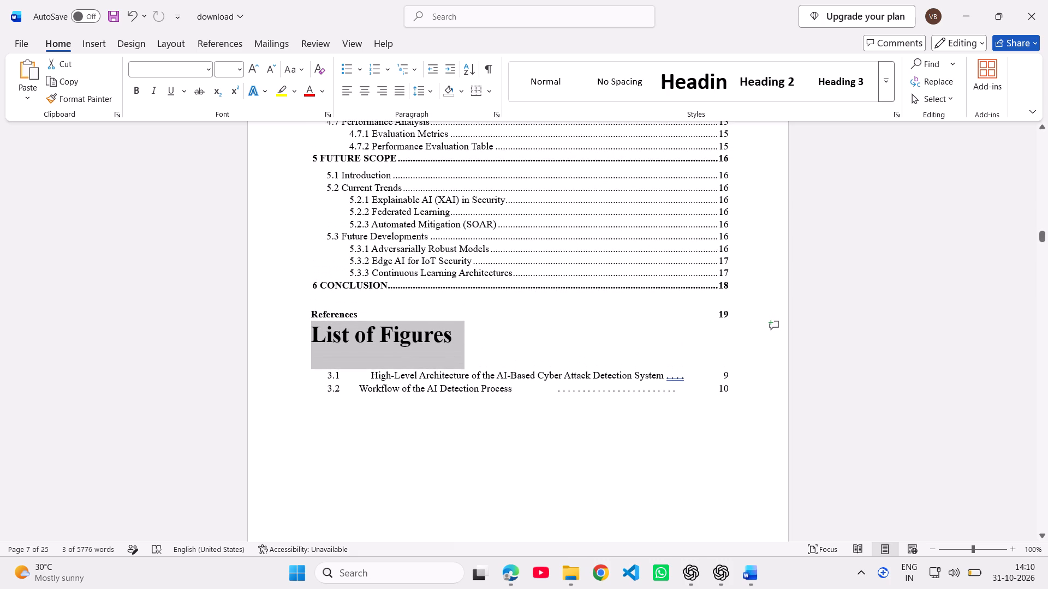
scroll(264, 375, up, 1)
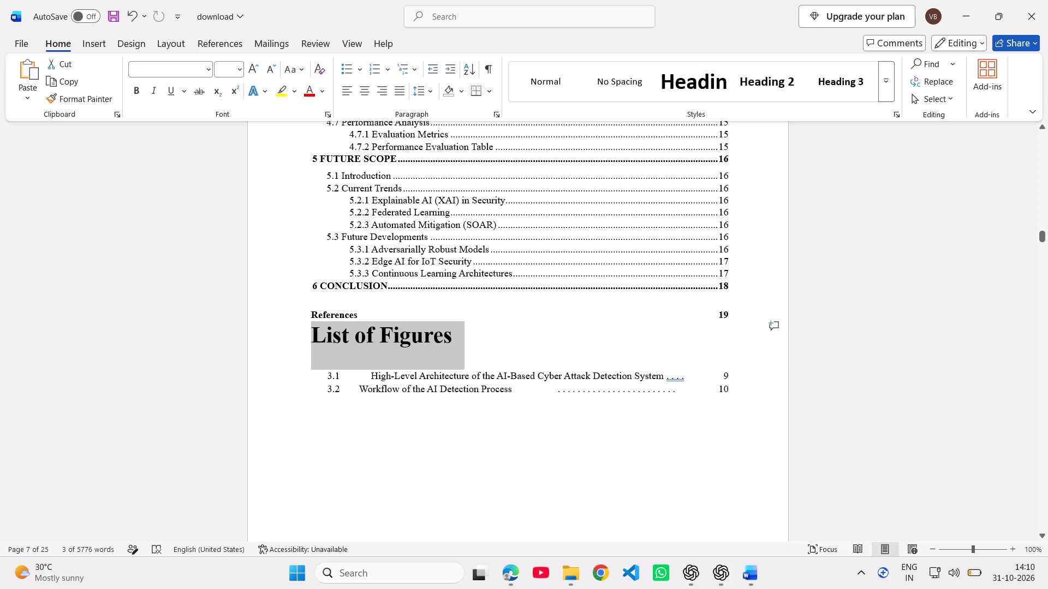
click(289, 344)
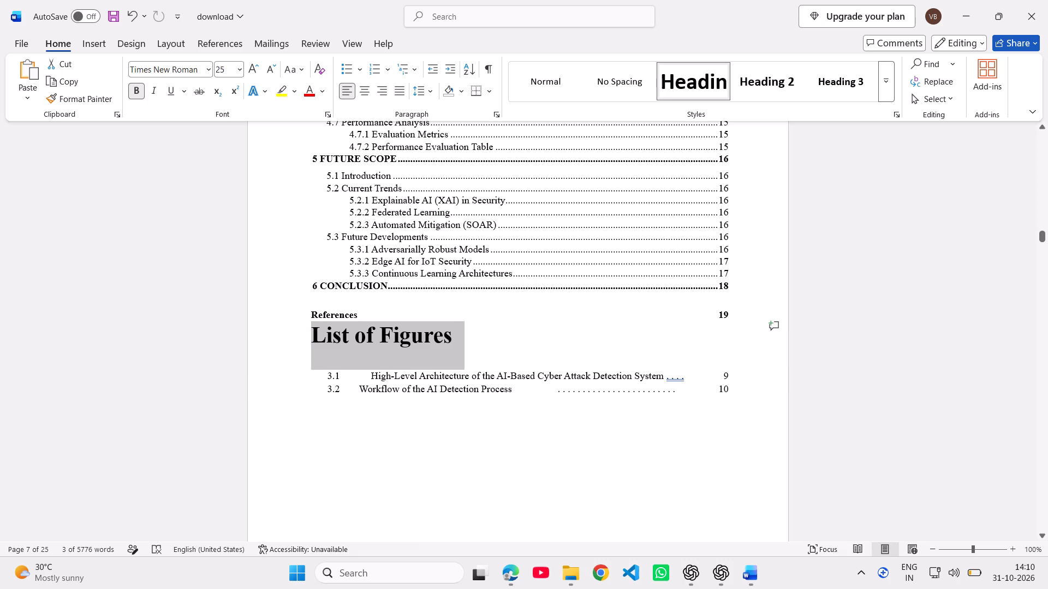
click(319, 468)
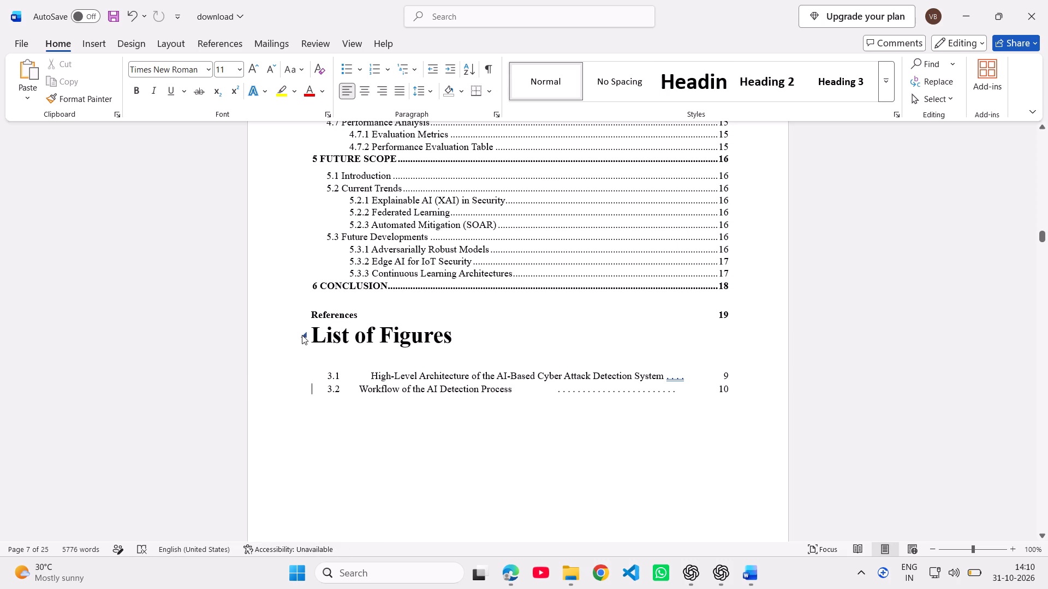
click(302, 335)
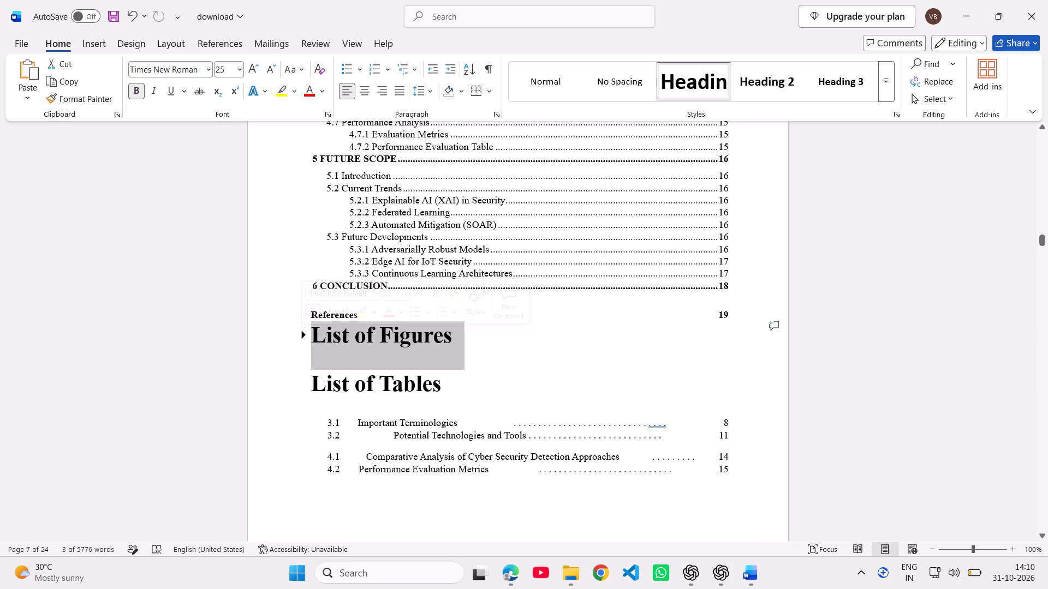
Insert empty lines in front of the List of Figures heading to push it onto the page after the contents.
click(274, 384)
click(296, 327)
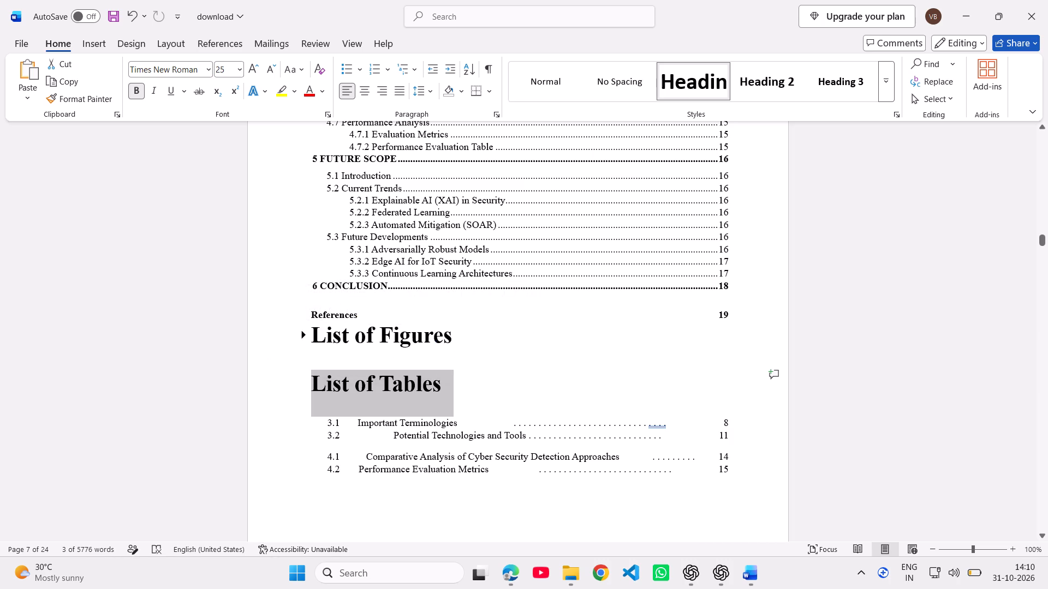
click(296, 327)
click(296, 327)
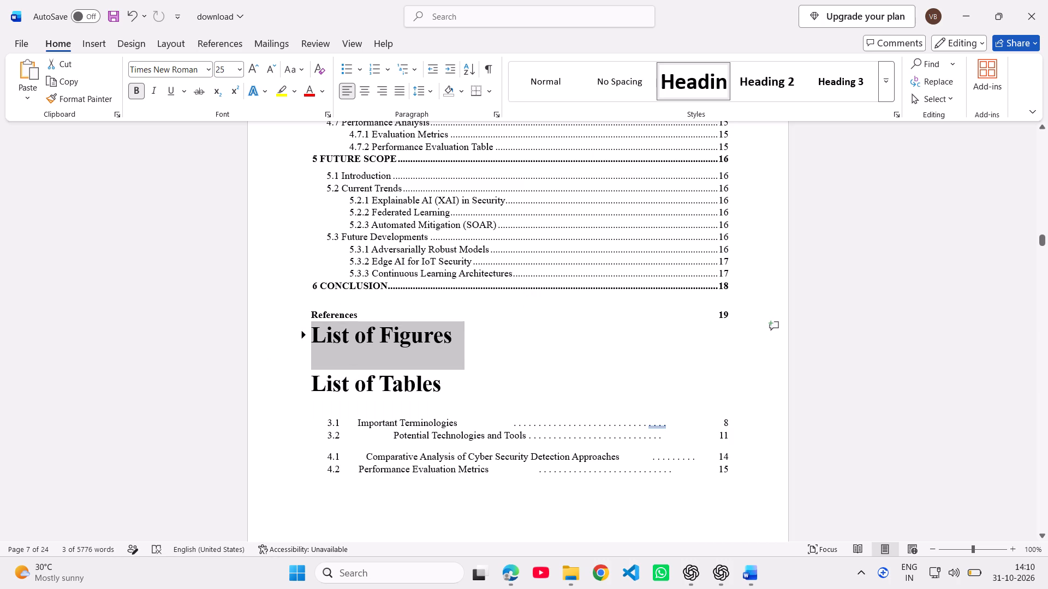
click(322, 336)
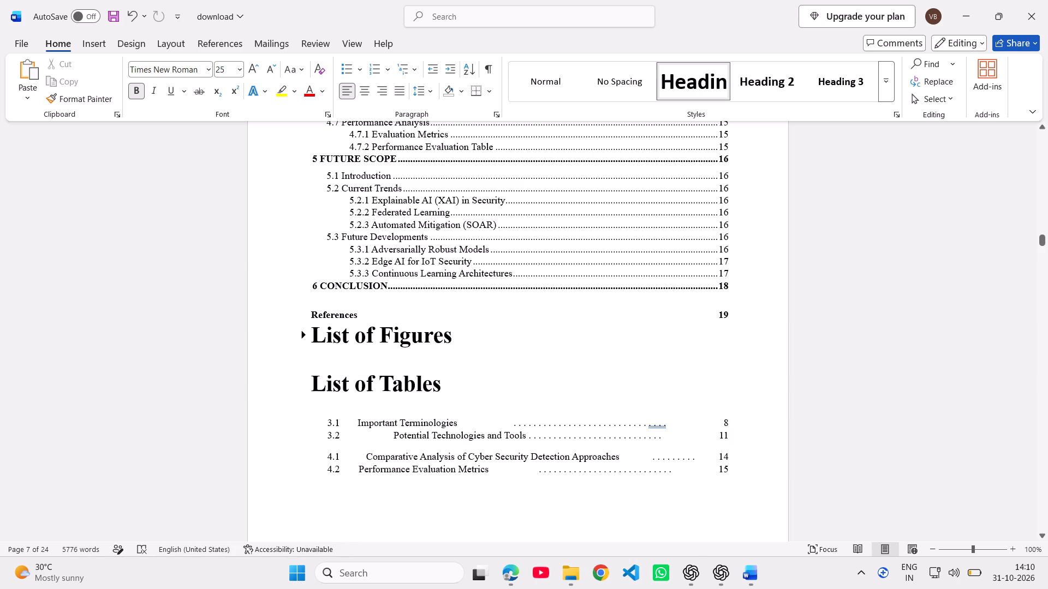
click(309, 338)
key(Return)
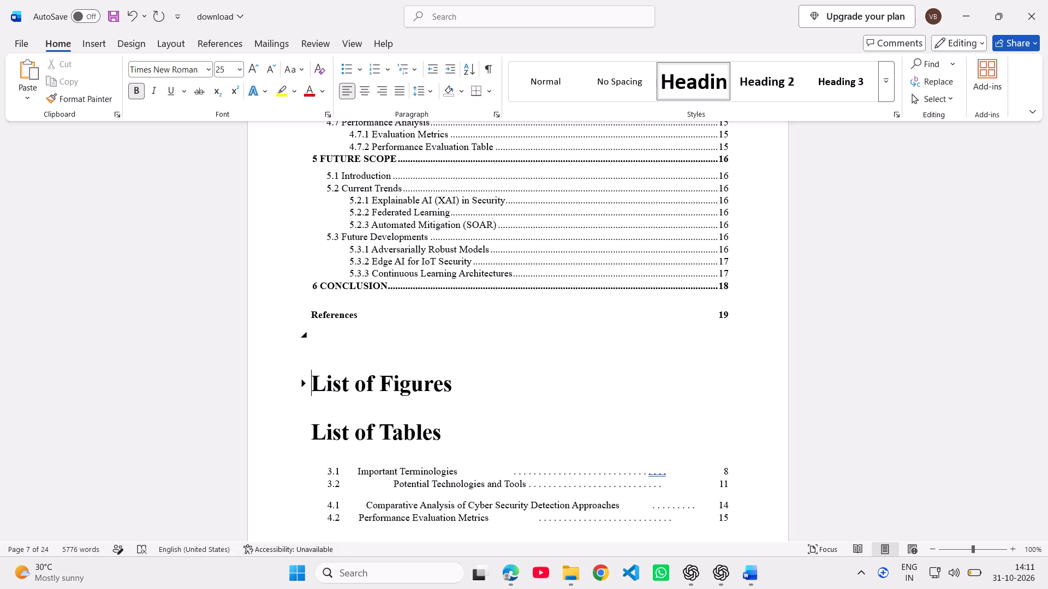
key(Return)
key(Return)
key(Return)
key(Return)
key(Return)
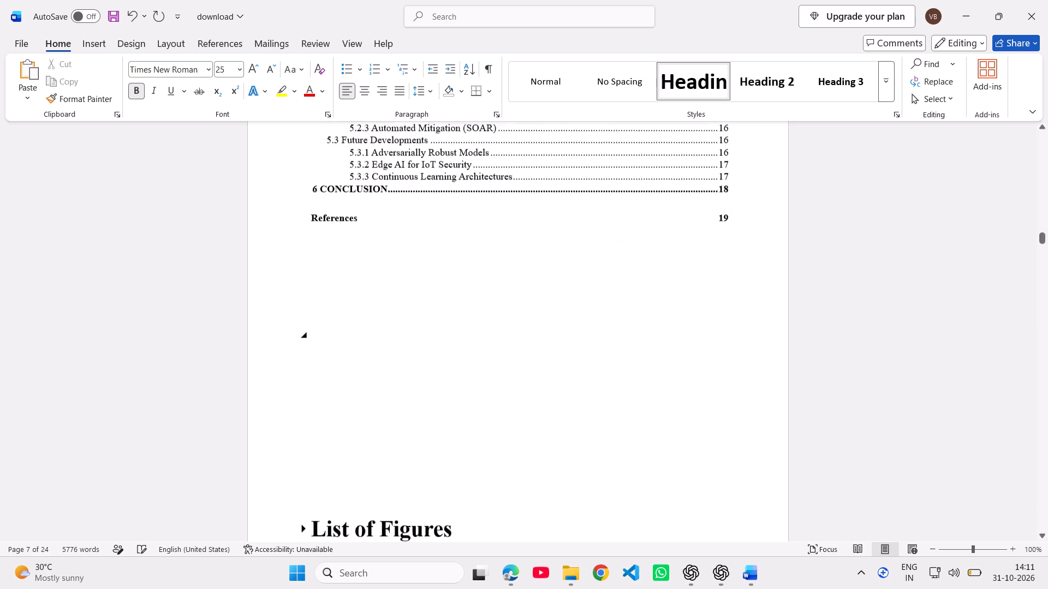
key(Return)
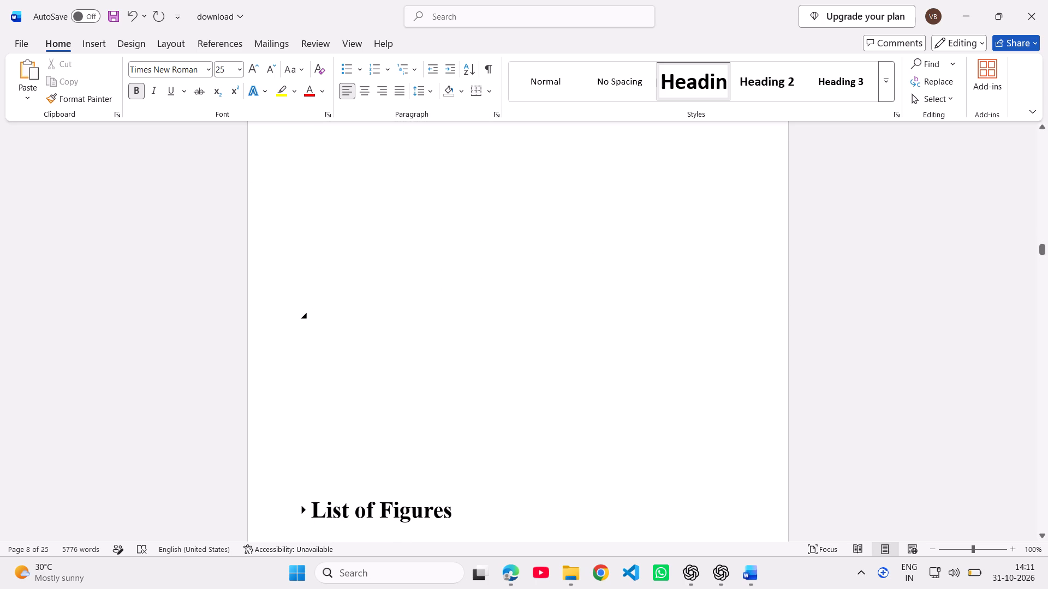
Delete the collapsed List of Figures heading above List of Tables.
scroll(309, 338, down, 5)
scroll(309, 338, up, 2)
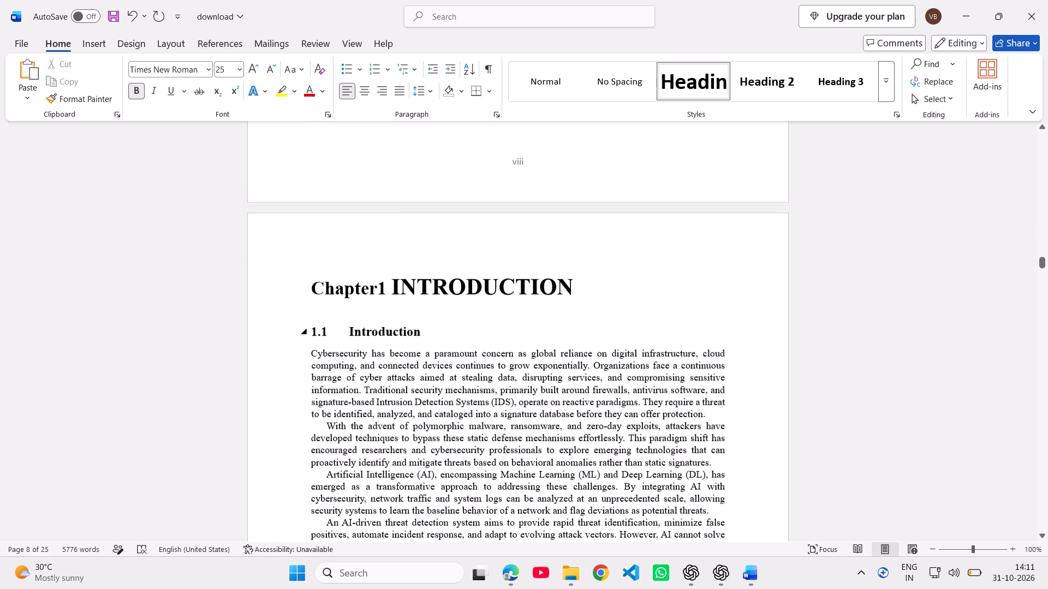
scroll(309, 338, up, 3)
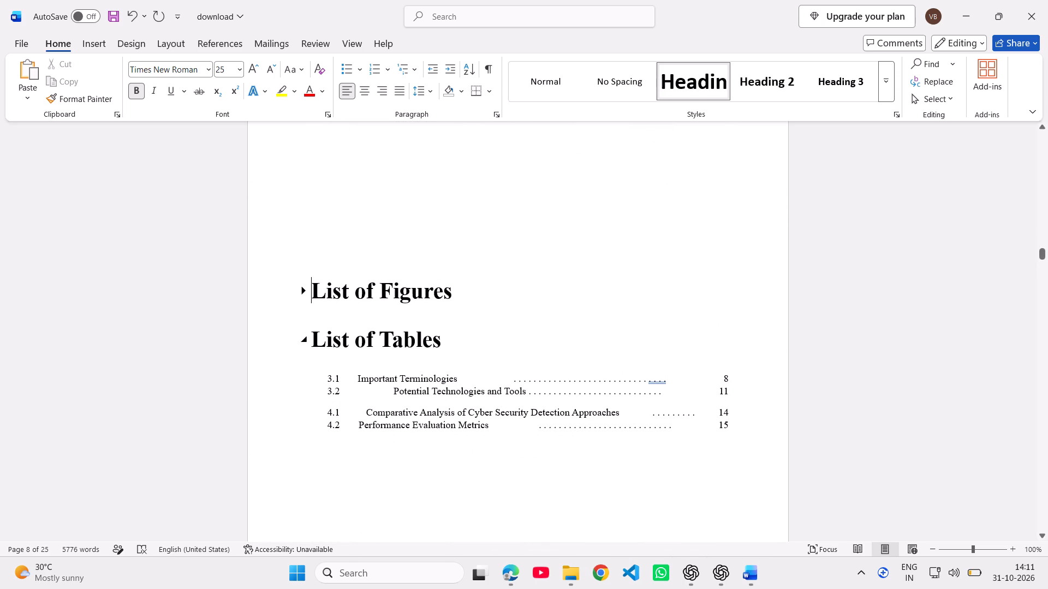
drag(454, 291, 446, 292)
drag(446, 292, 275, 288)
key(BackSpace)
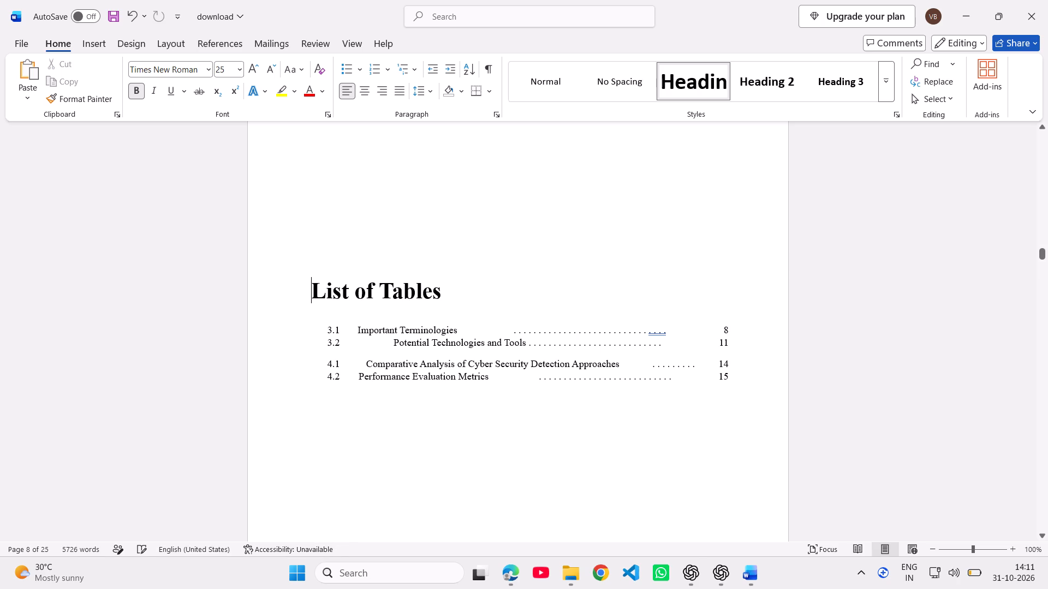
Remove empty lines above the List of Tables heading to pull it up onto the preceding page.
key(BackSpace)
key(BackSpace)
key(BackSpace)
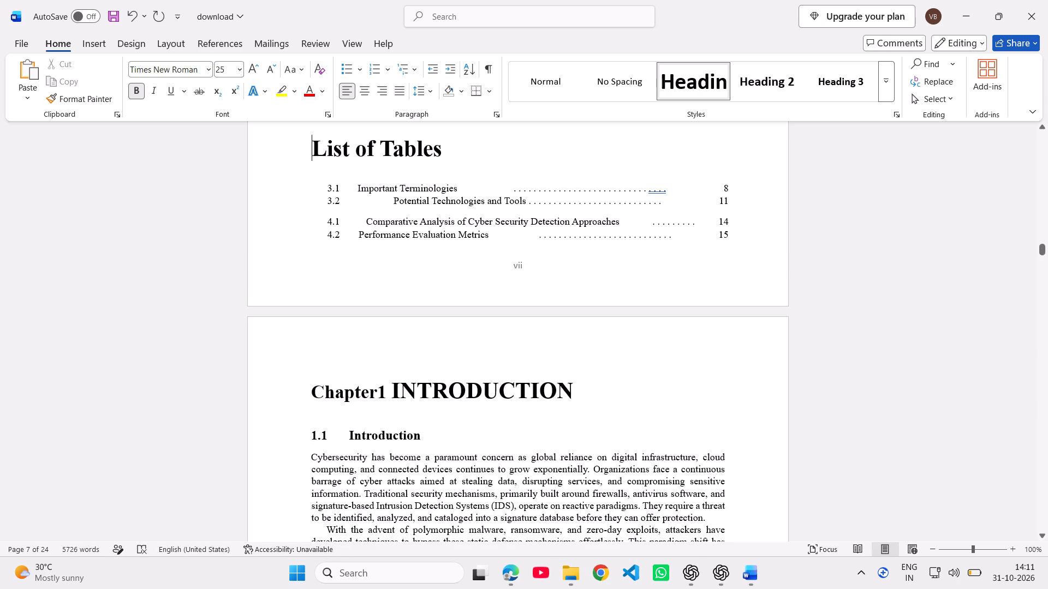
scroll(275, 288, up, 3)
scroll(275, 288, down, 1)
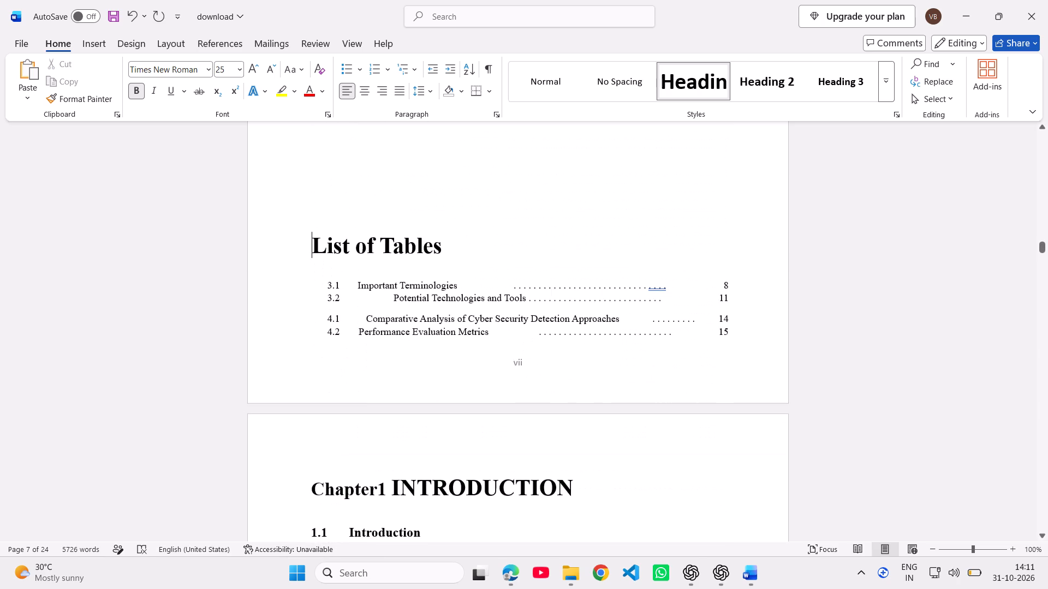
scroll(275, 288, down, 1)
Add empty lines in front of the List of Tables heading to push it onto the page after the contents.
key(Return)
scroll(275, 288, down, 1)
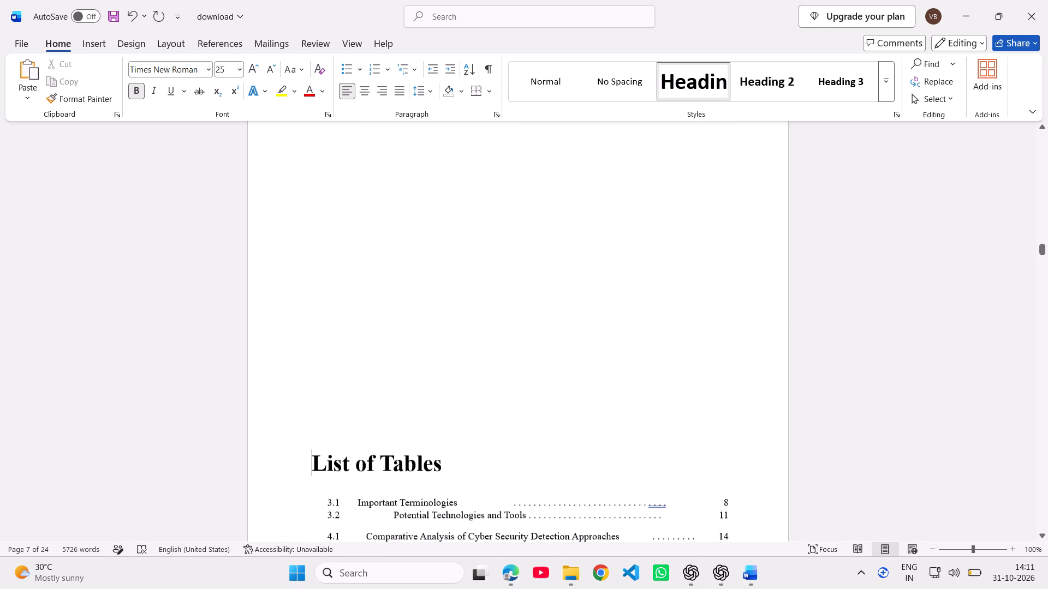
scroll(236, 287, up, 3)
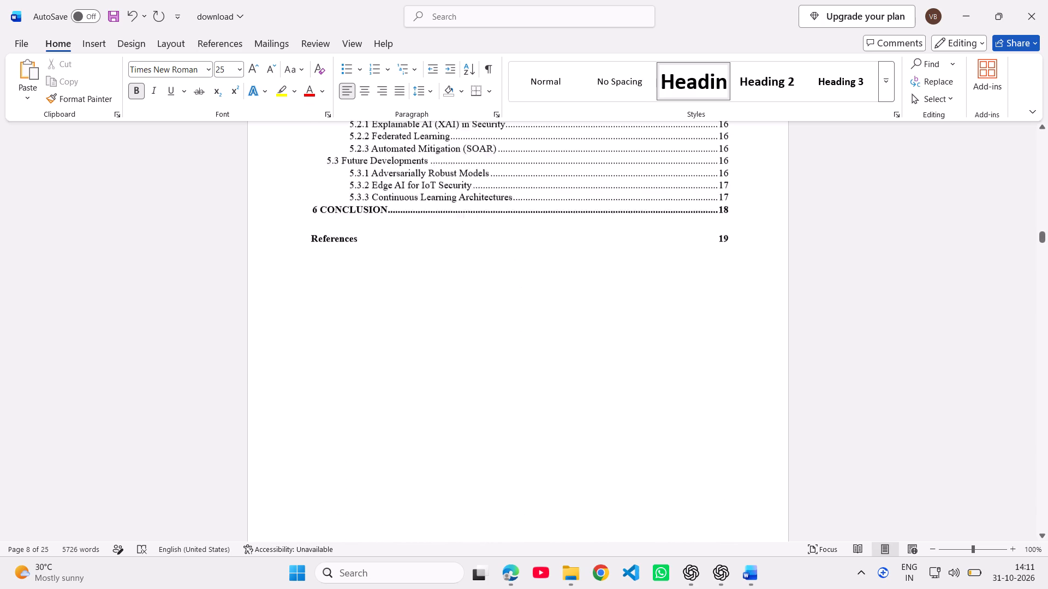
scroll(236, 287, right, 1)
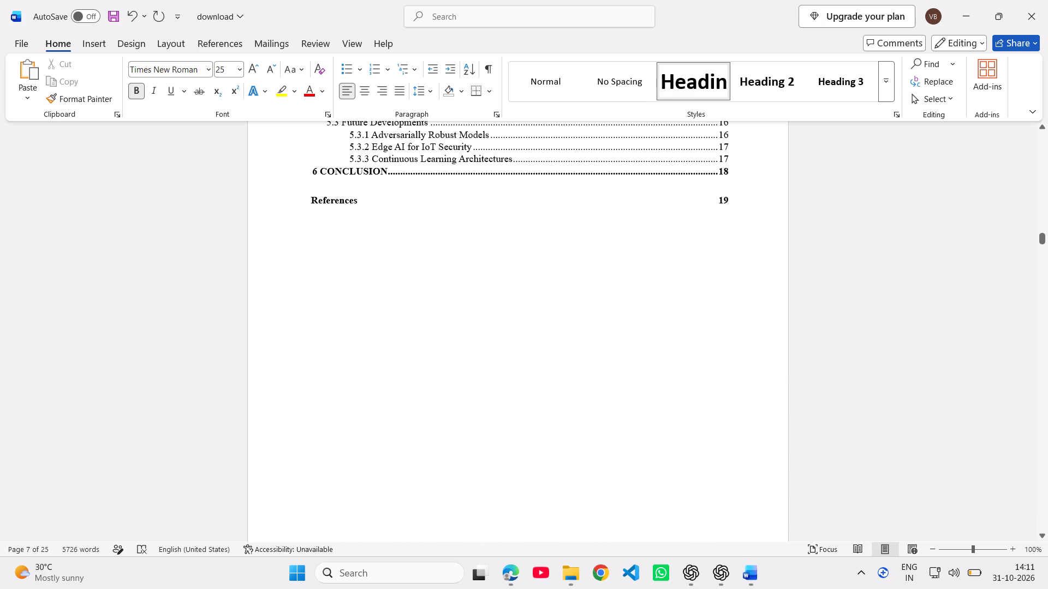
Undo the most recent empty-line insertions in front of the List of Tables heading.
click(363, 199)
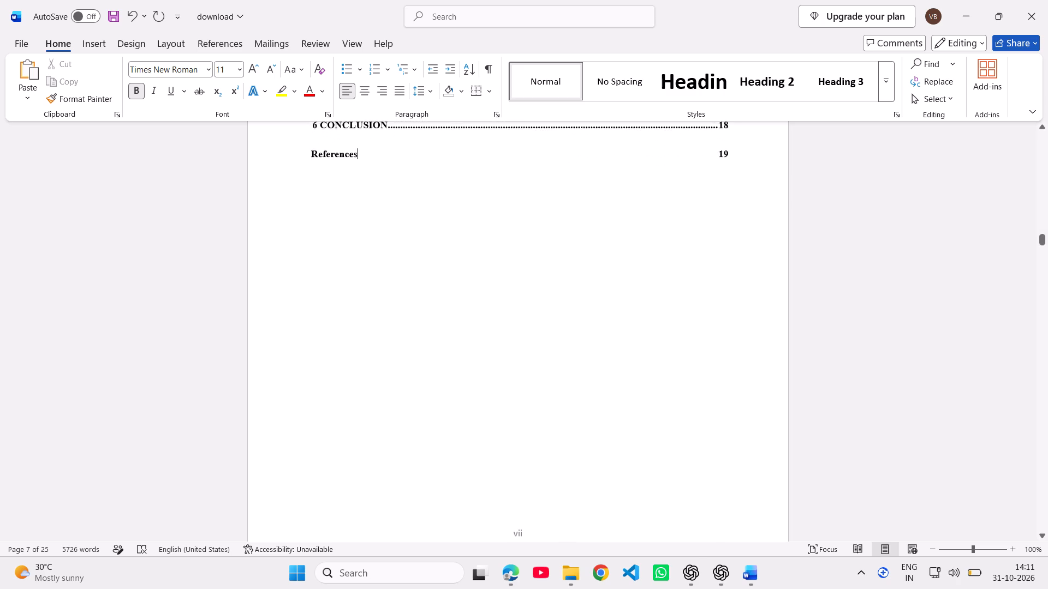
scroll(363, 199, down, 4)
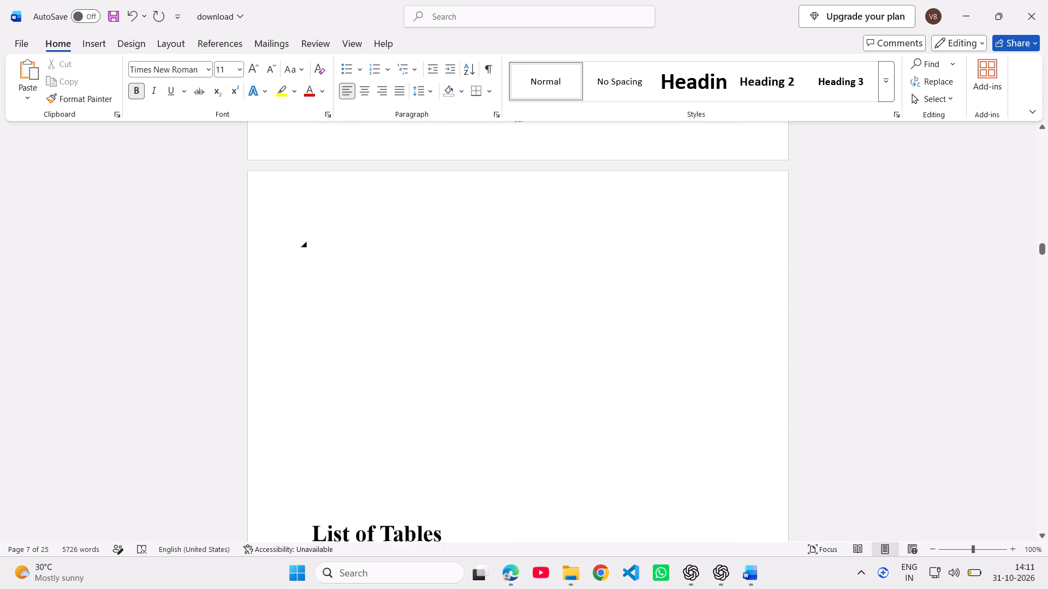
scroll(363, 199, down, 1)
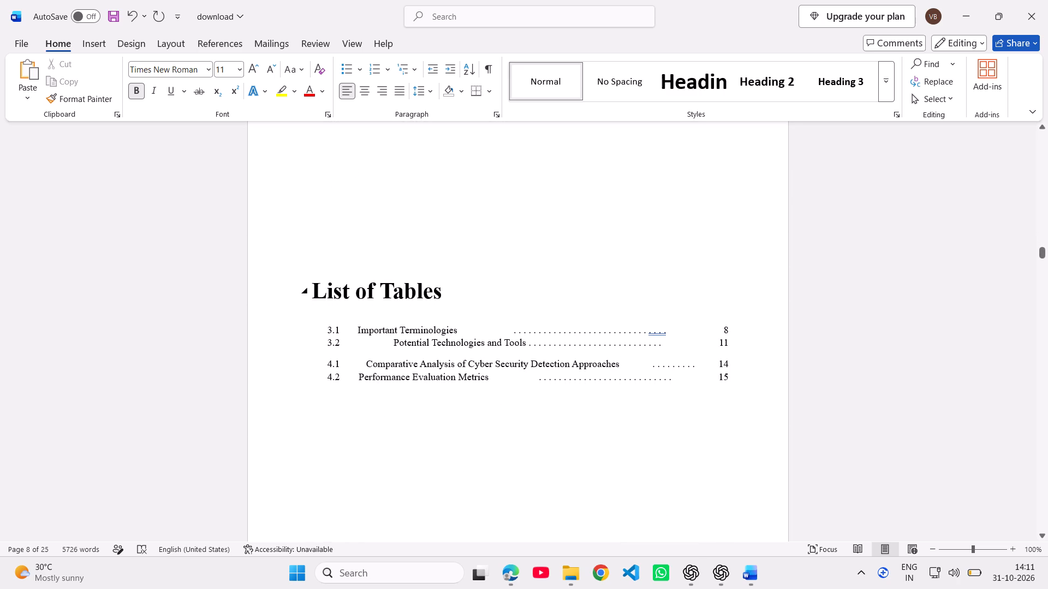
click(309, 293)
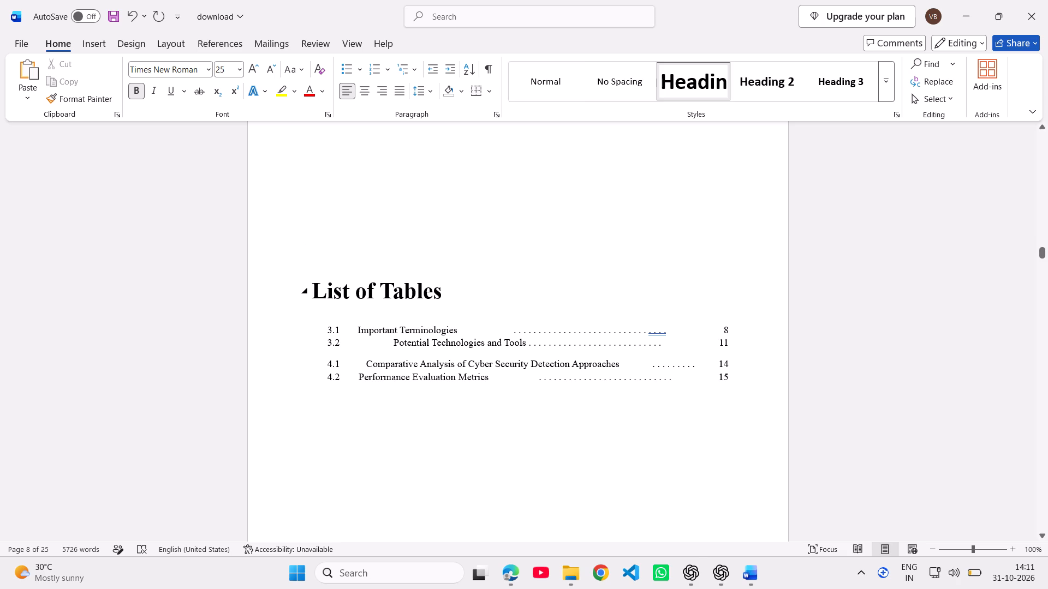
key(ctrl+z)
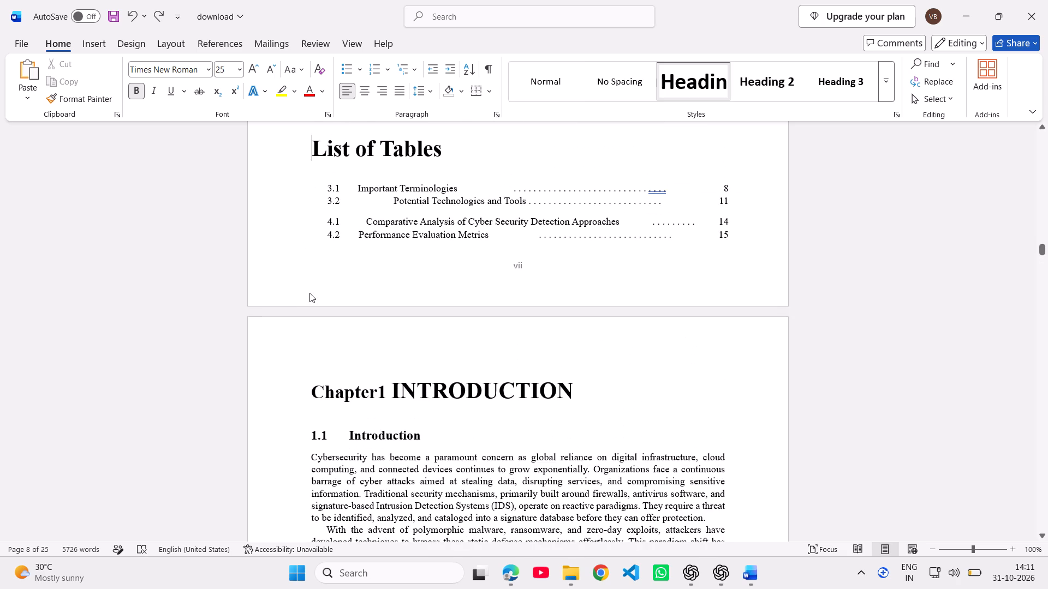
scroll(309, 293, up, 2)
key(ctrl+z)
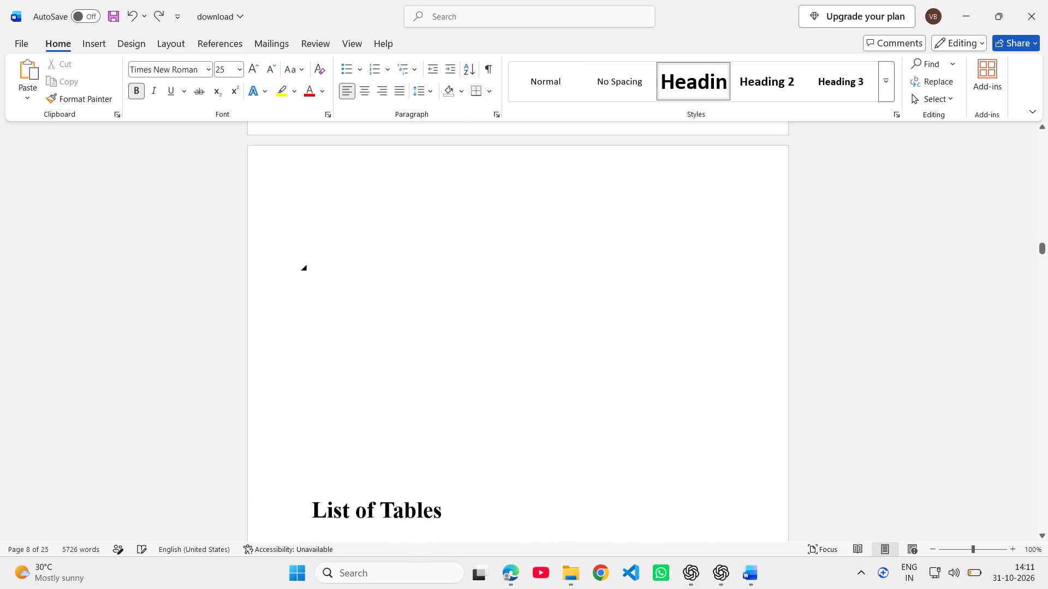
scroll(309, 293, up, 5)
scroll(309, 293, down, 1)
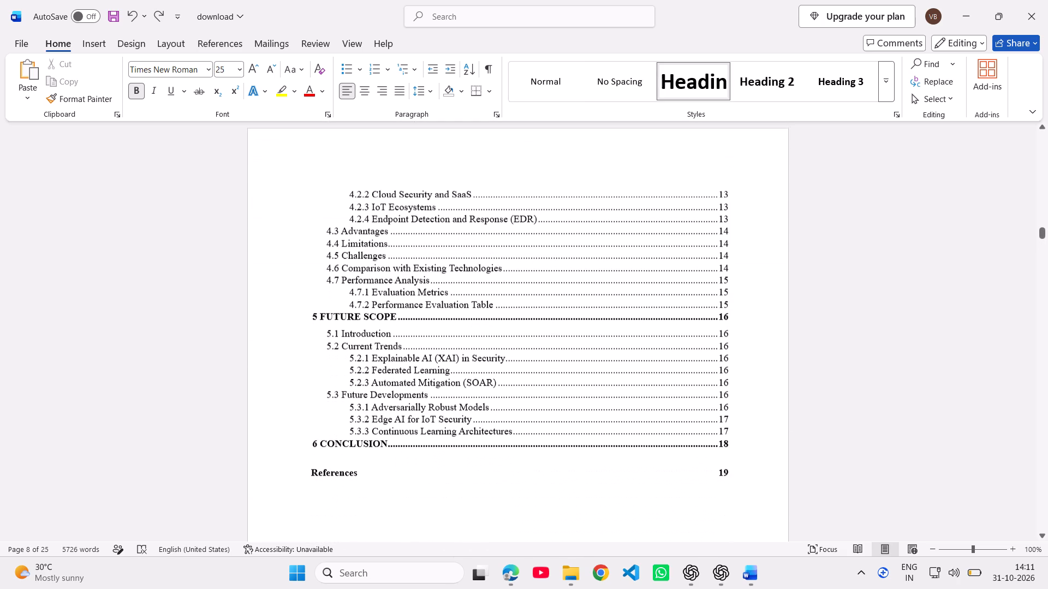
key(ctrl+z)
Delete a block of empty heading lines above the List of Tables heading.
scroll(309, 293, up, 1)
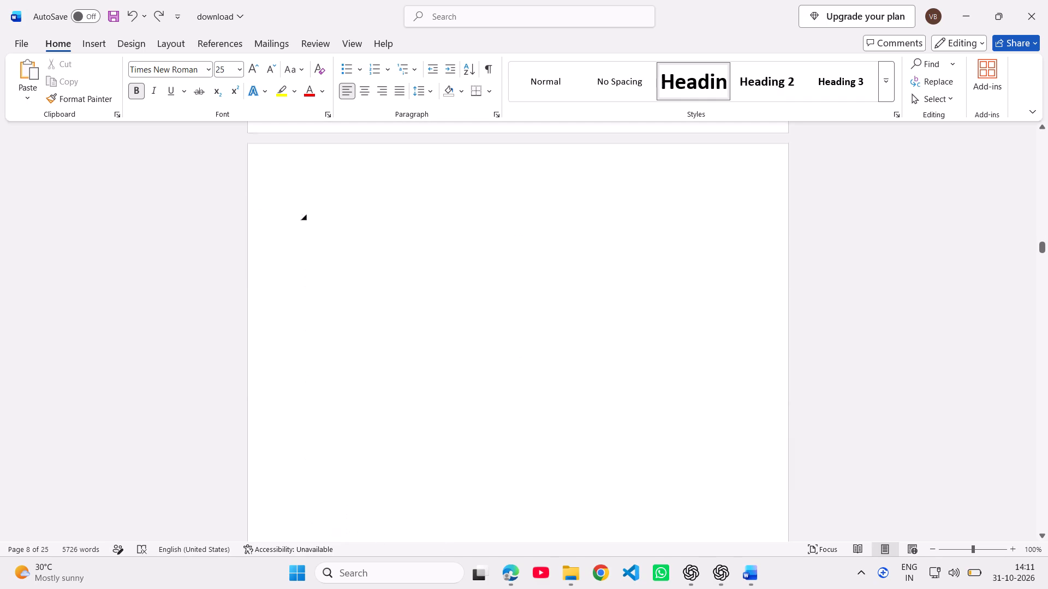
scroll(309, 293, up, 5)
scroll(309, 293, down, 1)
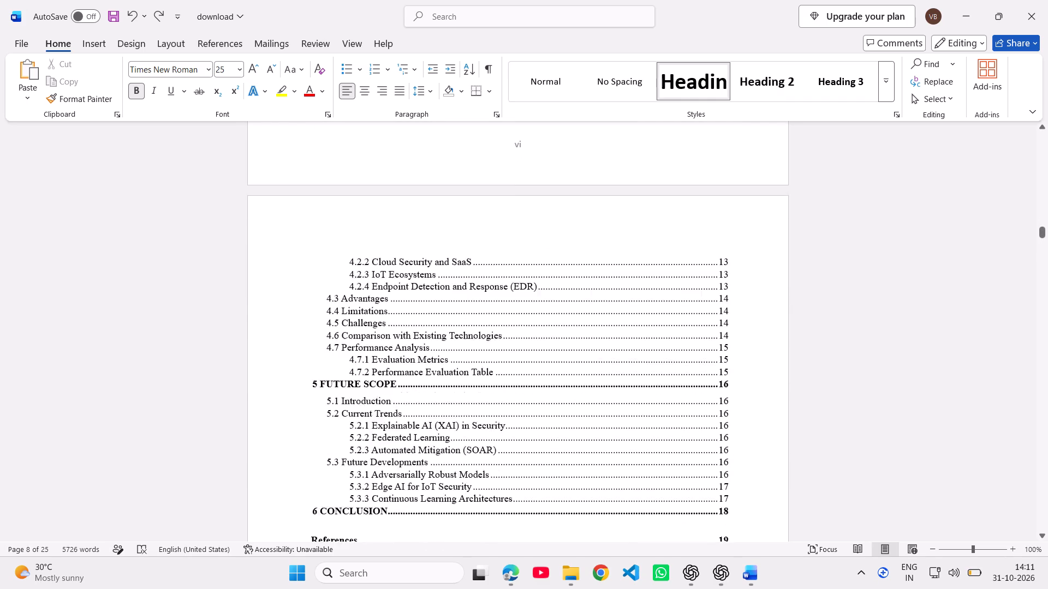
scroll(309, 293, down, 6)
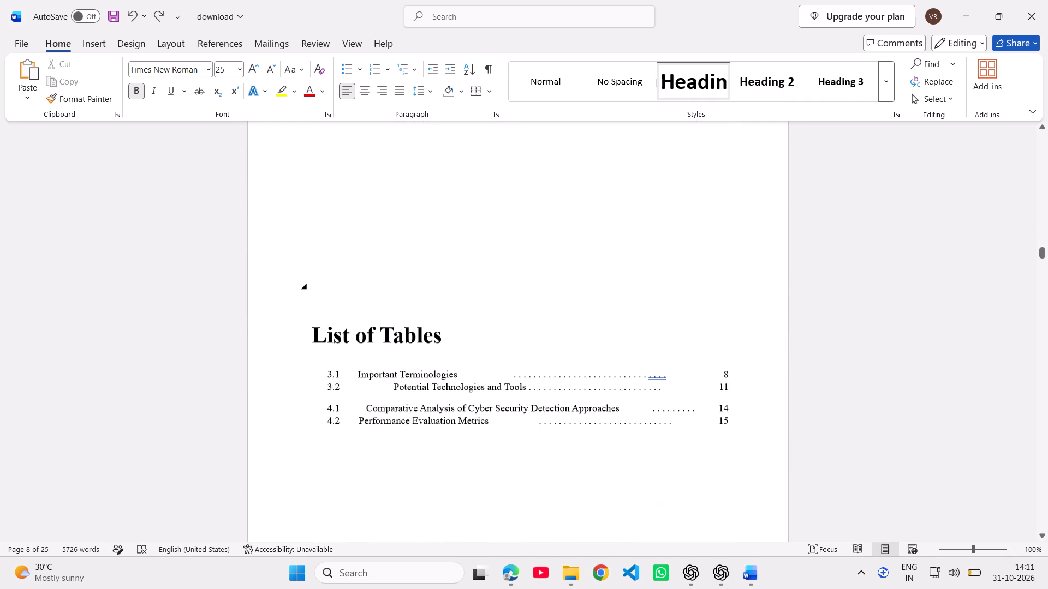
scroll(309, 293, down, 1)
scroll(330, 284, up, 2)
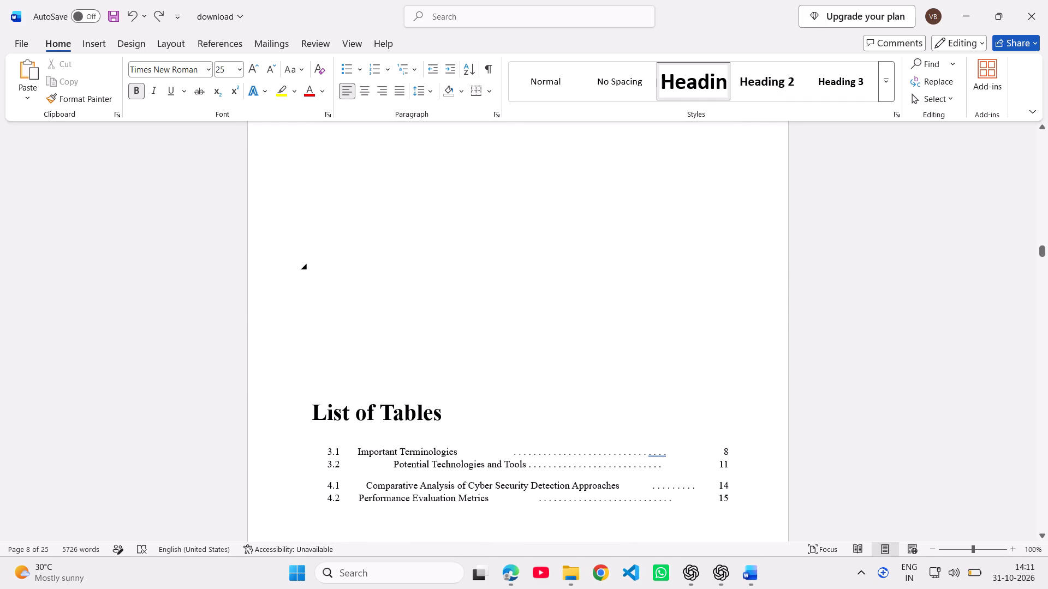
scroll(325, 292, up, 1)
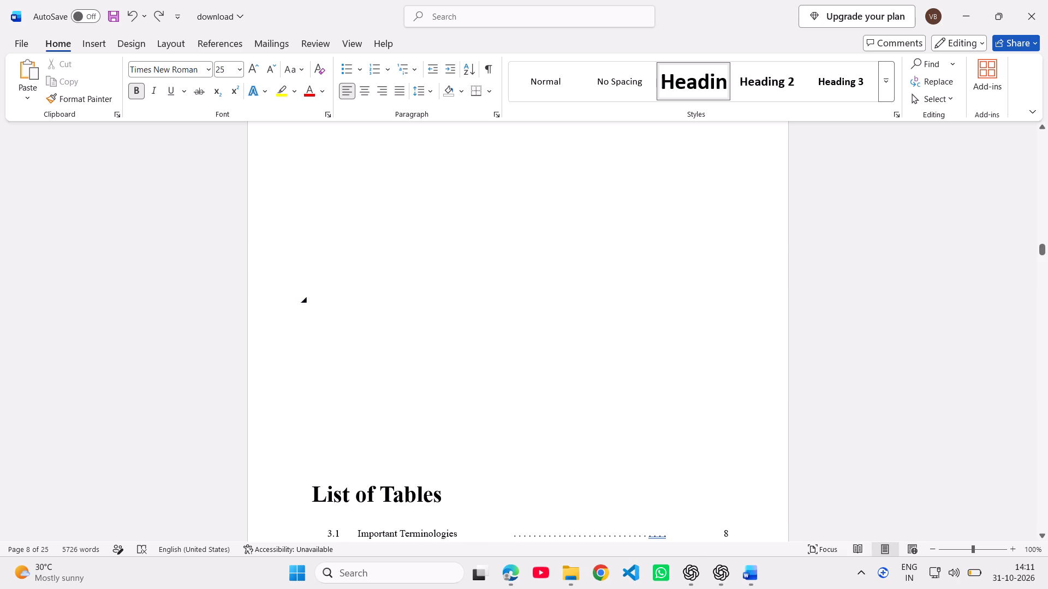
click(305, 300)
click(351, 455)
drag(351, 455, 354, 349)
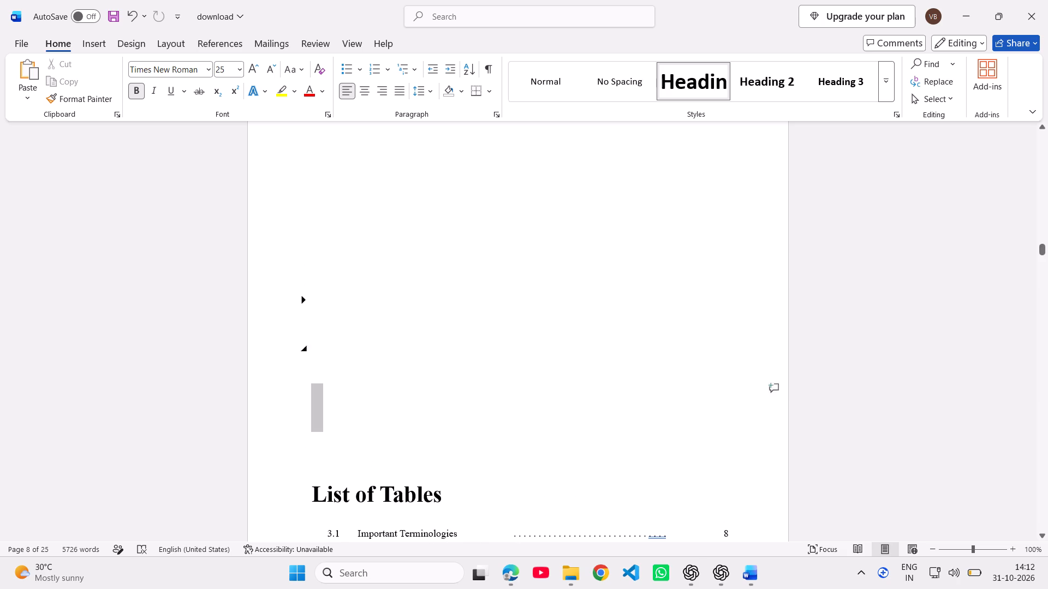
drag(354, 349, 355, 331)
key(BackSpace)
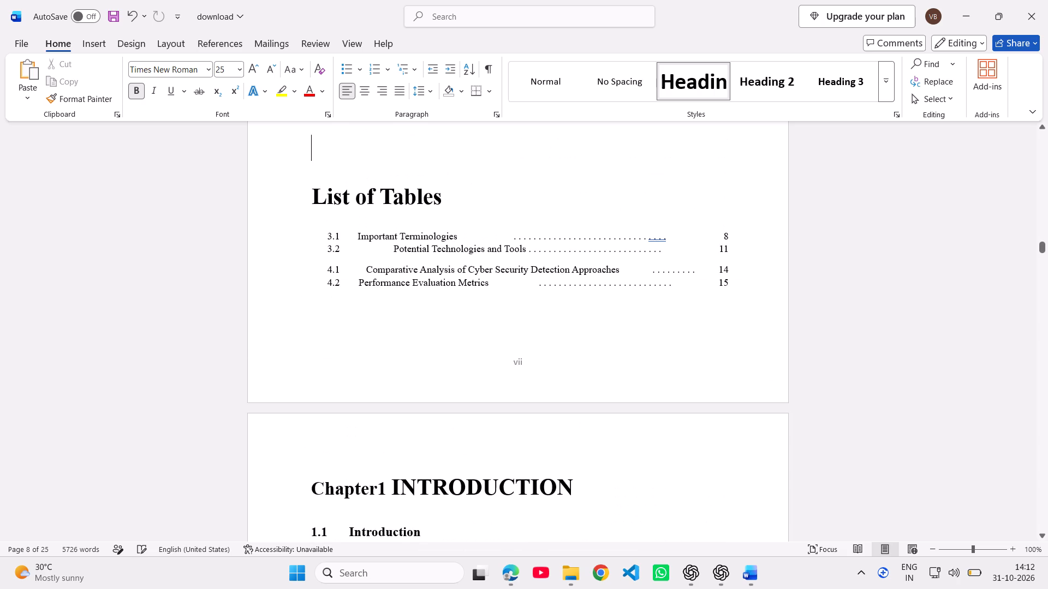
Insert nine empty lines in front of the List of Tables heading so it starts at the top of a new page.
scroll(355, 331, up, 3)
scroll(355, 331, down, 1)
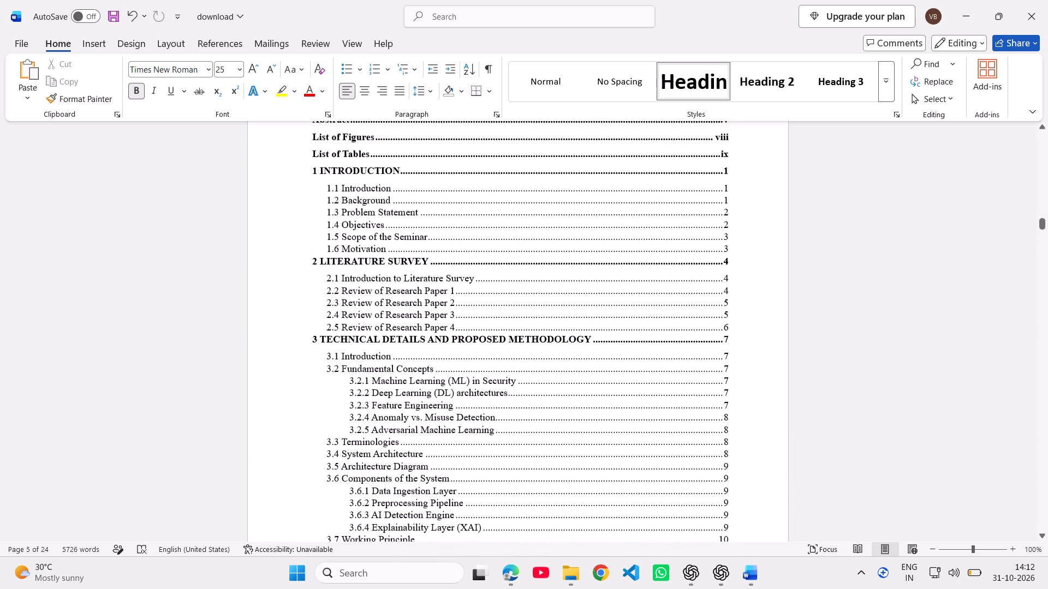
scroll(355, 331, down, 1)
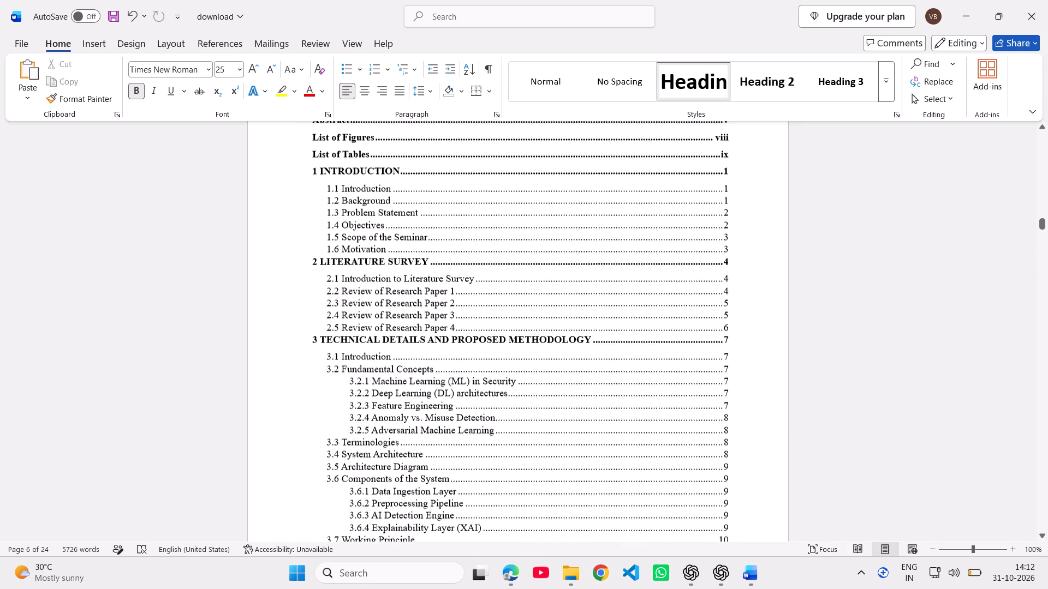
scroll(355, 331, down, 1)
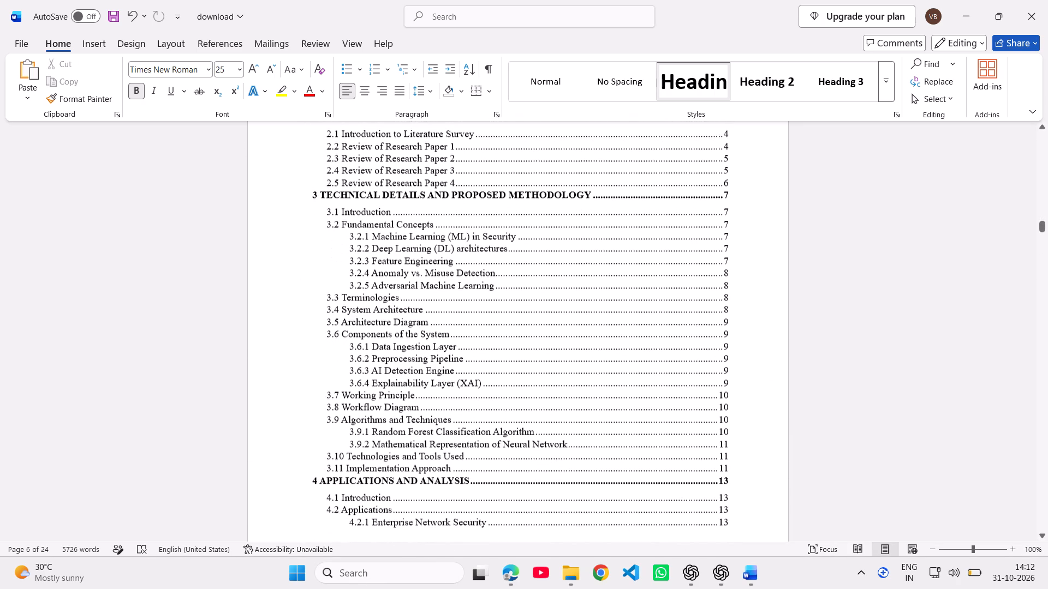
scroll(355, 331, down, 5)
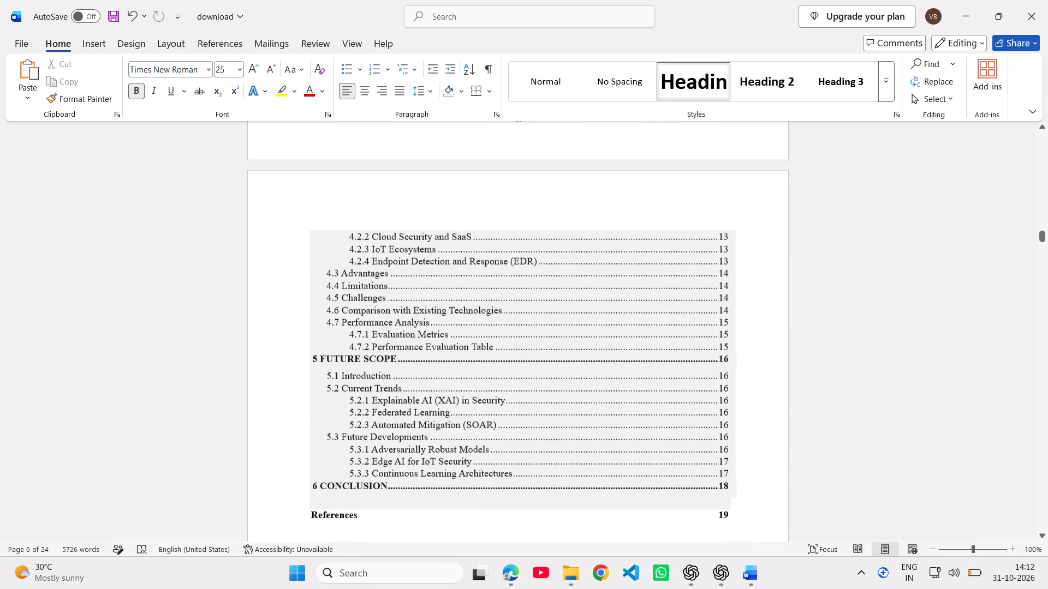
scroll(355, 331, down, 1)
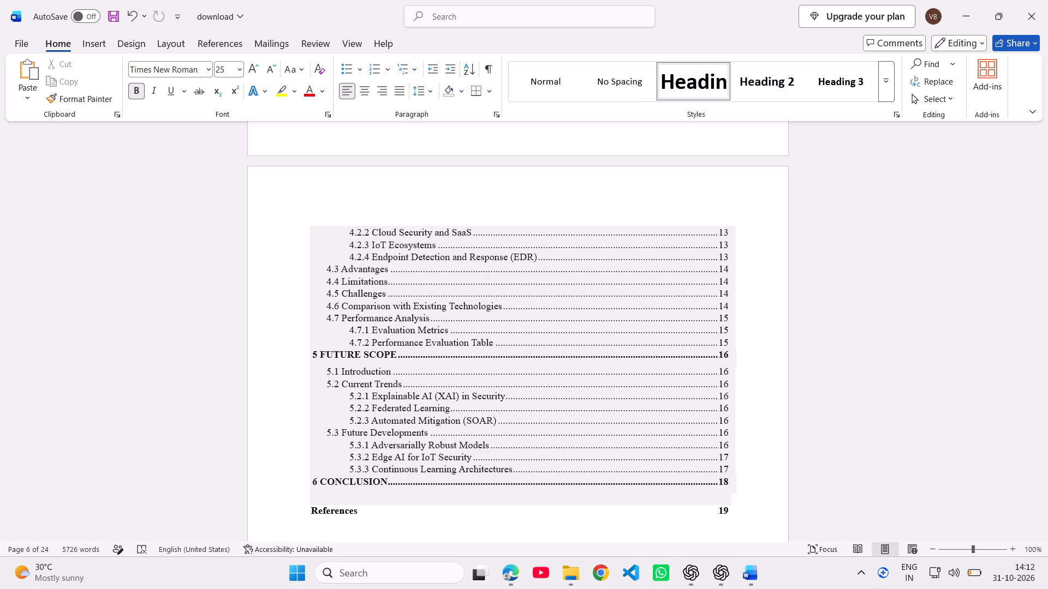
scroll(355, 331, down, 3)
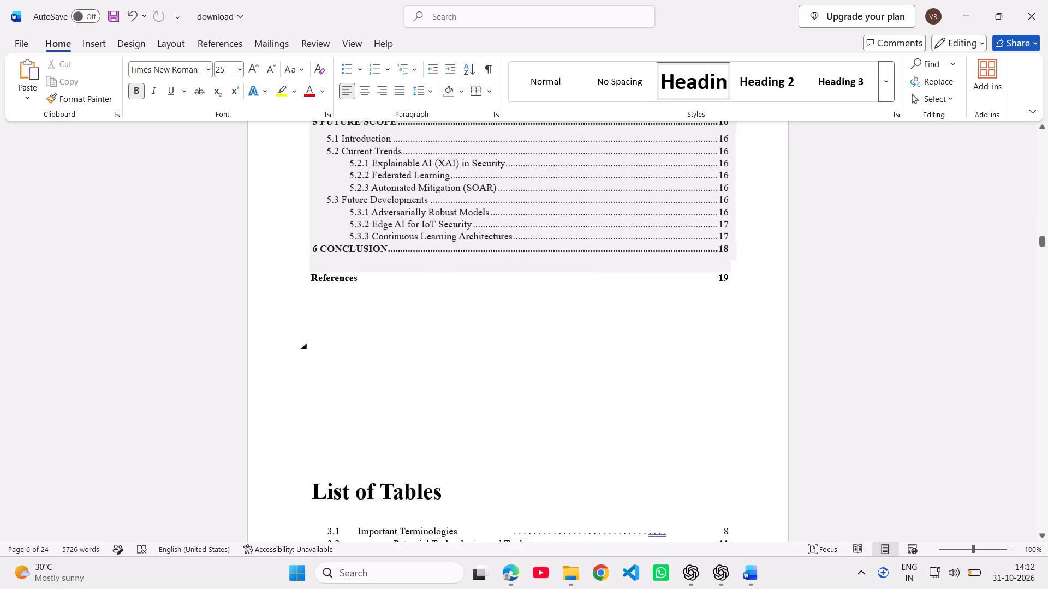
scroll(355, 331, down, 1)
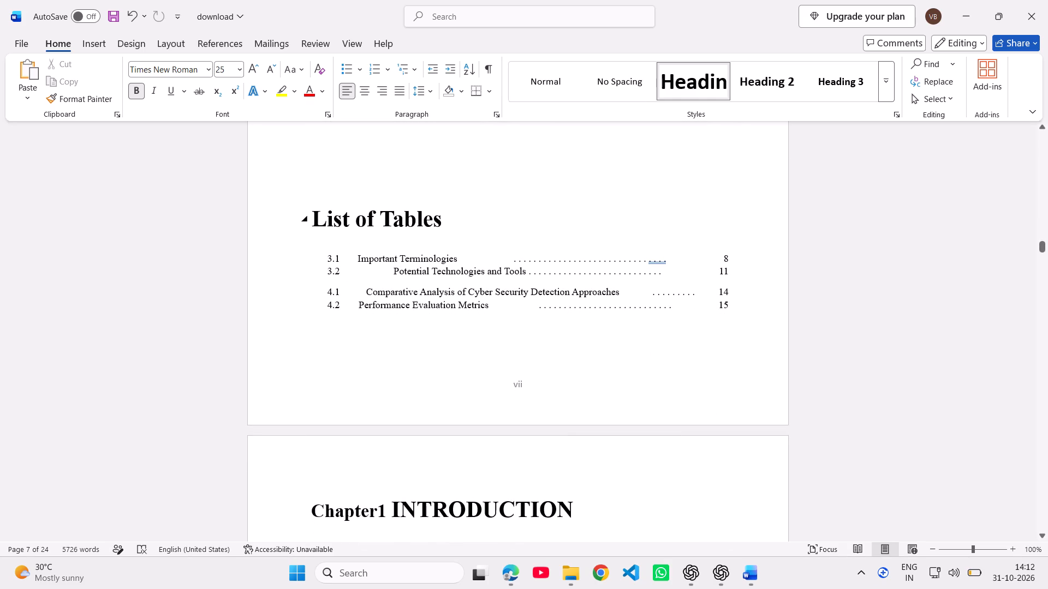
click(312, 224)
key(Return)
key(Return)
key(Return)
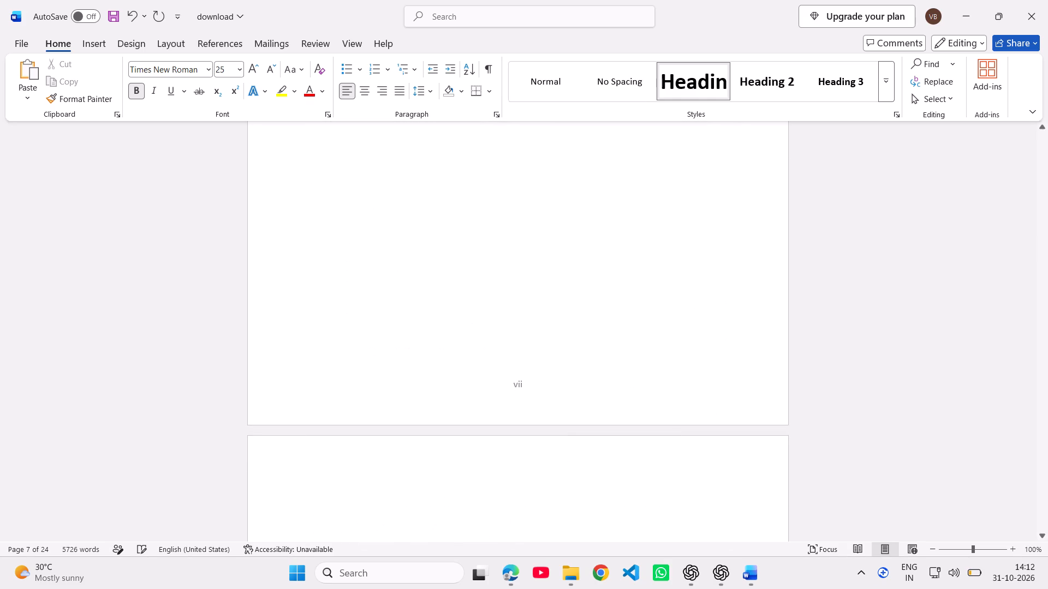
key(Return)
key(Return)
key(Return)
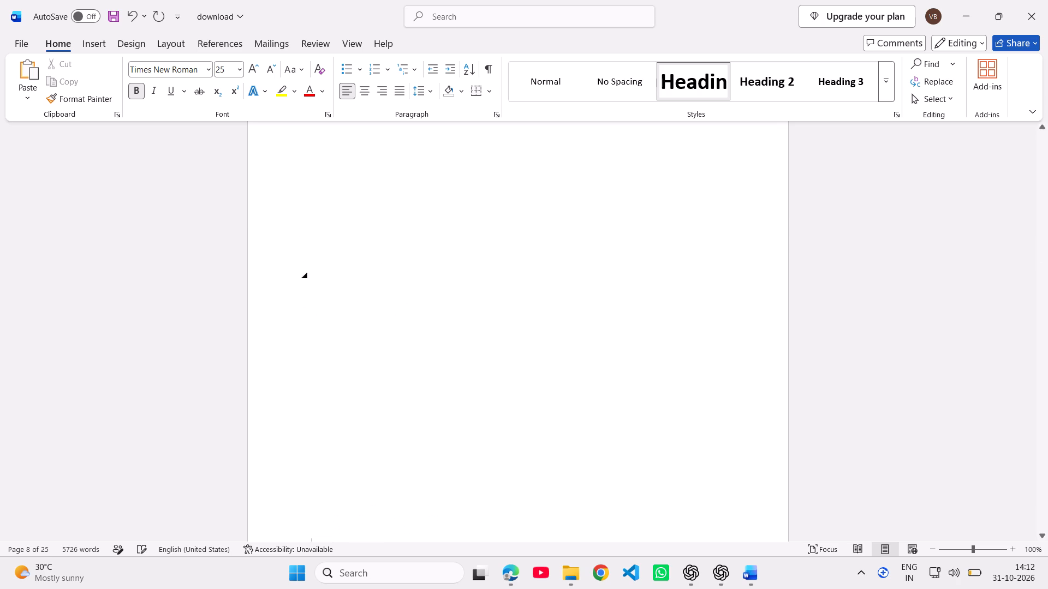
scroll(312, 224, down, 4)
key(Return)
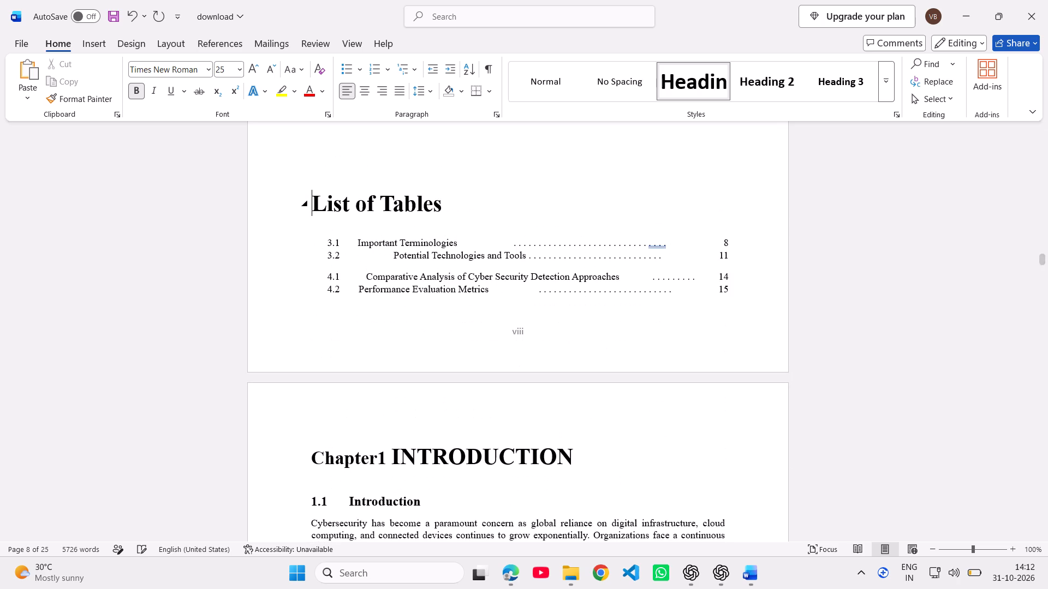
key(Return)
key(Return)
scroll(312, 224, down, 1)
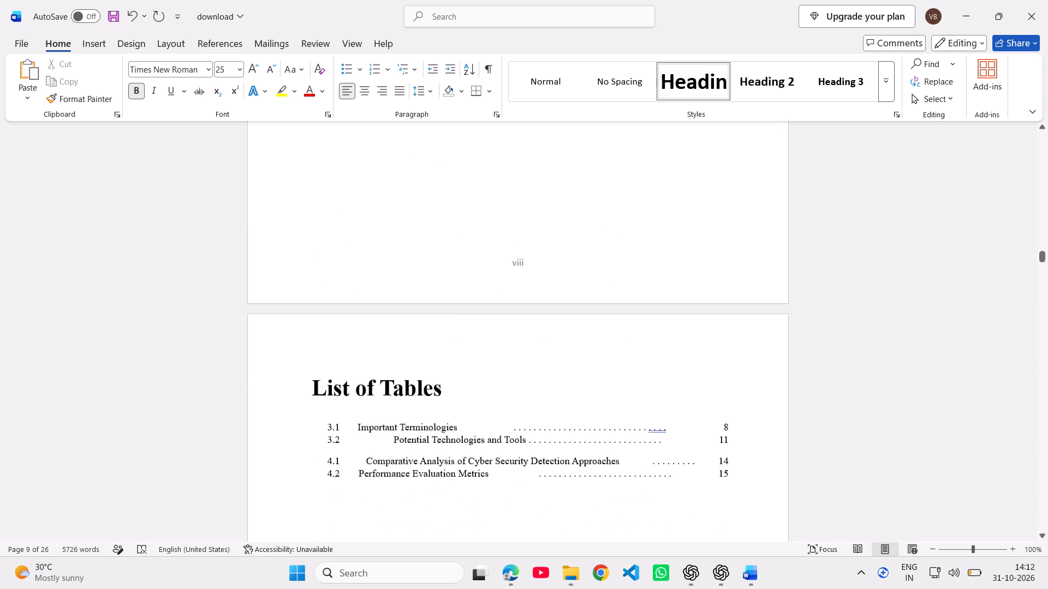
Insert one empty line above the Chapter1 INTRODUCTION heading and place the cursor on that new line.
scroll(312, 224, down, 2)
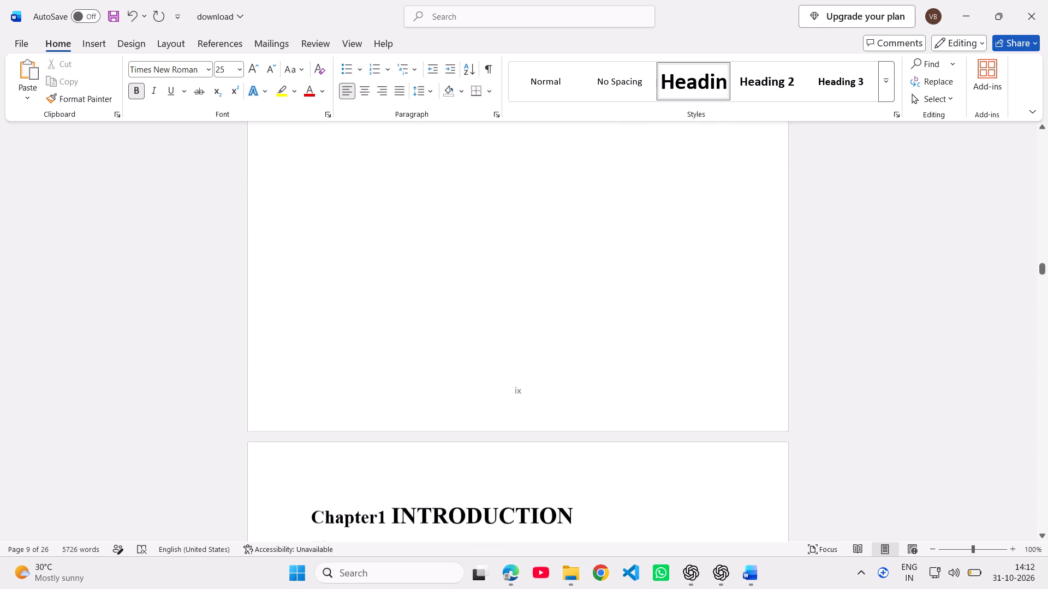
scroll(312, 224, down, 2)
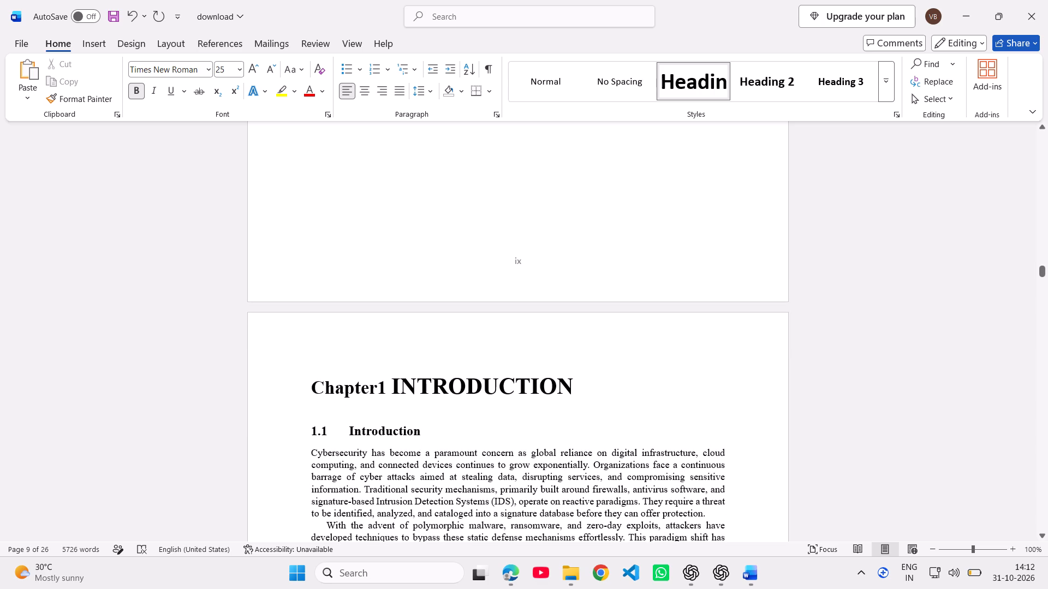
scroll(312, 224, down, 1)
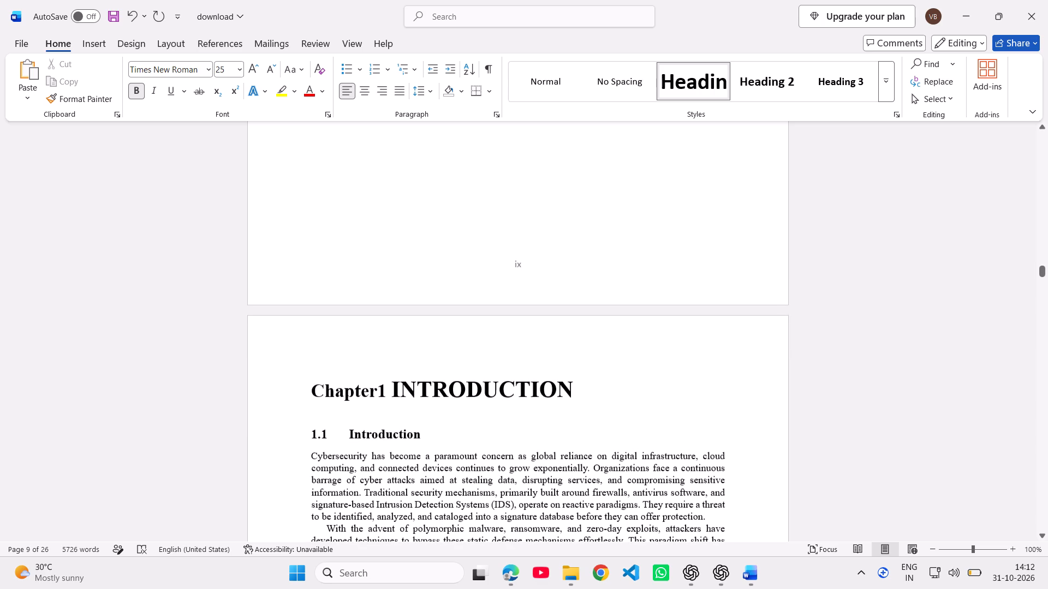
scroll(312, 224, down, 1)
scroll(268, 251, up, 3)
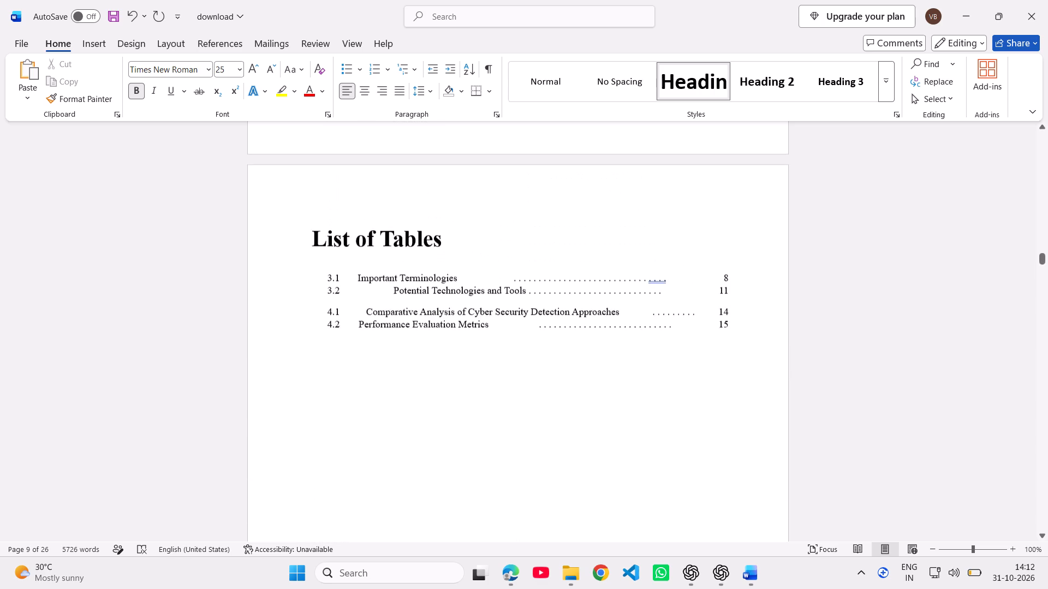
scroll(268, 251, up, 2)
scroll(268, 251, down, 1)
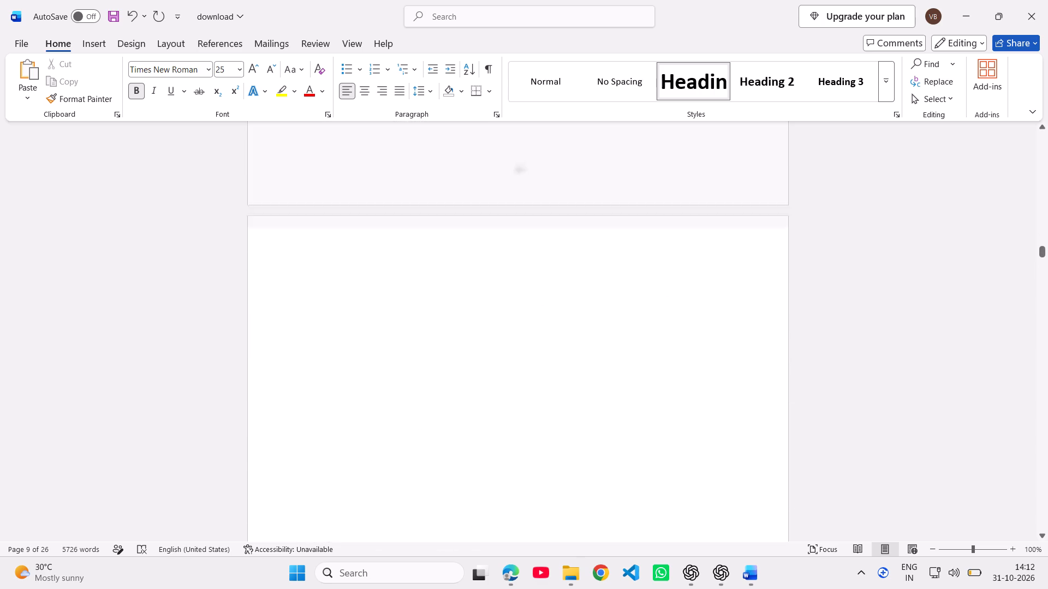
scroll(268, 251, down, 2)
scroll(268, 251, up, 1)
scroll(268, 251, right, 1)
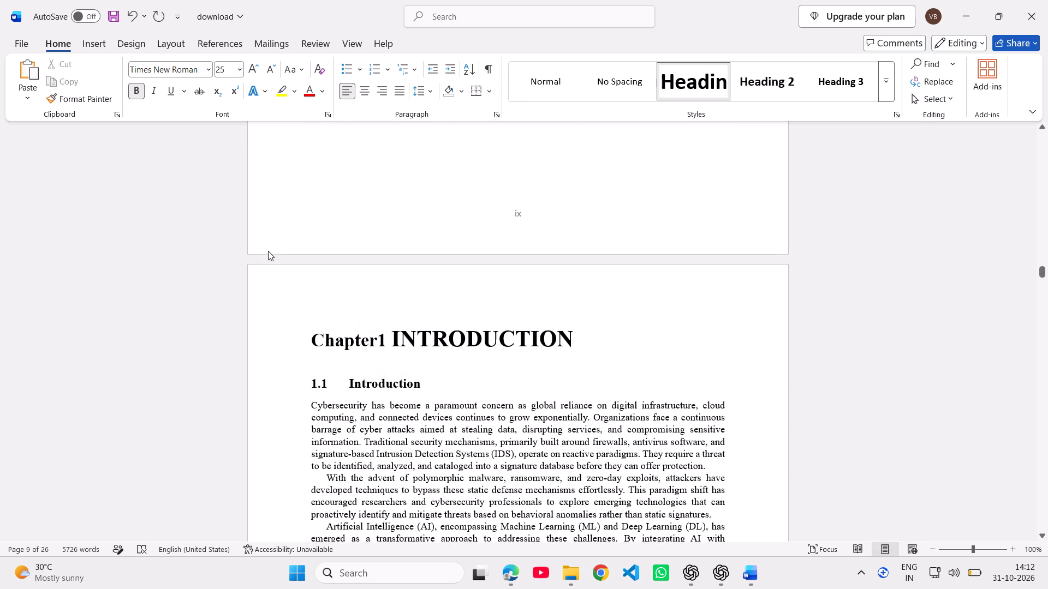
click(309, 283)
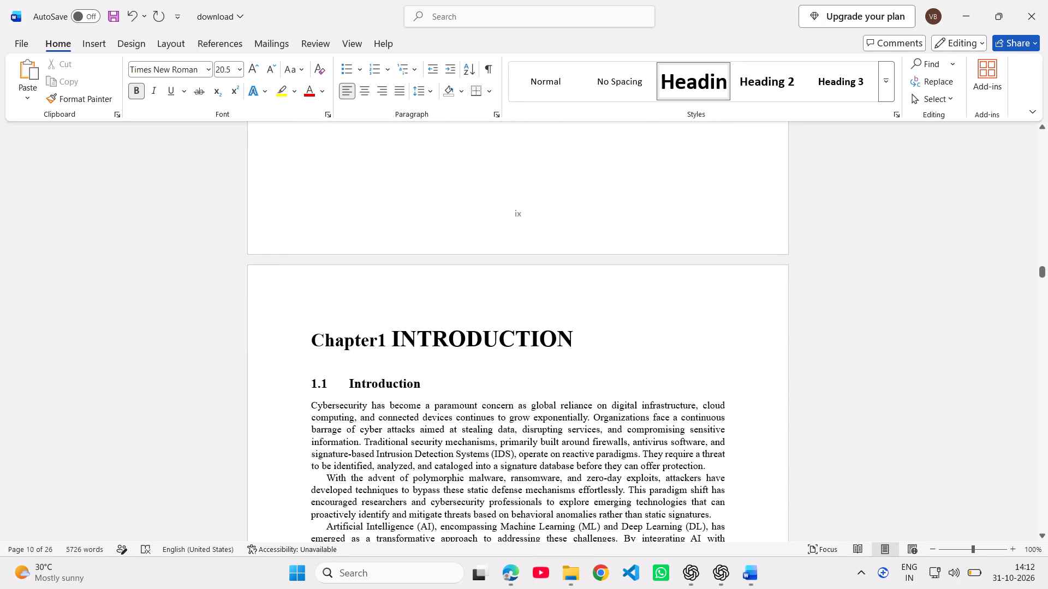
key(Return)
key(Up)
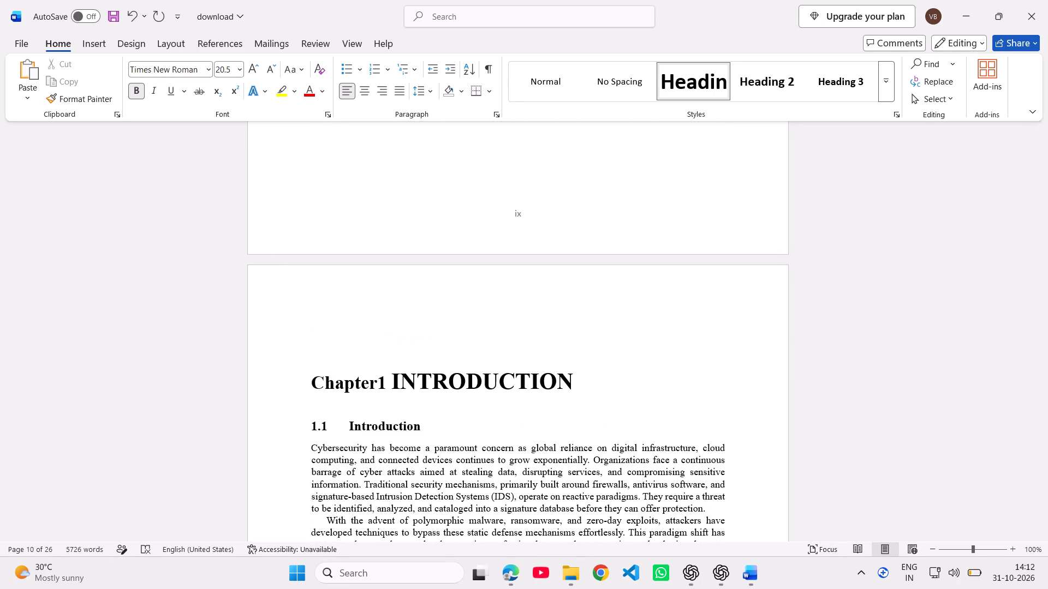
Paste the copied ABSTRACT section on the empty line above the Chapter1 INTRODUCTION heading.
key(ctrl+v)
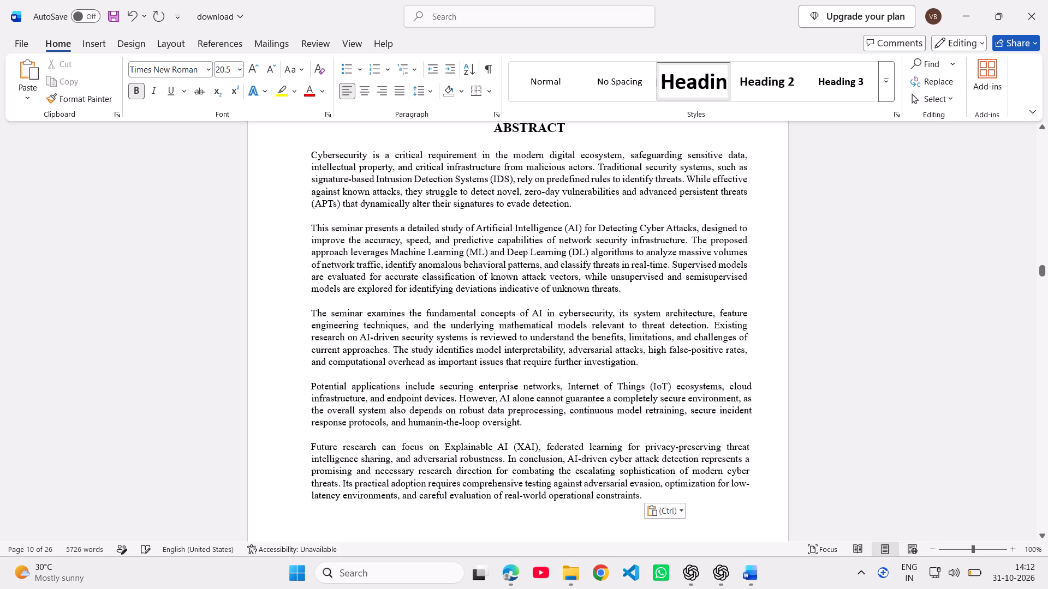
Insert fourteen empty lines in front of the Chapter1 INTRODUCTION heading so it starts at the top of a new page.
scroll(309, 283, down, 2)
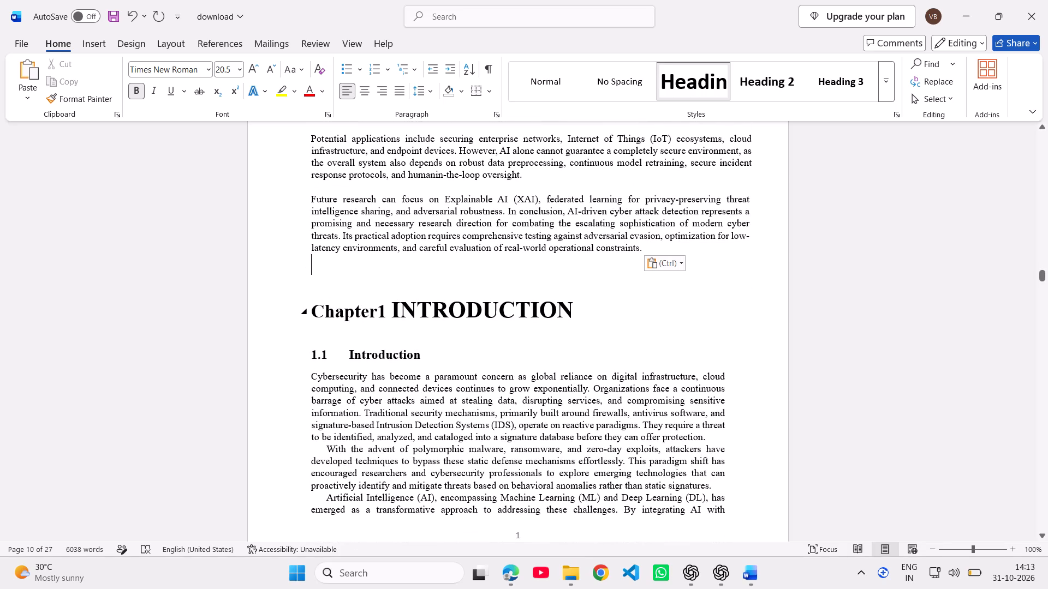
click(300, 303)
click(300, 303)
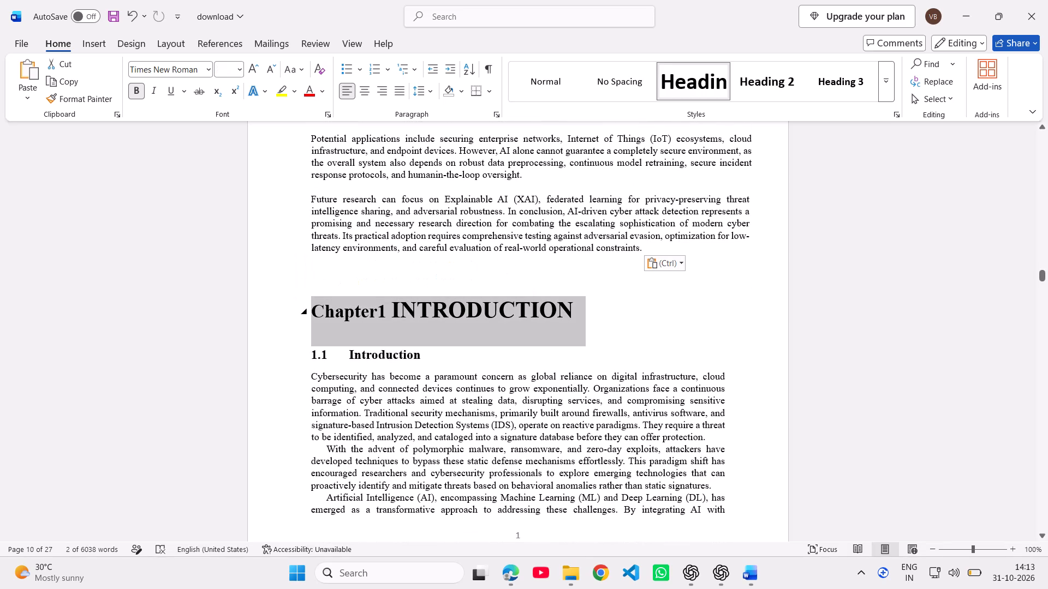
click(309, 312)
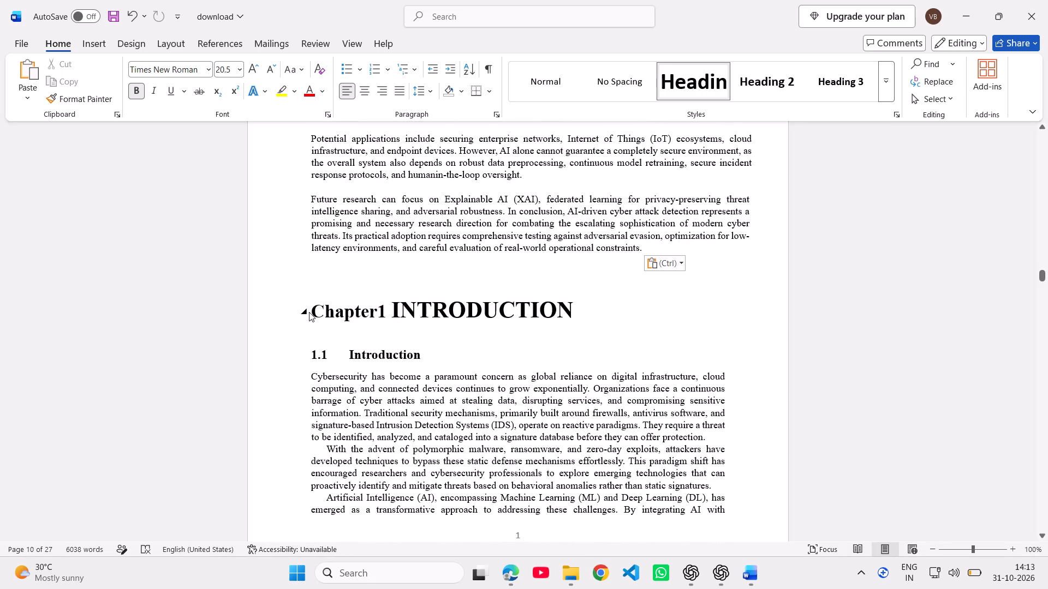
key(Return)
key(Return)
key(Return)
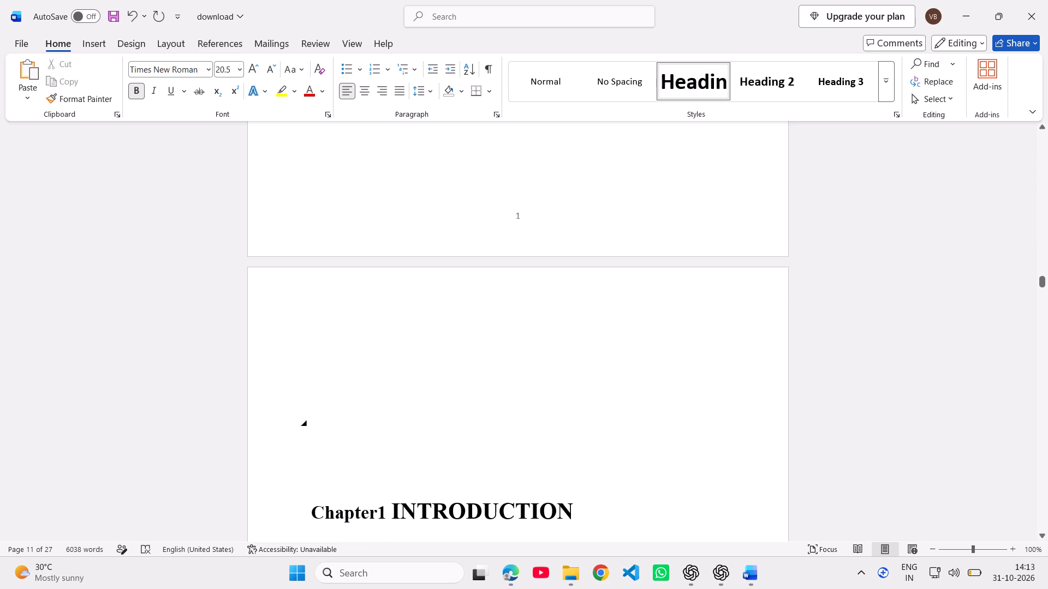
key(Return)
key(Return)
key(Return)
key(Return)
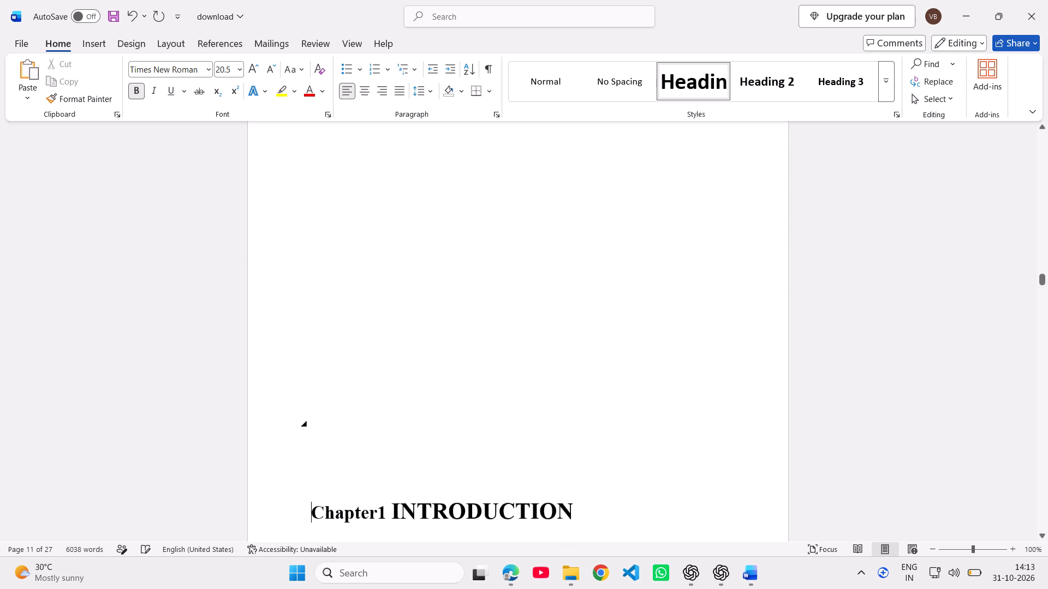
key(Return)
key(Return)
key(Return)
key(Return)
key(Return)
key(Return)
key(Return)
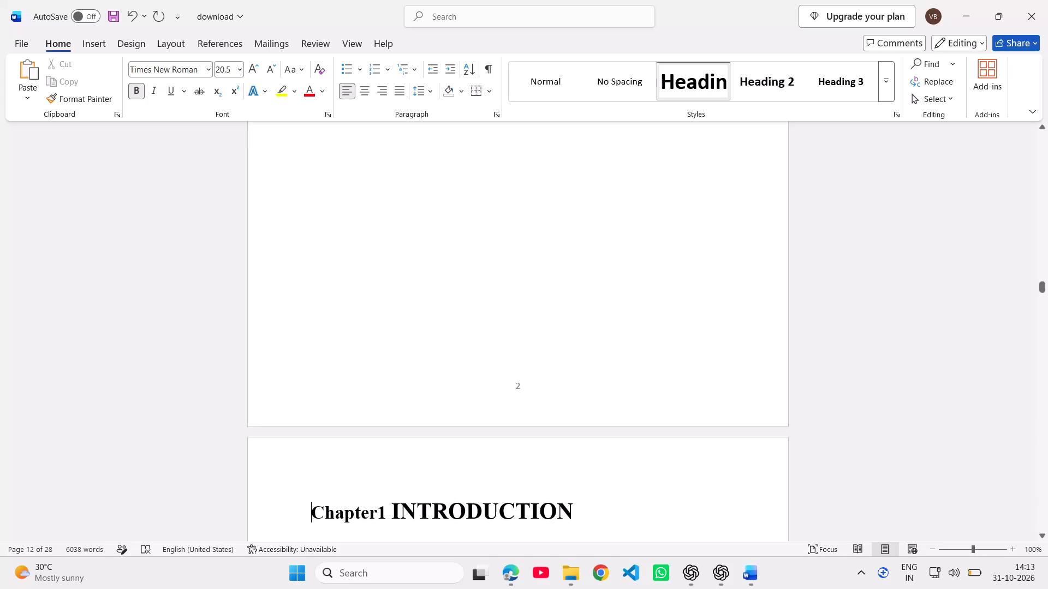
Delete the word INTRODUCTION from the Chapter1 heading.
scroll(325, 420, down, 2)
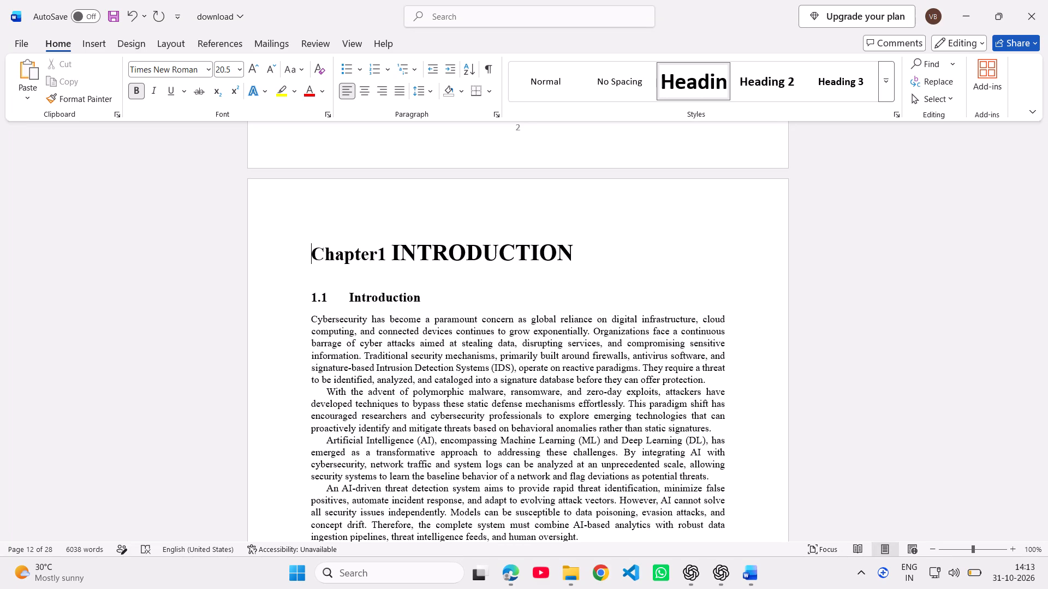
scroll(325, 420, down, 1)
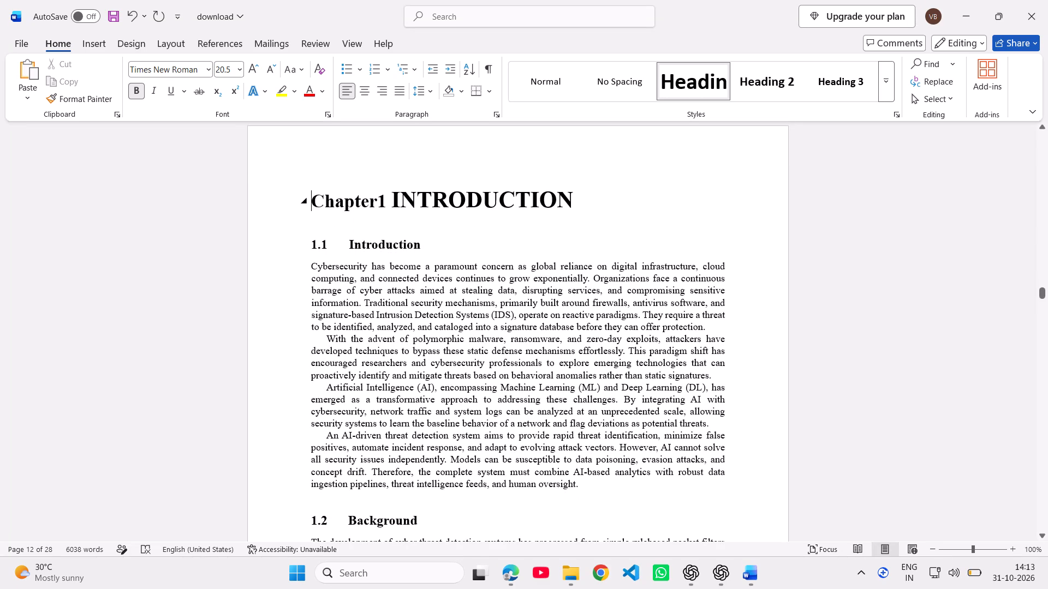
drag(392, 199, 463, 202)
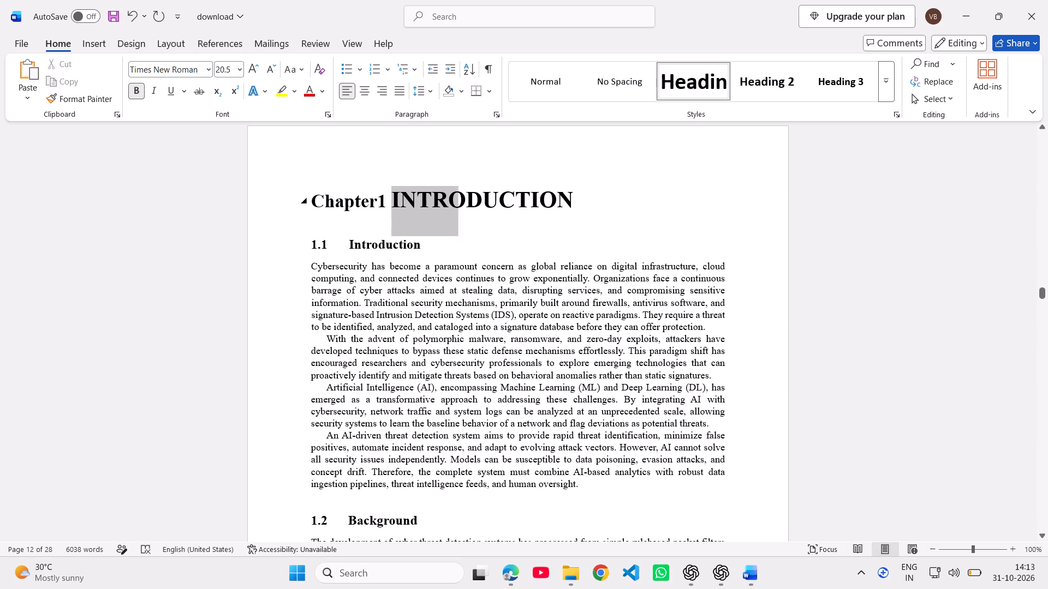
drag(463, 202, 574, 205)
key(BackSpace)
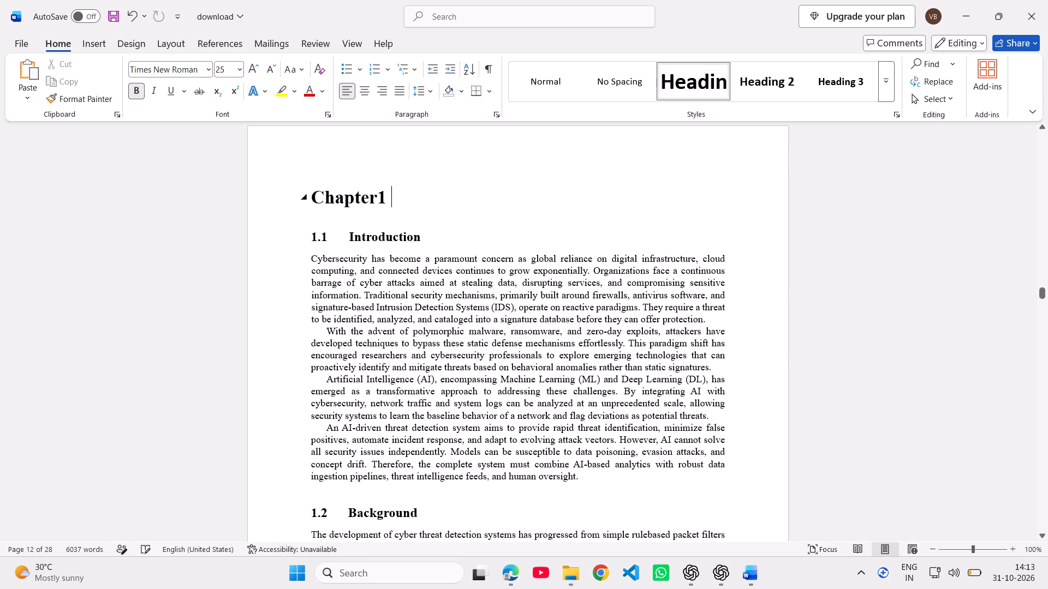
Insert five empty lines in front of the Chapter2 LITERATURE SURVEY heading to move it onto a new page.
scroll(574, 205, down, 6)
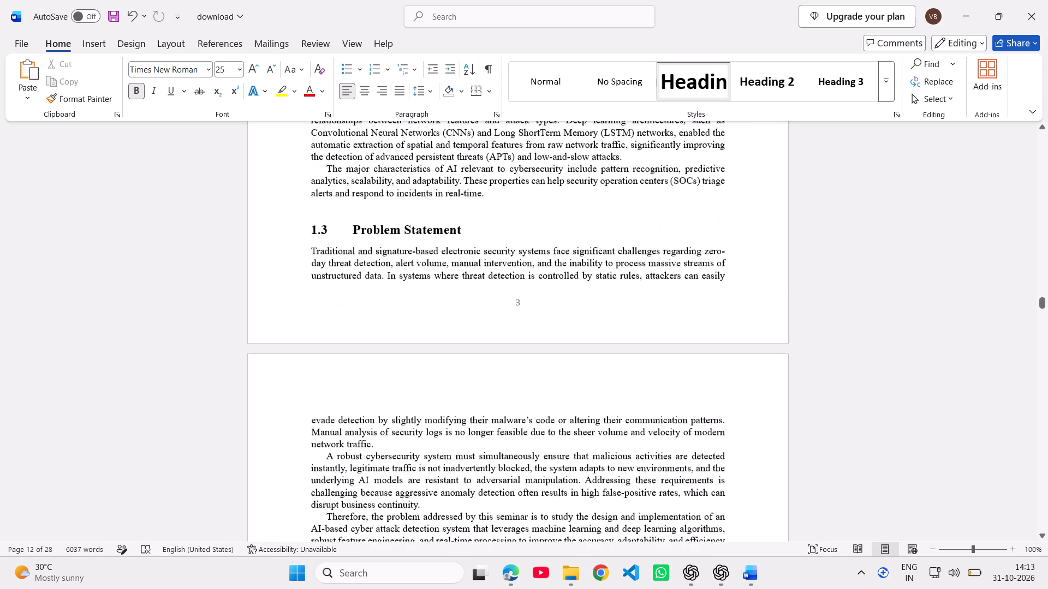
scroll(574, 205, down, 5)
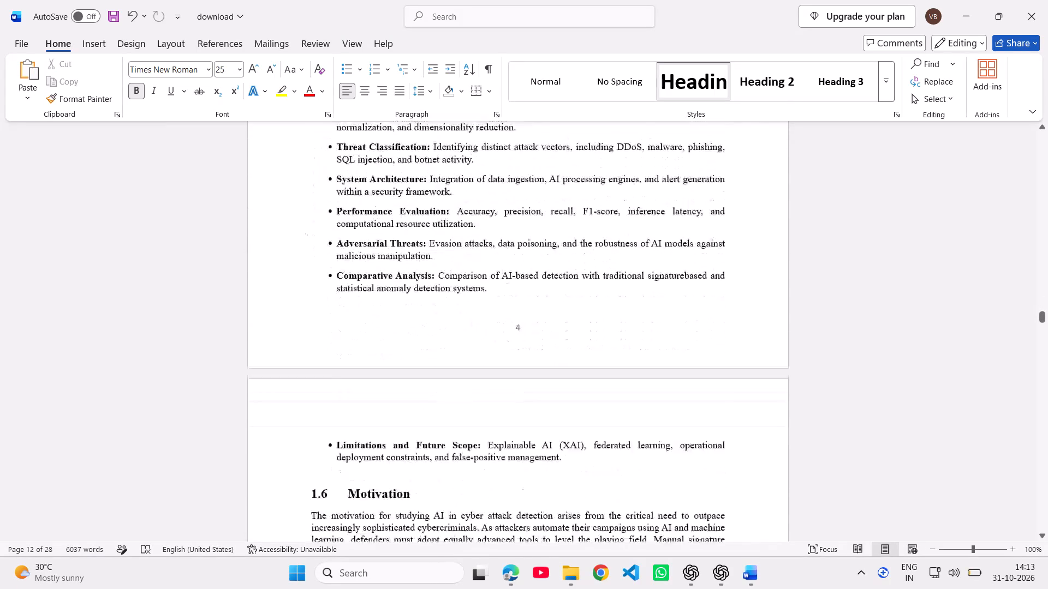
scroll(574, 205, down, 4)
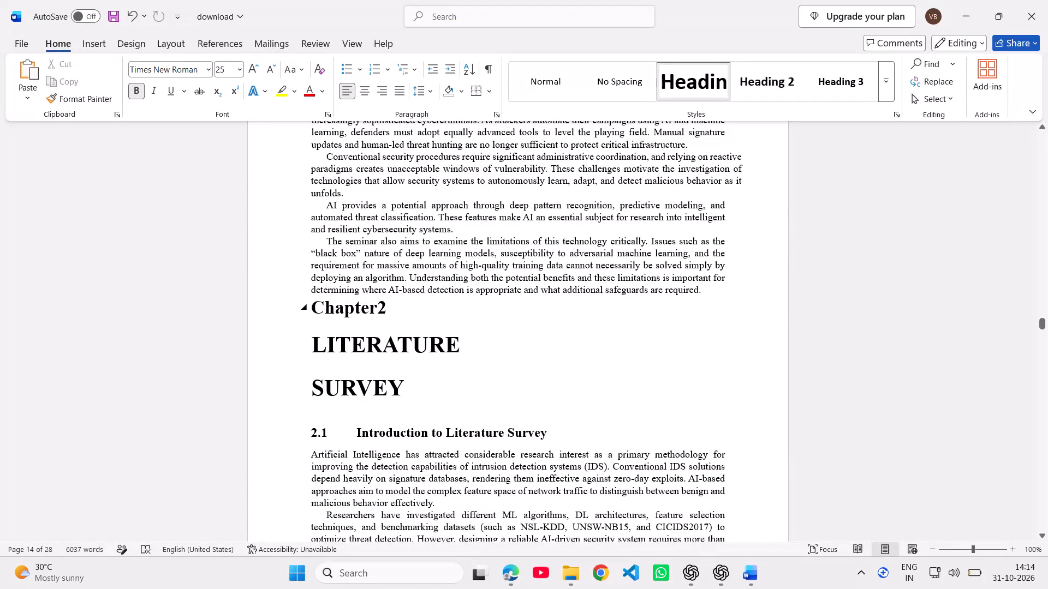
click(308, 311)
key(Return)
key(Return)
key(Return)
key(Return)
key(Return)
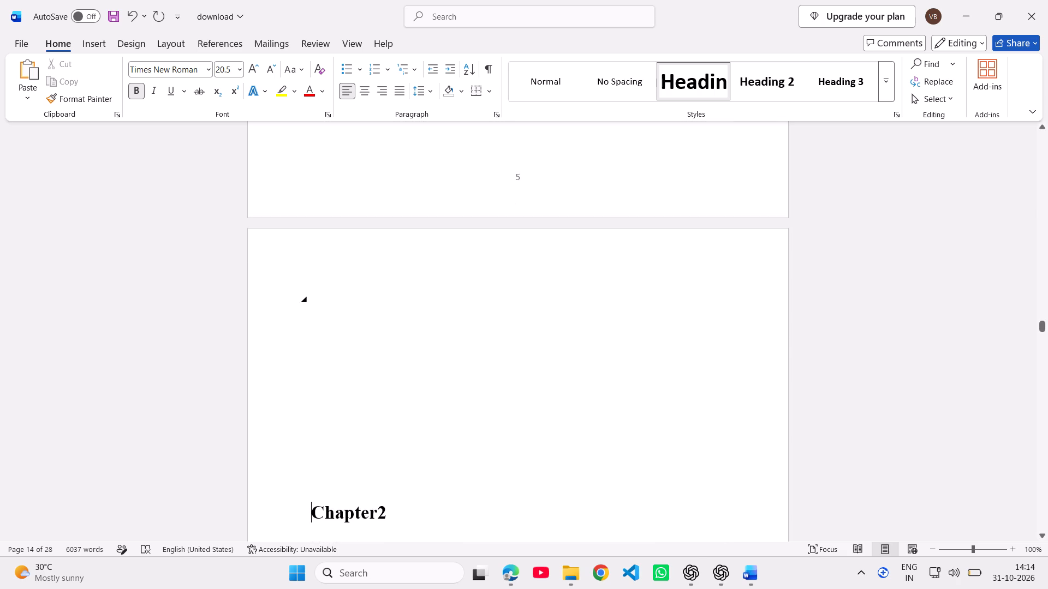
Set the Chapter2 LITERATURE SURVEY heading's right indent to 8.5 cm and its spacing after to 18 pt.
scroll(308, 311, down, 1)
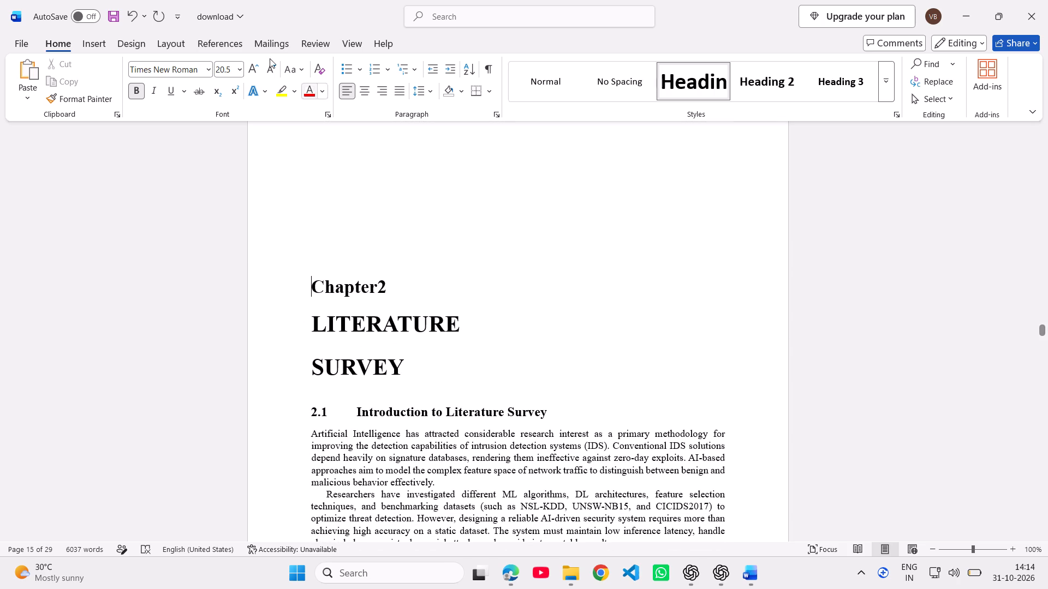
click(177, 37)
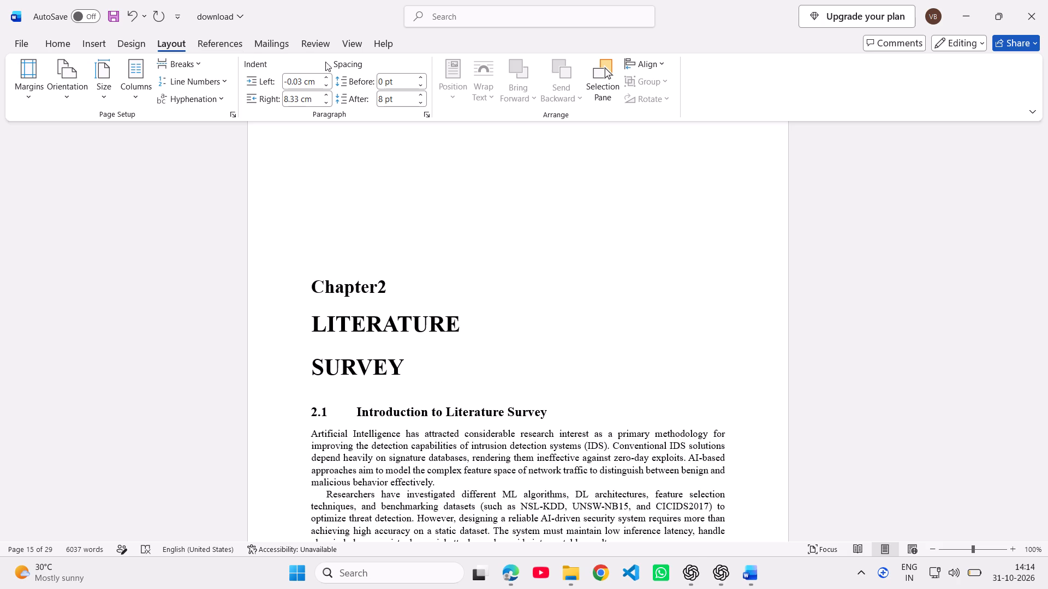
click(328, 96)
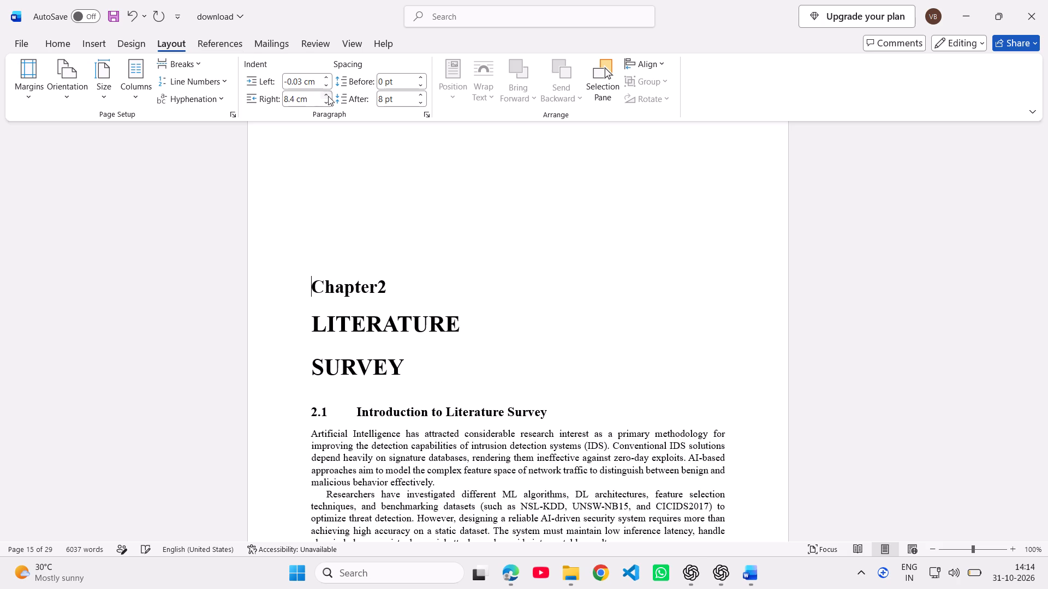
click(328, 96)
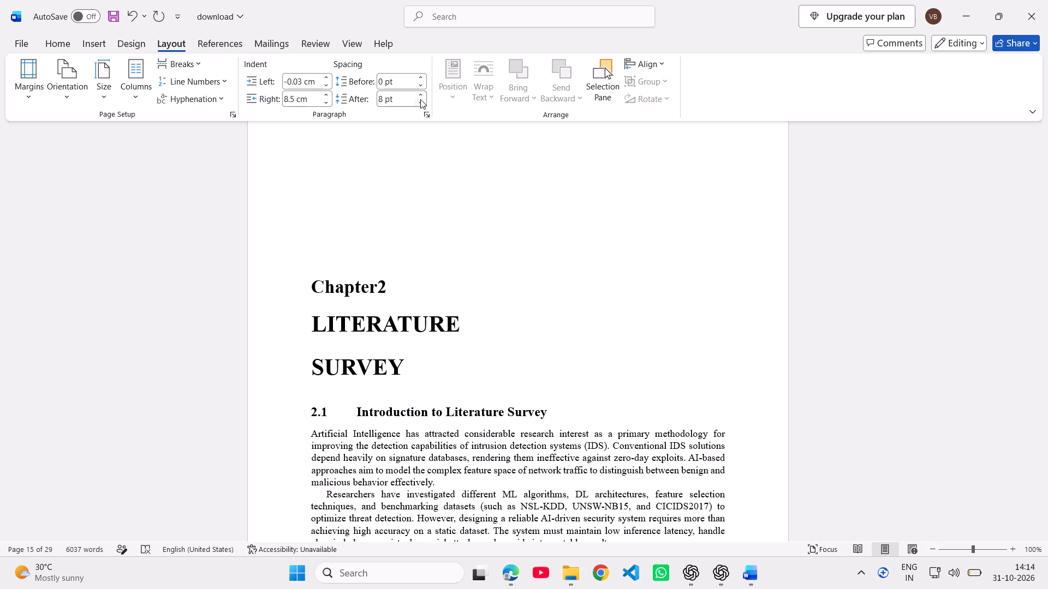
click(420, 100)
click(420, 100)
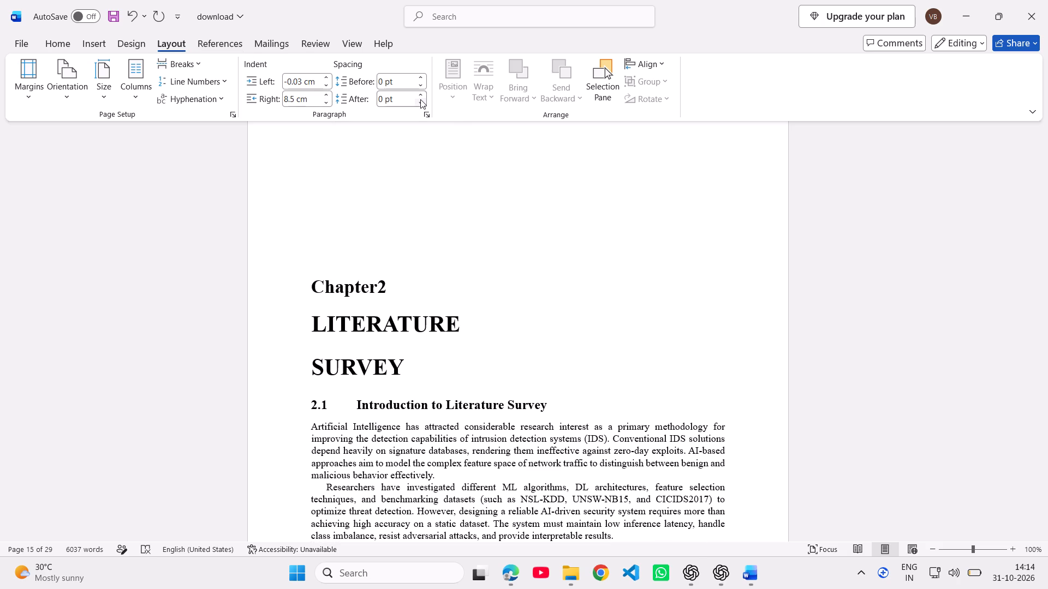
click(420, 94)
click(420, 94)
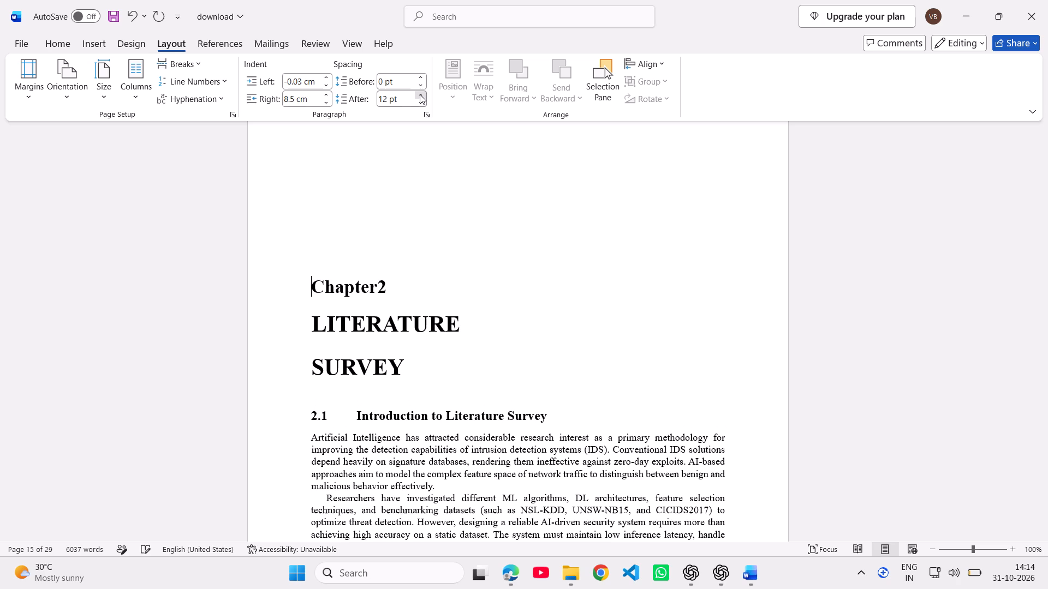
click(420, 94)
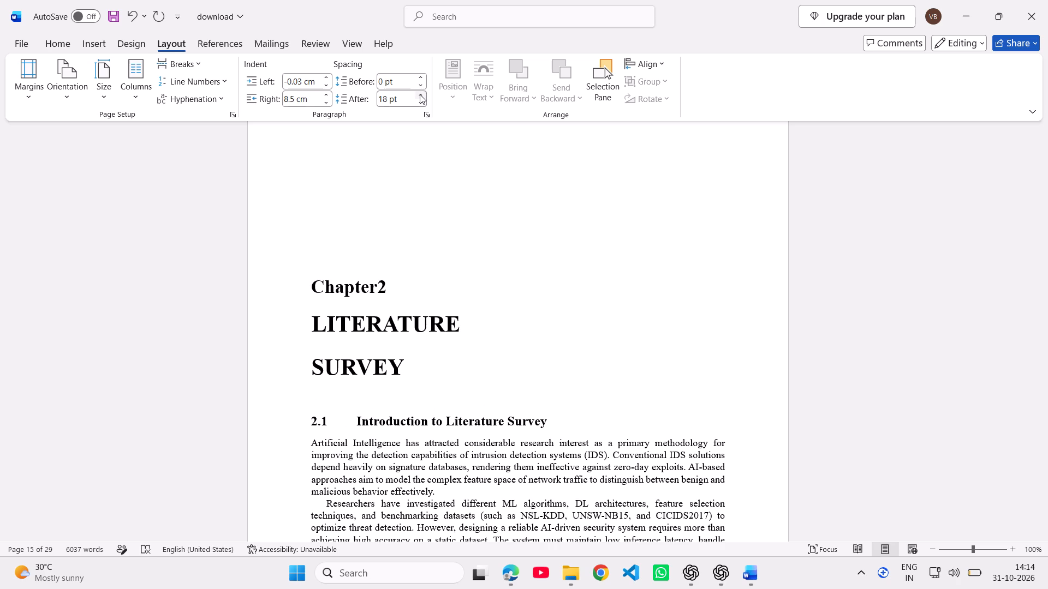
Close the download document without saving its changes.
click(1047, 0)
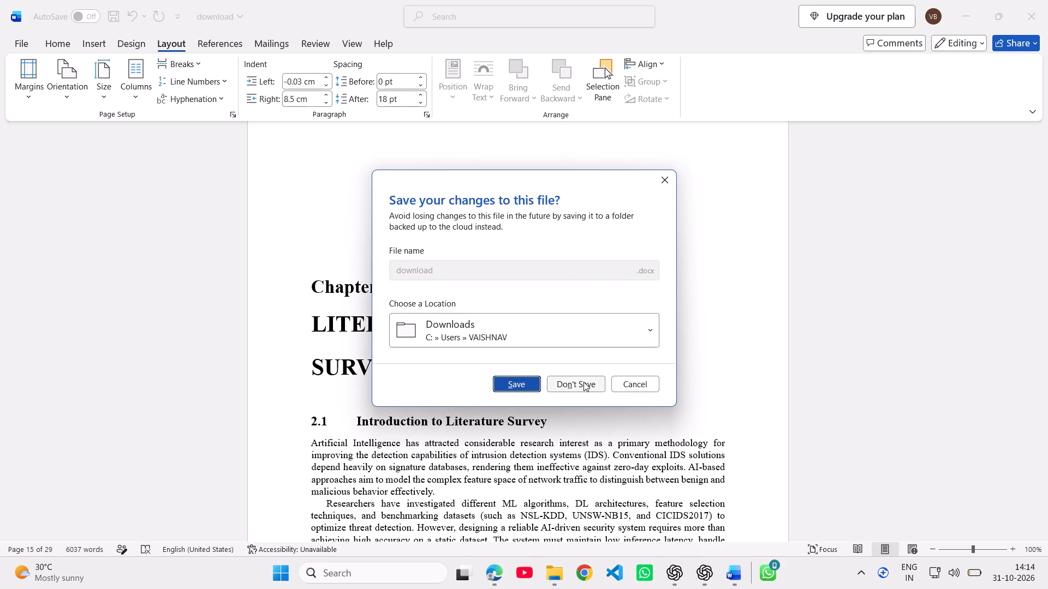
click(583, 382)
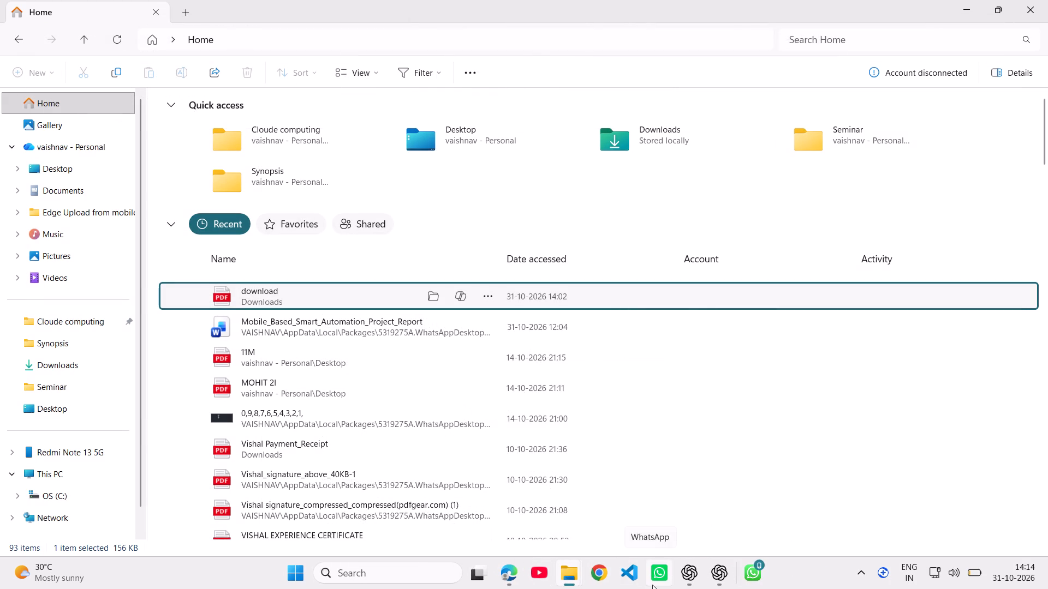
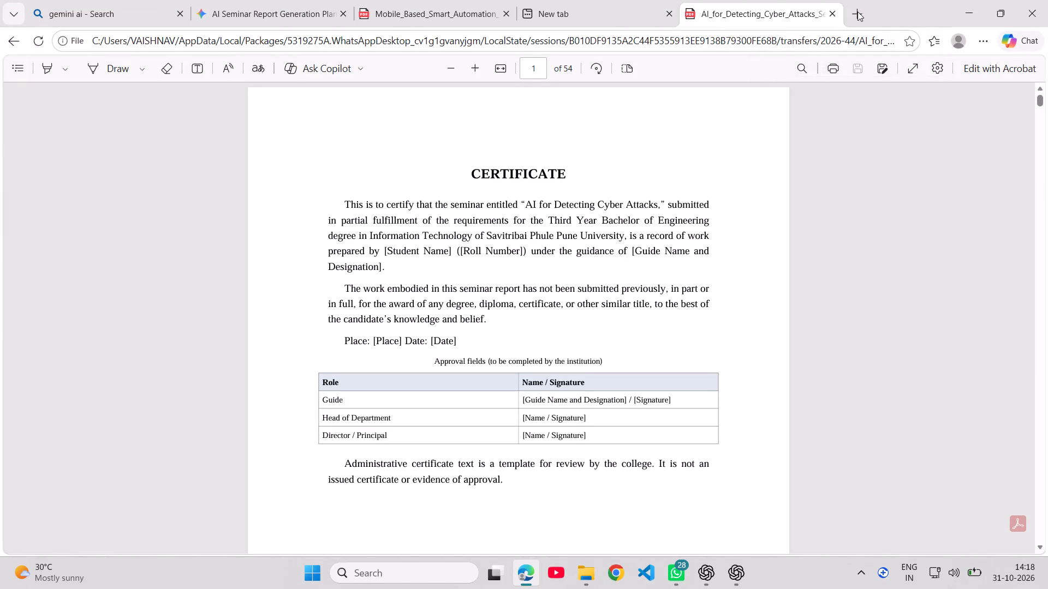
Close the AI for Detecting Cyber Attacks seminar report PDF that is open in Microsoft Edge.
click(836, 13)
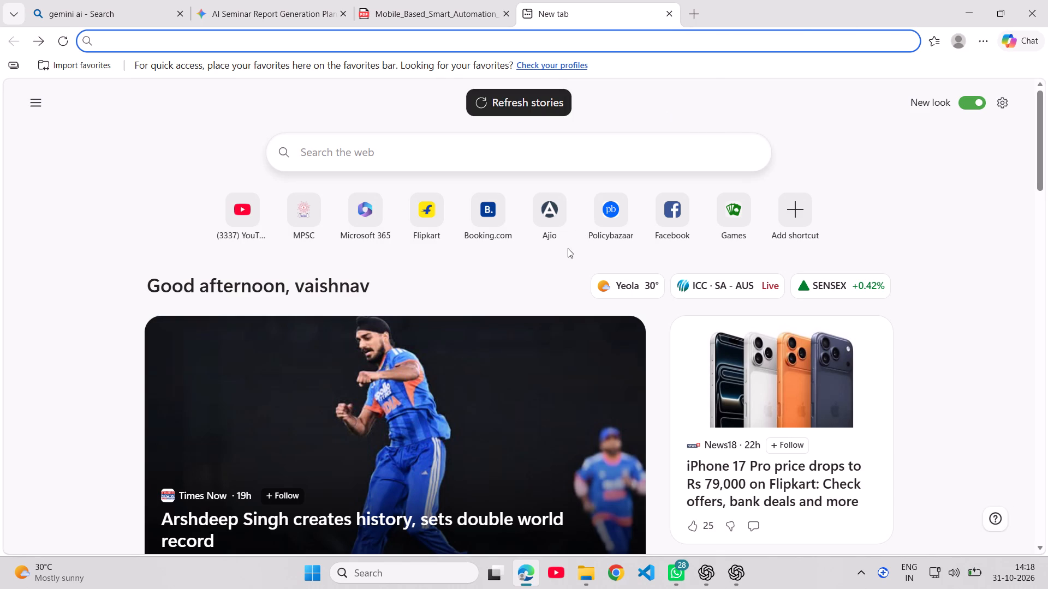
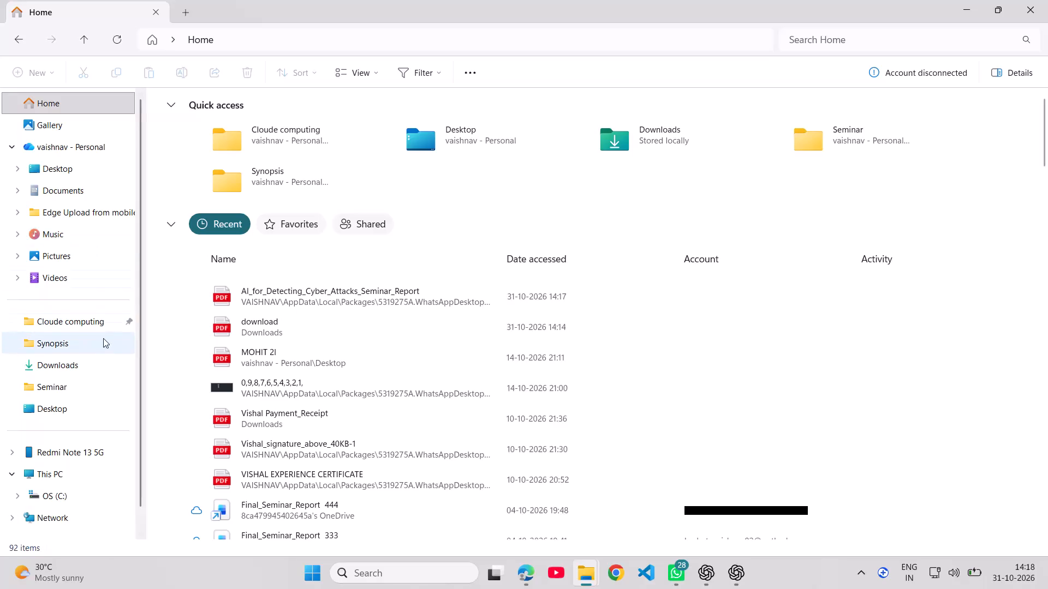
Open the Seminar 00000 PDF from the Seminar folder in Word.
click(98, 389)
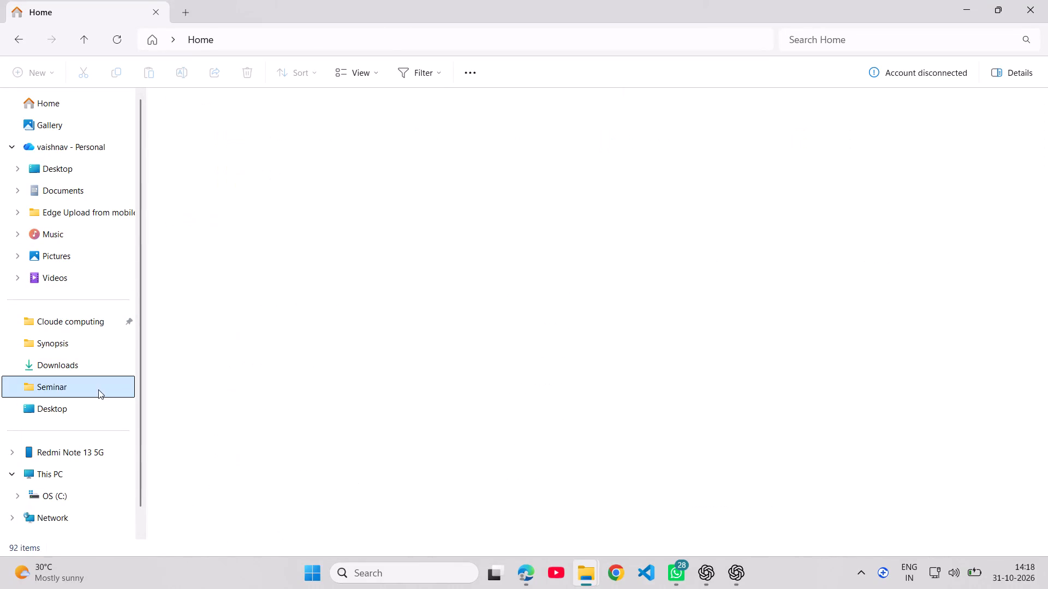
click(243, 384)
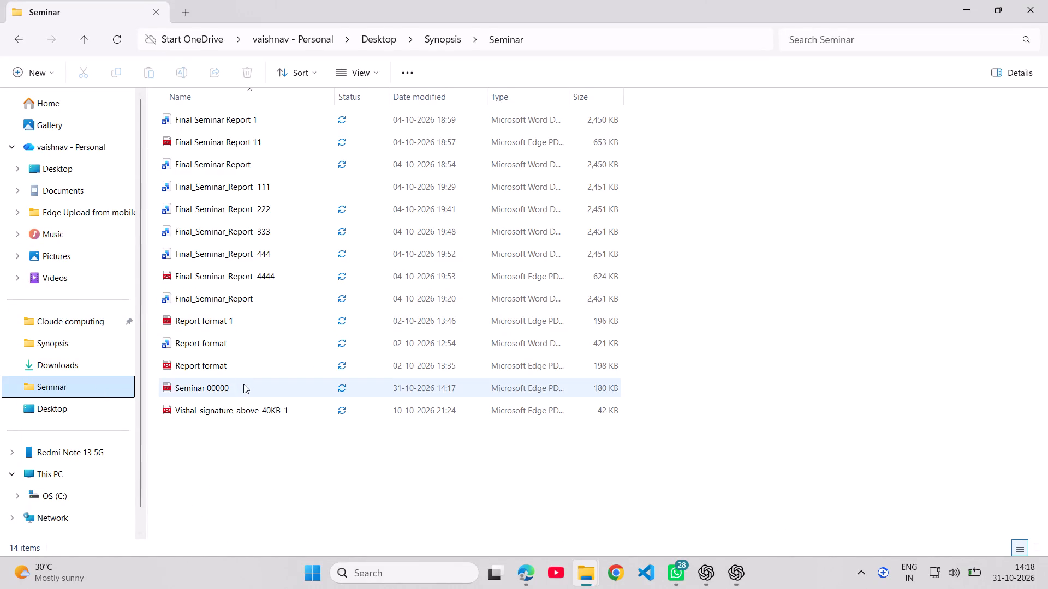
right_click(243, 384)
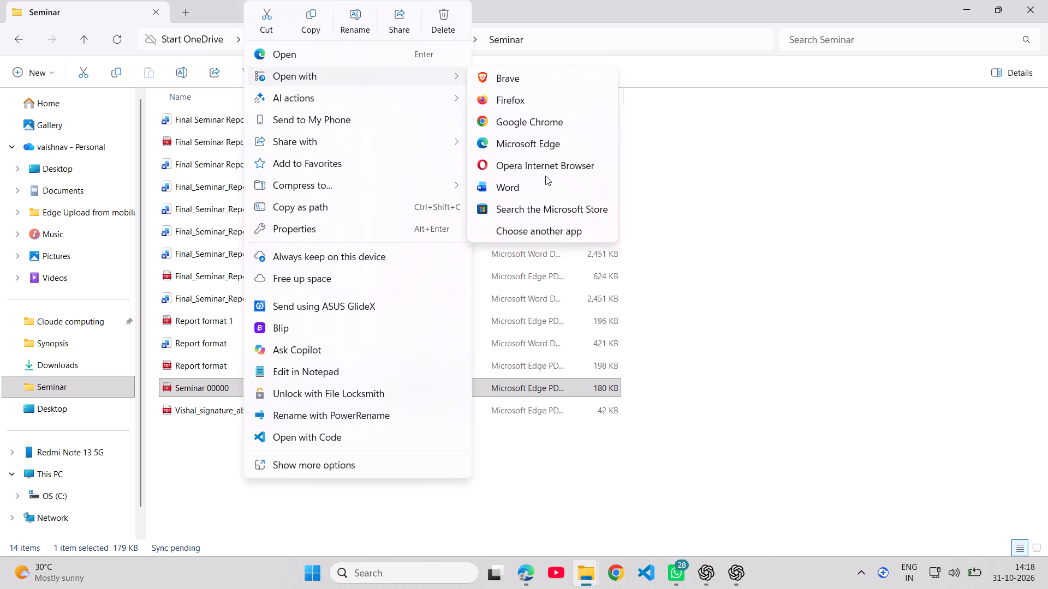
click(546, 178)
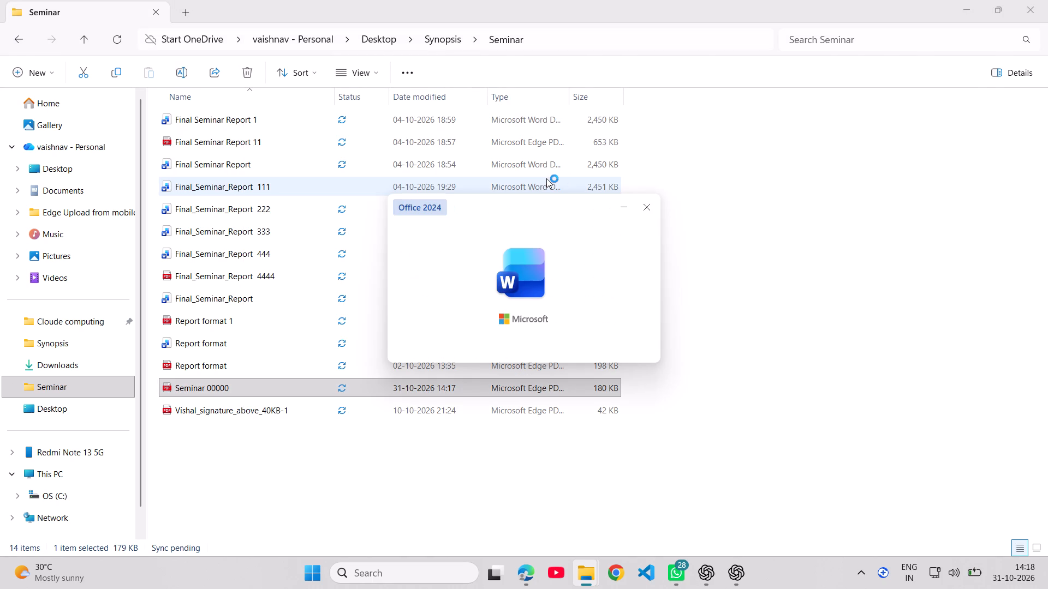
Look through the newly opened Seminar 00000 report from the approval sheet to chapter 3 and back to the Abstract.
scroll(538, 255, down, 6)
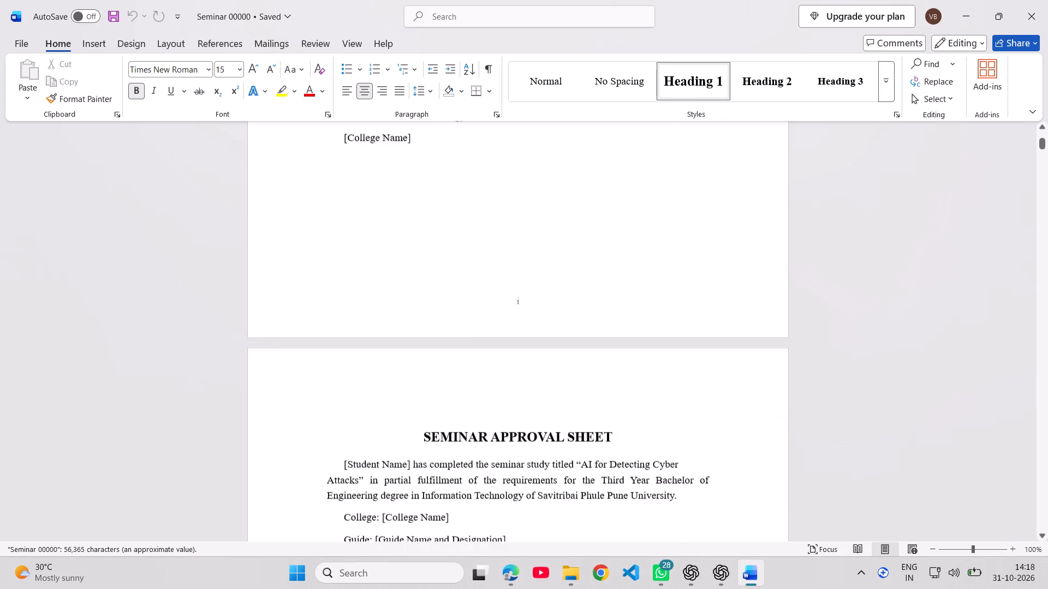
scroll(538, 255, down, 18)
scroll(538, 255, down, 5)
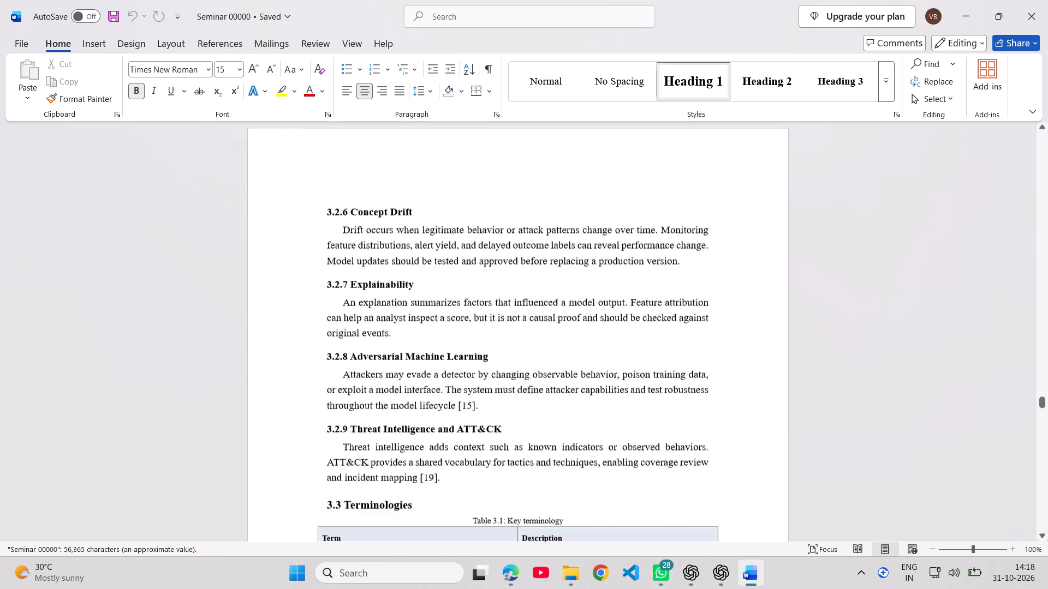
scroll(538, 255, up, 13)
scroll(538, 255, up, 12)
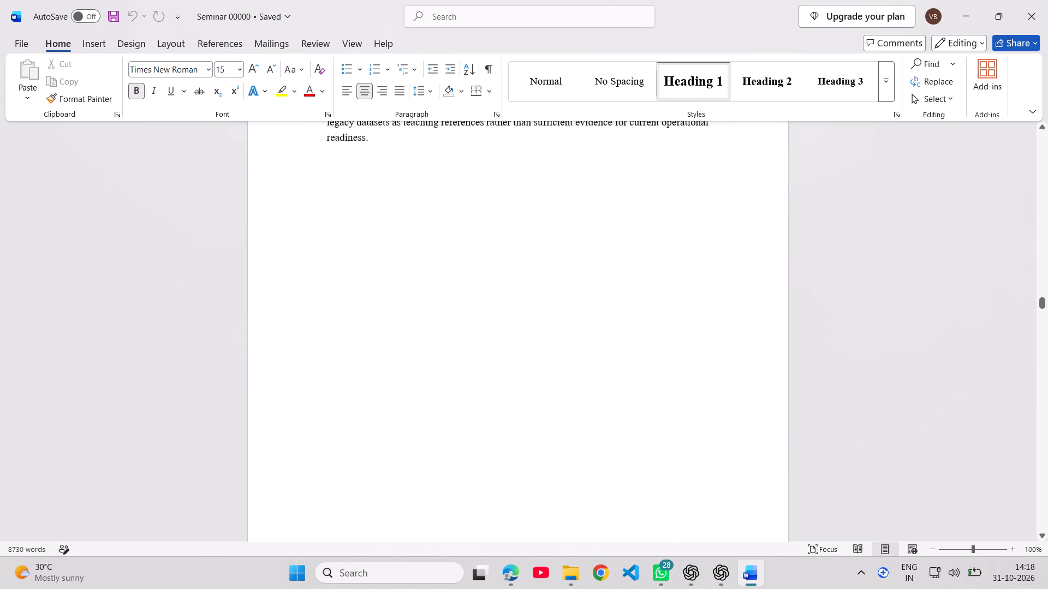
scroll(538, 255, up, 4)
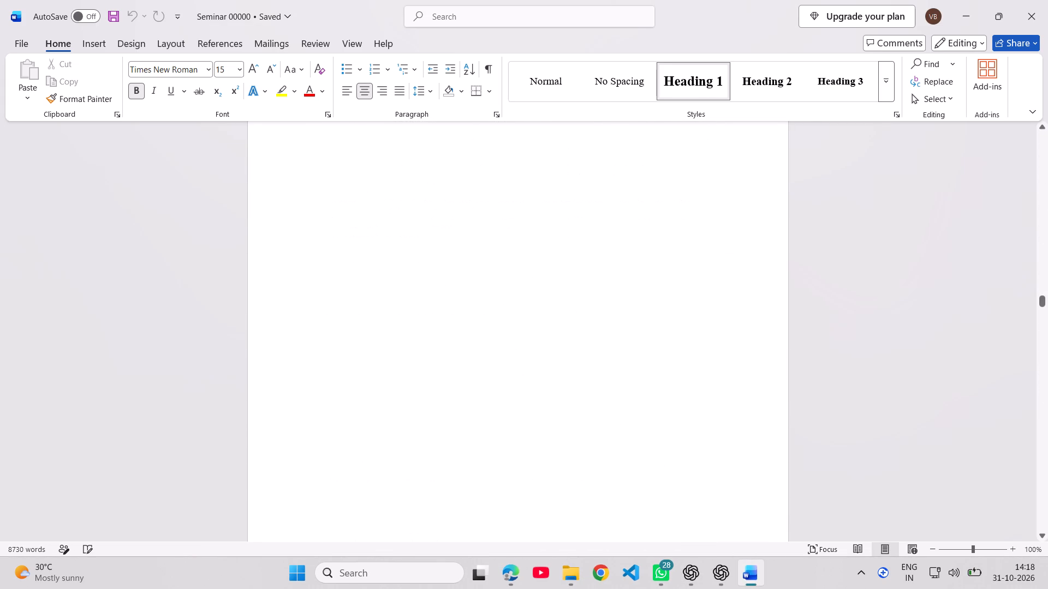
scroll(538, 255, up, 2)
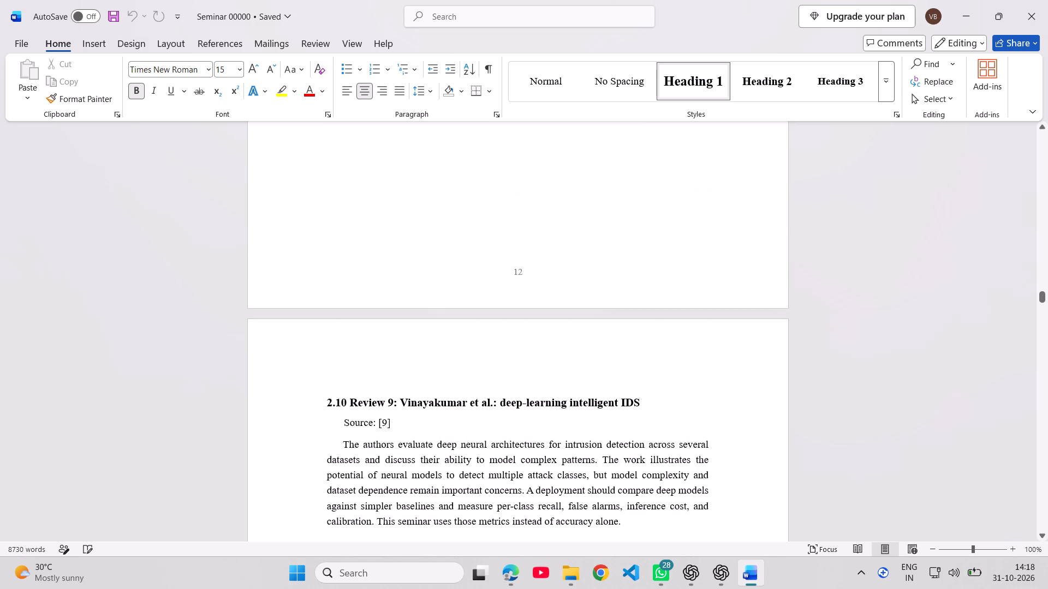
scroll(538, 255, up, 11)
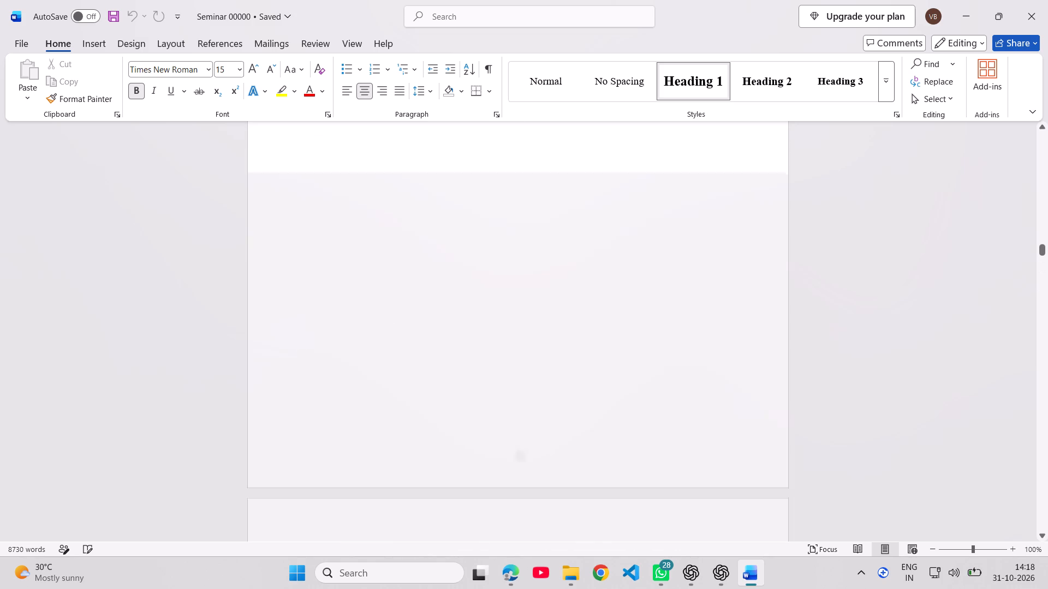
scroll(538, 255, up, 1)
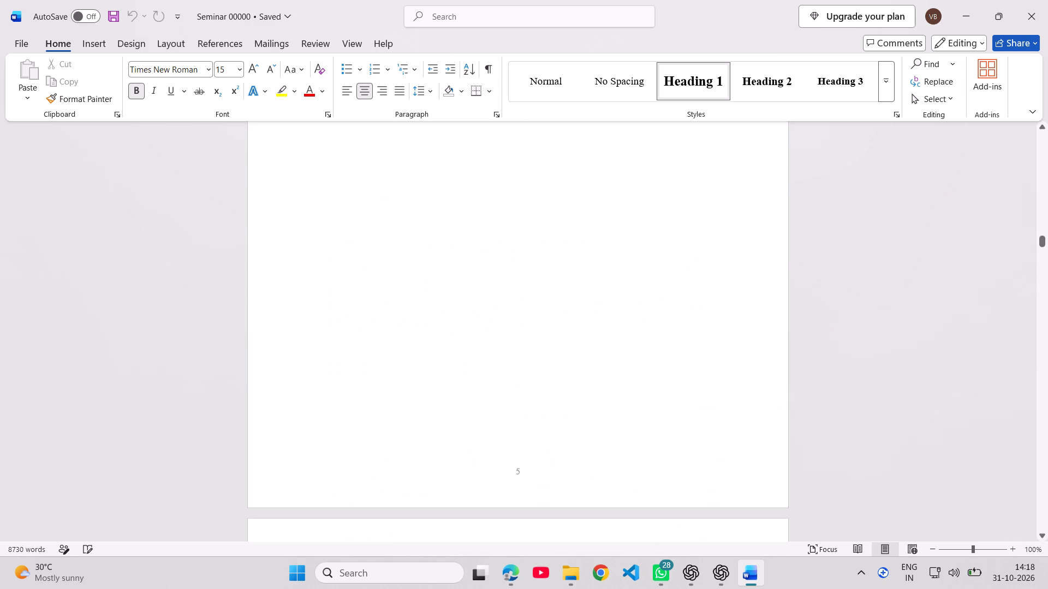
scroll(538, 255, up, 2)
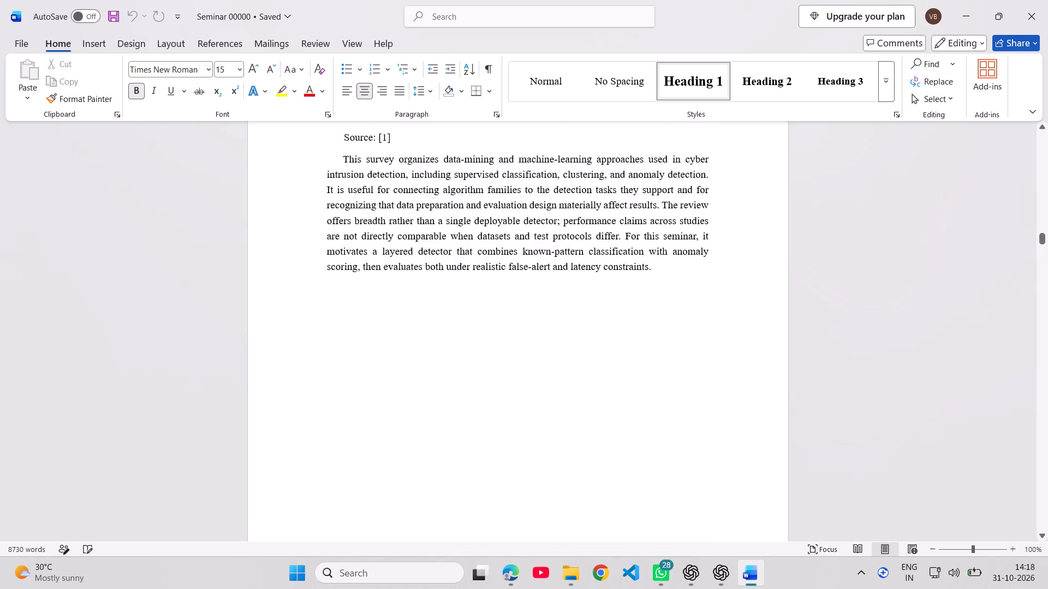
scroll(538, 255, up, 8)
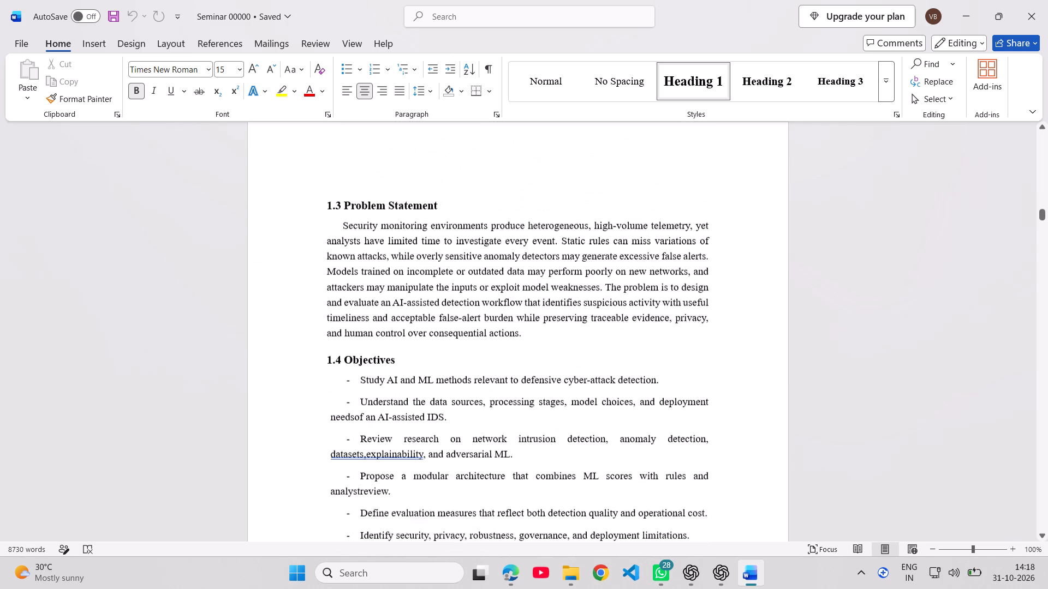
scroll(538, 255, up, 8)
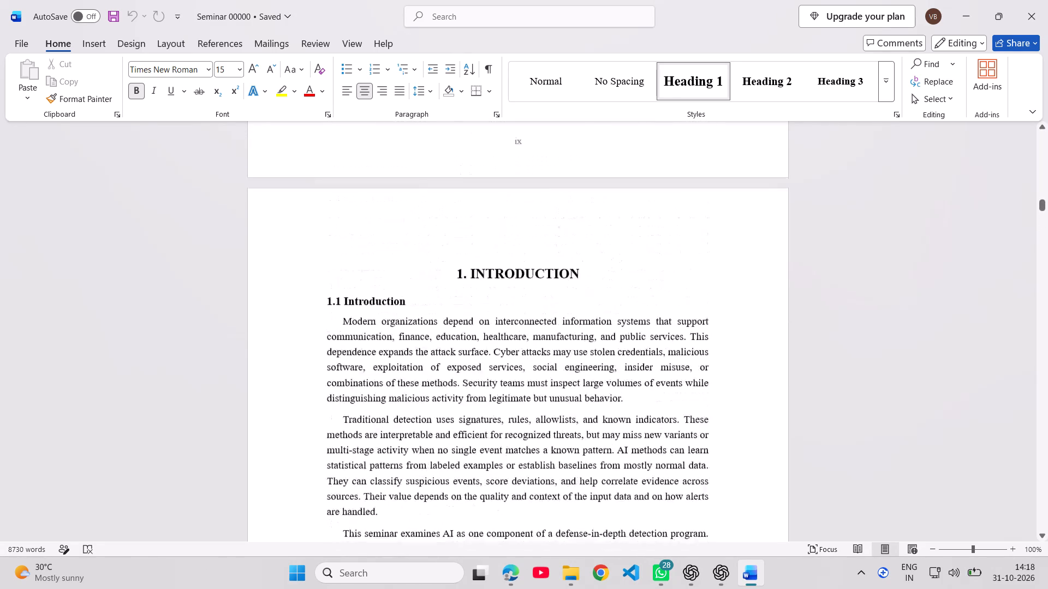
scroll(538, 255, up, 4)
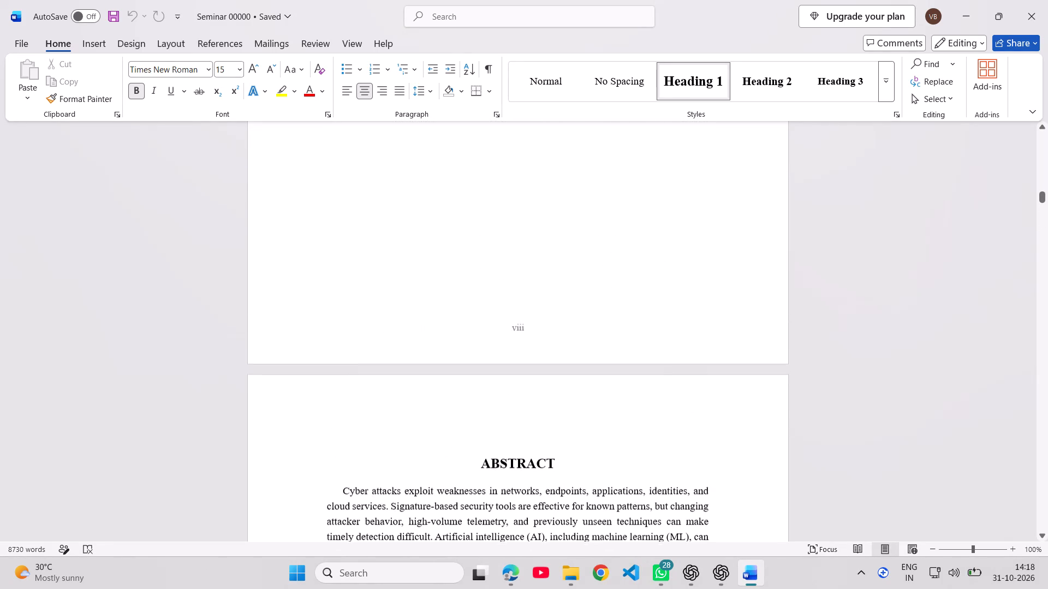
scroll(538, 255, down, 2)
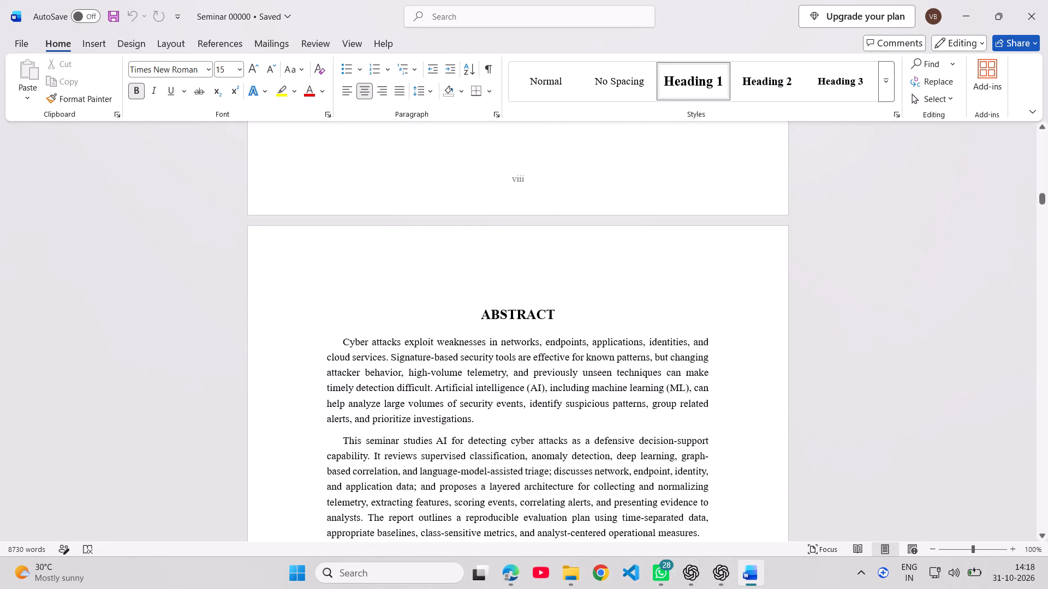
scroll(538, 255, down, 2)
drag(440, 244, 495, 303)
click(289, 268)
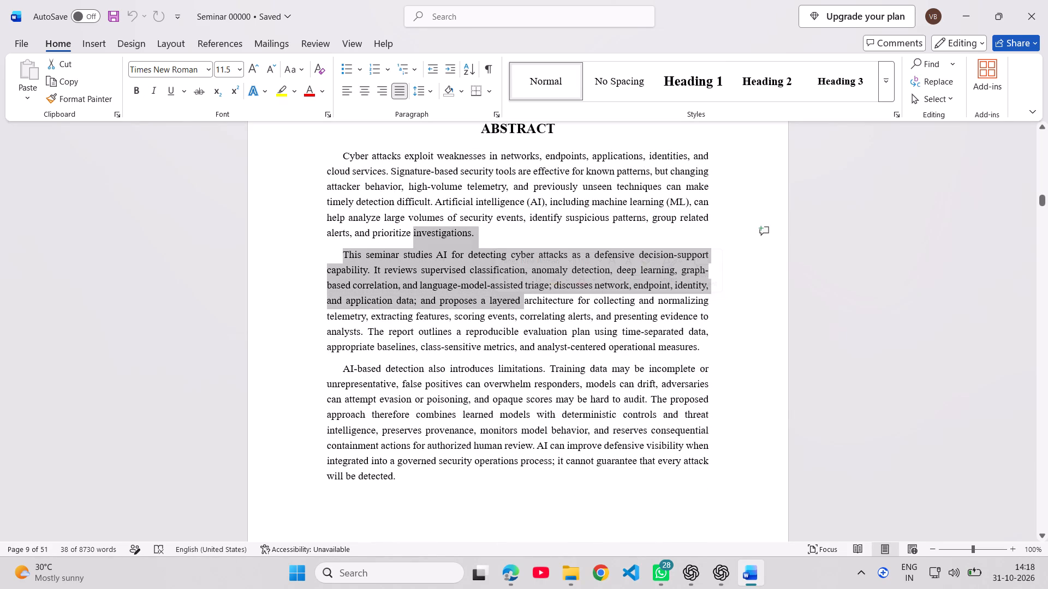
Delete the last four bullets of section 1.4 Objectives, from "Review research on network intrusion detection" through "Identify security, privacy, robustness".
scroll(289, 268, down, 4)
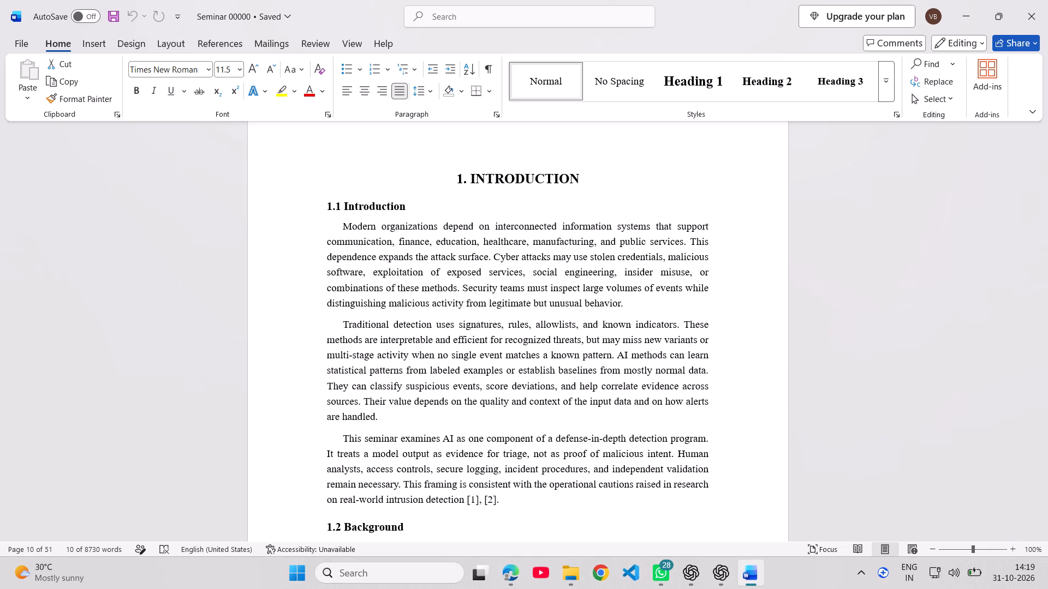
scroll(278, 351, down, 2)
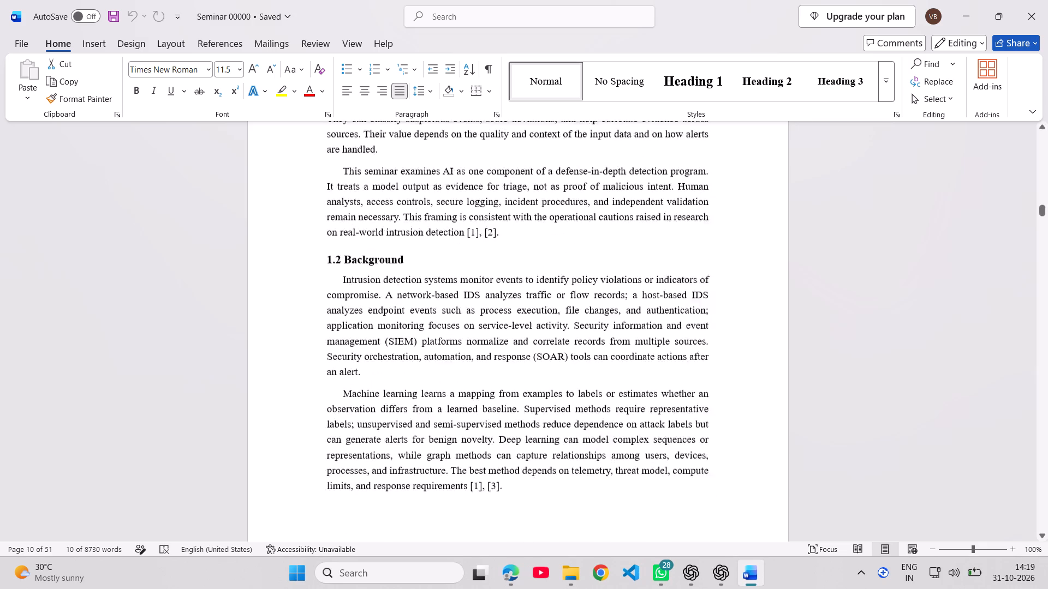
scroll(278, 351, down, 5)
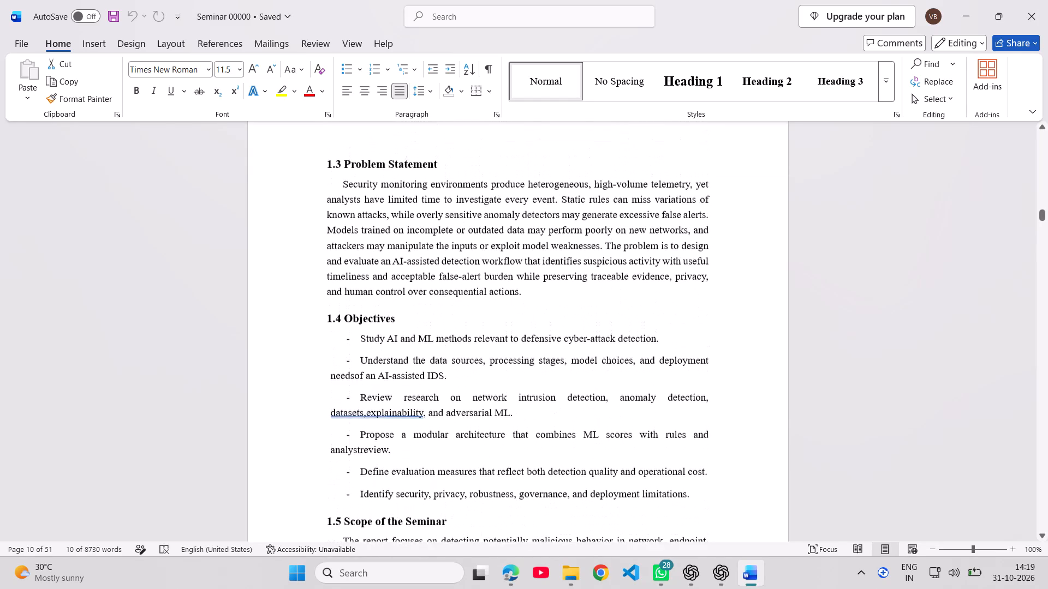
scroll(278, 351, down, 1)
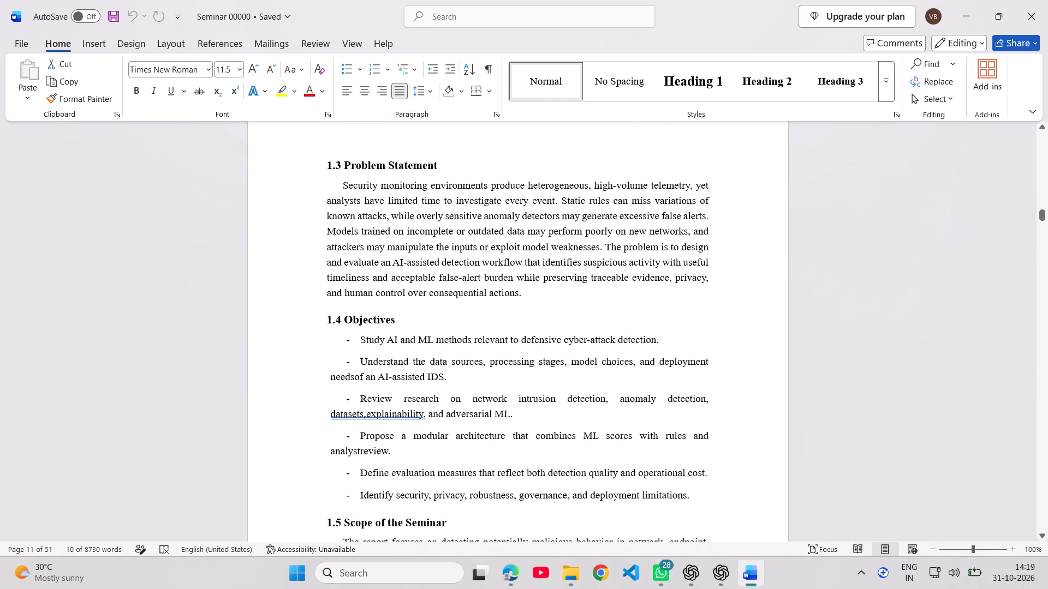
scroll(359, 387, down, 1)
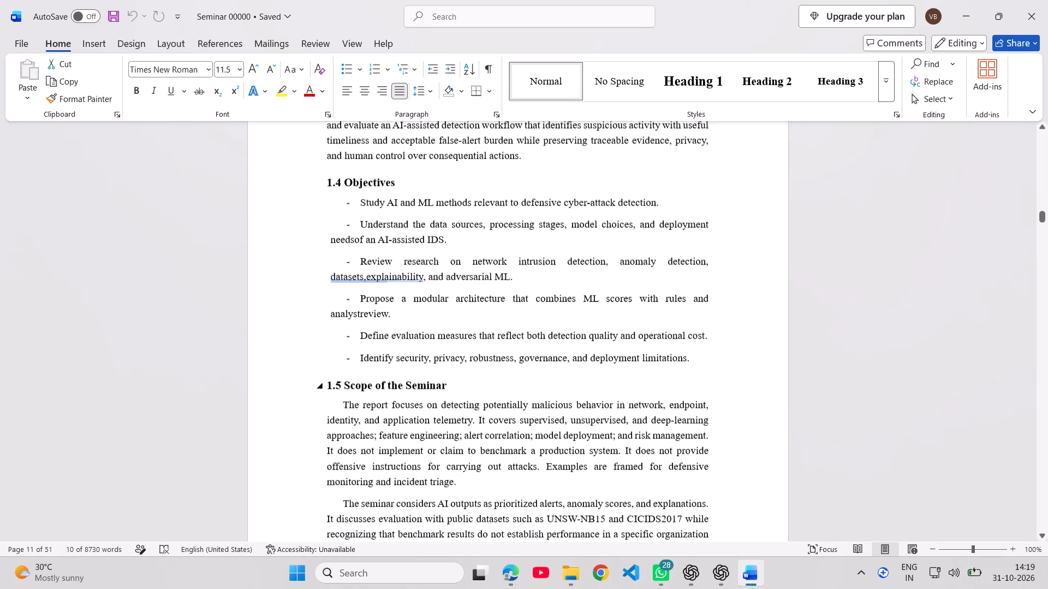
scroll(359, 387, down, 1)
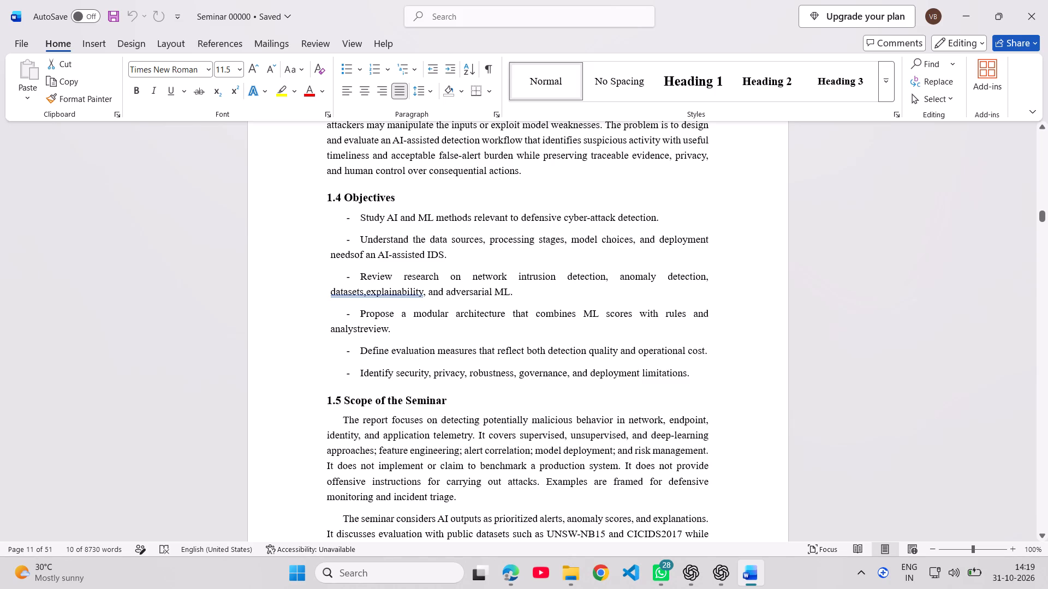
drag(358, 275, 481, 390)
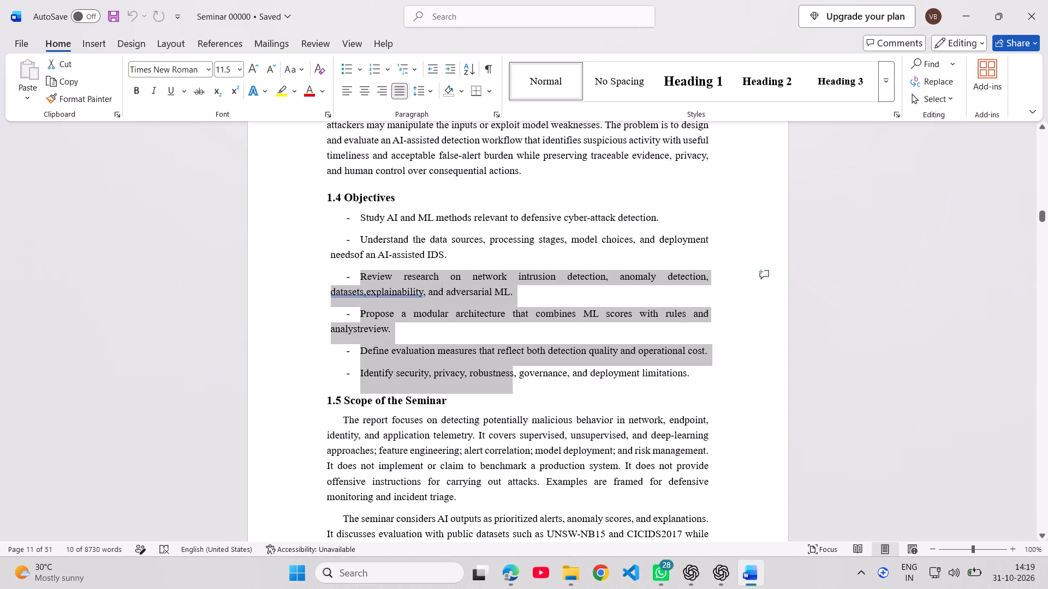
drag(481, 390, 709, 384)
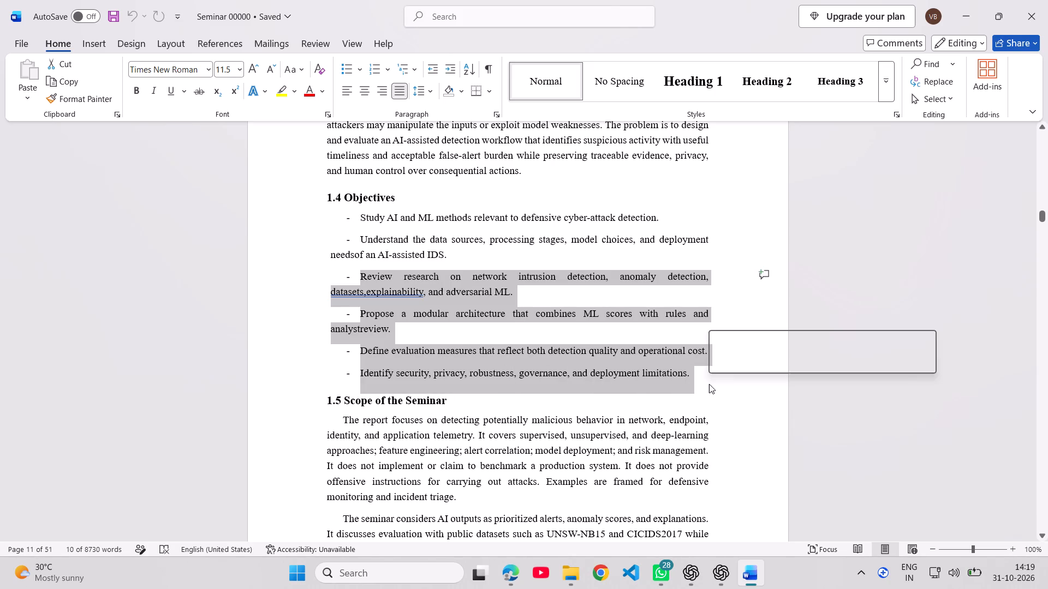
key(BackSpace)
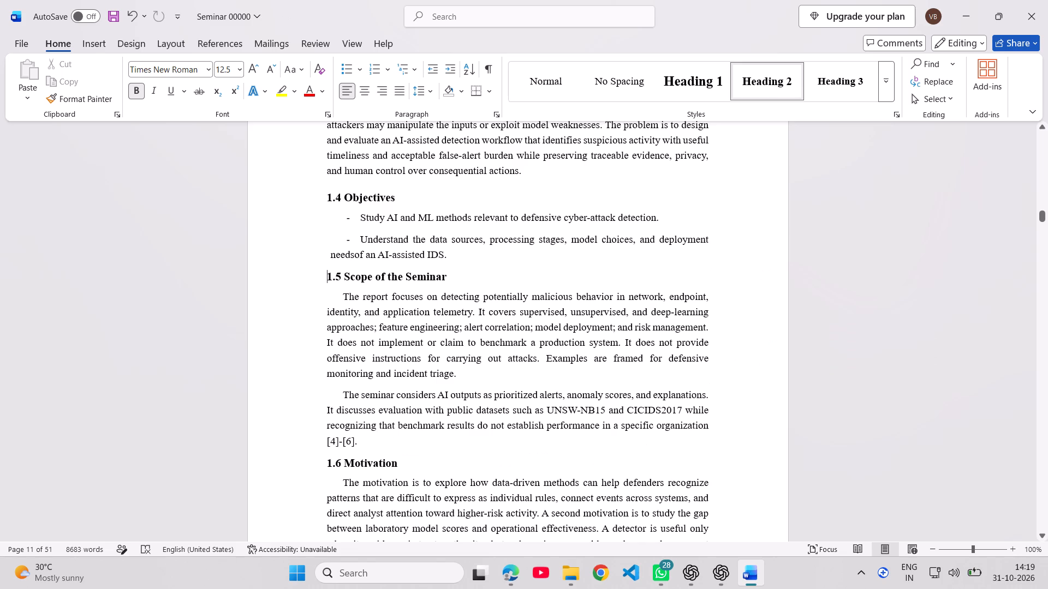
Review the text and page layout from section 1.4 Objectives through to the start of the 2. LITERATURE SURVEY chapter.
scroll(715, 368, down, 2)
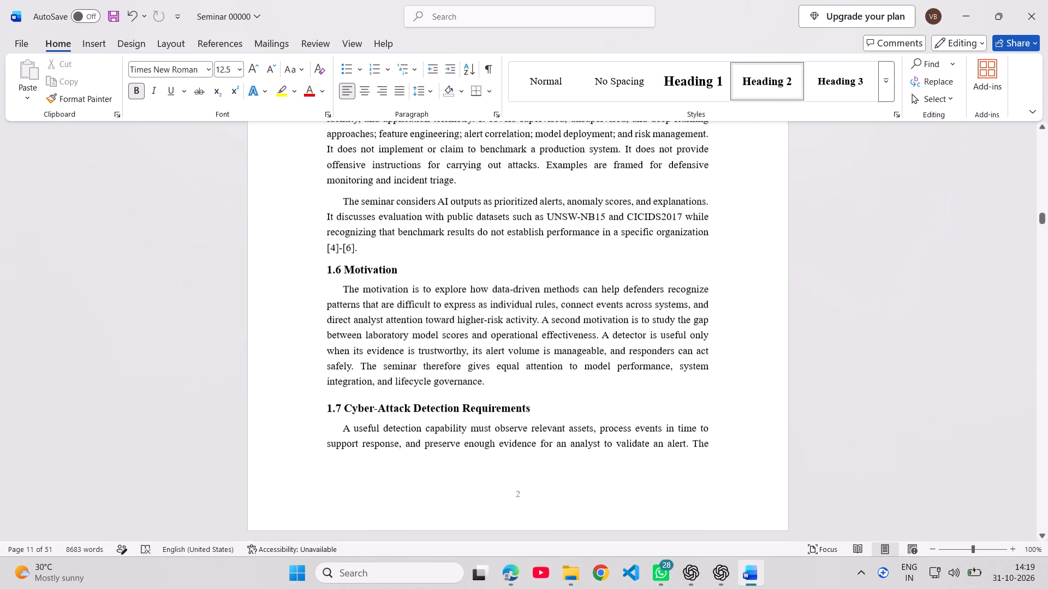
scroll(715, 368, down, 1)
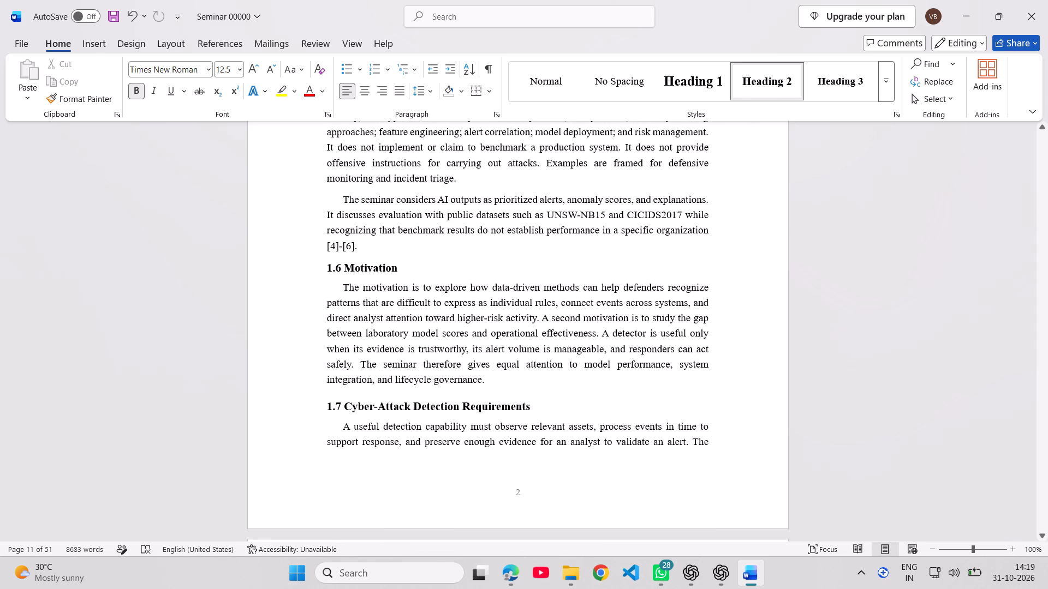
scroll(747, 431, down, 2)
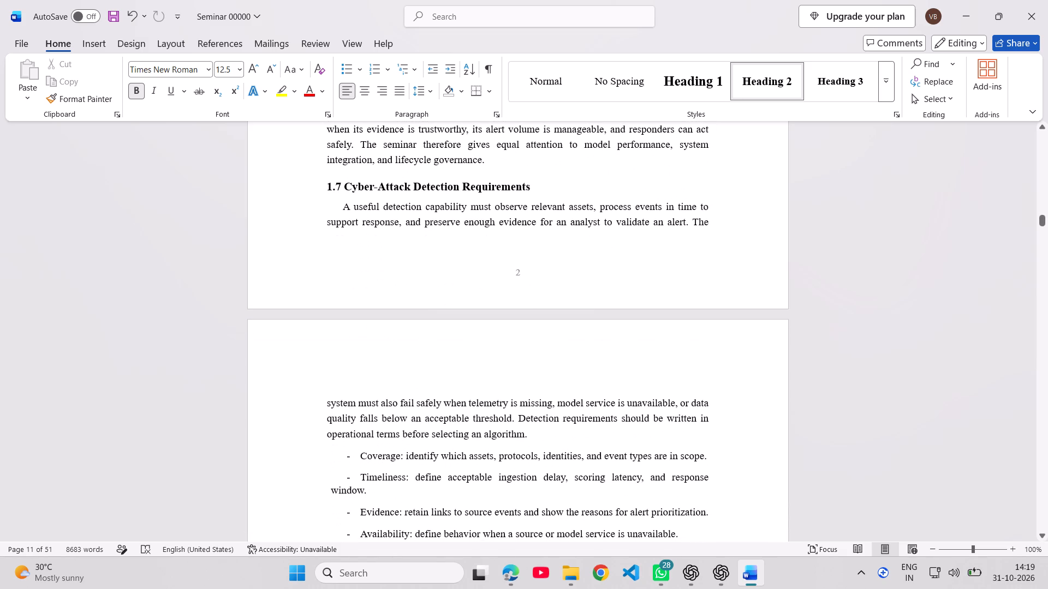
scroll(759, 512, up, 1)
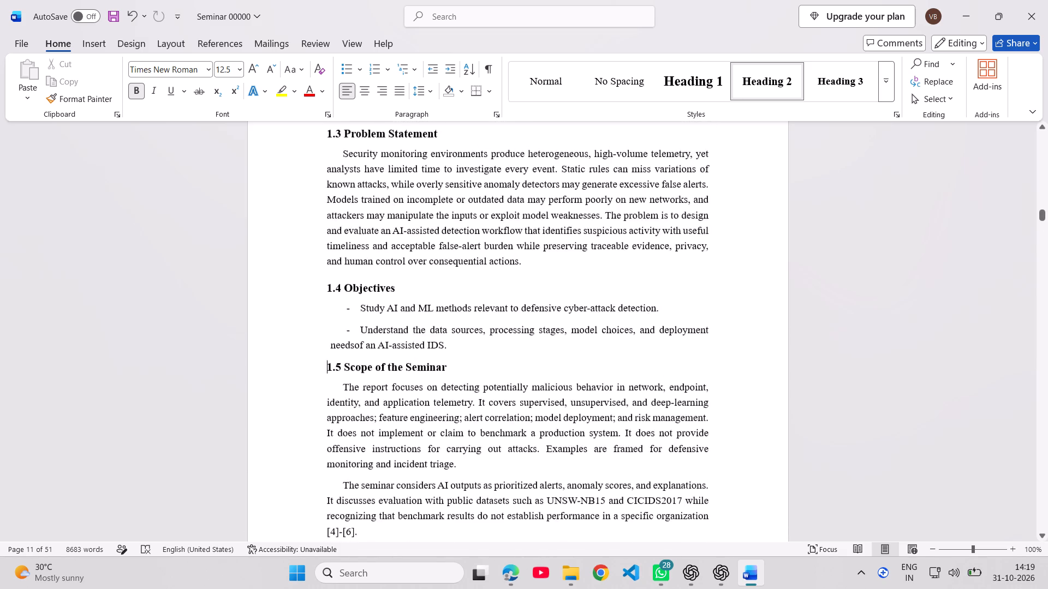
scroll(759, 512, down, 2)
scroll(759, 512, up, 1)
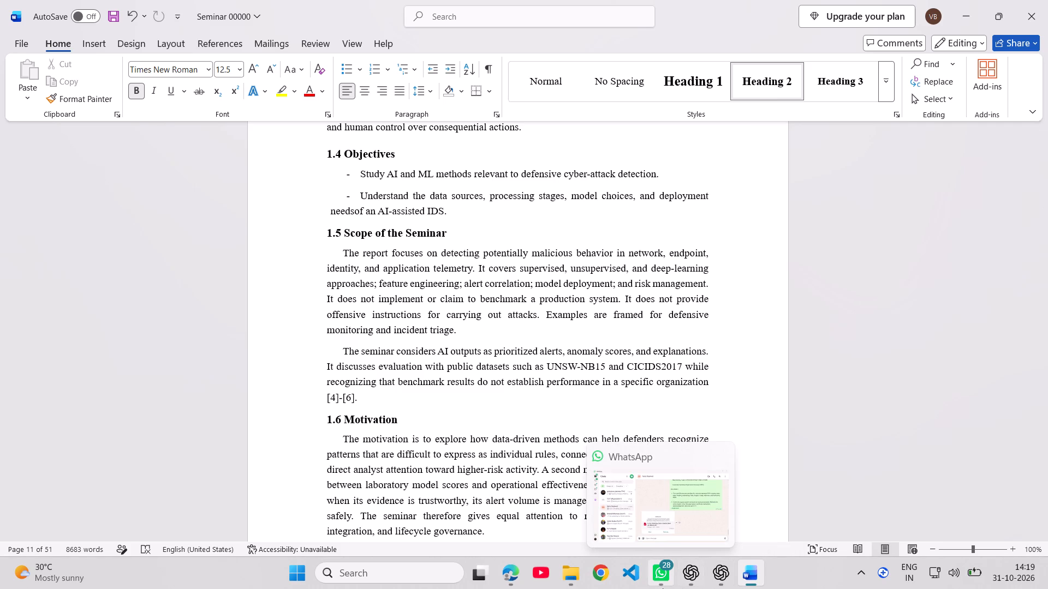
scroll(662, 588, down, 2)
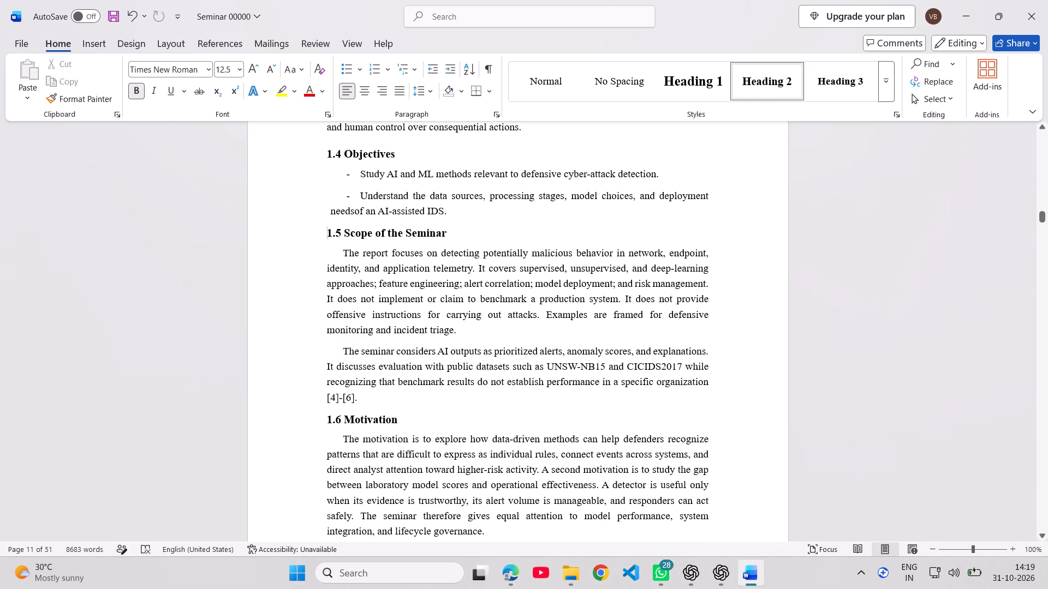
scroll(479, 438, down, 4)
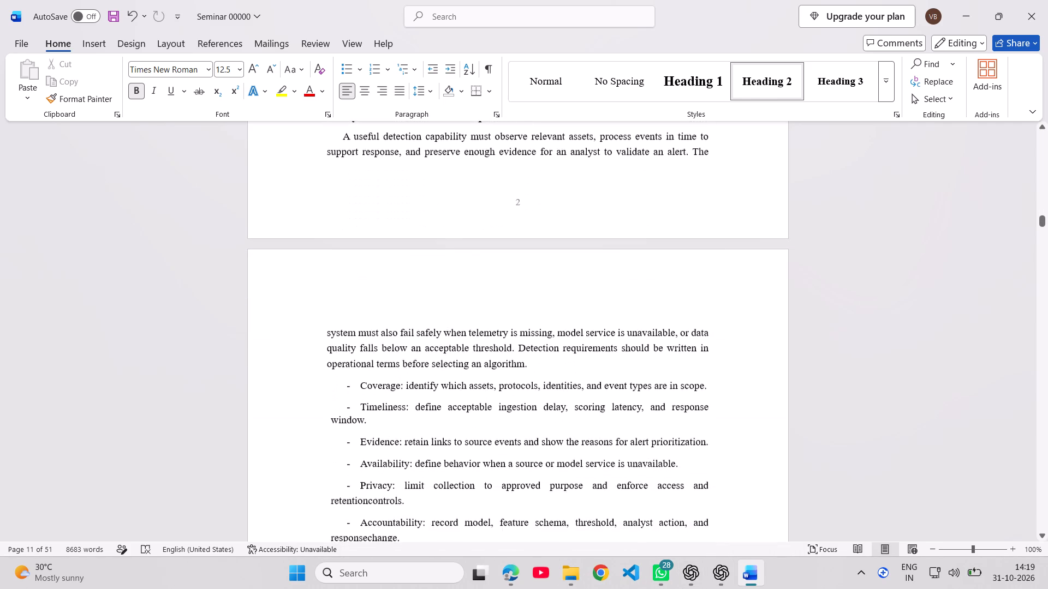
scroll(479, 438, down, 6)
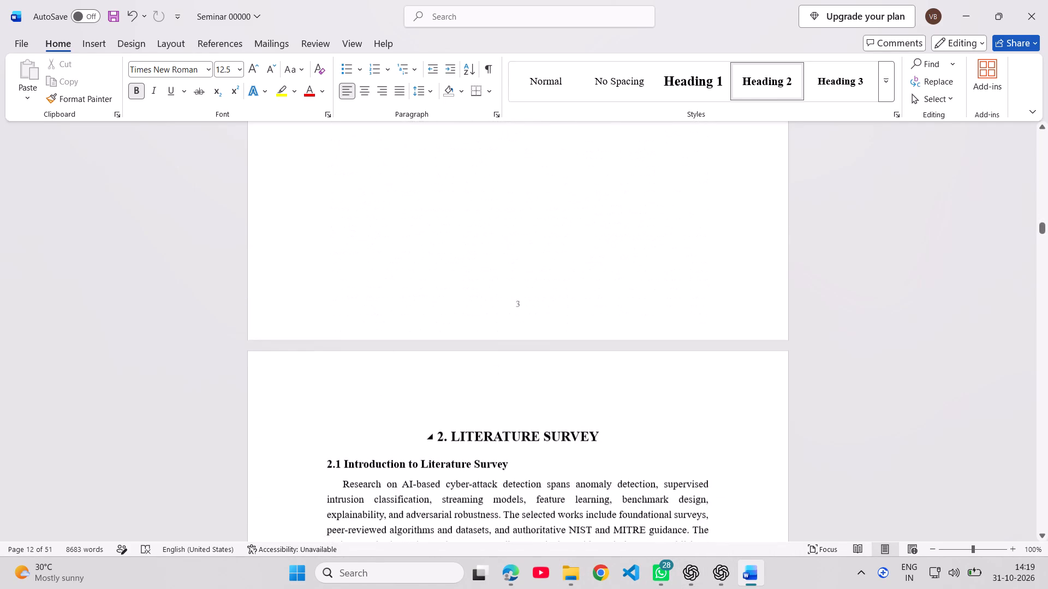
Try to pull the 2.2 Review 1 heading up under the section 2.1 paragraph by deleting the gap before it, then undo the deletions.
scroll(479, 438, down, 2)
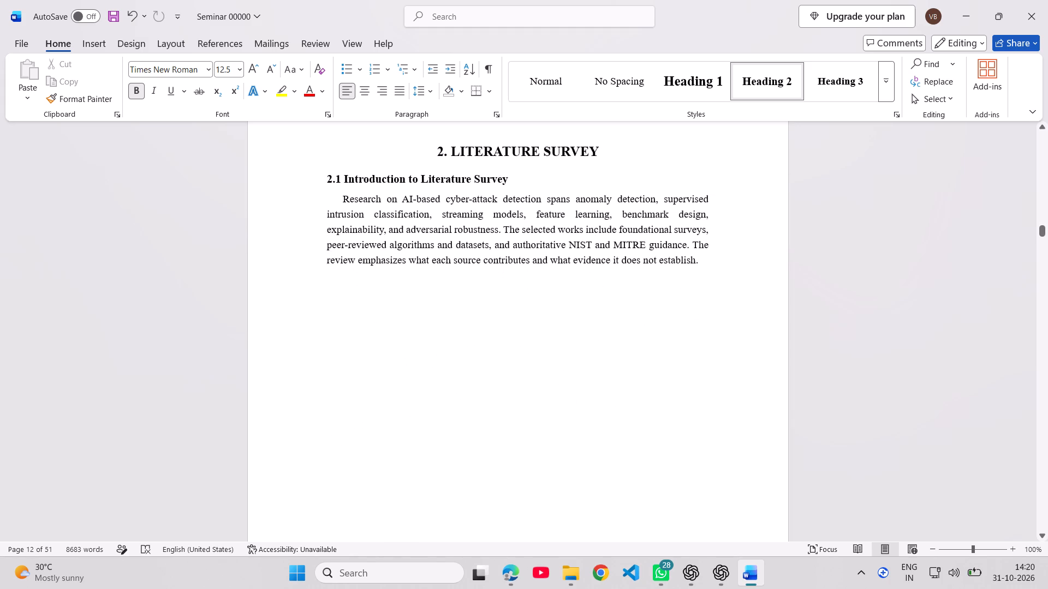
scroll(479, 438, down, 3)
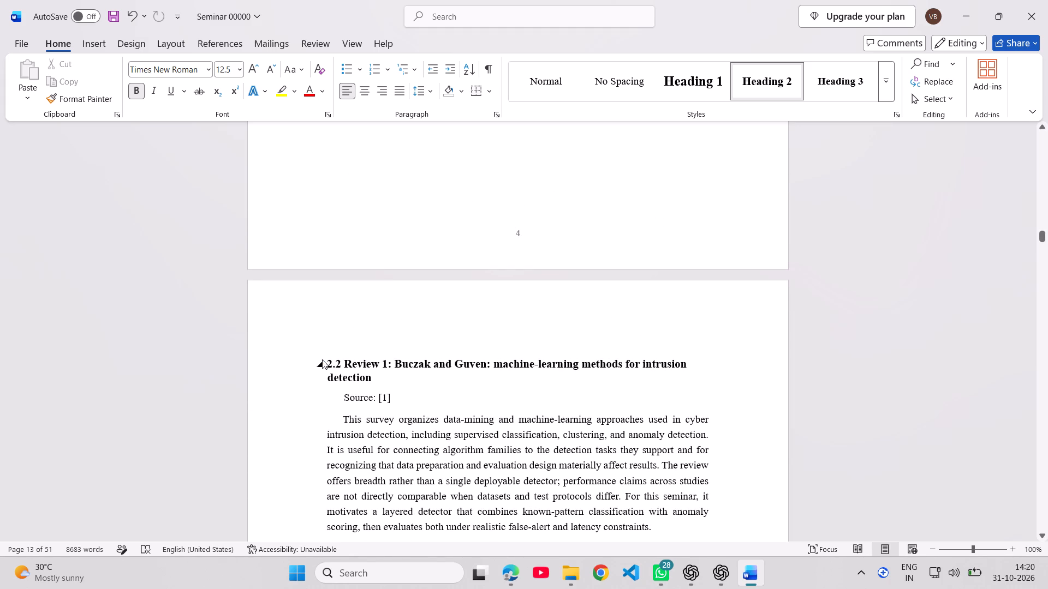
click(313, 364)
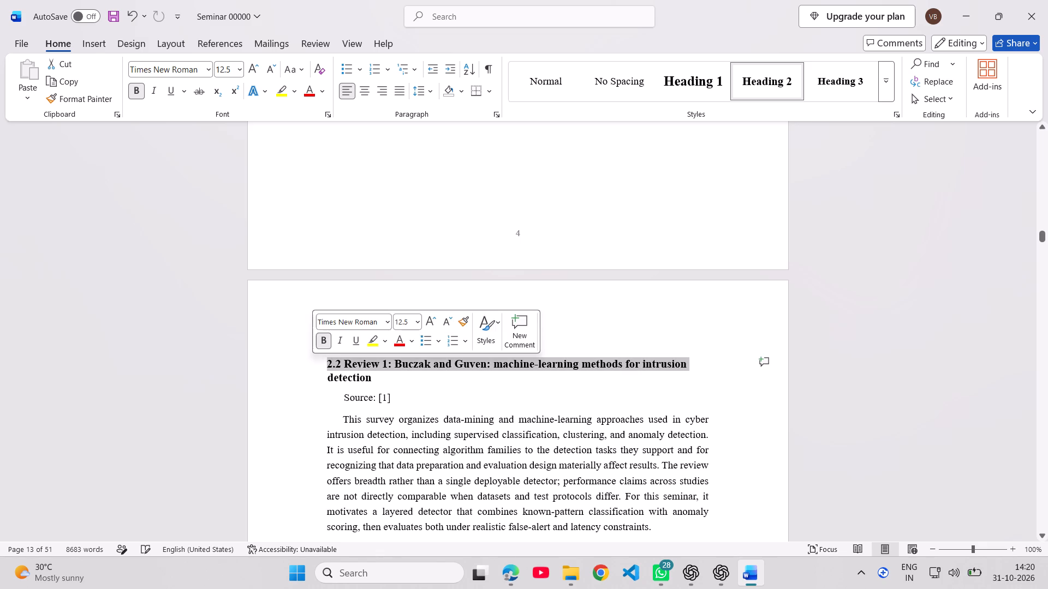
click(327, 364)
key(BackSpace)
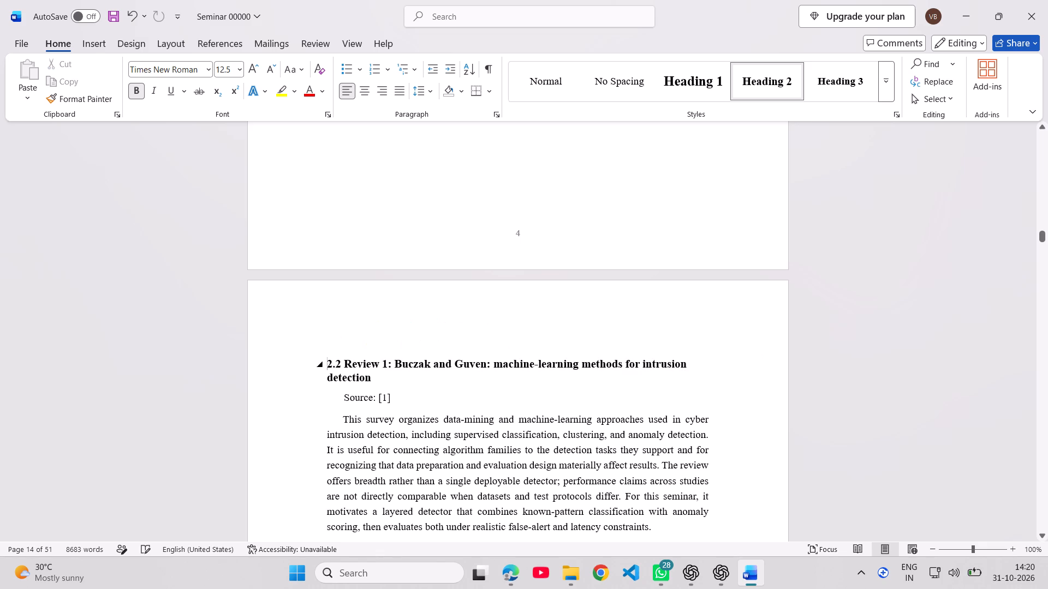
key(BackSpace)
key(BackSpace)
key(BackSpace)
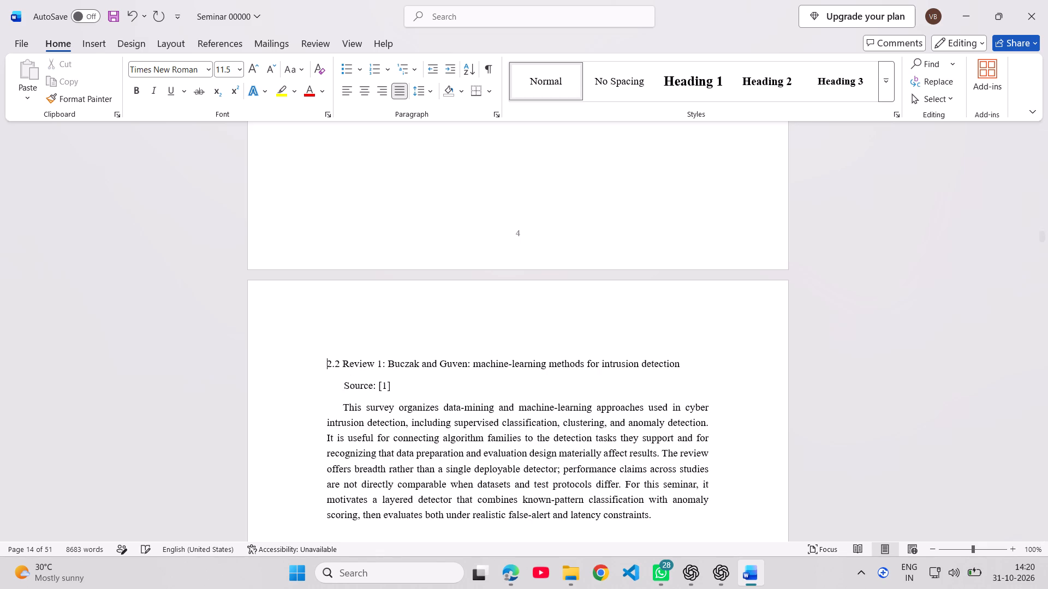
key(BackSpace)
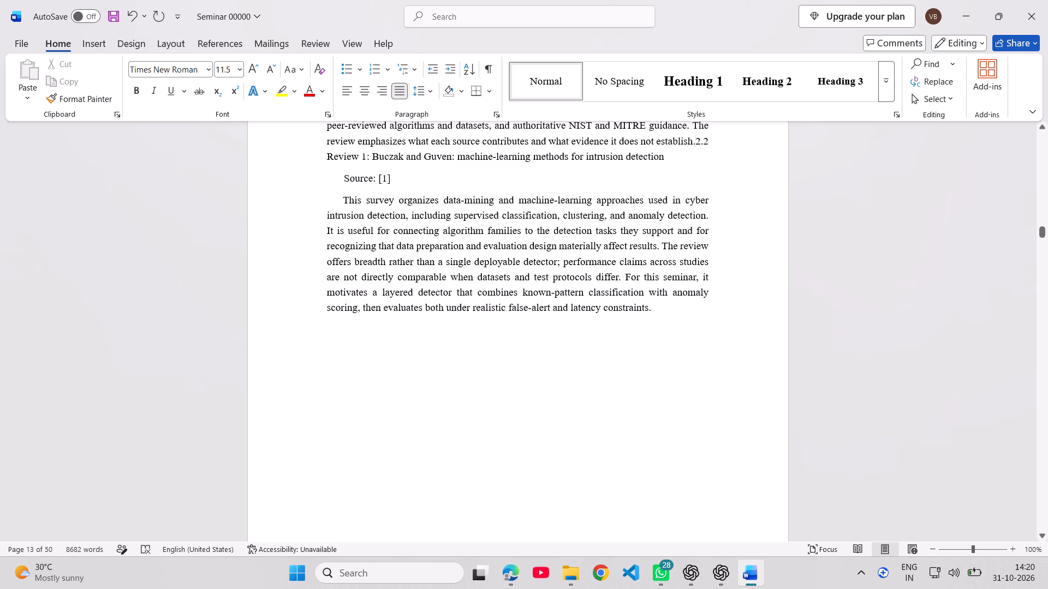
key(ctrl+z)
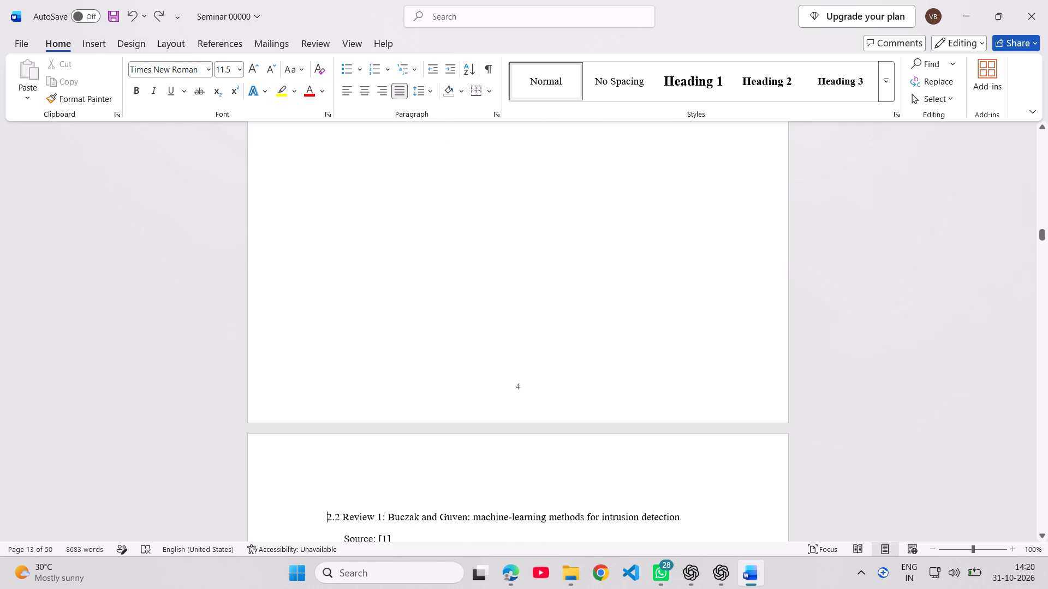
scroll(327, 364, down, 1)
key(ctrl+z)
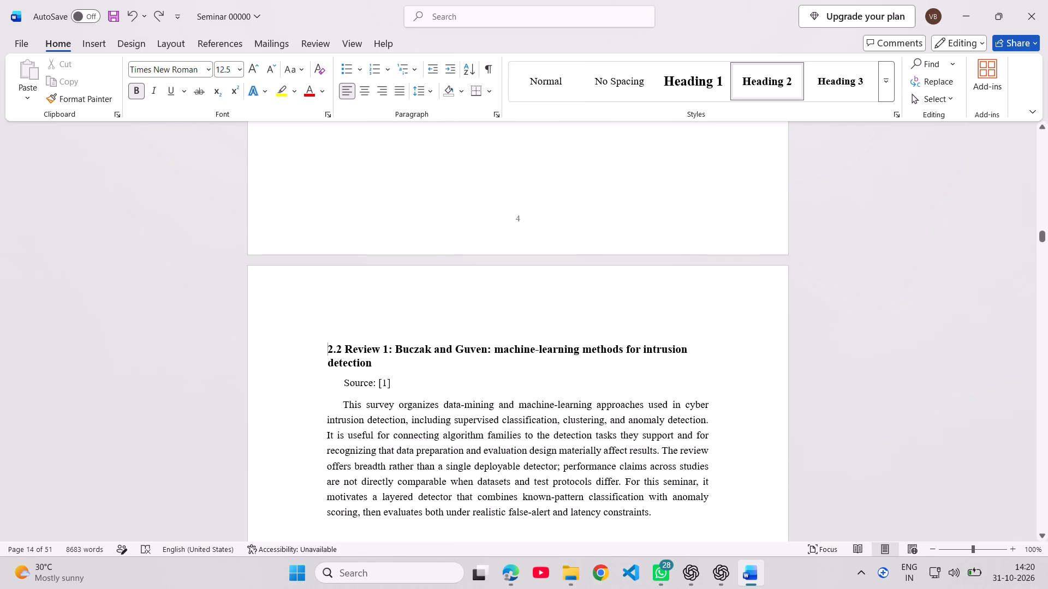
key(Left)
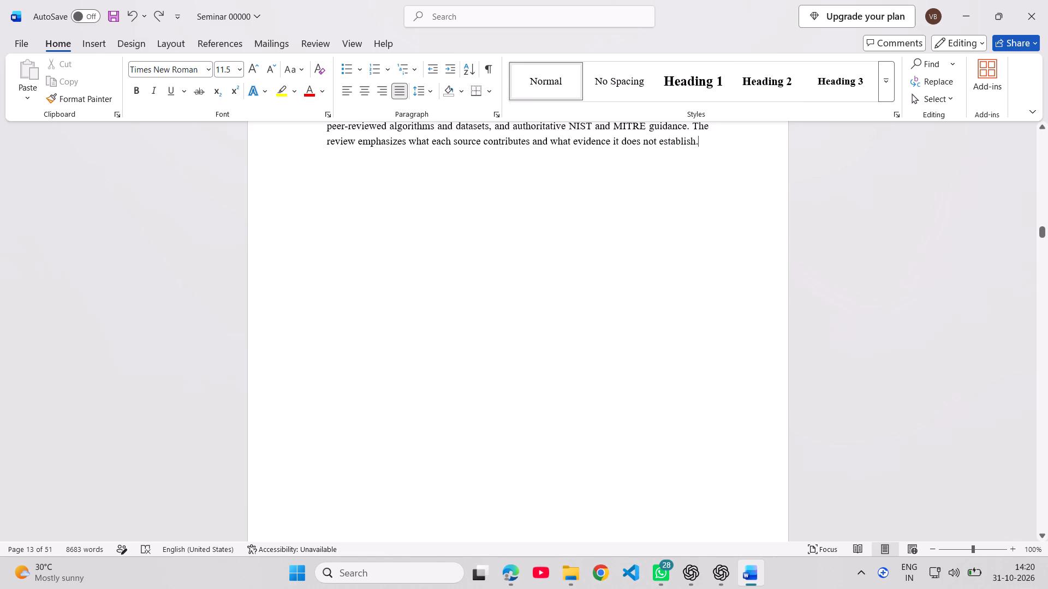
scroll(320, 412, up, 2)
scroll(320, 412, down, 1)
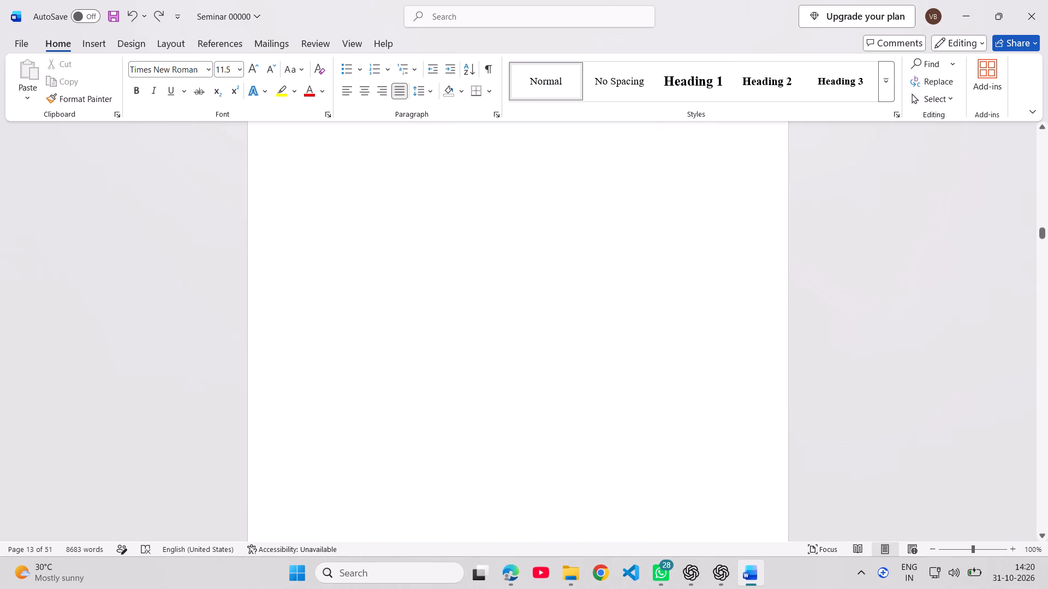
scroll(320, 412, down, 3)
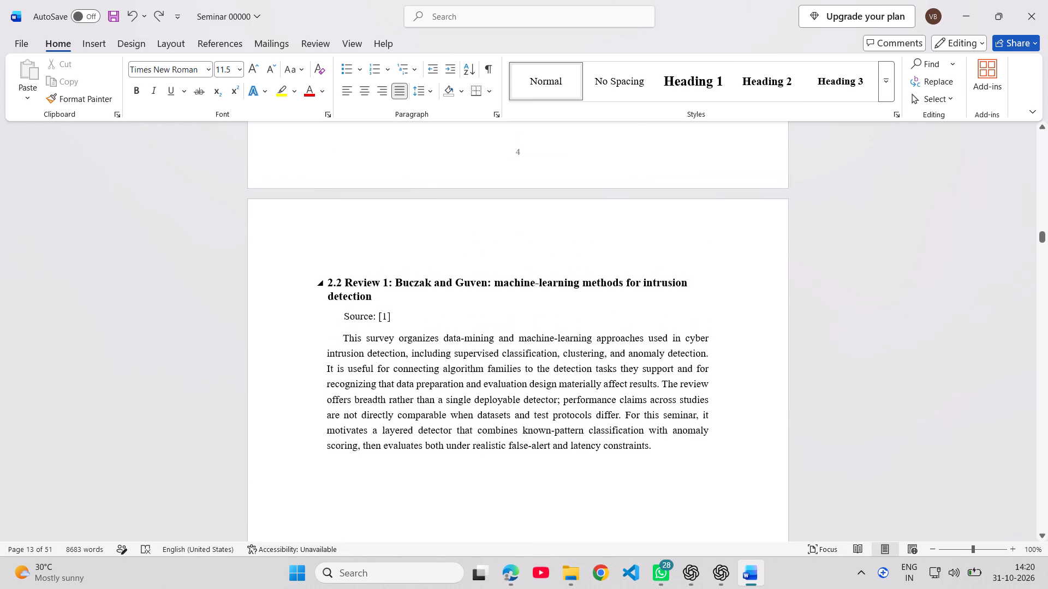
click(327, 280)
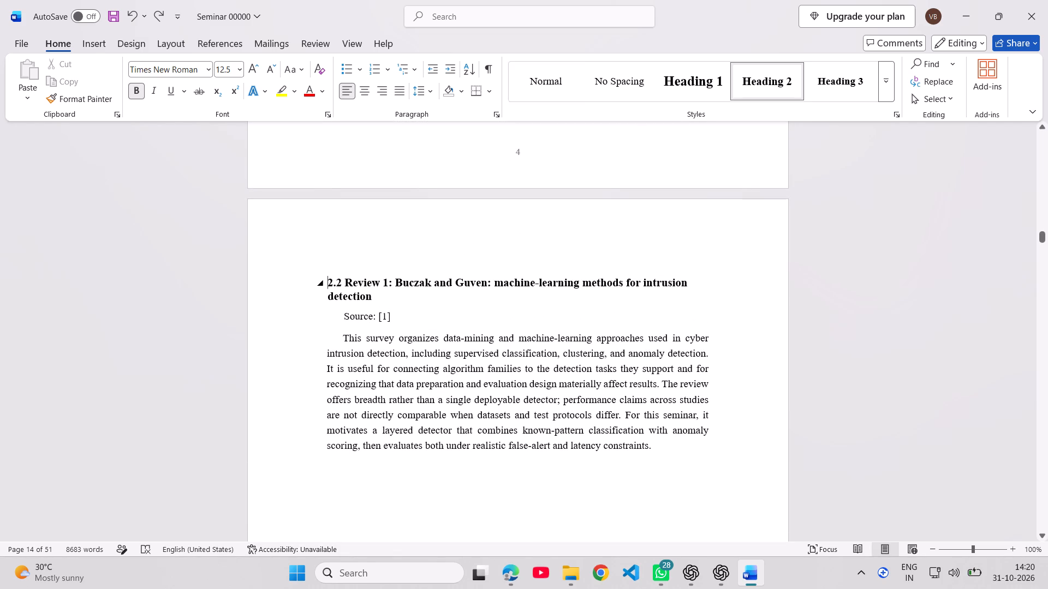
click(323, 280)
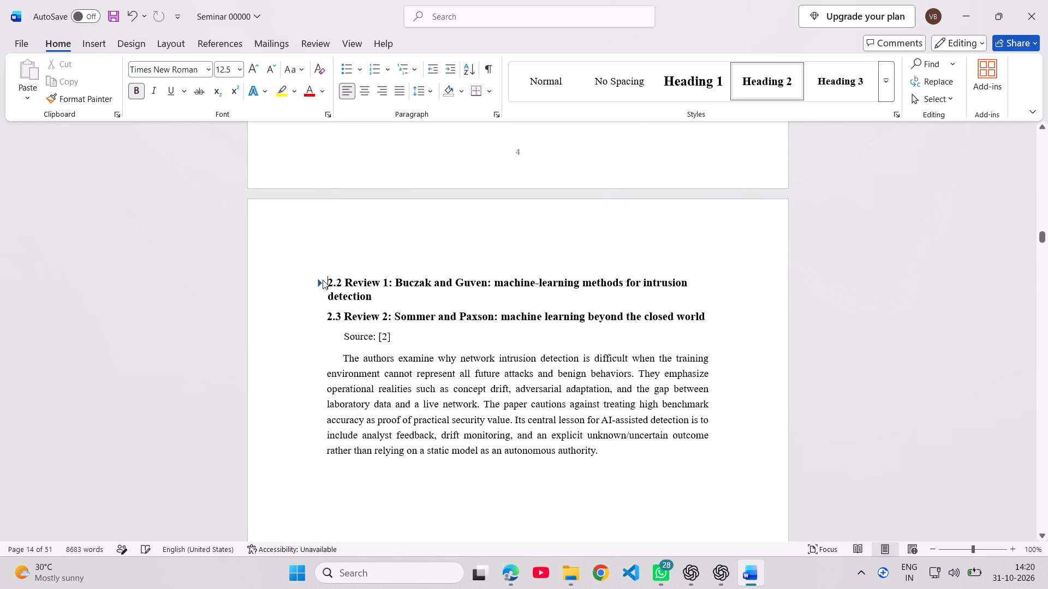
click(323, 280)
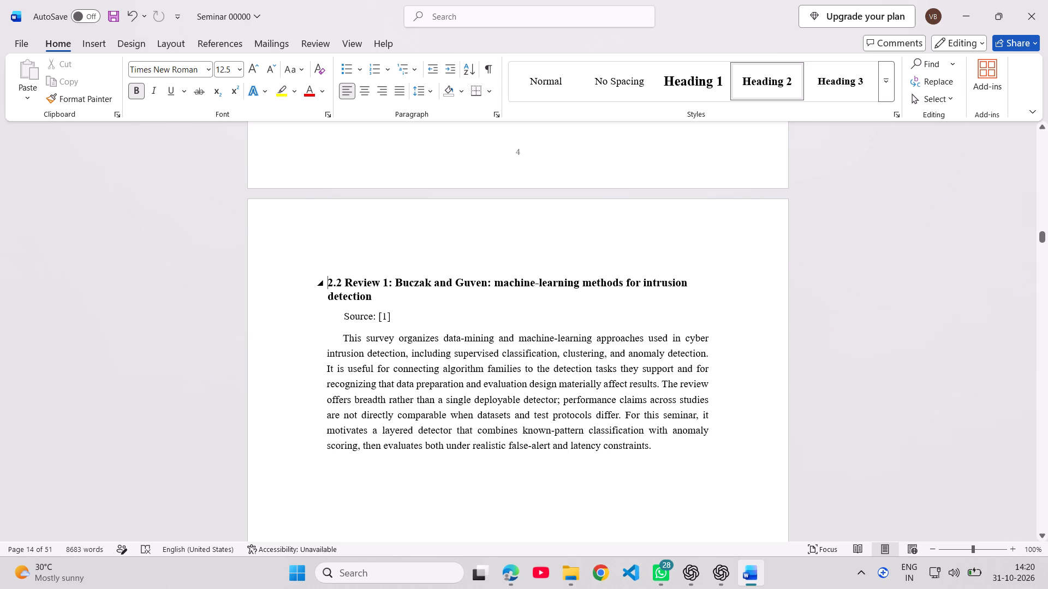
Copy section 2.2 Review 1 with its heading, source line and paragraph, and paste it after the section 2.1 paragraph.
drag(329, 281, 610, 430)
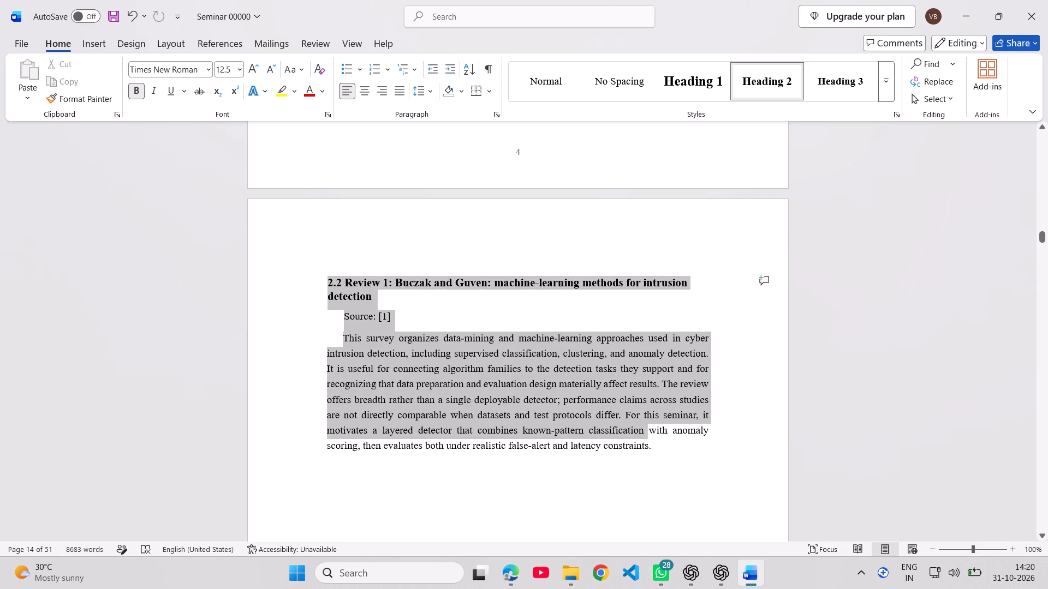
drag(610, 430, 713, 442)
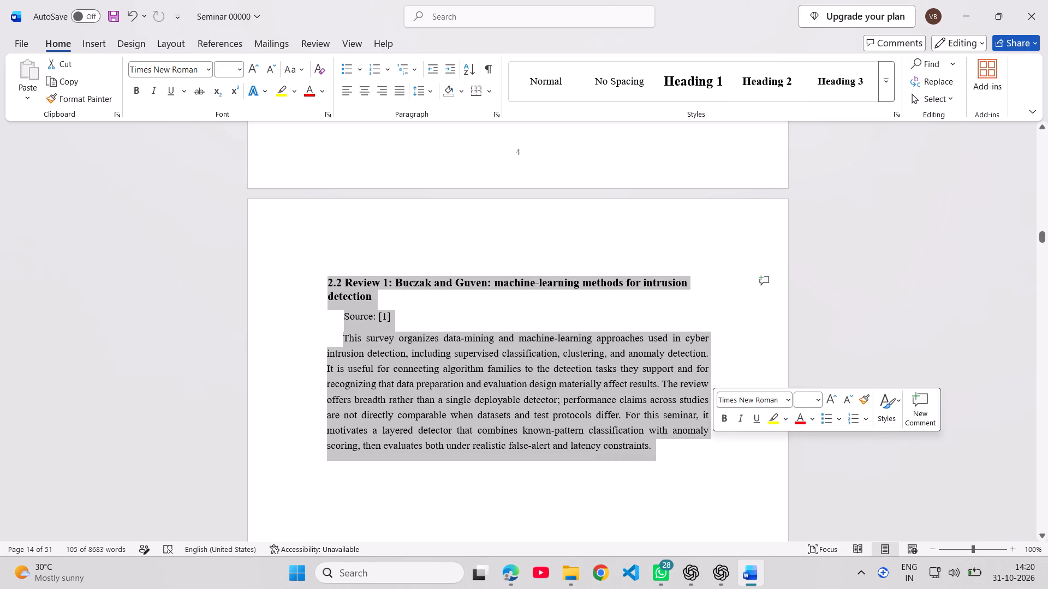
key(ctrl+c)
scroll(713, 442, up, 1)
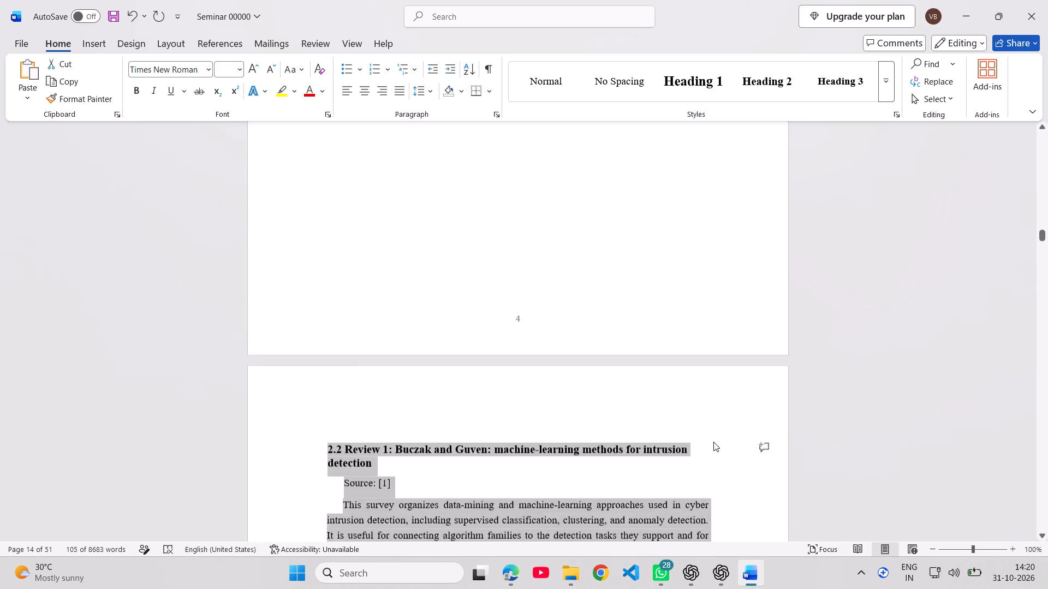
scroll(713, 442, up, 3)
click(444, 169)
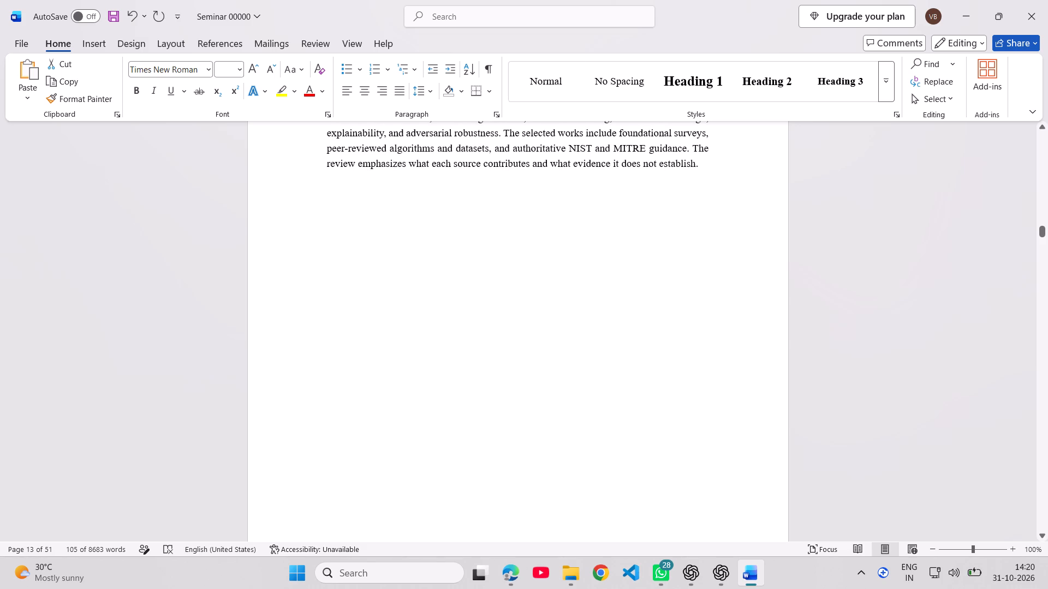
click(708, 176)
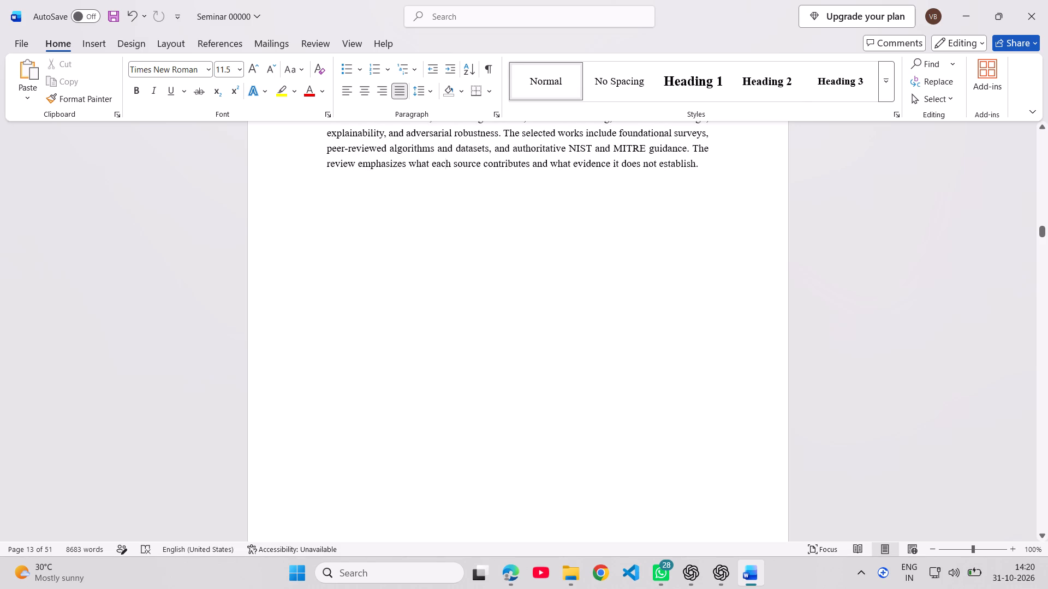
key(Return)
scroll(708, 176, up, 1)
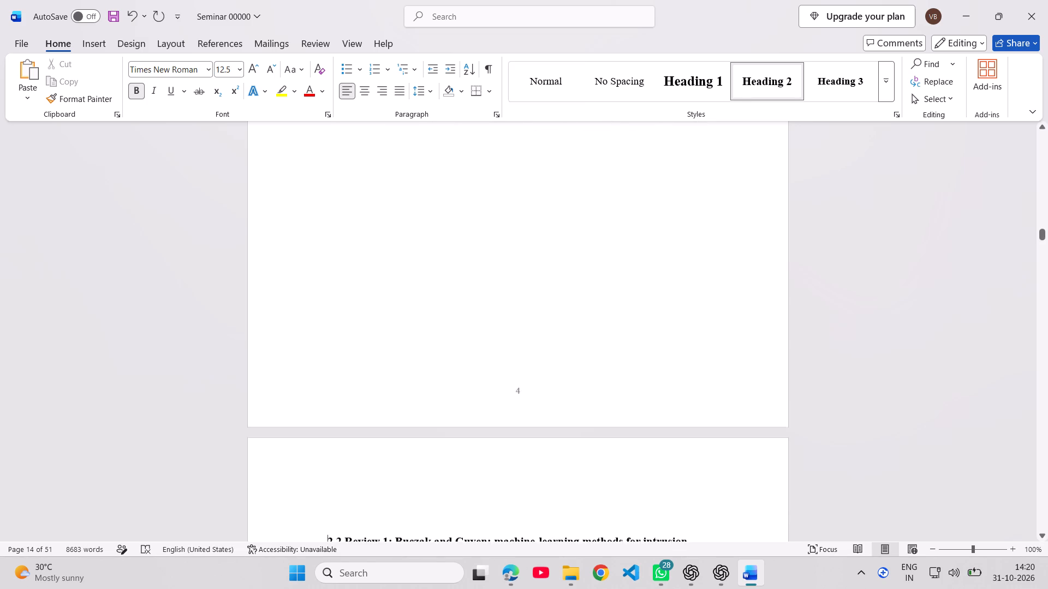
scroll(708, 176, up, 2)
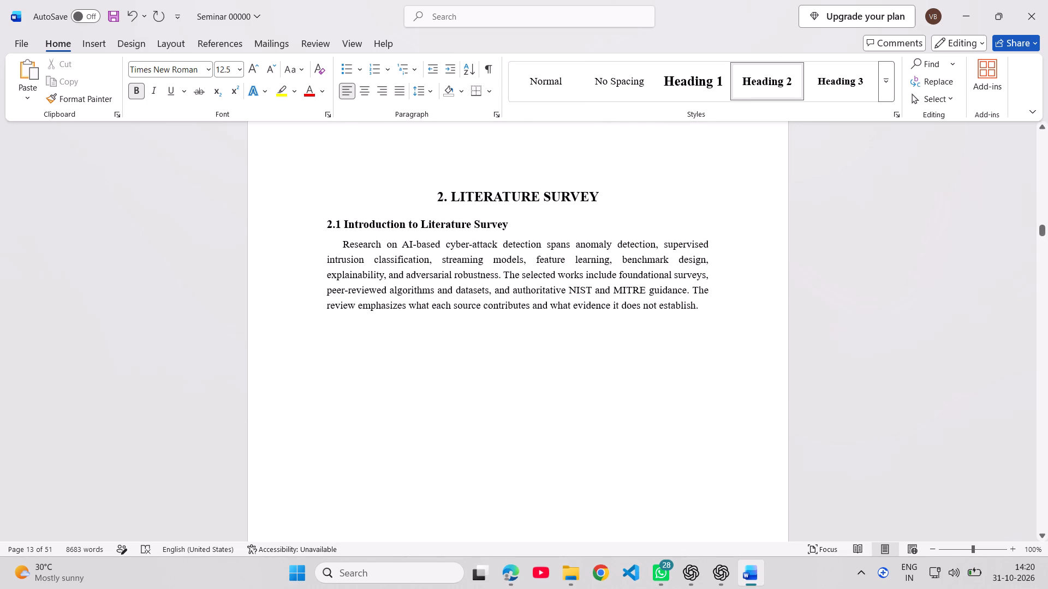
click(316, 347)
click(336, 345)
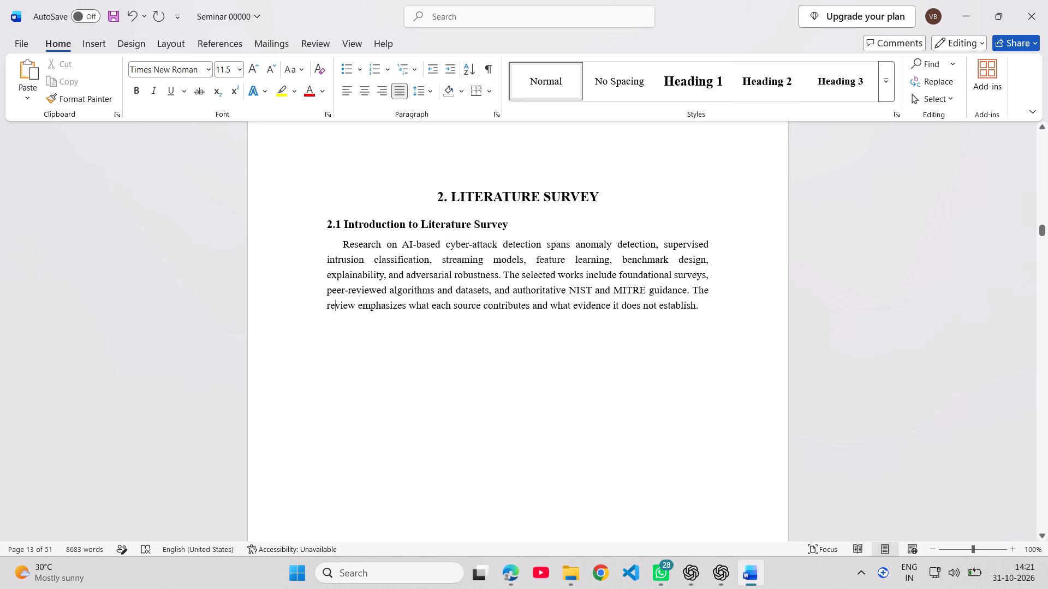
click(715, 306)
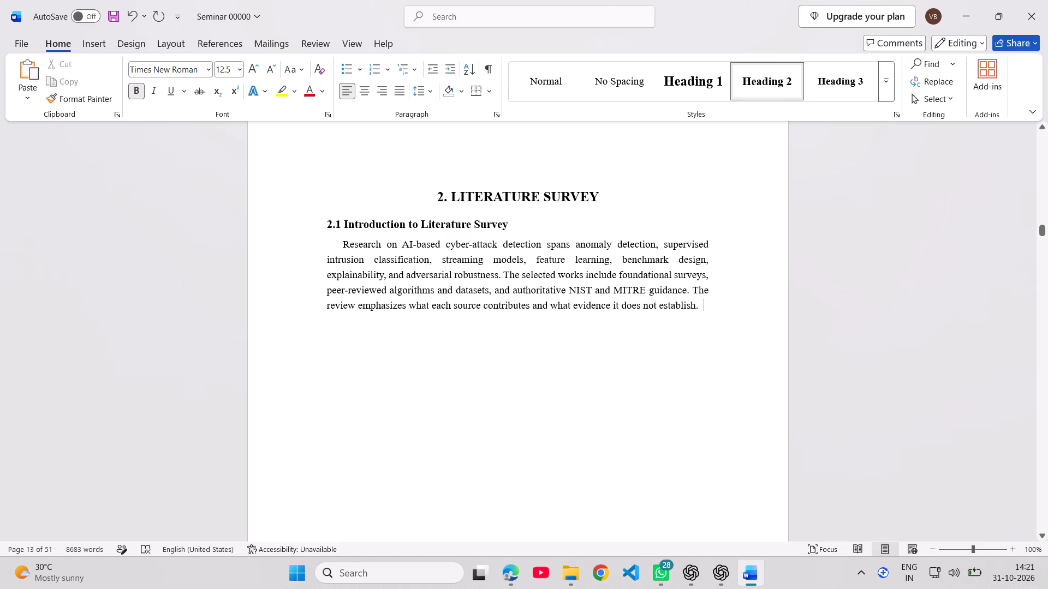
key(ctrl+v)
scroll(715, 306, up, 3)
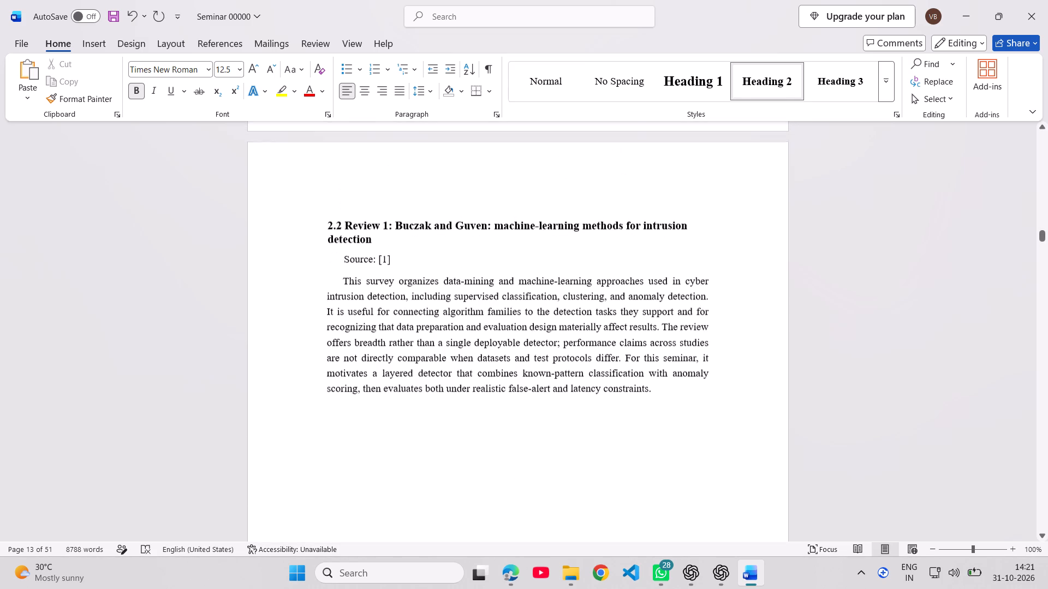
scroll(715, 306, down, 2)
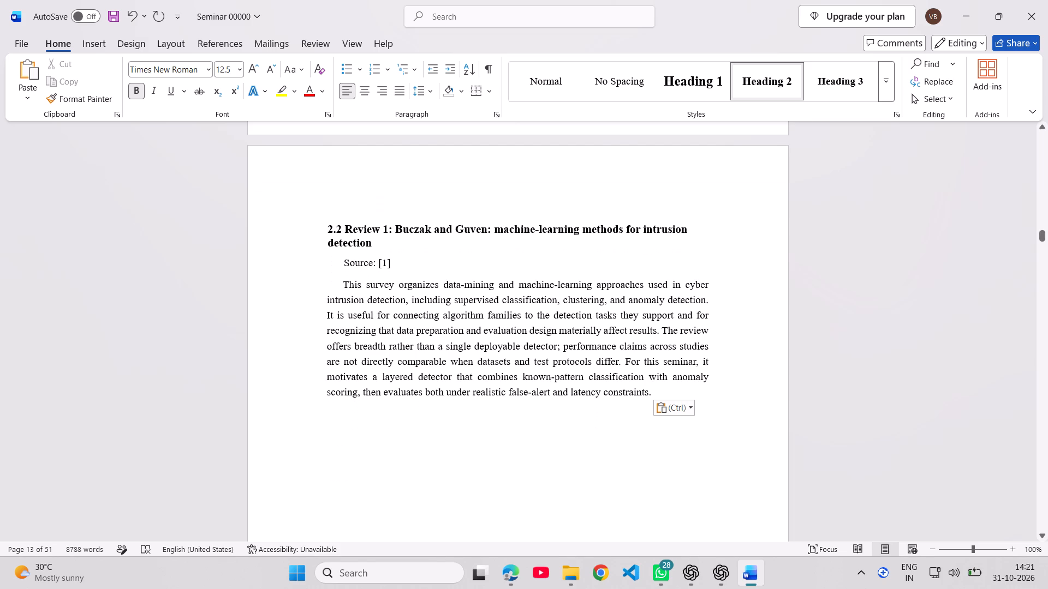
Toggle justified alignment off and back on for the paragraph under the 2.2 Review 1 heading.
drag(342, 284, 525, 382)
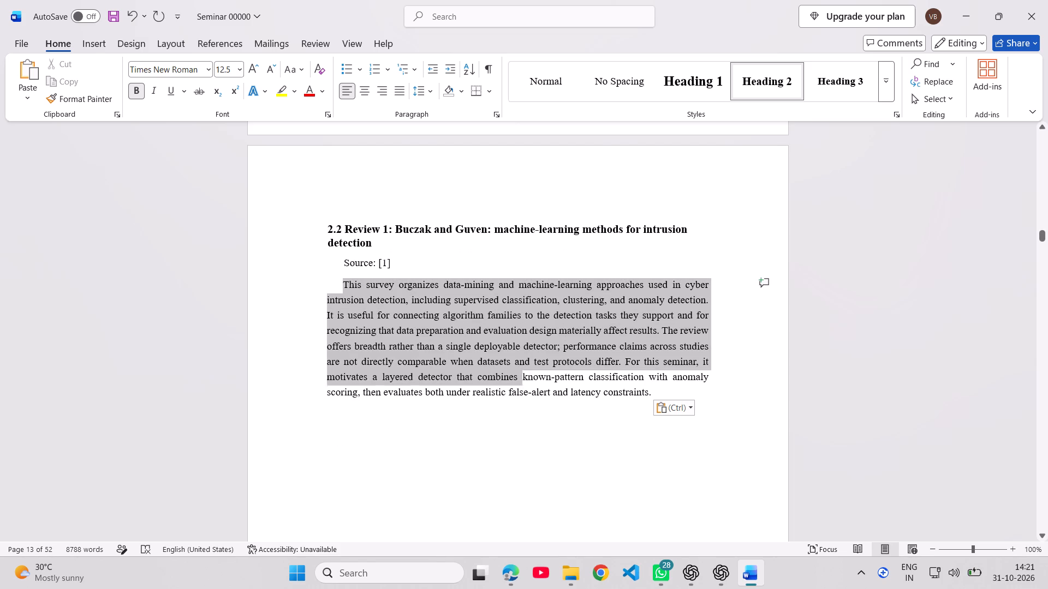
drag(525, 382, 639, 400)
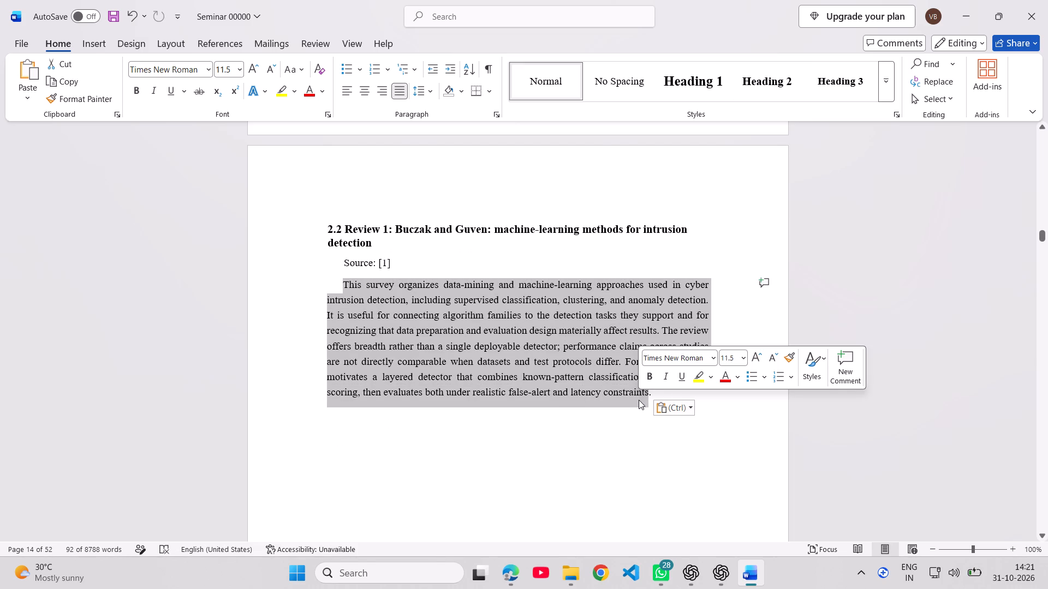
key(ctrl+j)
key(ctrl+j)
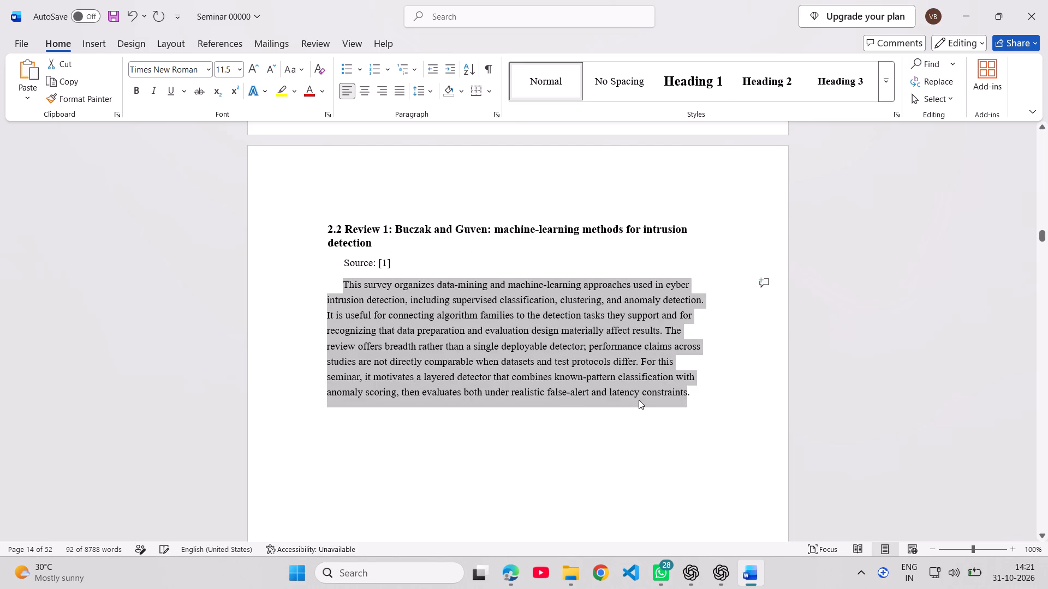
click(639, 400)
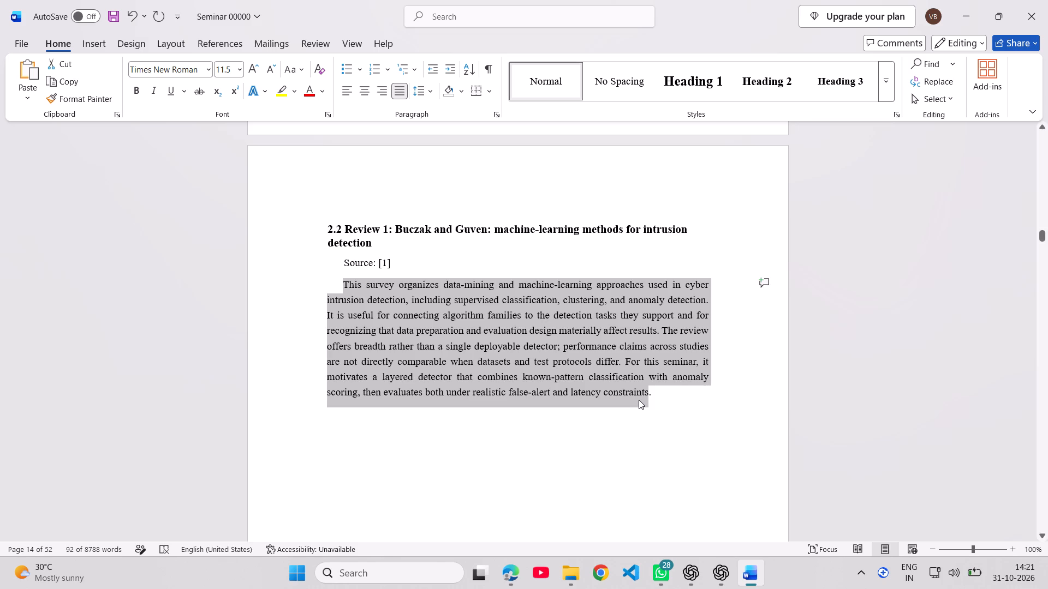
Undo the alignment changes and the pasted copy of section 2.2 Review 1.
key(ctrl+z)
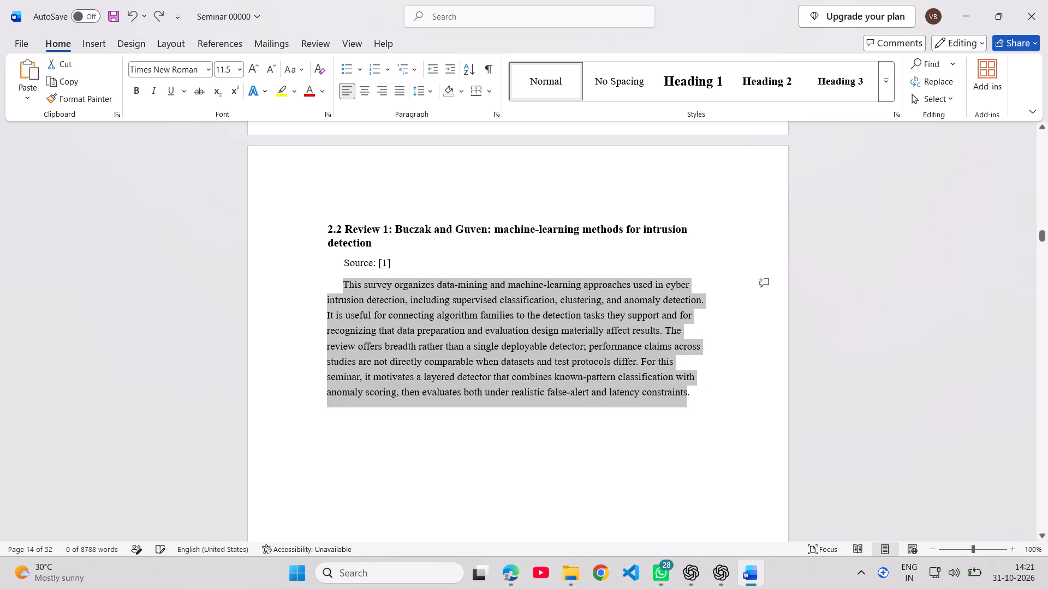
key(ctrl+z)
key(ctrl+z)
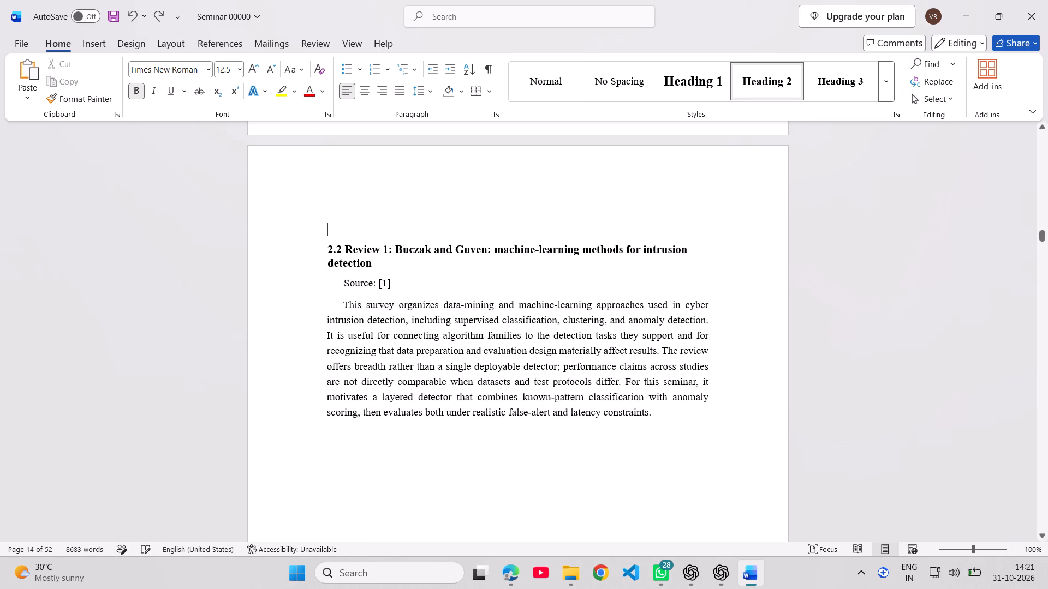
Delete backward from the blank line above the 2.2 Review 1 heading.
scroll(652, 513, up, 2)
scroll(652, 513, down, 1)
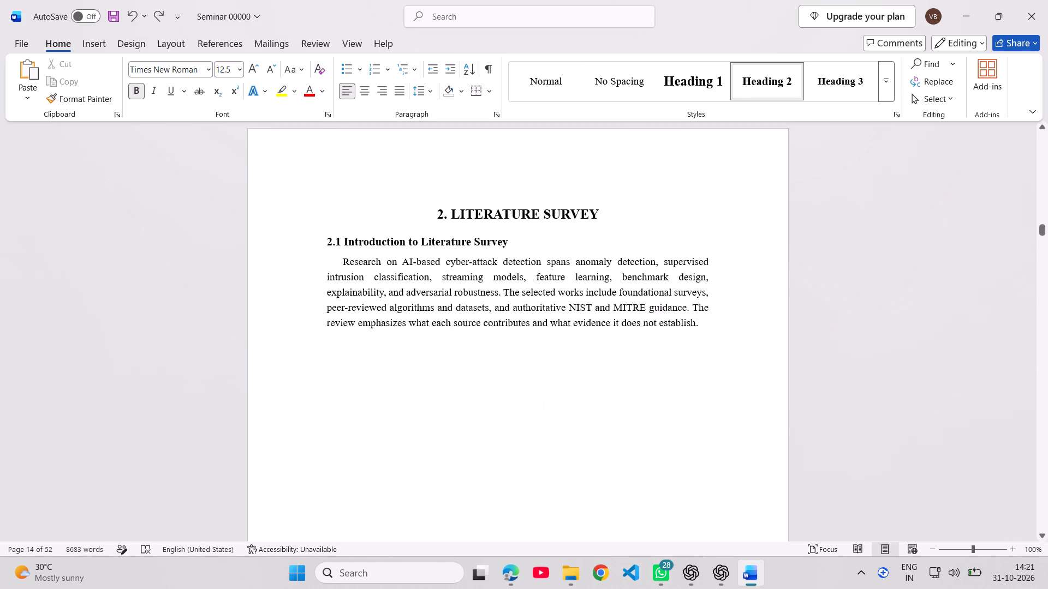
scroll(652, 513, down, 1)
scroll(652, 513, up, 1)
scroll(652, 513, down, 1)
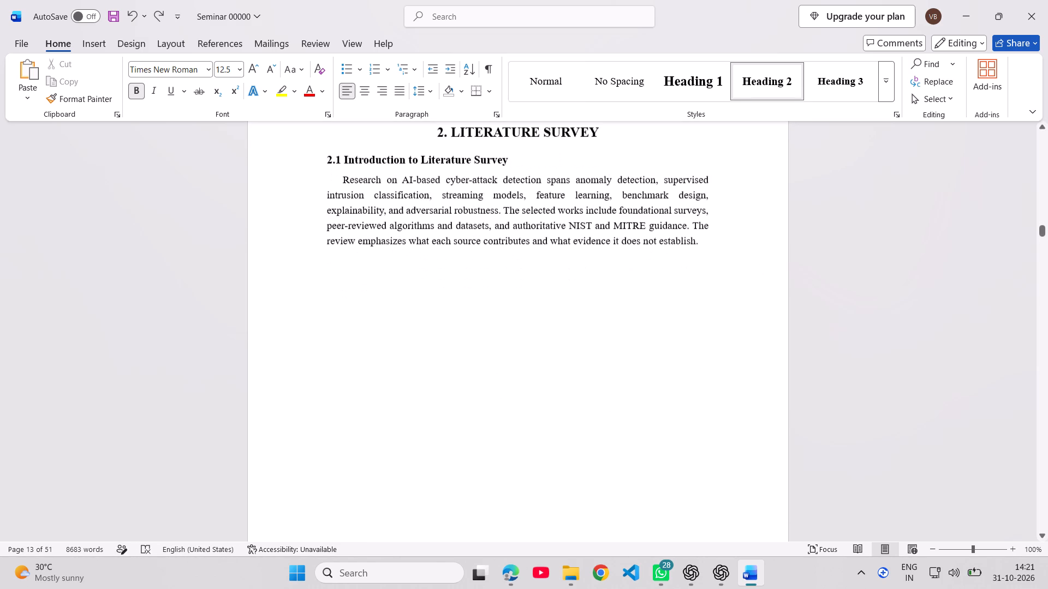
scroll(652, 513, down, 4)
scroll(652, 513, up, 1)
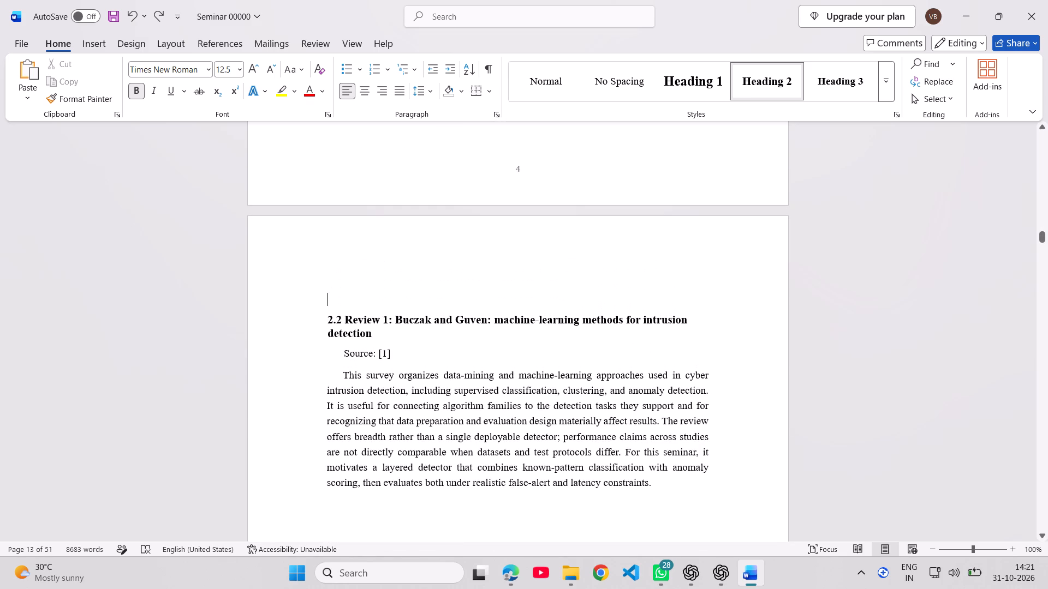
key(BackSpace)
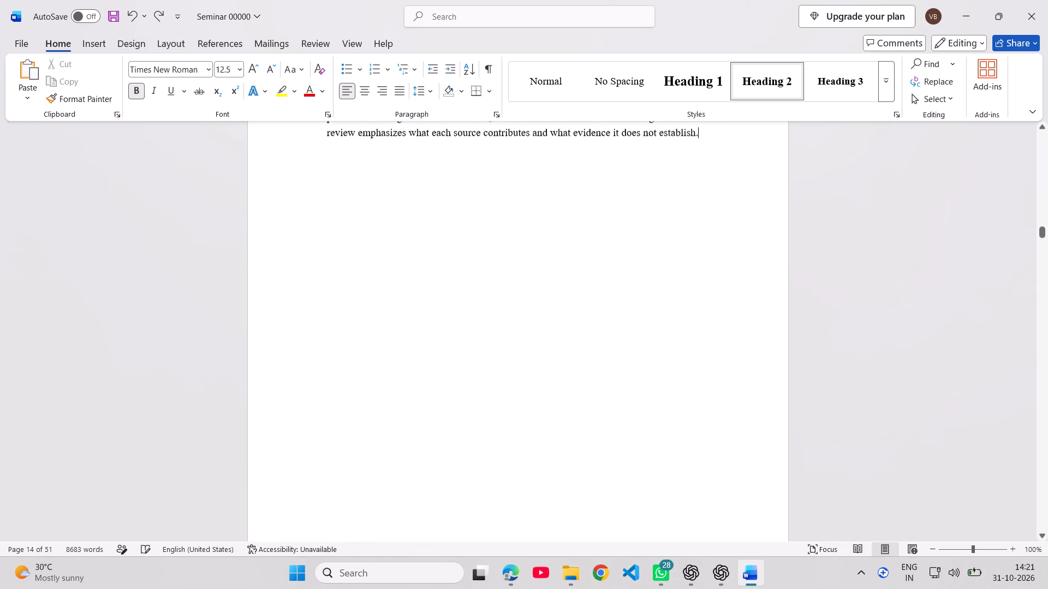
Examine the page layout from section 1.8 through section 2.1 to the end of section 2.2 Review 1.
scroll(349, 476, up, 3)
click(349, 476)
scroll(349, 476, up, 1)
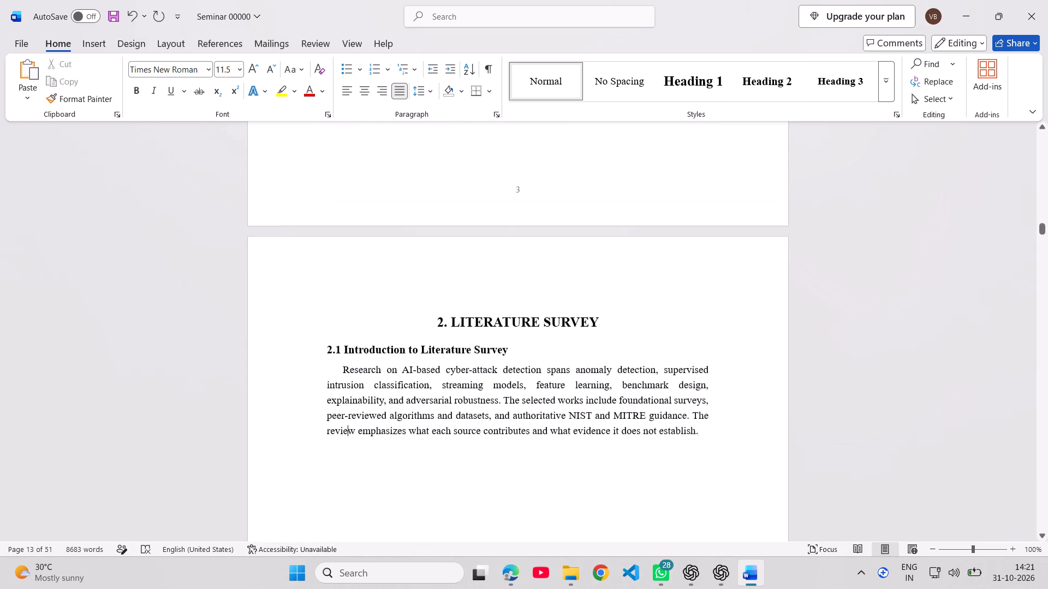
scroll(349, 476, up, 3)
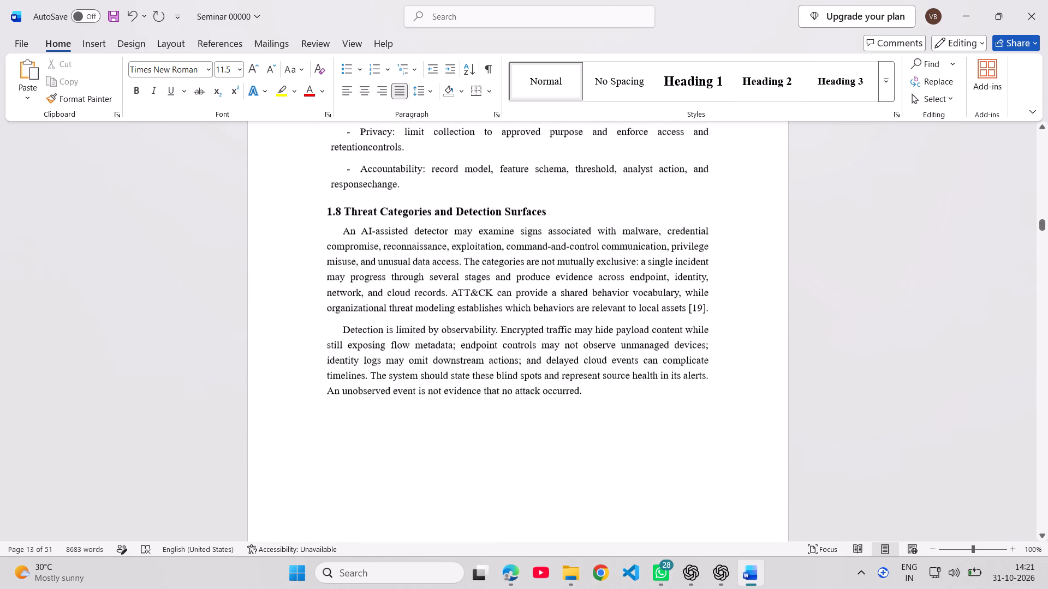
scroll(349, 476, up, 1)
scroll(349, 476, down, 6)
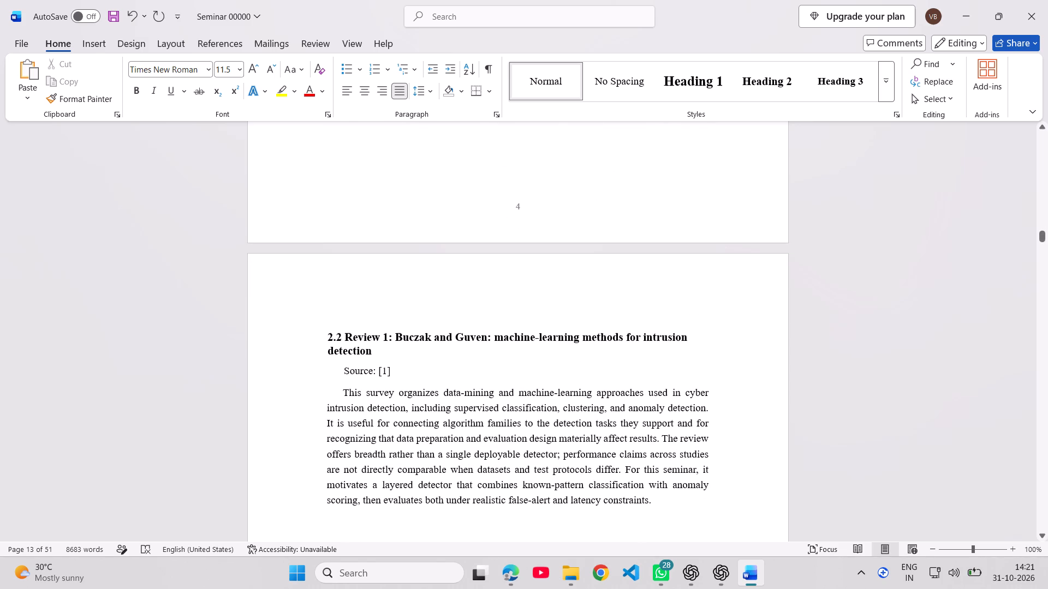
scroll(287, 508, down, 3)
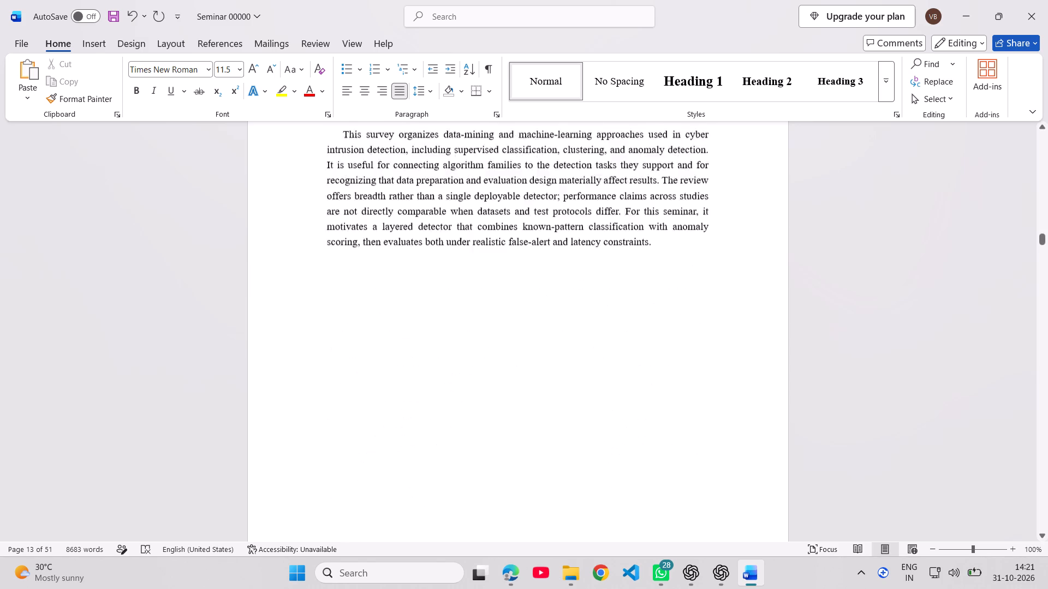
scroll(287, 508, up, 4)
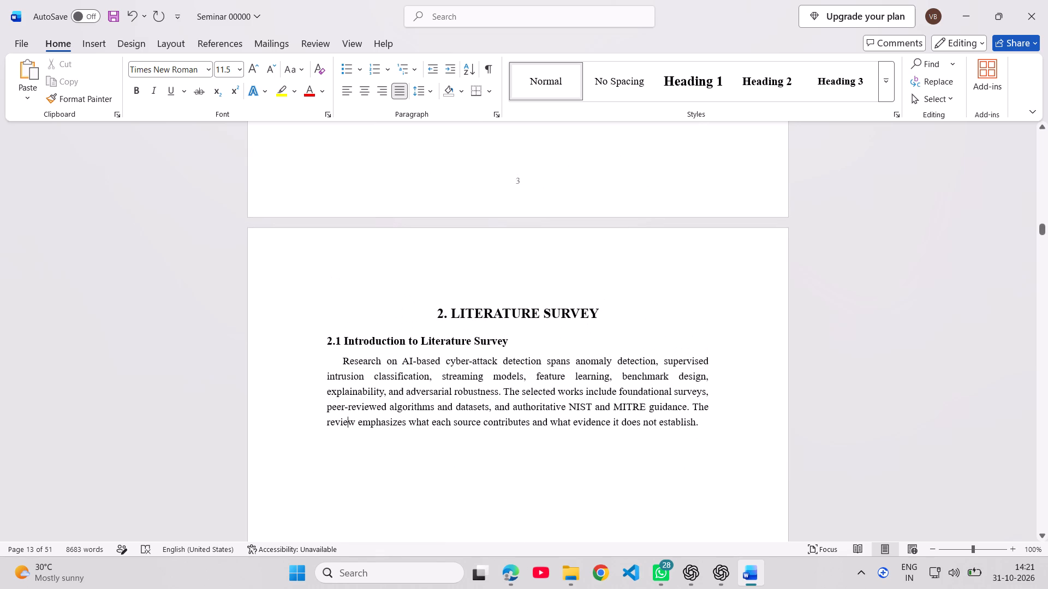
click(418, 320)
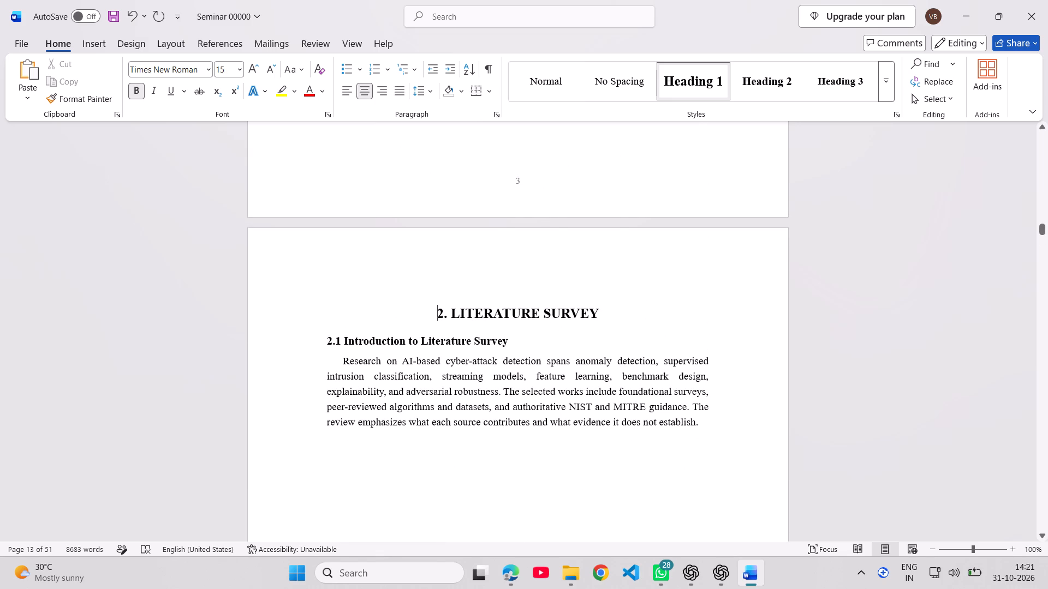
Copy section 2.2 Review 1 with its heading, source line and paragraph.
scroll(418, 320, down, 4)
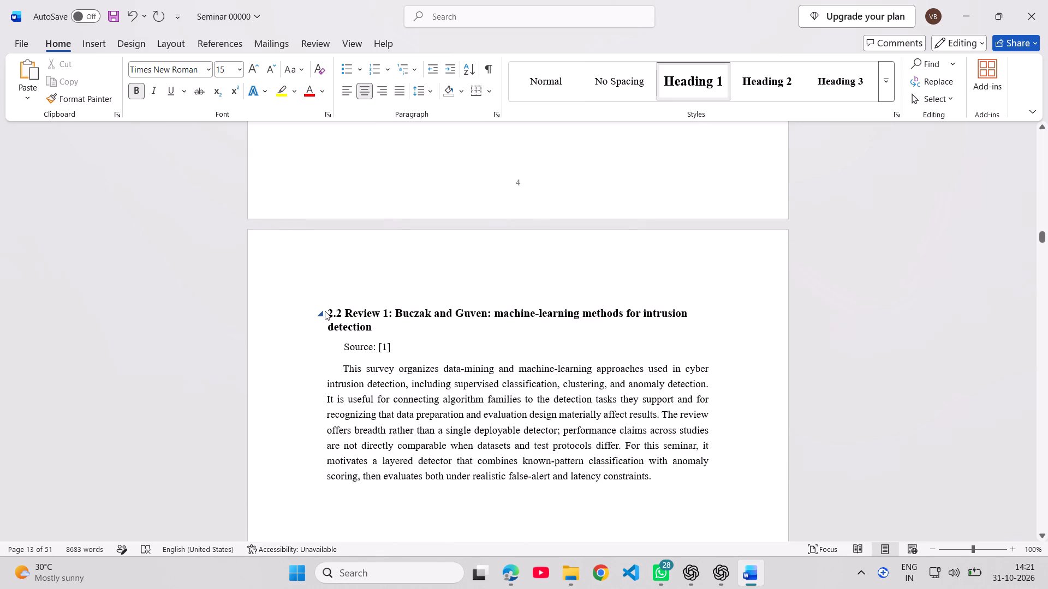
drag(326, 311, 491, 465)
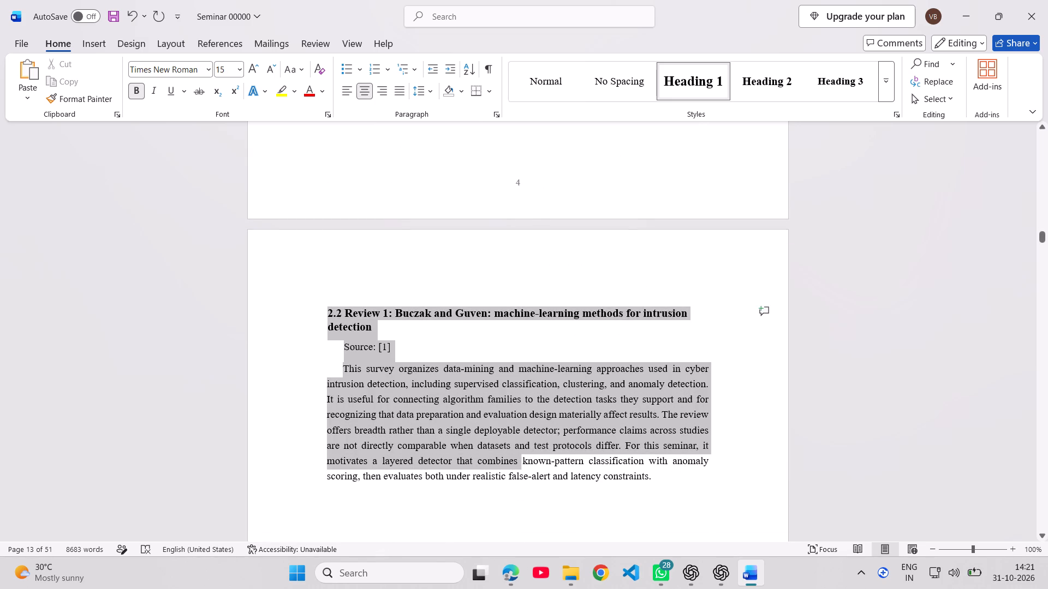
drag(491, 465, 679, 478)
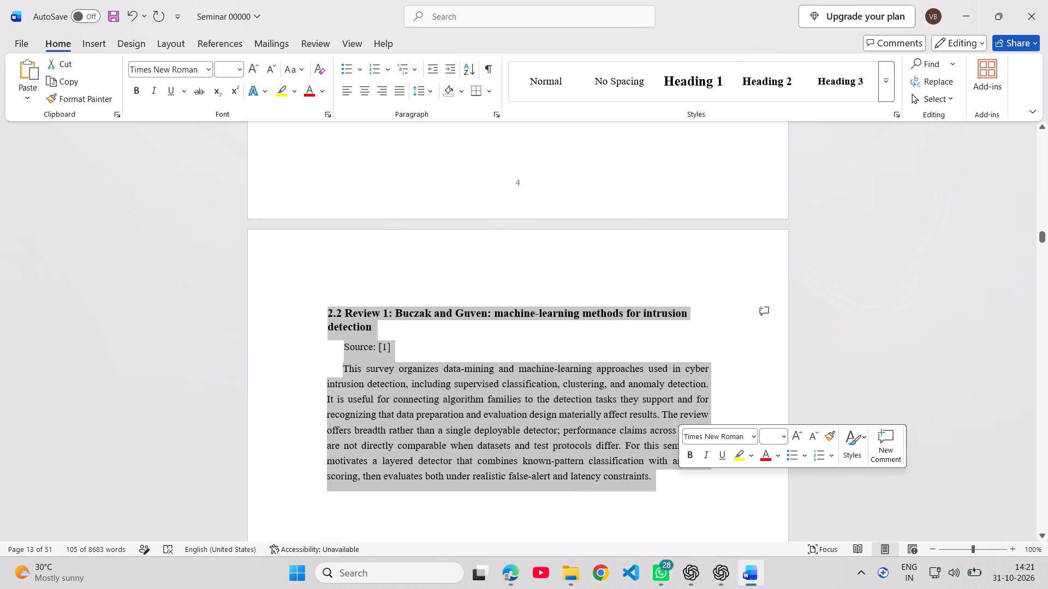
key(ctrl+c)
Add two line breaks at the end of the section 2.1 Introduction to Literature Survey paragraph.
scroll(679, 478, up, 2)
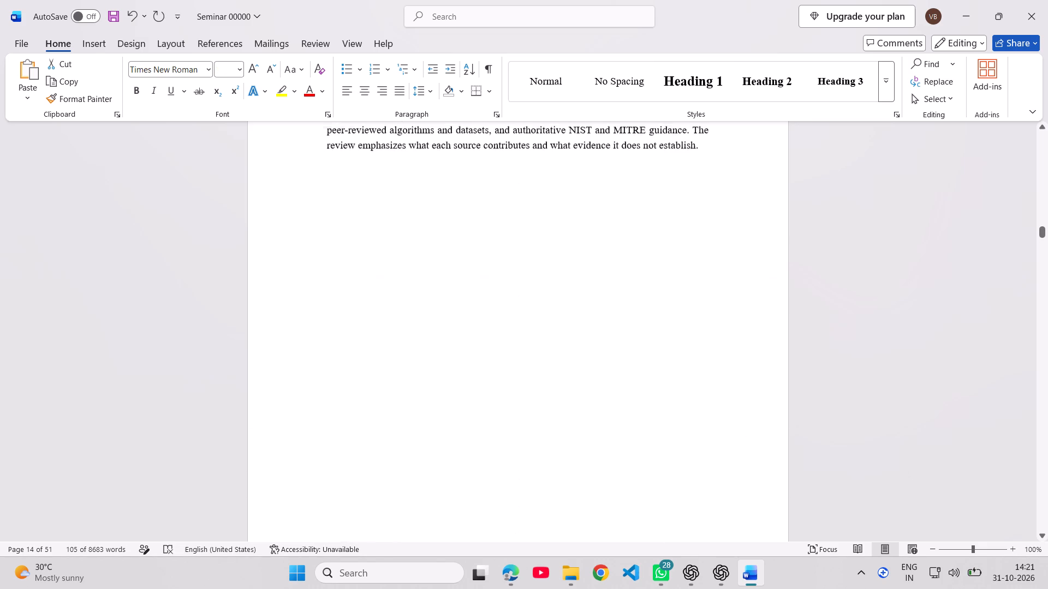
scroll(679, 478, up, 1)
click(563, 319)
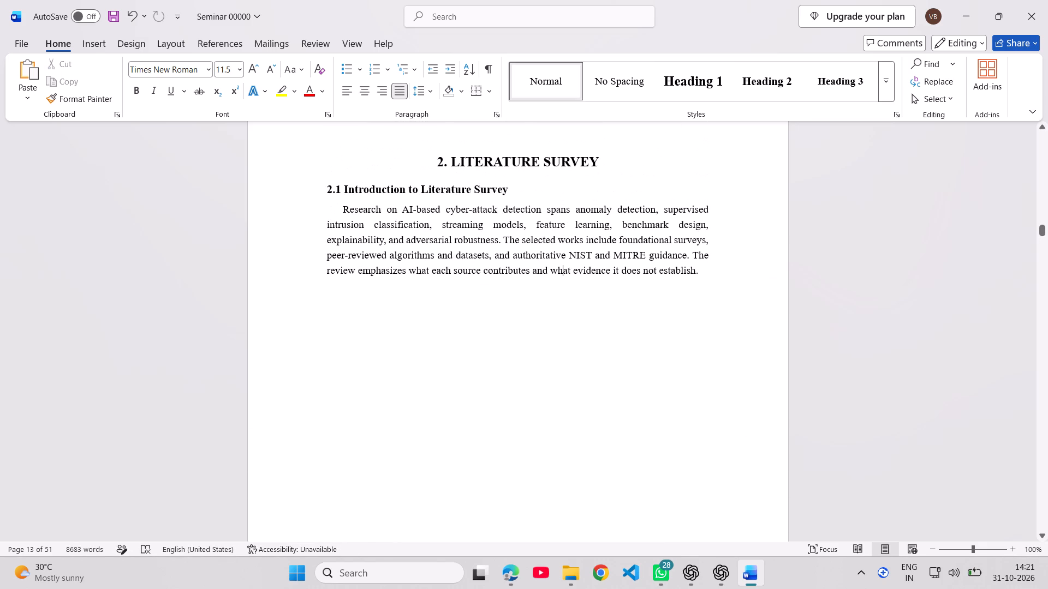
click(731, 266)
key(Return)
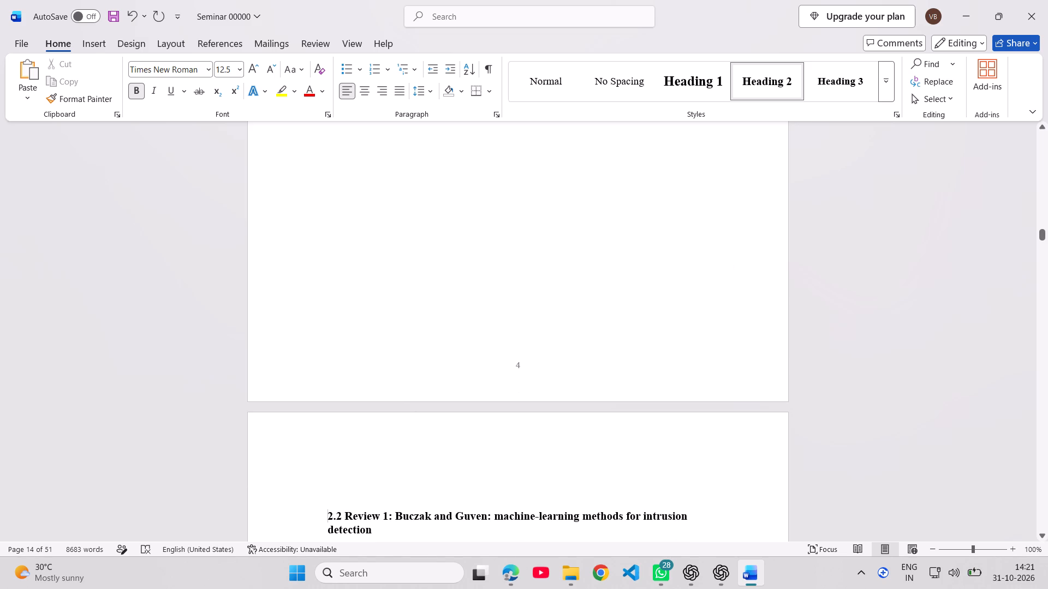
scroll(731, 266, up, 2)
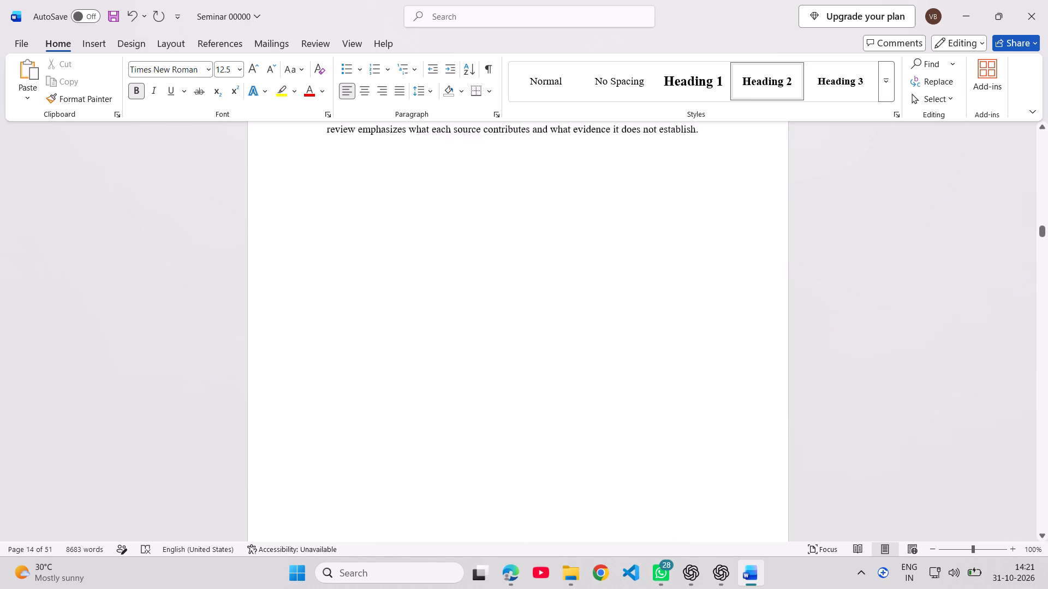
scroll(731, 266, up, 1)
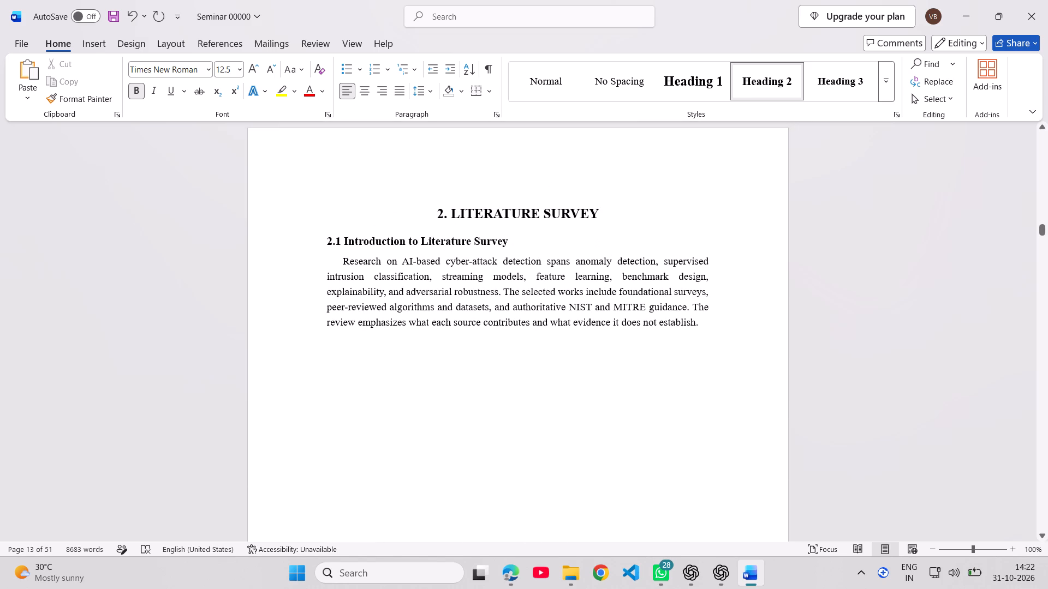
click(707, 321)
click(182, 43)
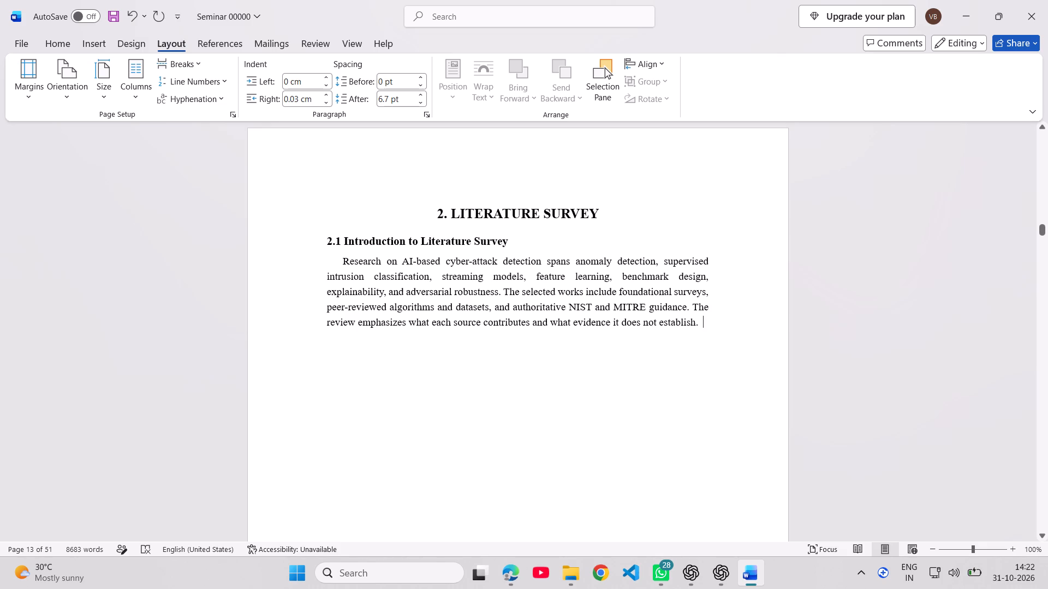
key(Return)
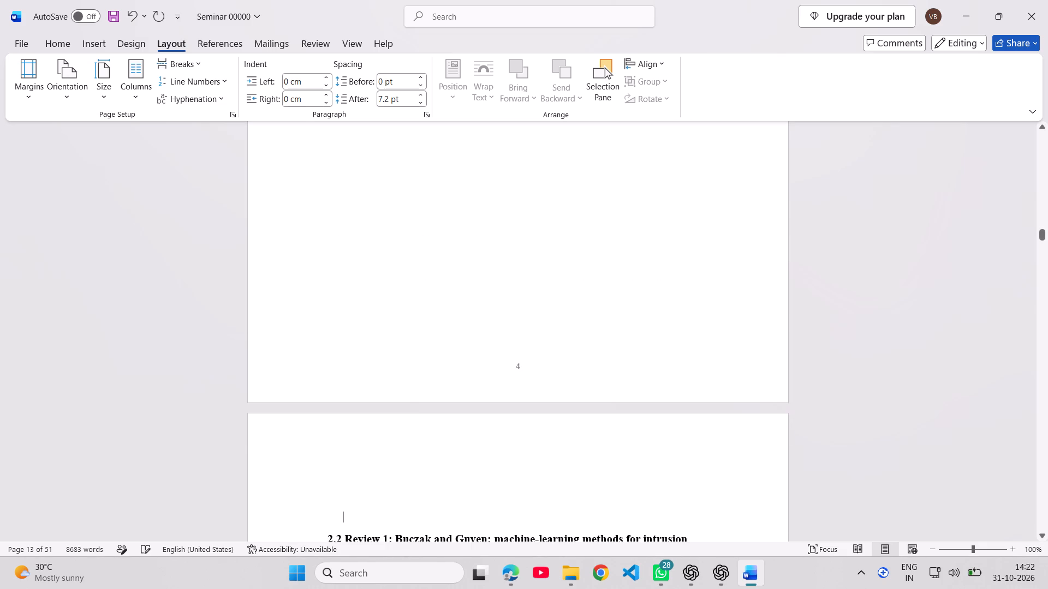
Insert 21 blank lines before the 2. LITERATURE SURVEY heading to push the chapter down onto the following page.
scroll(549, 341, up, 2)
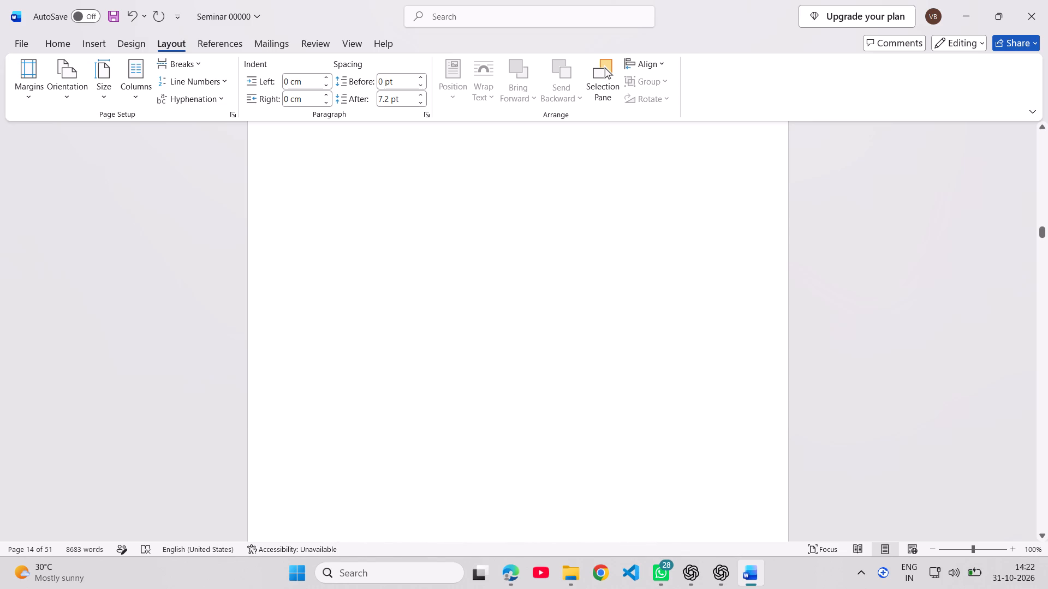
scroll(549, 341, up, 1)
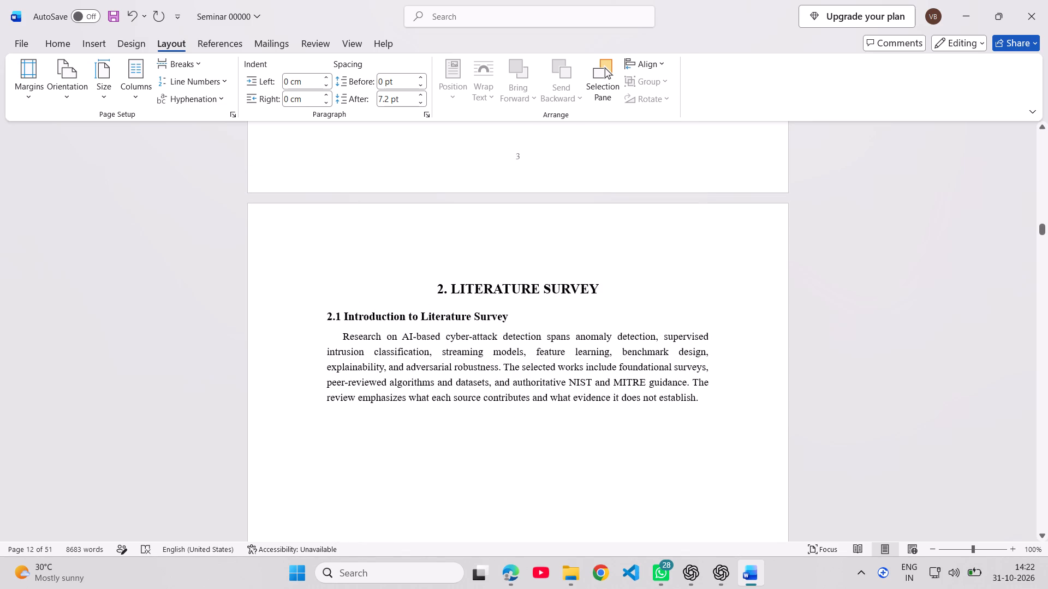
click(415, 283)
key(Return)
key(Return)
key(Return)
key(Return)
key(Return)
key(Return)
key(Return)
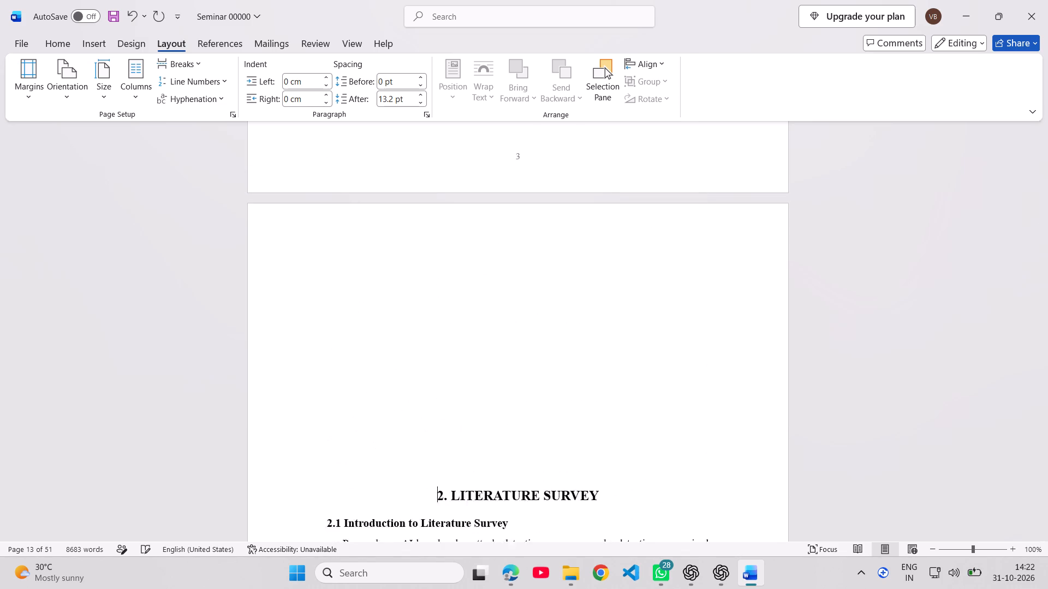
key(Return)
scroll(415, 283, down, 5)
key(Return)
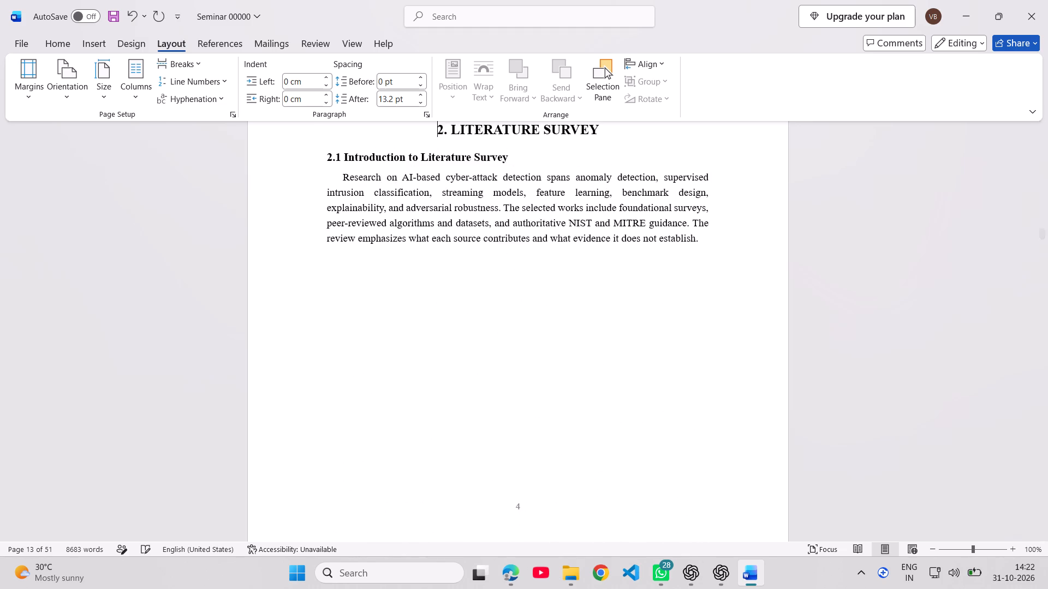
key(Return)
key(Return)
key(Return)
key(Return)
key(Return)
key(Return)
scroll(415, 283, down, 1)
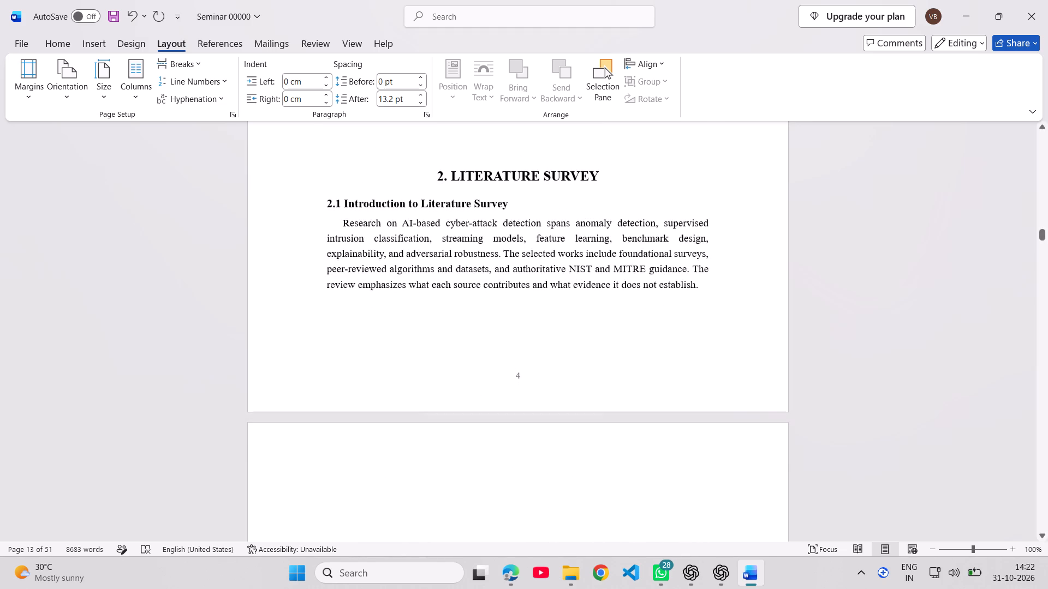
key(Return)
key(Return)
key(Return)
key(Return)
key(Return)
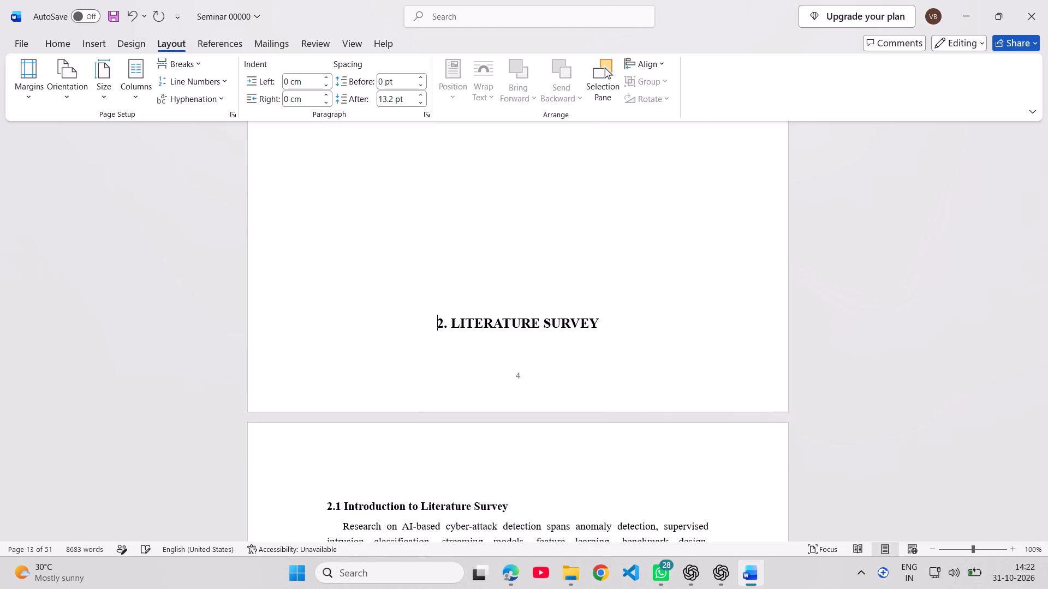
key(Return)
Delete backward from the blank line above the 2.2 Review 1 heading to the end of the section 2.1 paragraph.
scroll(415, 283, down, 4)
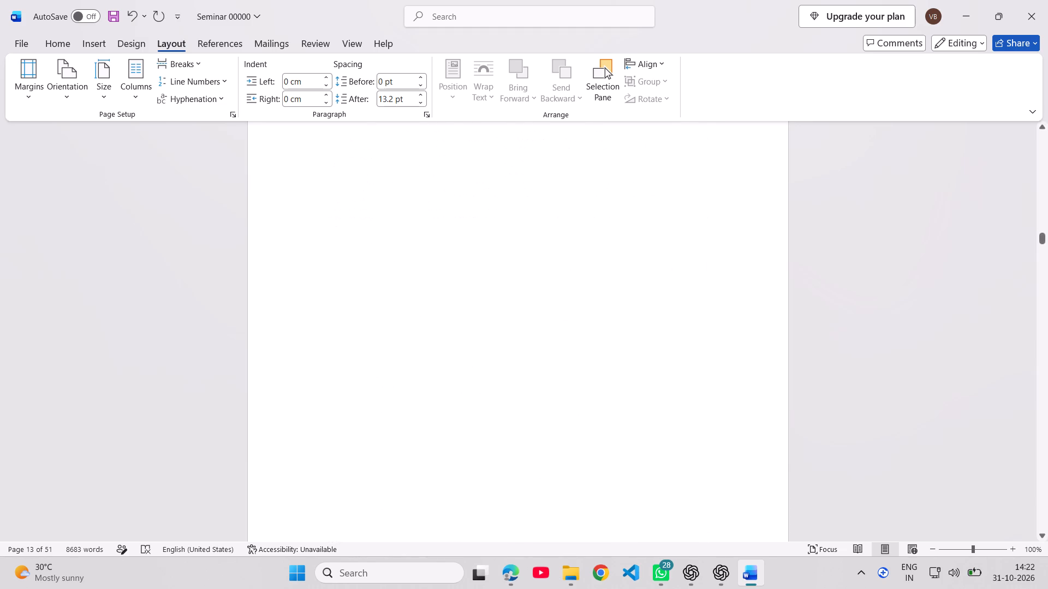
scroll(415, 283, down, 1)
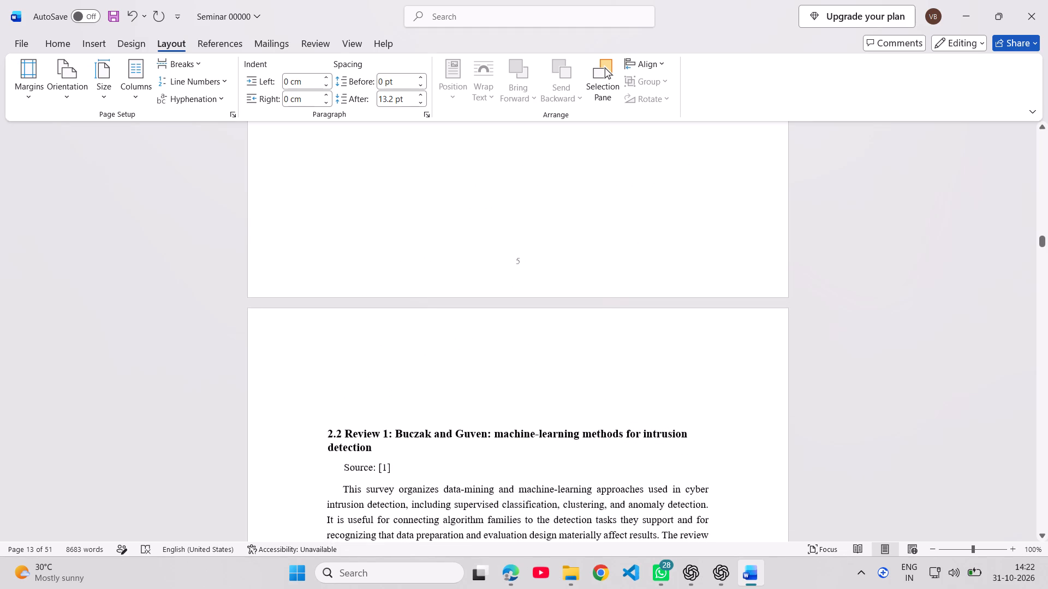
click(319, 380)
key(BackSpace)
key(BackSpace)
key(BackSpace)
scroll(319, 380, up, 2)
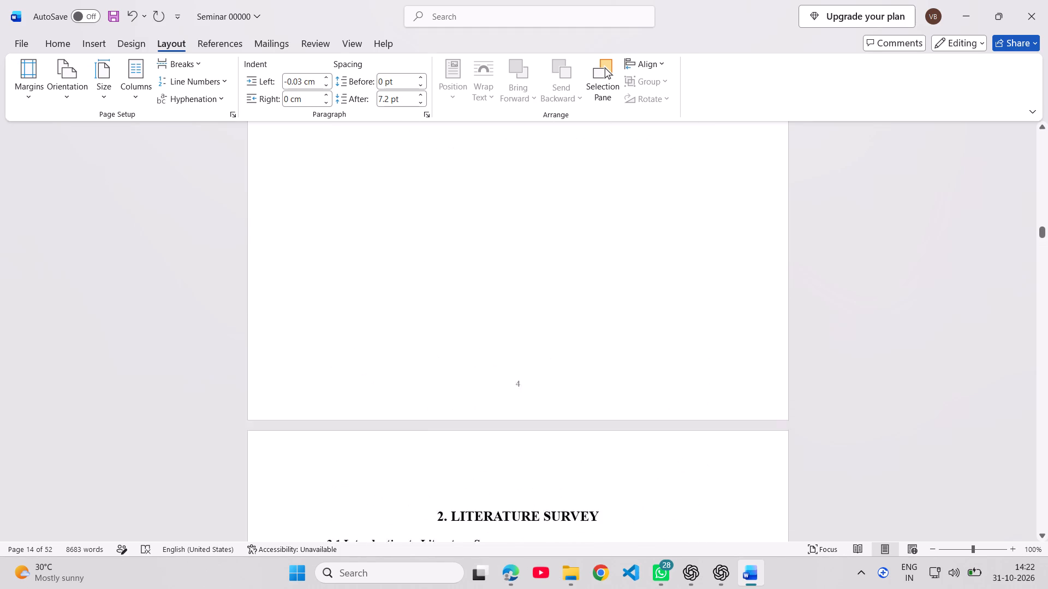
scroll(319, 380, up, 1)
scroll(319, 380, down, 2)
scroll(319, 380, up, 1)
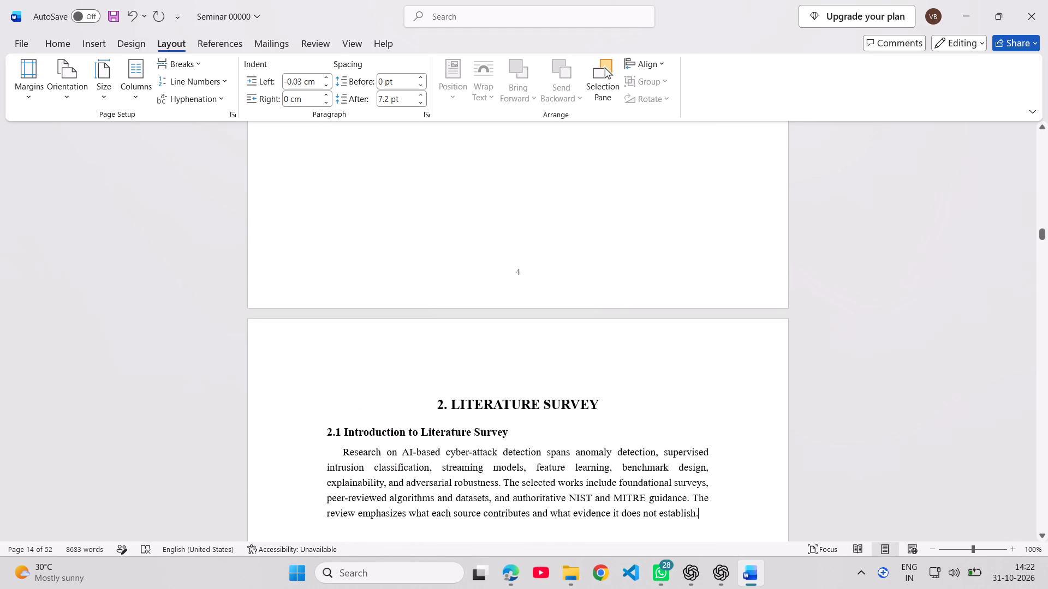
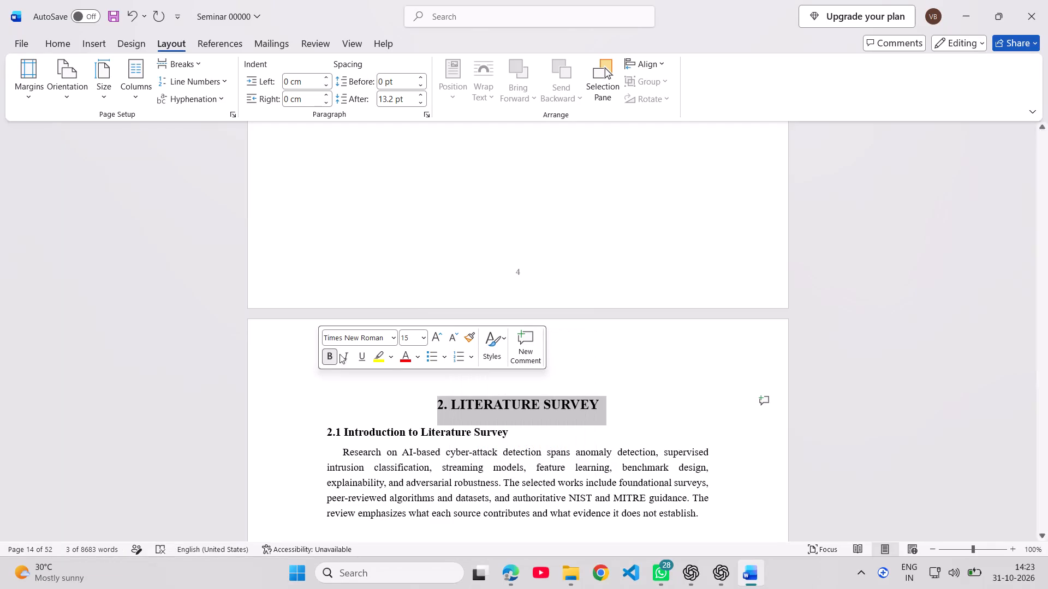
Look through the report from the Literature Survey chapter to the end of the References and back to section 2.12, checking page layout and gaps.
scroll(341, 464, down, 18)
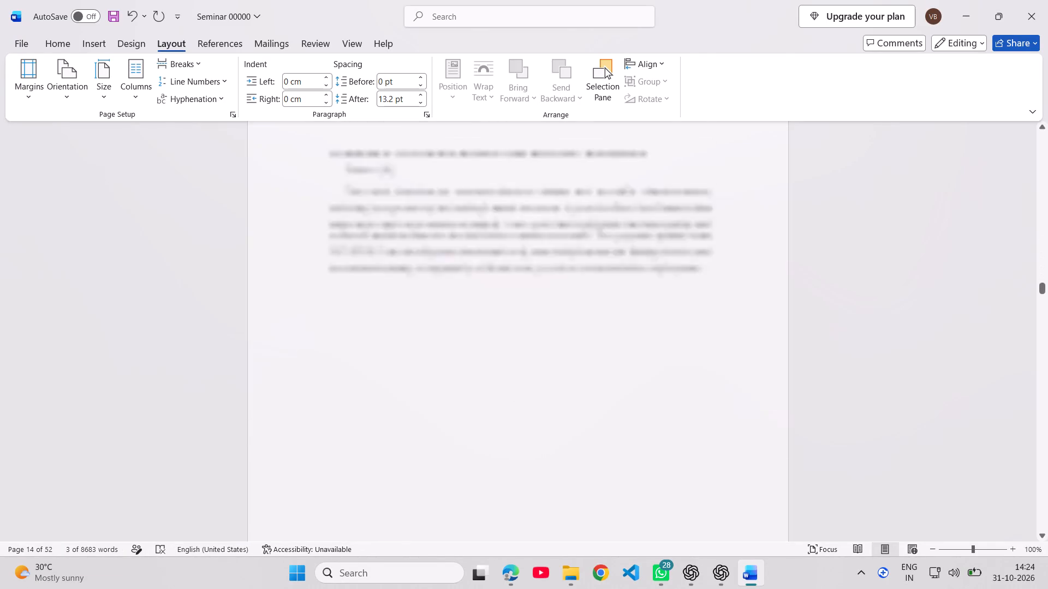
scroll(341, 464, down, 16)
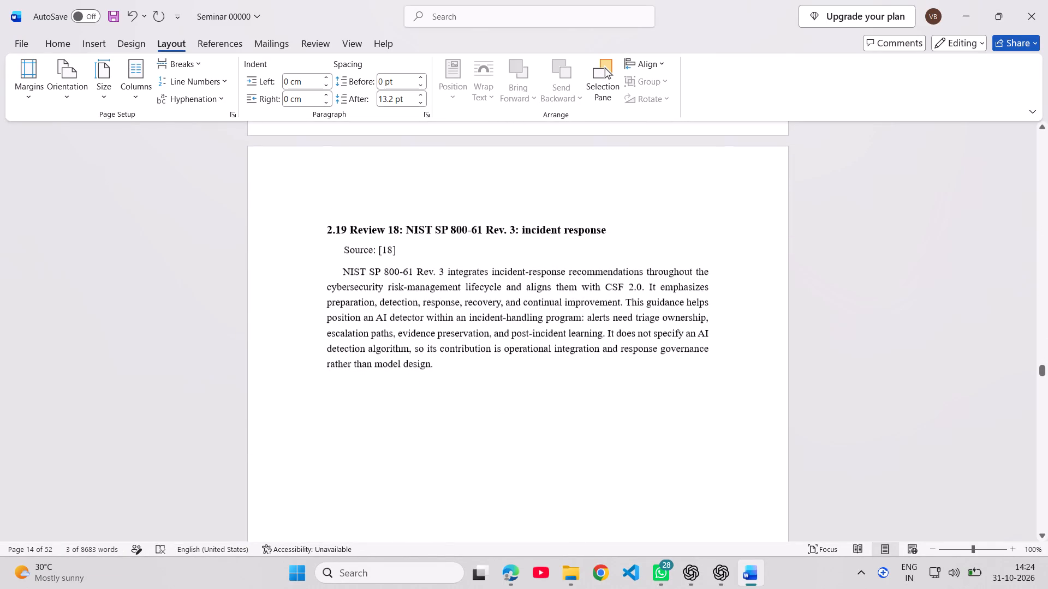
scroll(341, 464, down, 7)
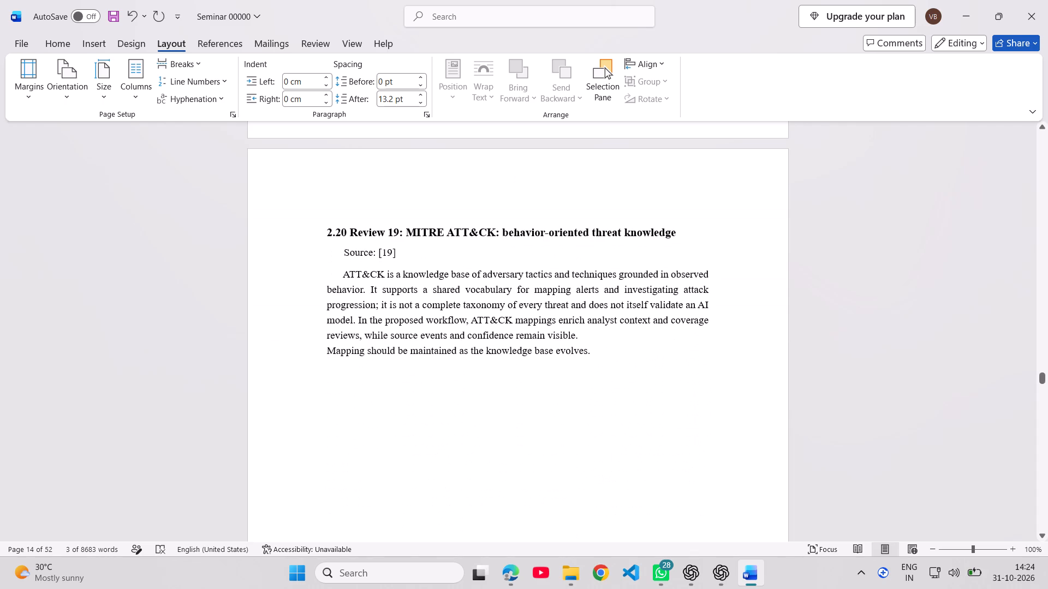
scroll(341, 464, down, 13)
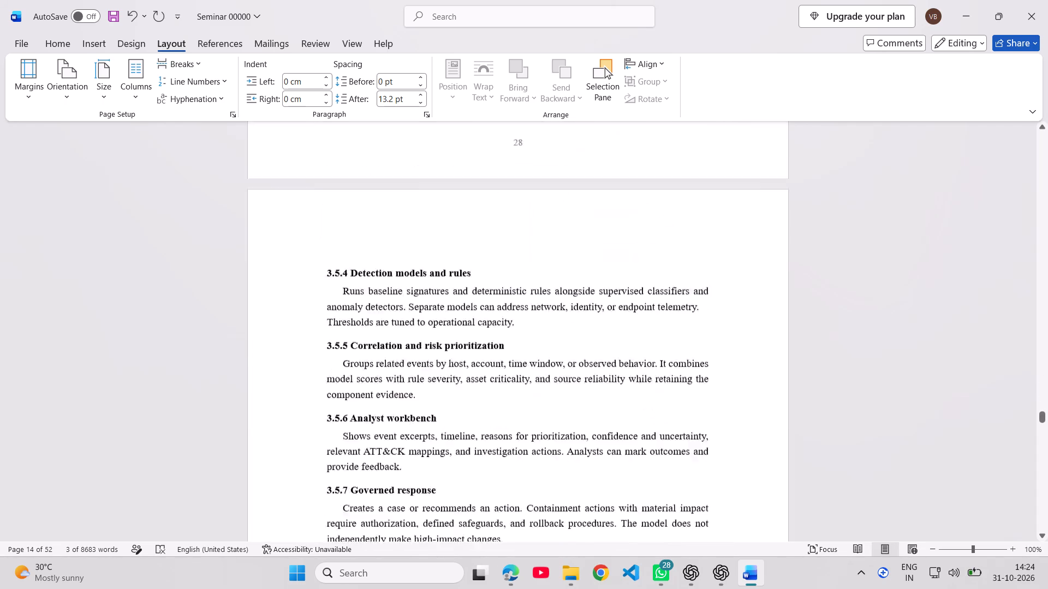
scroll(341, 464, down, 10)
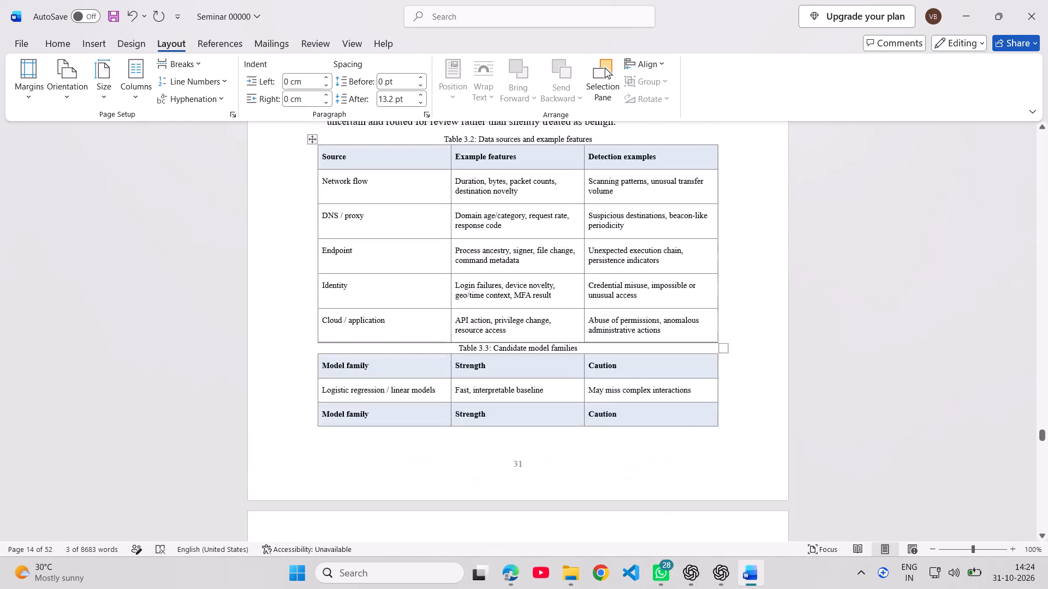
scroll(341, 464, down, 9)
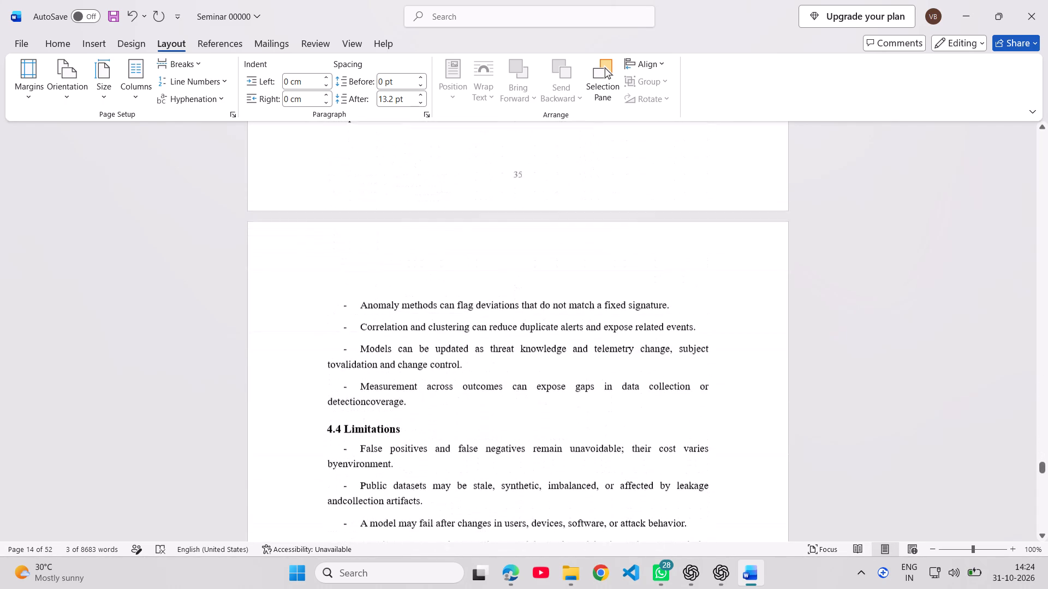
scroll(341, 464, down, 9)
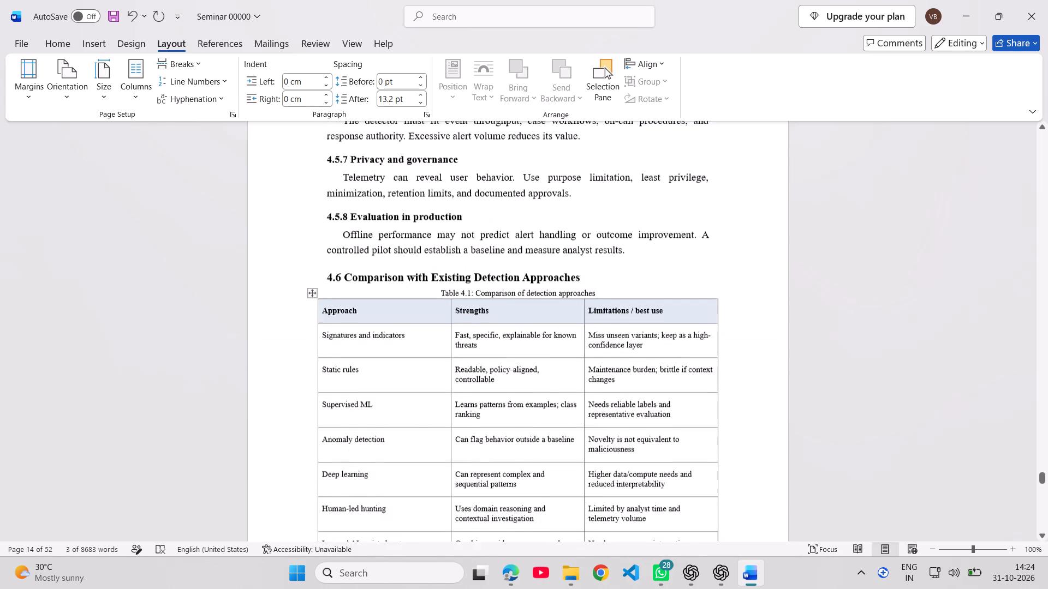
scroll(341, 464, down, 11)
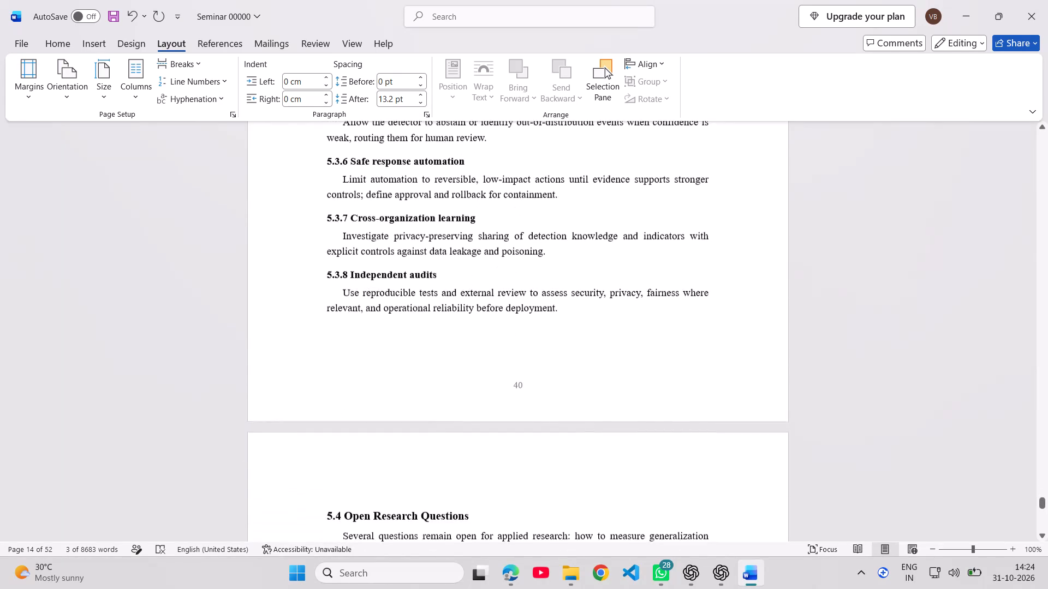
scroll(341, 464, down, 6)
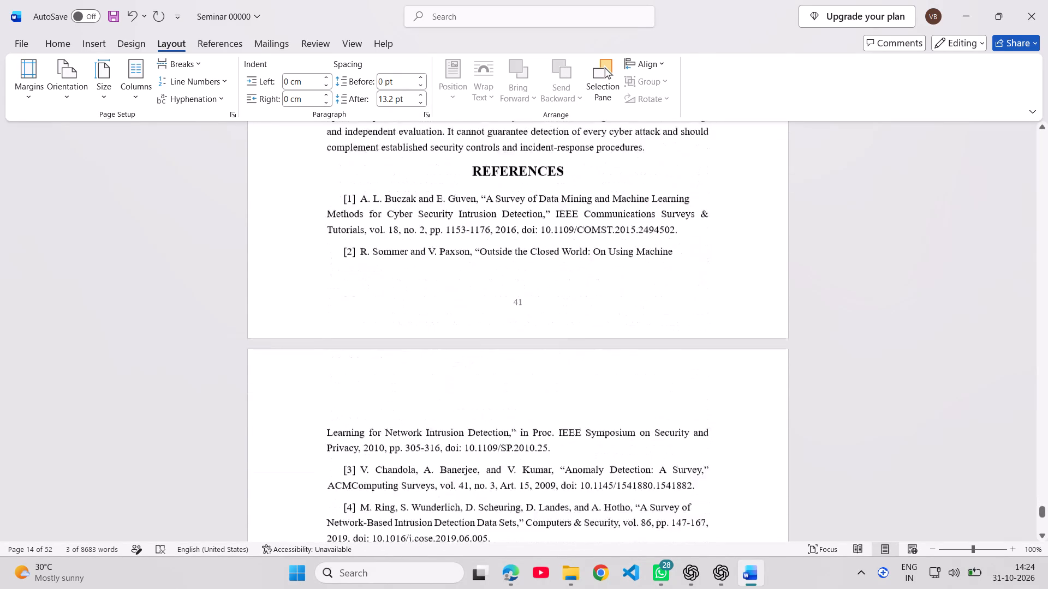
scroll(341, 464, down, 11)
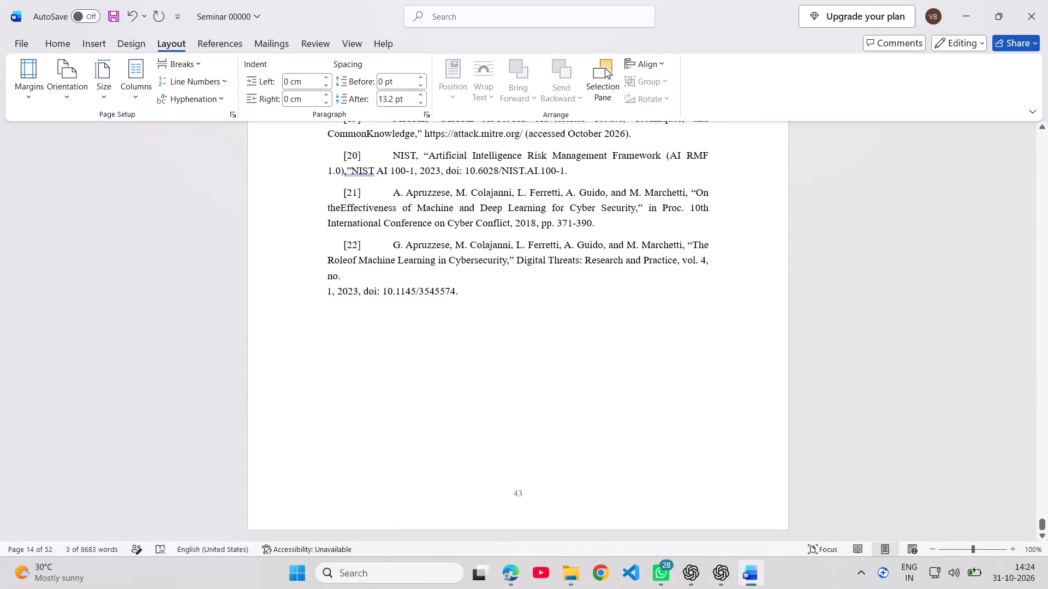
scroll(341, 464, down, 2)
scroll(341, 464, up, 19)
scroll(341, 464, up, 10)
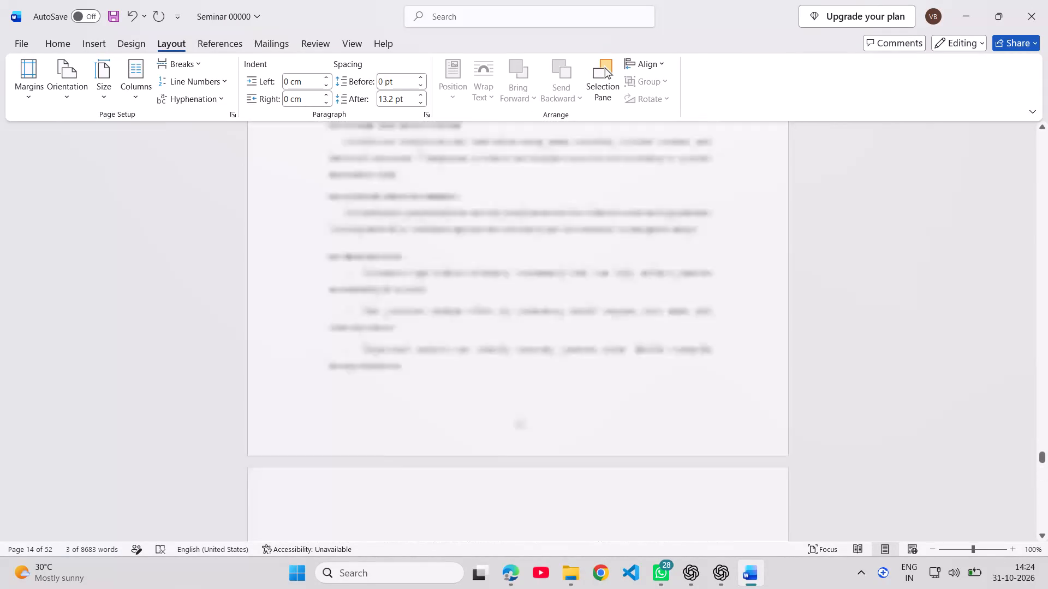
scroll(341, 464, up, 14)
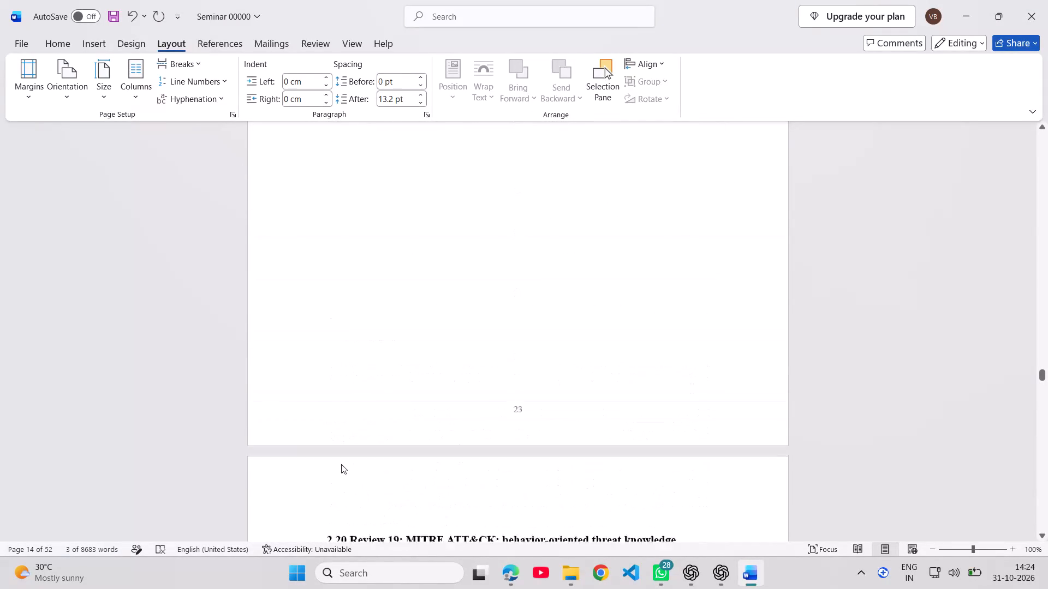
scroll(341, 464, up, 11)
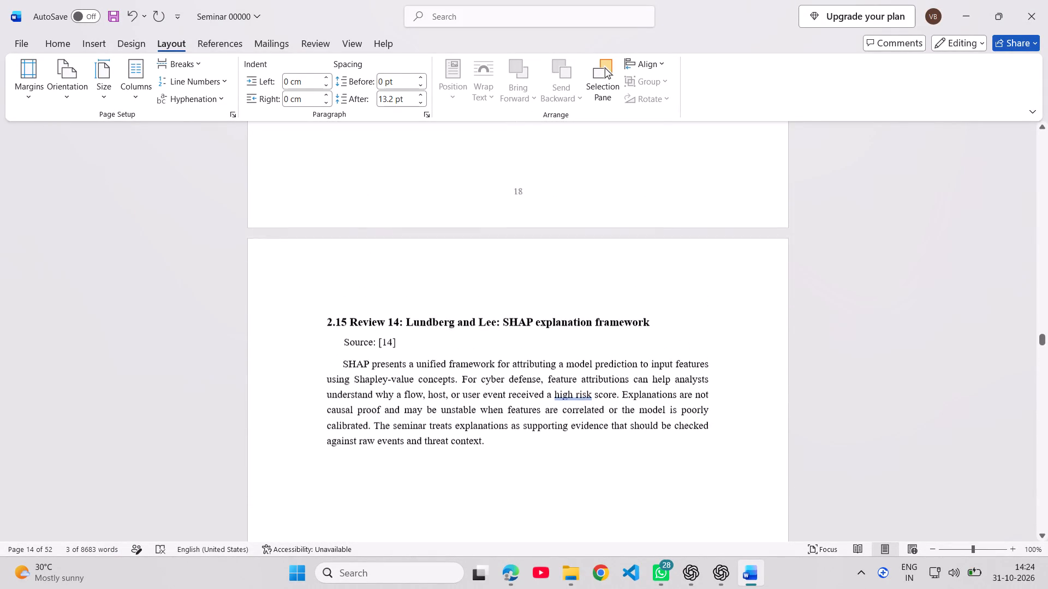
scroll(341, 464, up, 6)
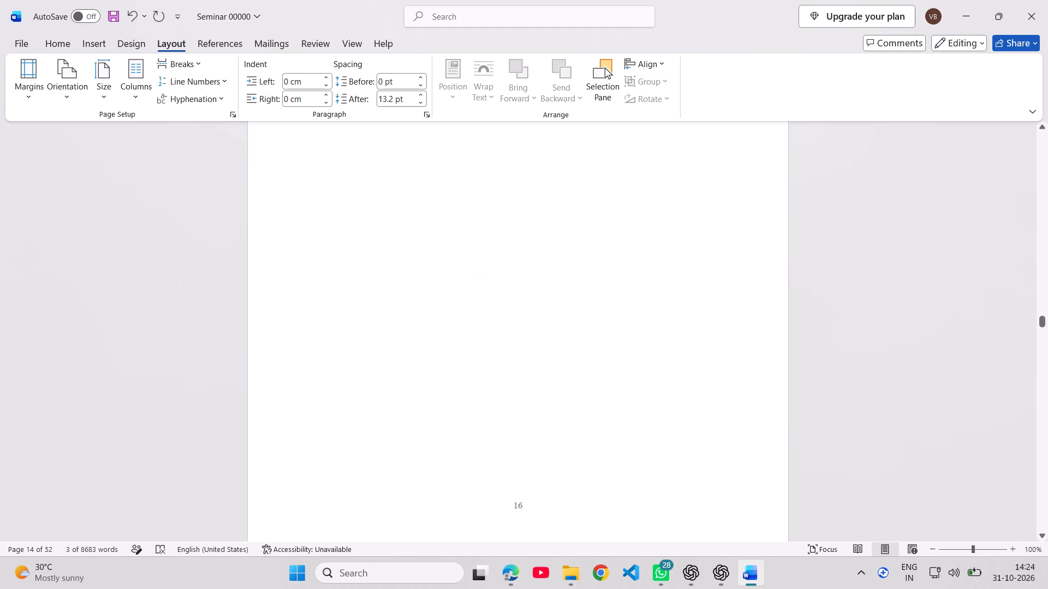
scroll(341, 464, up, 3)
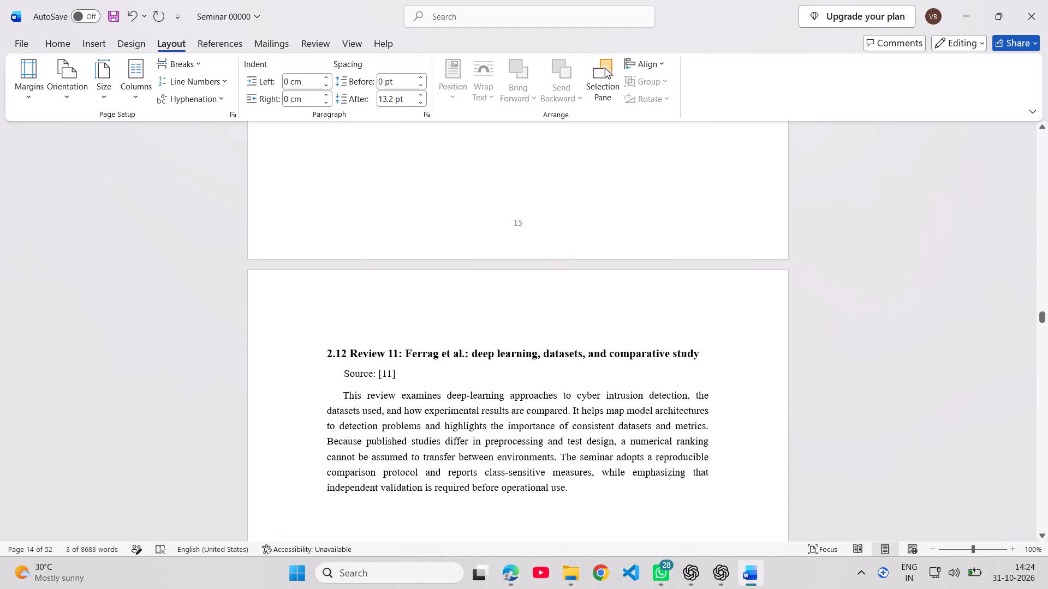
Remove the page gap after the section 2.12 paragraph, joining the 2.13 Review 12 heading directly to its last sentence.
click(576, 483)
key(Return)
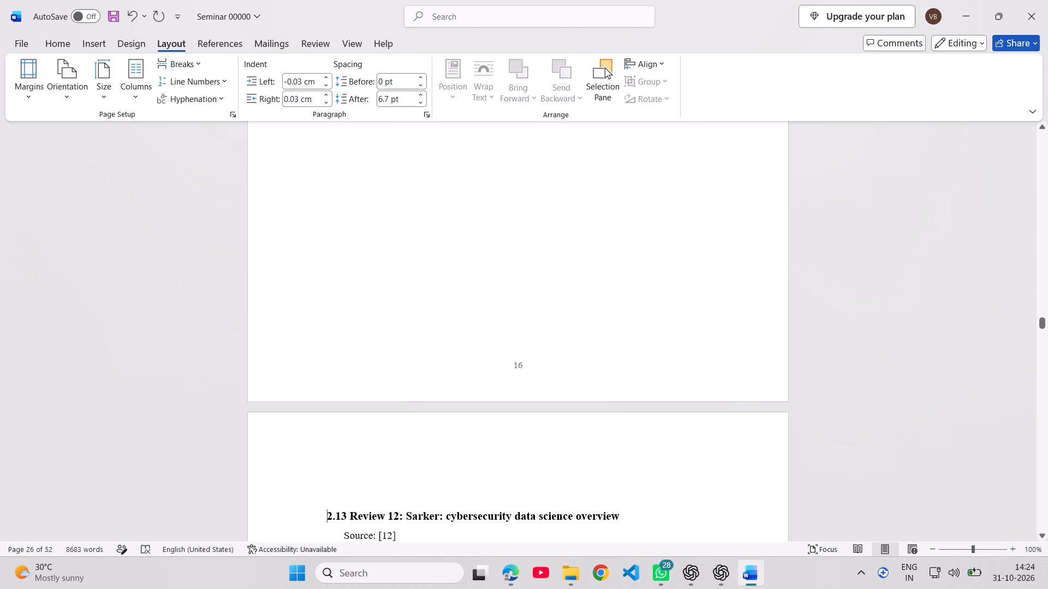
key(BackSpace)
key(BackSpace)
key(BackSpace)
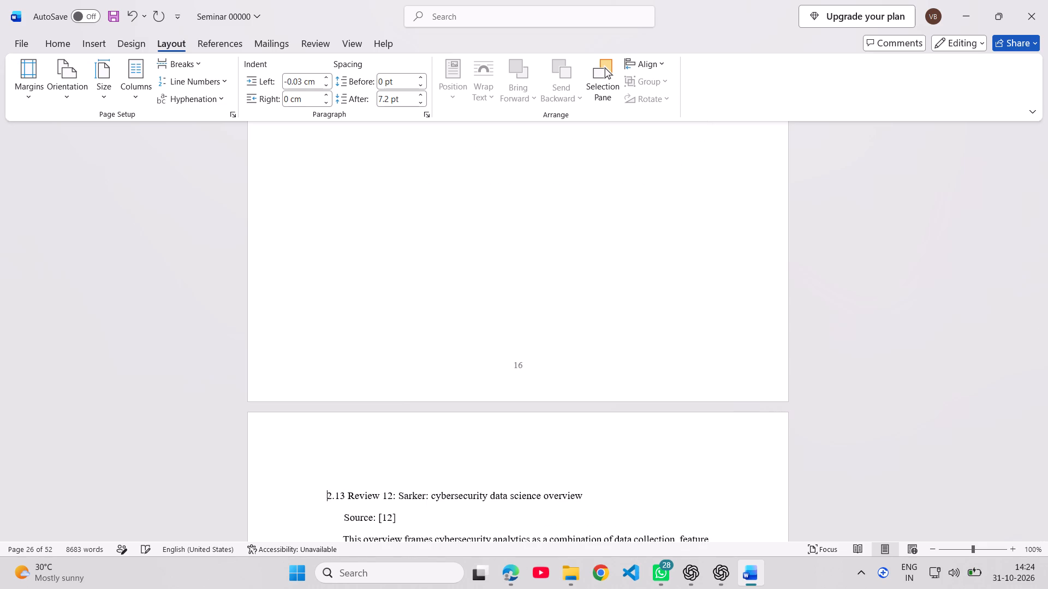
key(BackSpace)
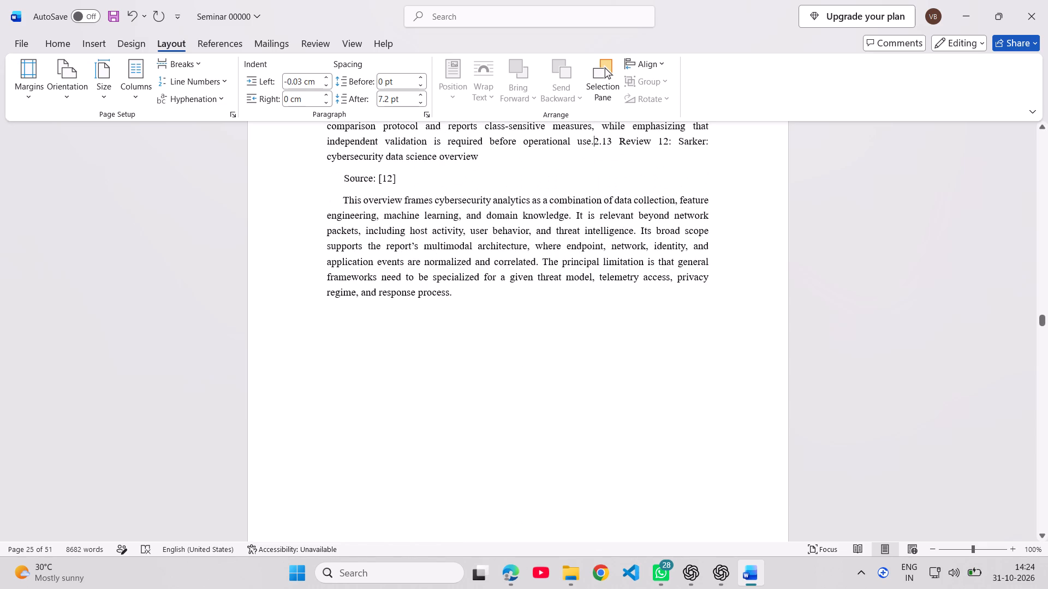
Examine the pages around sections 2.12 to 2.14 to check the layout after joining the text.
scroll(576, 483, up, 3)
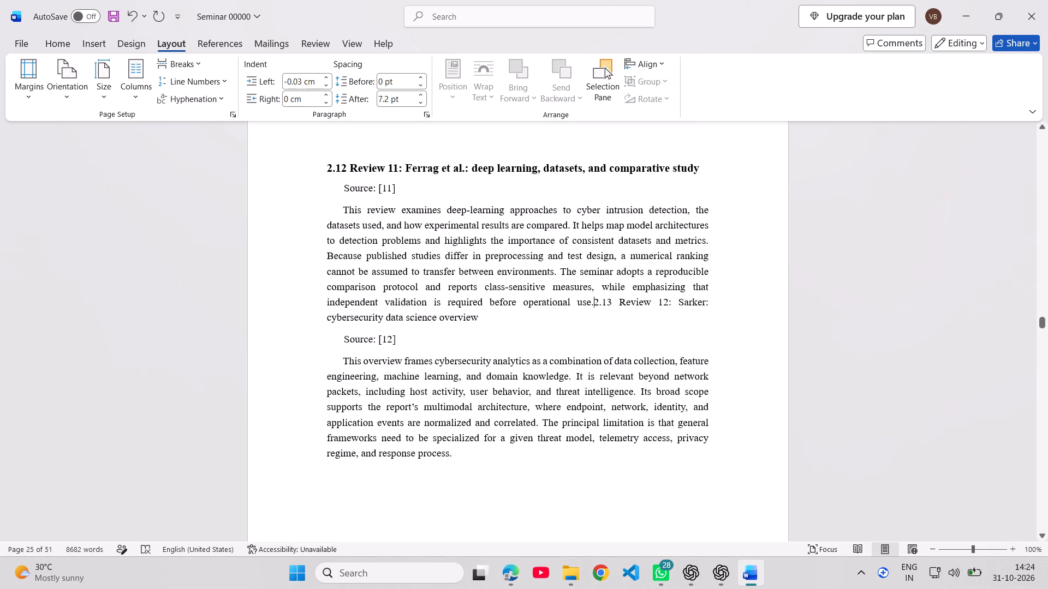
scroll(576, 483, up, 1)
scroll(576, 483, down, 4)
scroll(576, 483, up, 1)
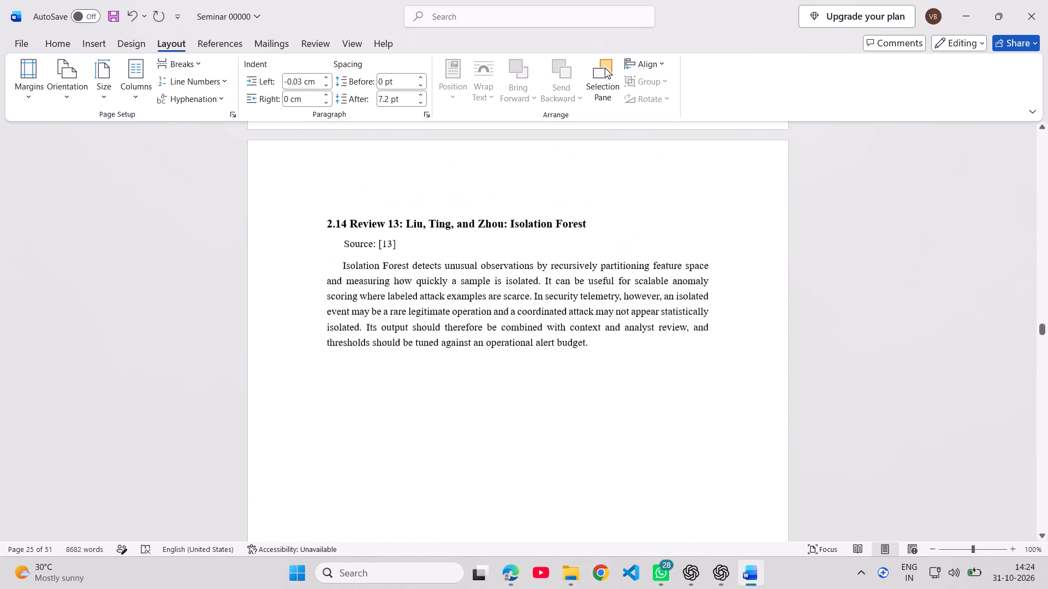
scroll(576, 483, up, 4)
scroll(576, 483, down, 1)
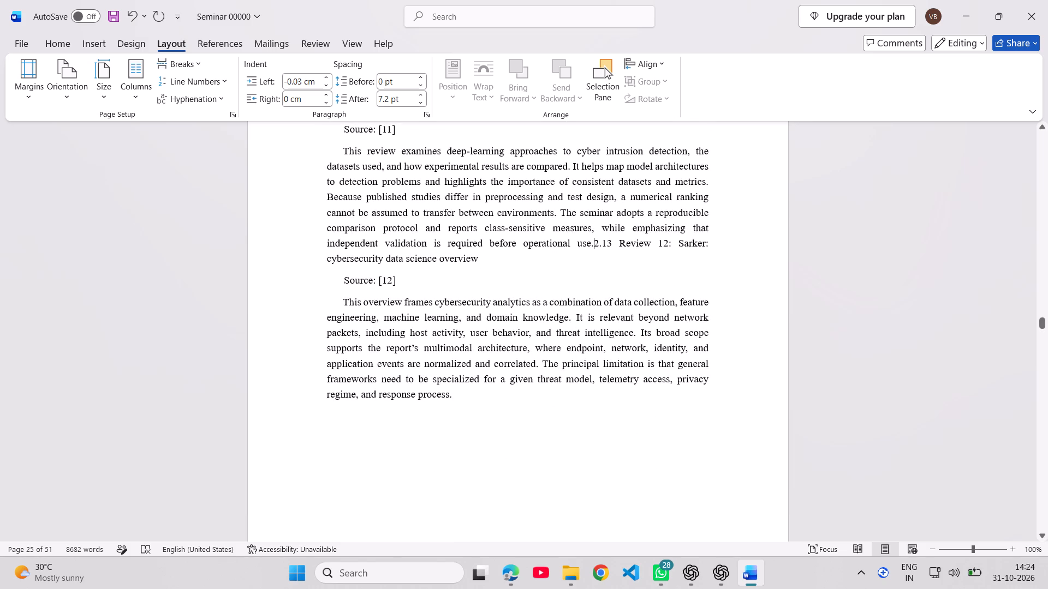
scroll(576, 483, down, 1)
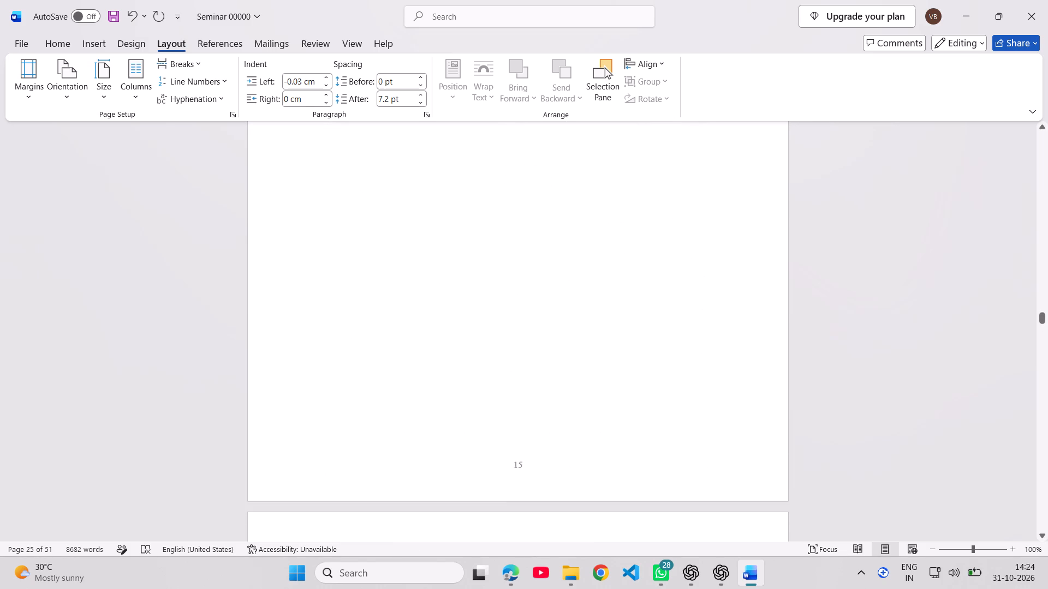
scroll(576, 483, down, 2)
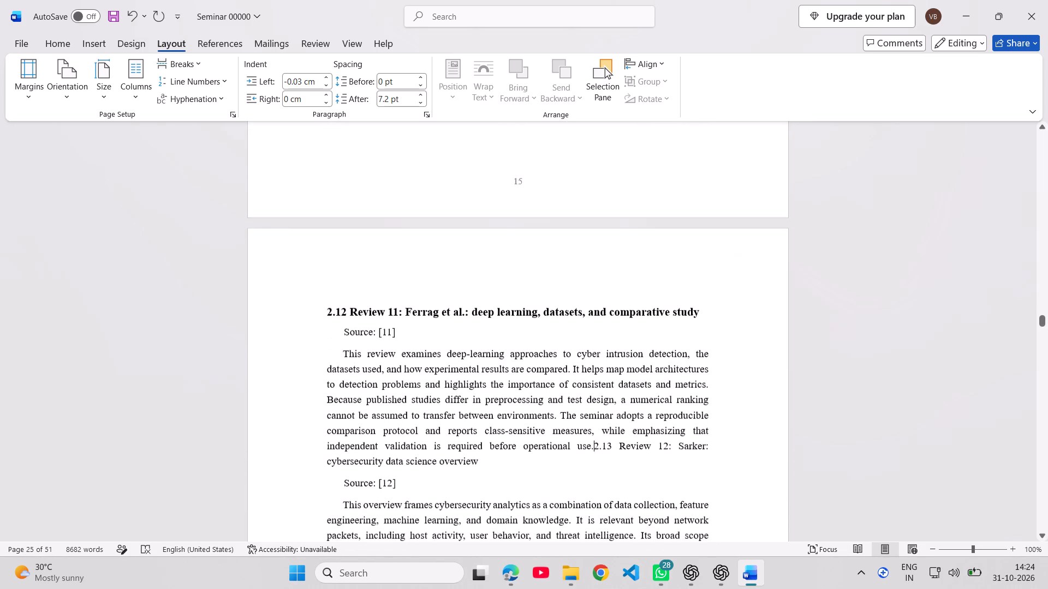
scroll(576, 483, down, 2)
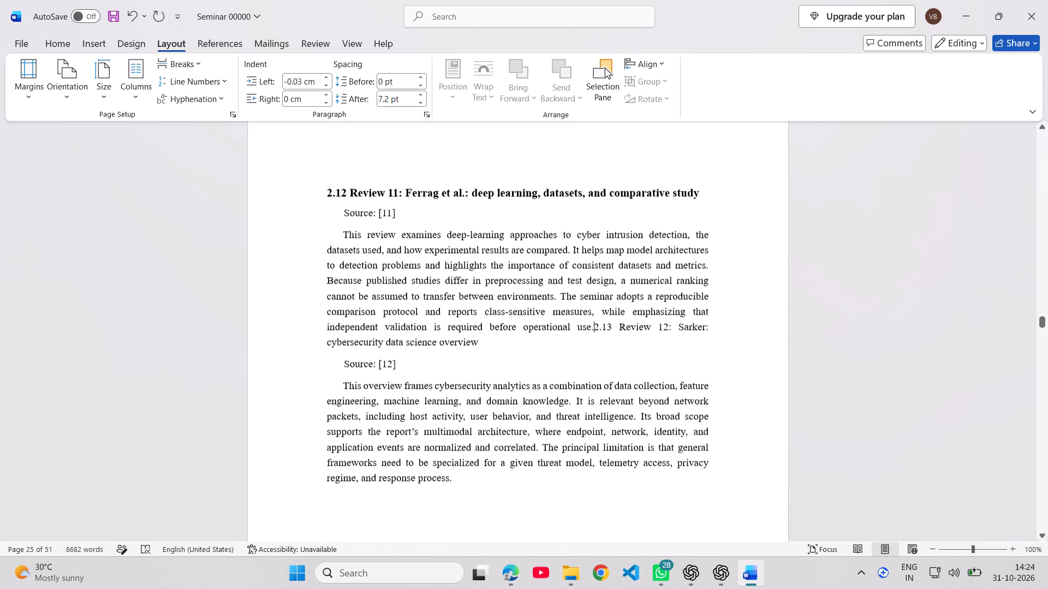
scroll(576, 483, down, 1)
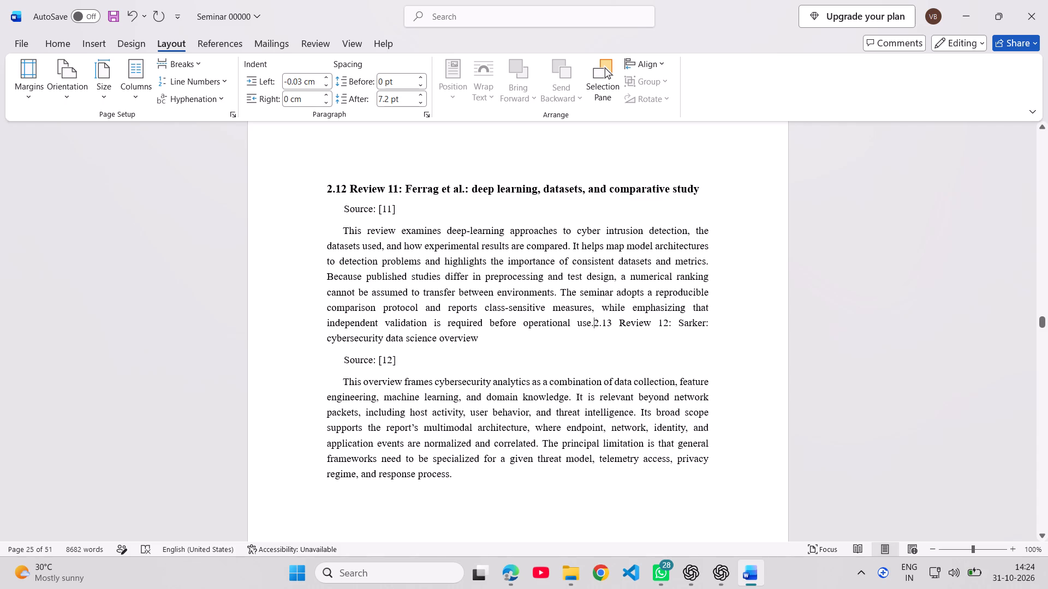
Split the 2.13 Review 12 heading from the end of the section 2.12 paragraph onto its own line, with one blank line above it.
key(Return)
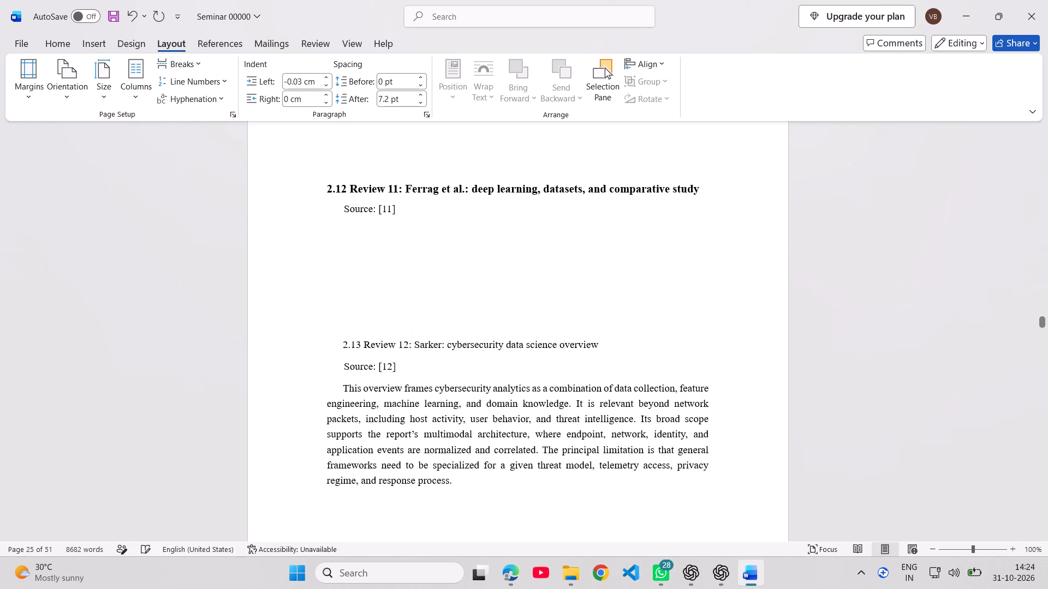
key(Return)
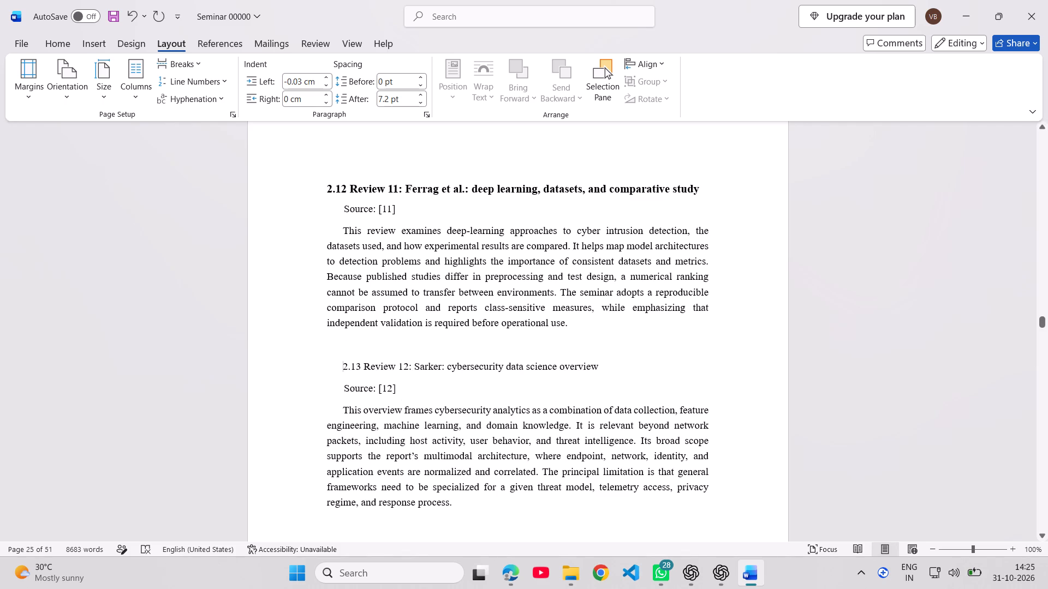
Make the heading "2.13 Review 12: Sarker: cybersecurity data science overview" bold.
drag(337, 368, 593, 372)
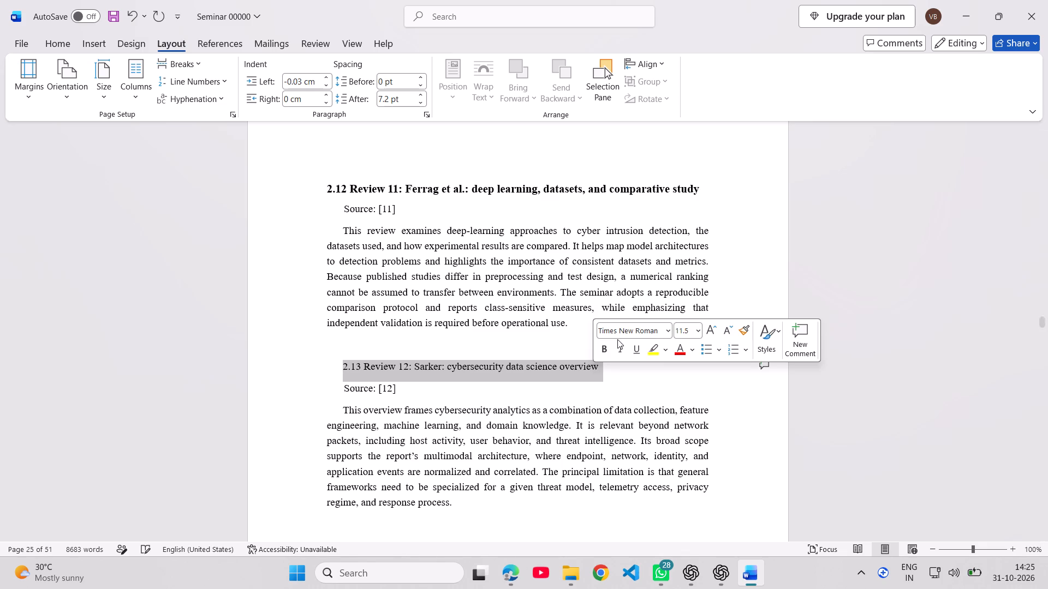
click(605, 343)
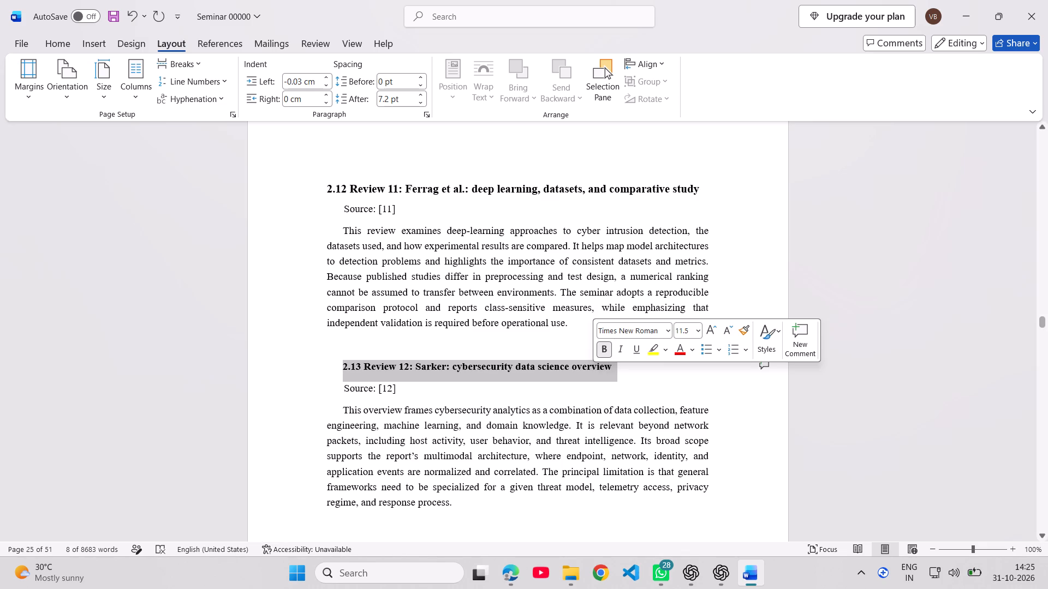
Remove the first-line indent of the 2.13 Review 12 heading and the blank line above it.
click(357, 358)
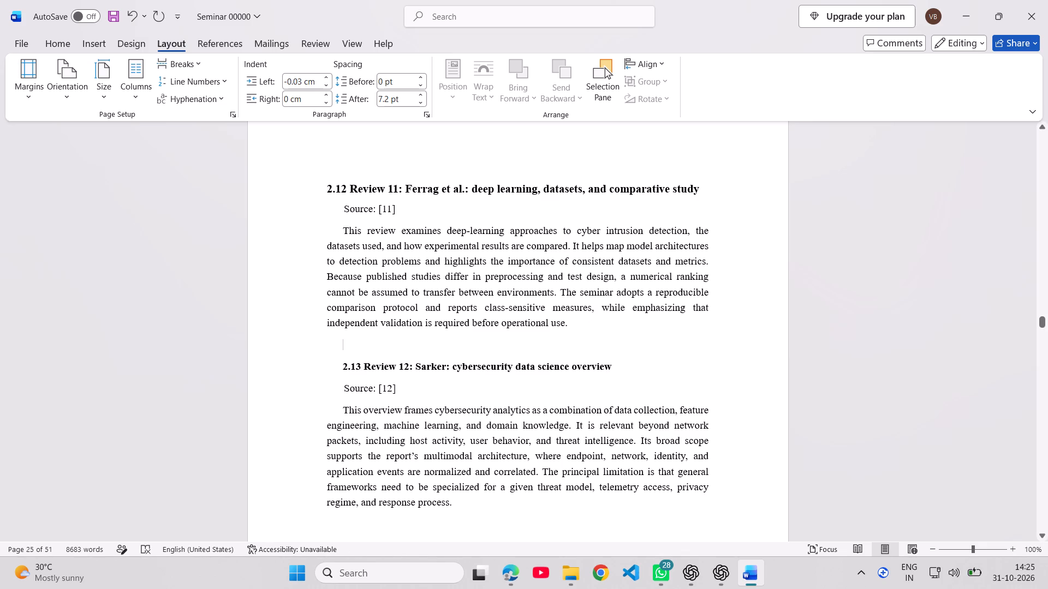
click(342, 365)
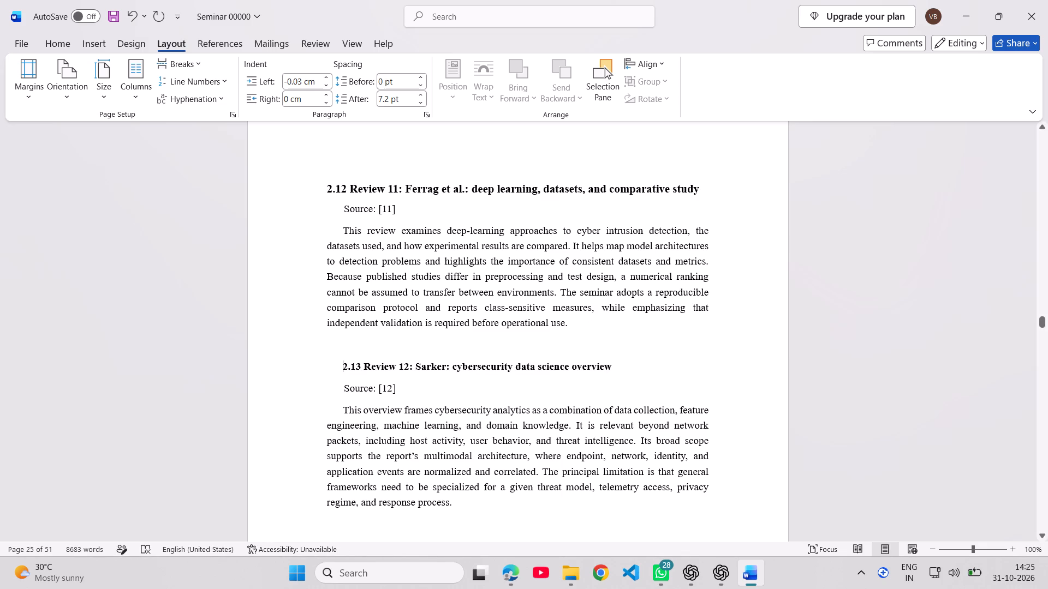
double_click(342, 365)
click(338, 365)
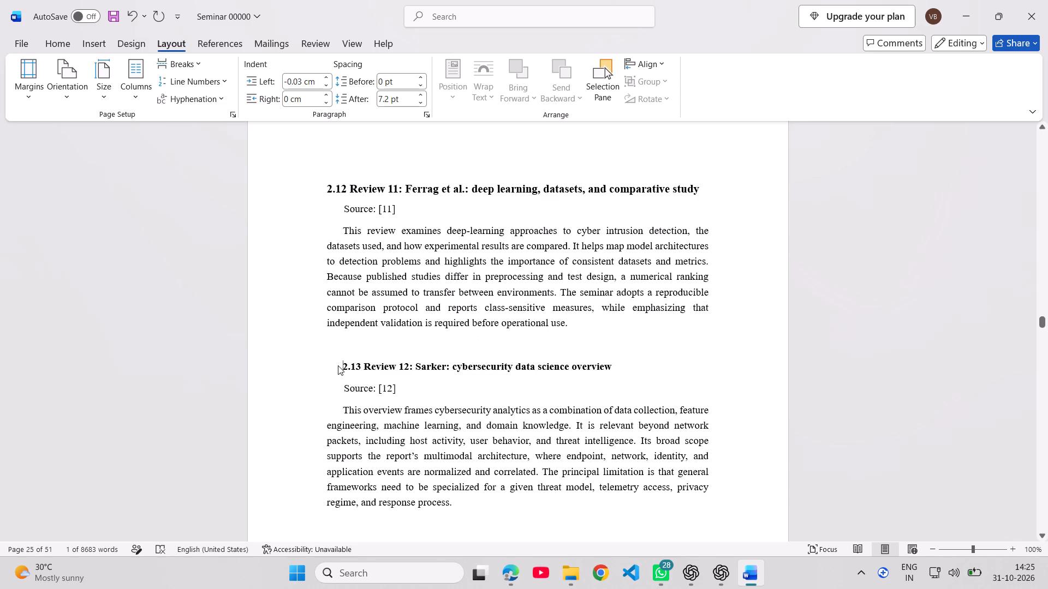
key(BackSpace)
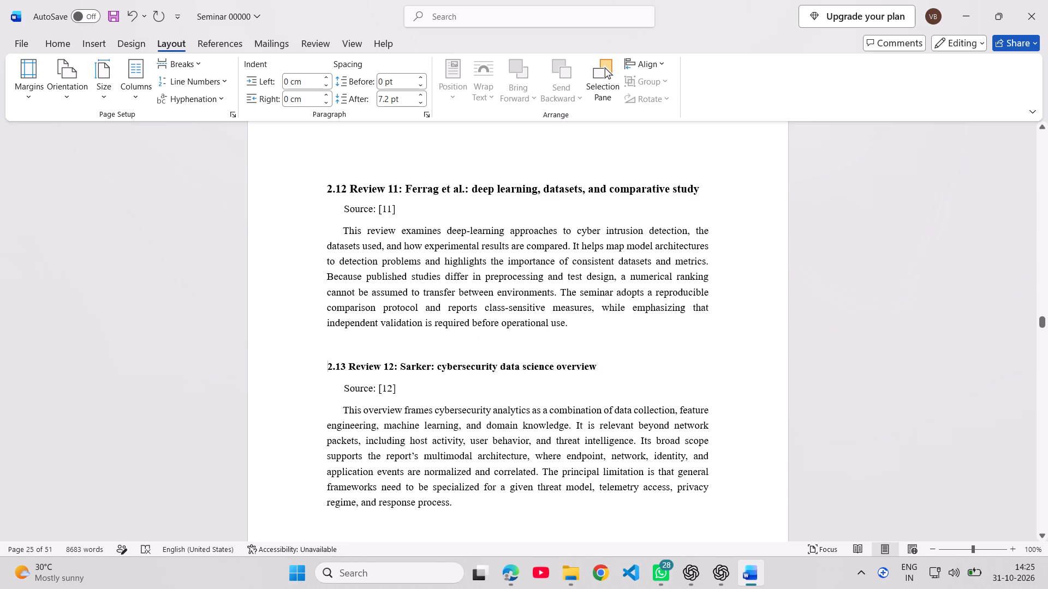
key(BackSpace)
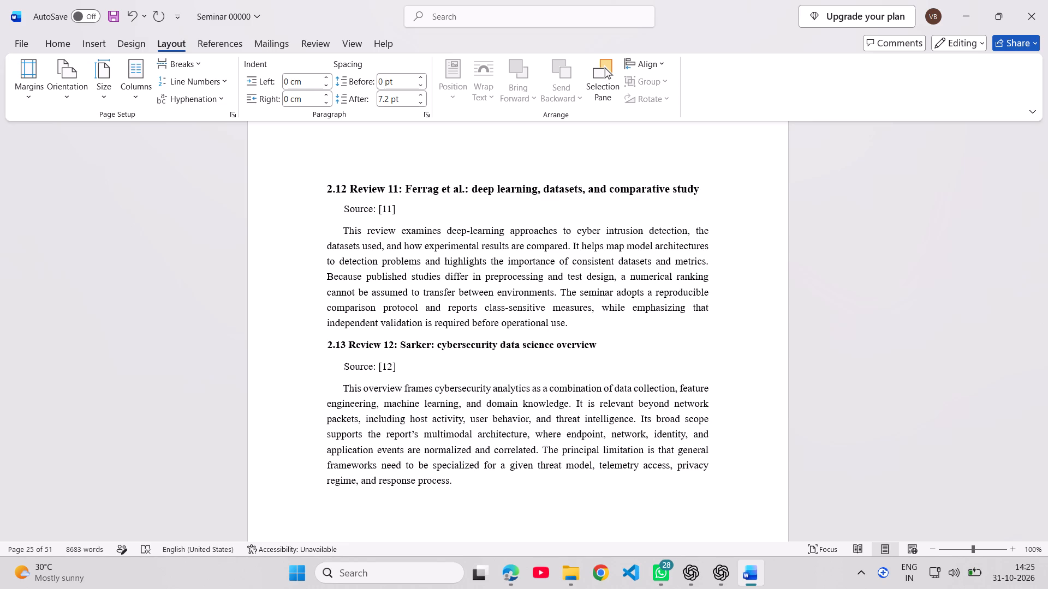
Insert one blank line between the end of section 2.12 and the 2.13 Review 12 heading.
key(Return)
scroll(410, 371, down, 1)
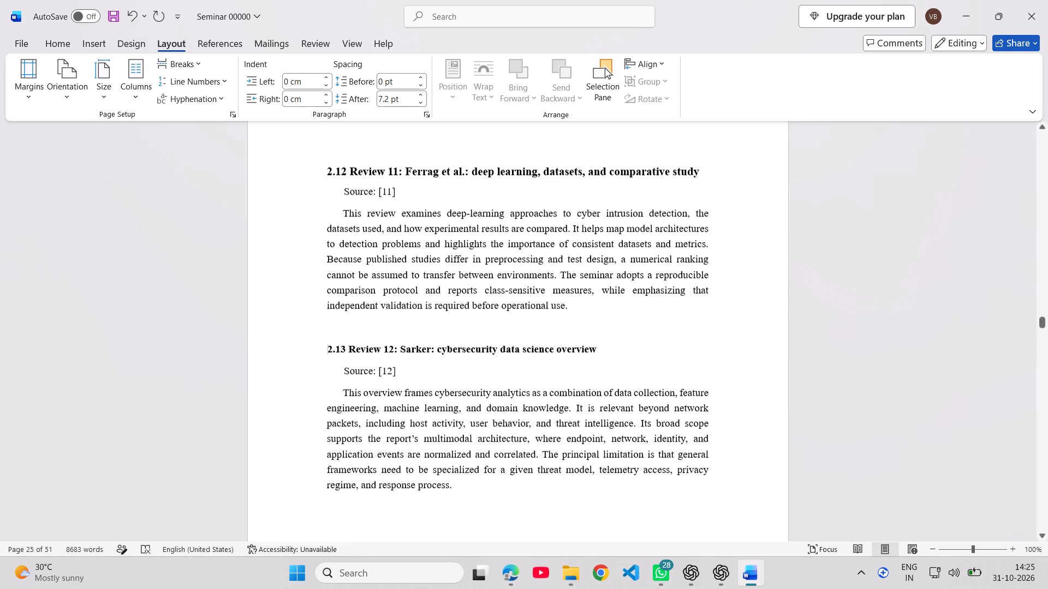
scroll(410, 371, down, 1)
scroll(410, 371, up, 3)
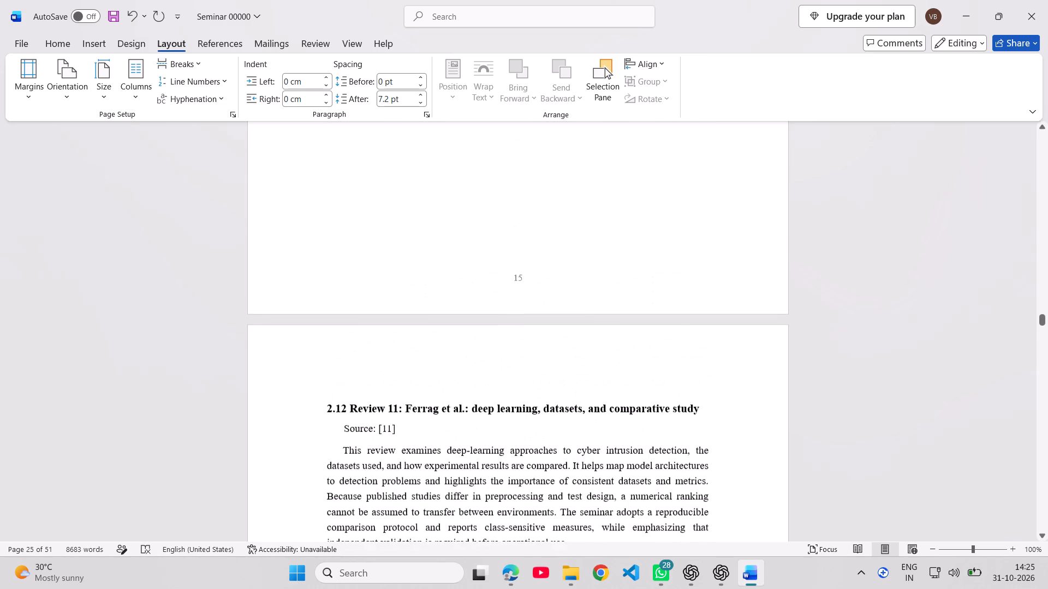
Set the font size of "Review 12: Sarker" in the 2.13 heading to 12.5.
scroll(410, 371, down, 1)
drag(349, 253, 428, 256)
scroll(428, 383, down, 1)
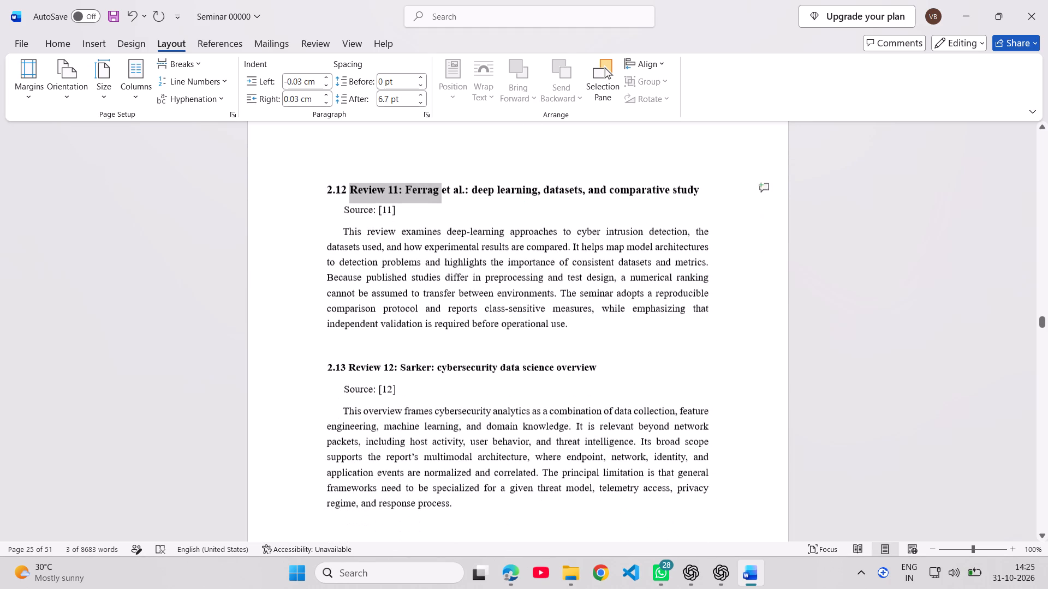
scroll(428, 383, down, 1)
drag(359, 360, 404, 359)
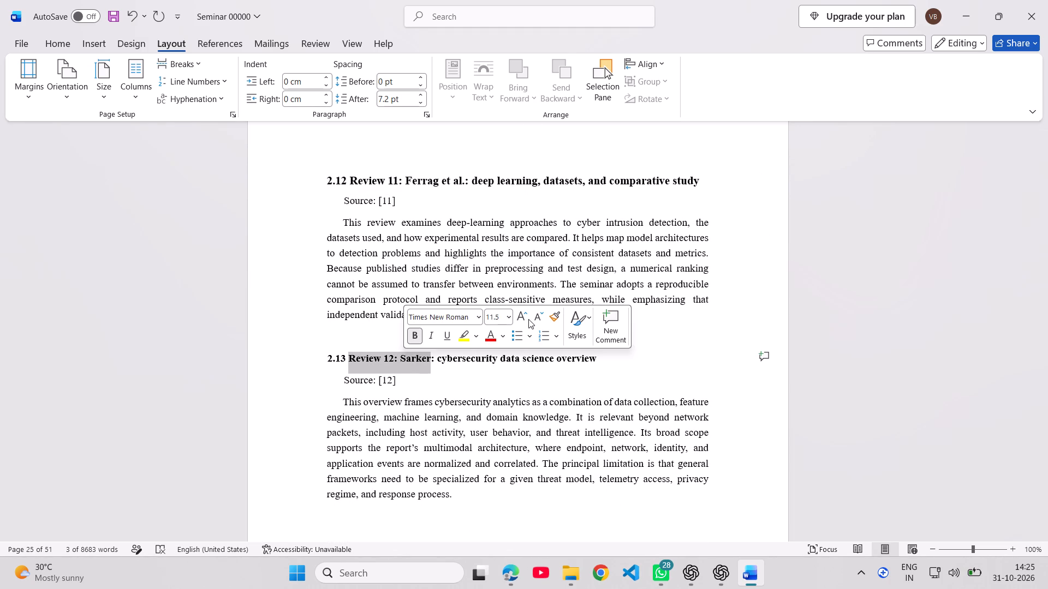
click(519, 317)
click(519, 317)
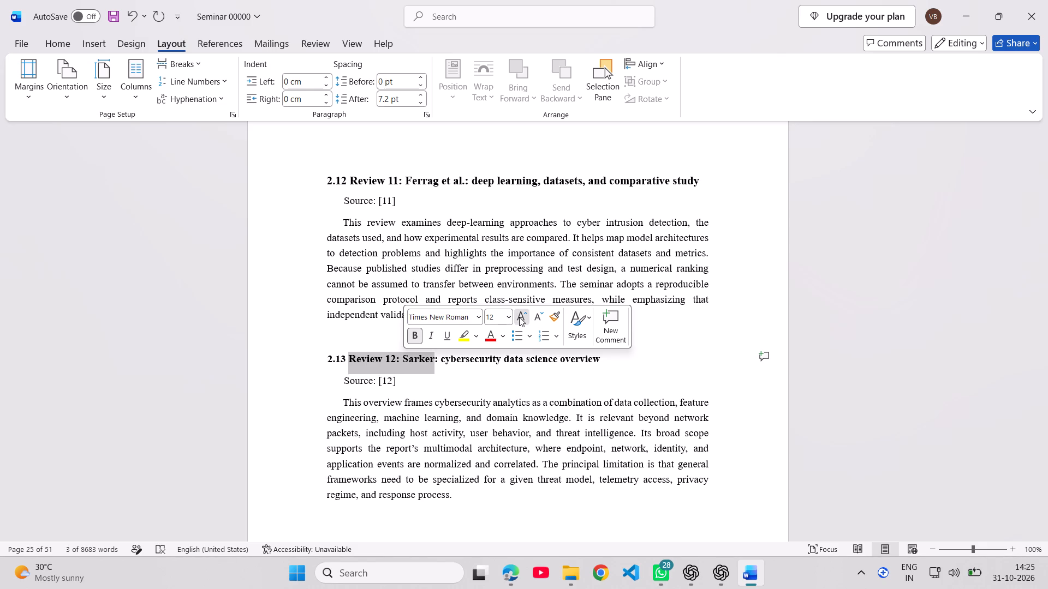
click(510, 318)
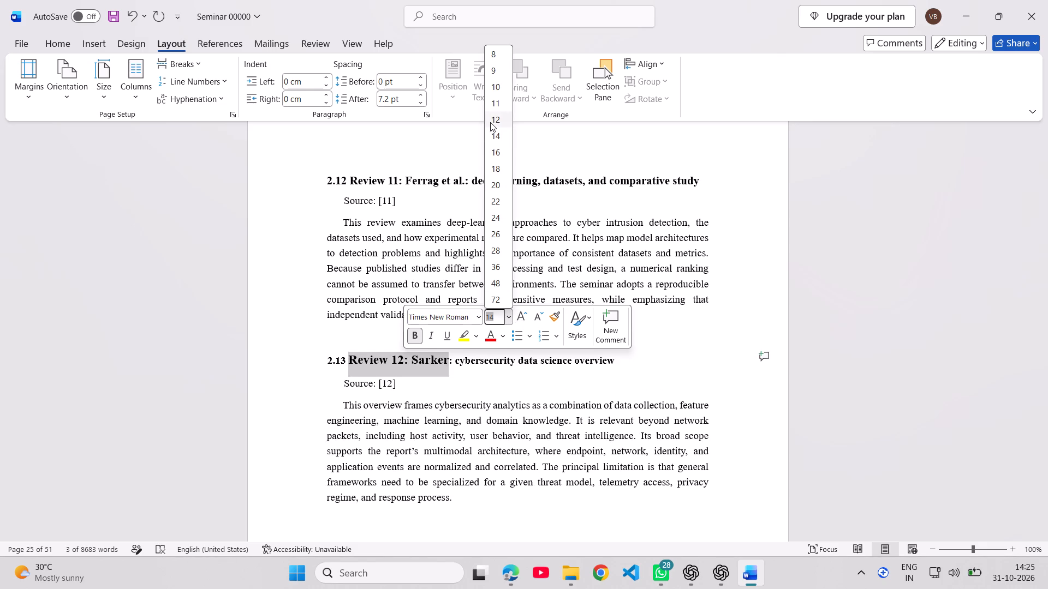
click(490, 122)
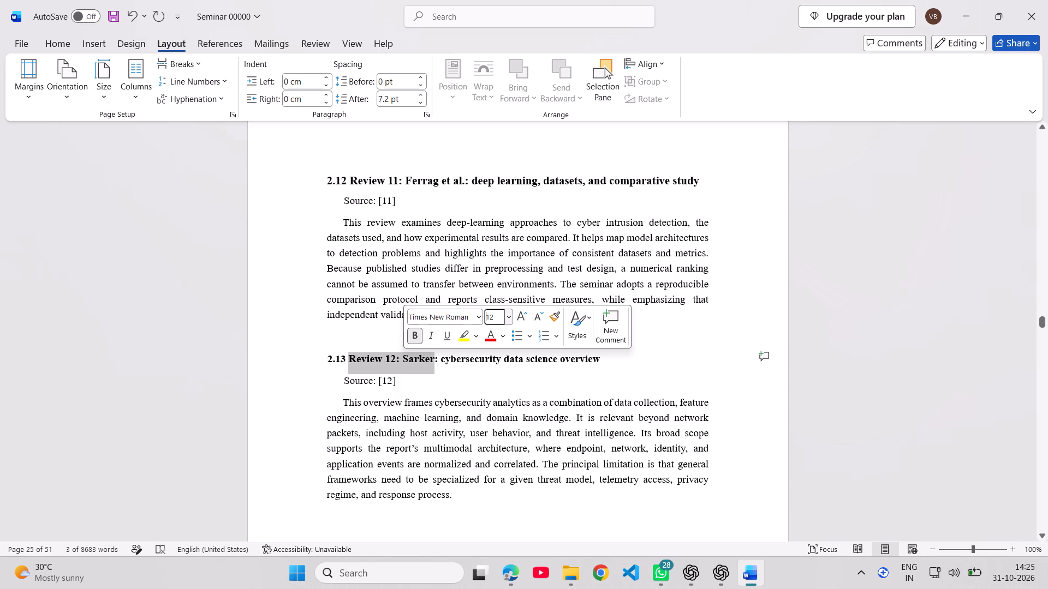
click(497, 318)
key(period)
key(5)
key(Return)
click(526, 374)
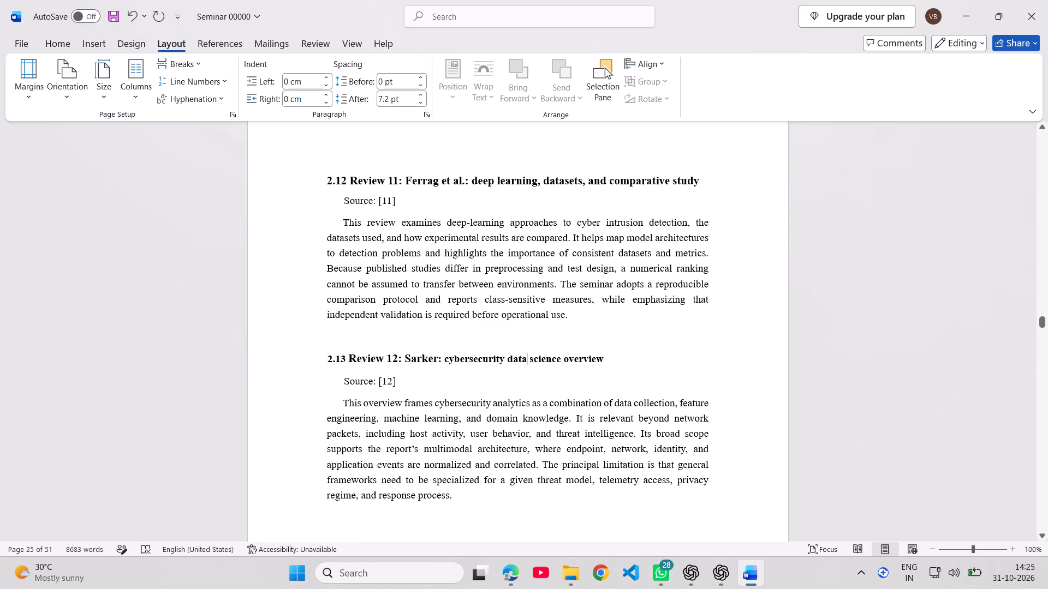
Set the rest of the 2.13 heading, ": cybersecurity data science overview", to font size 12.5.
drag(442, 362, 591, 360)
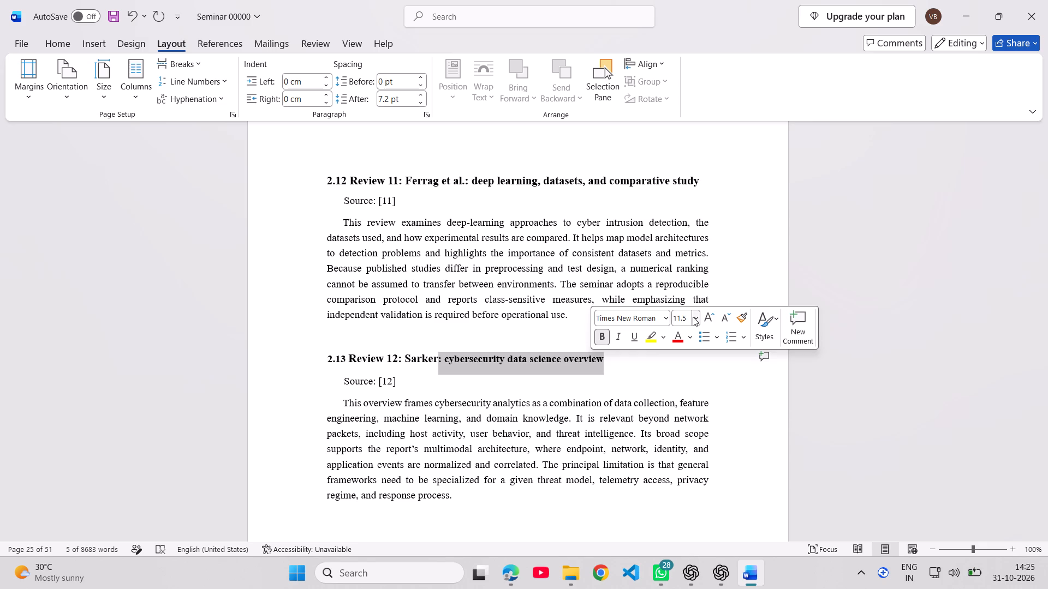
click(689, 317)
text(12.)
key(5)
key(Return)
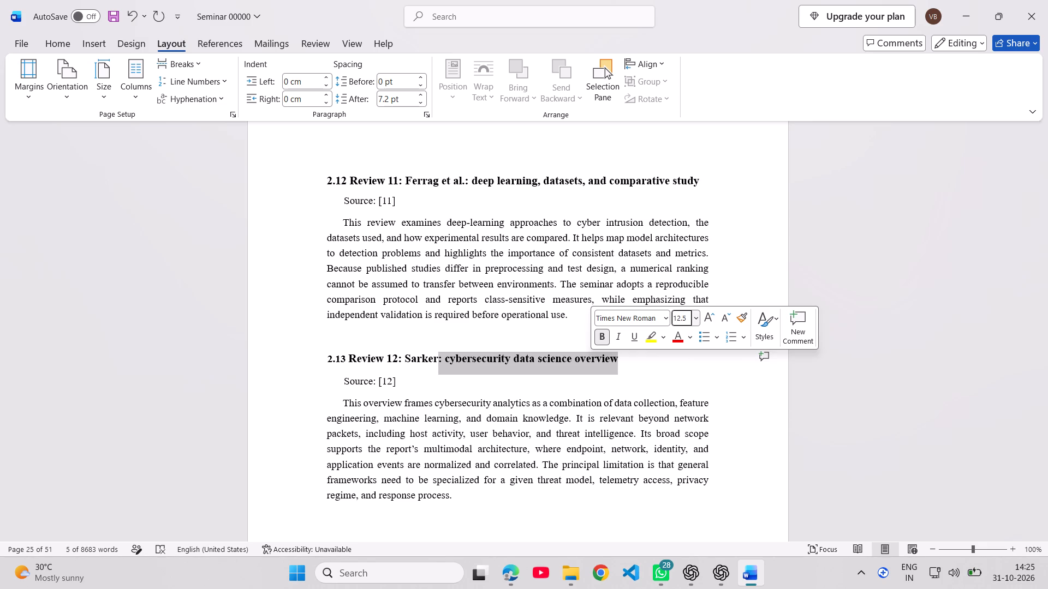
click(686, 364)
Move the 2.2 Review 1 heading up onto the page of section 2.1, on its own line with one blank line above it.
scroll(559, 351, up, 2)
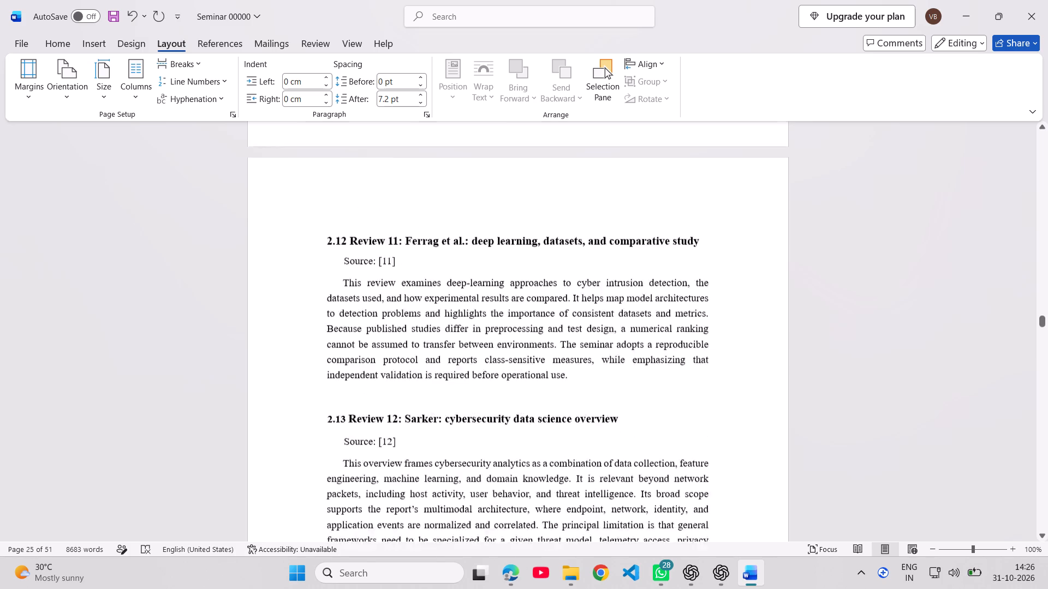
scroll(559, 351, up, 9)
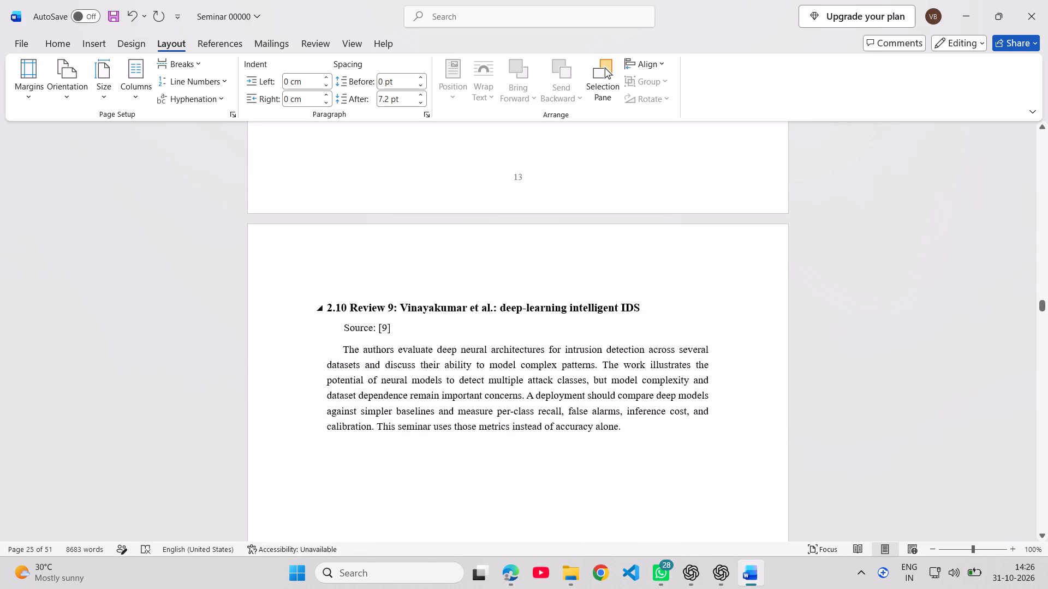
scroll(559, 351, up, 7)
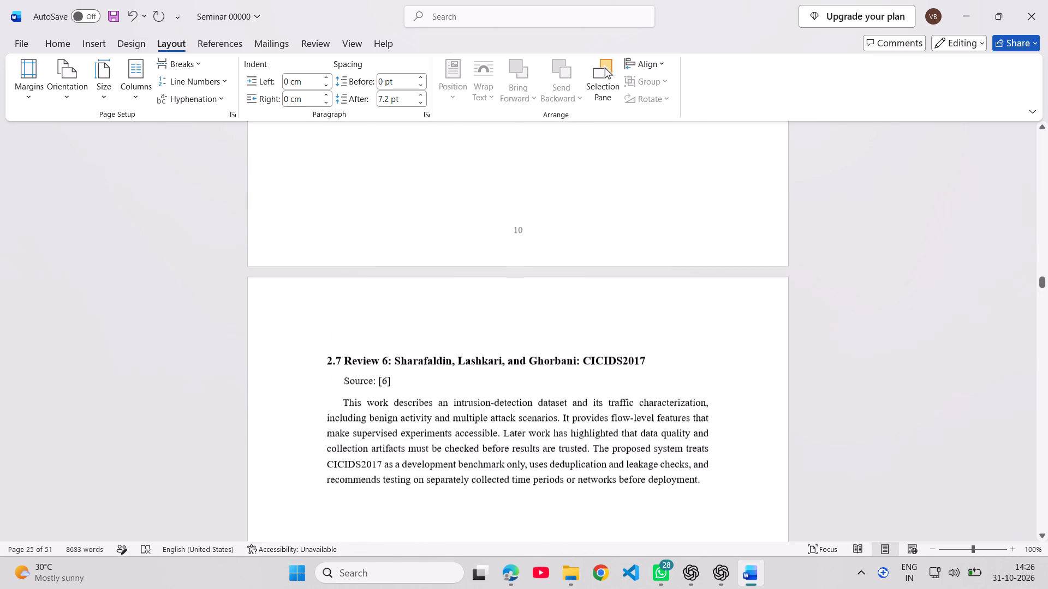
scroll(559, 351, up, 5)
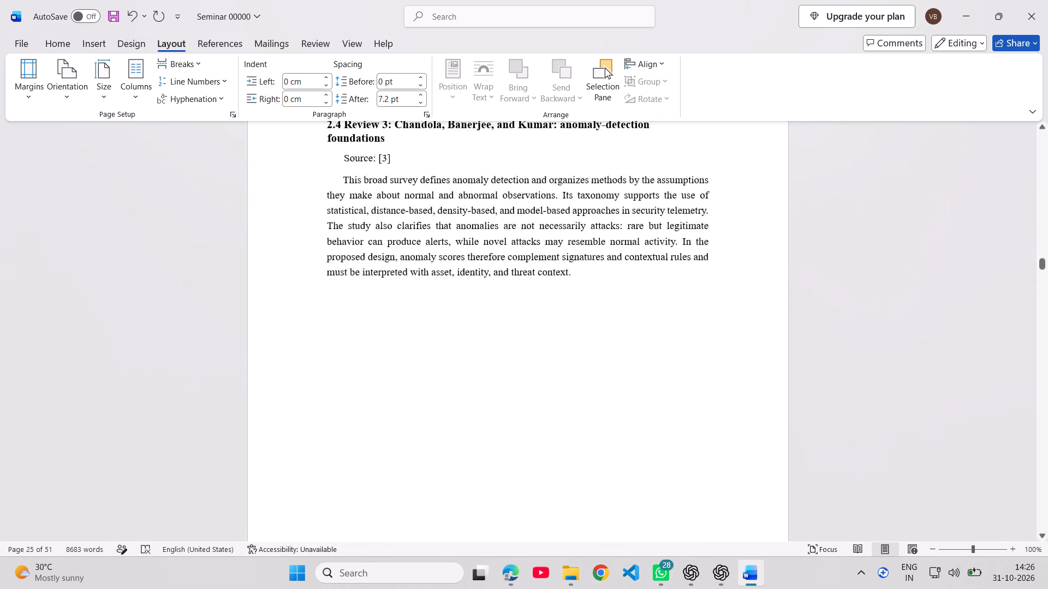
scroll(559, 351, up, 1)
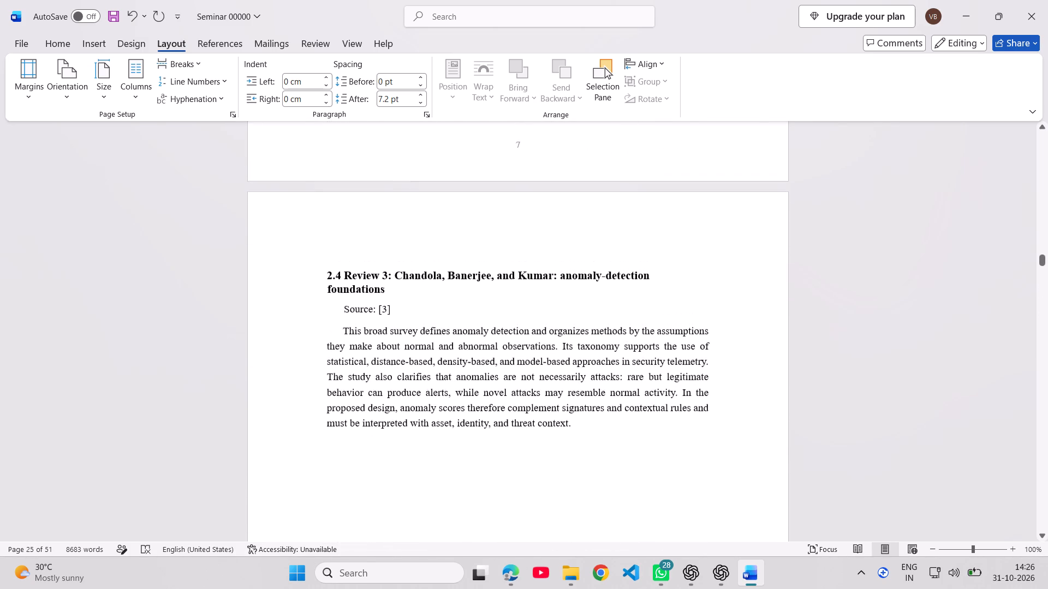
scroll(559, 351, up, 4)
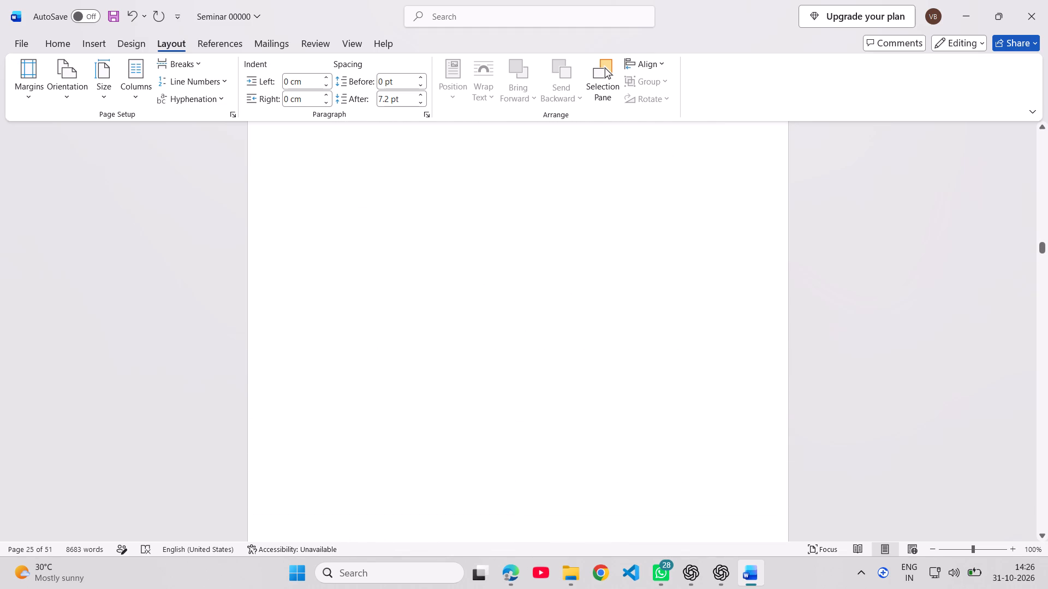
scroll(559, 351, up, 4)
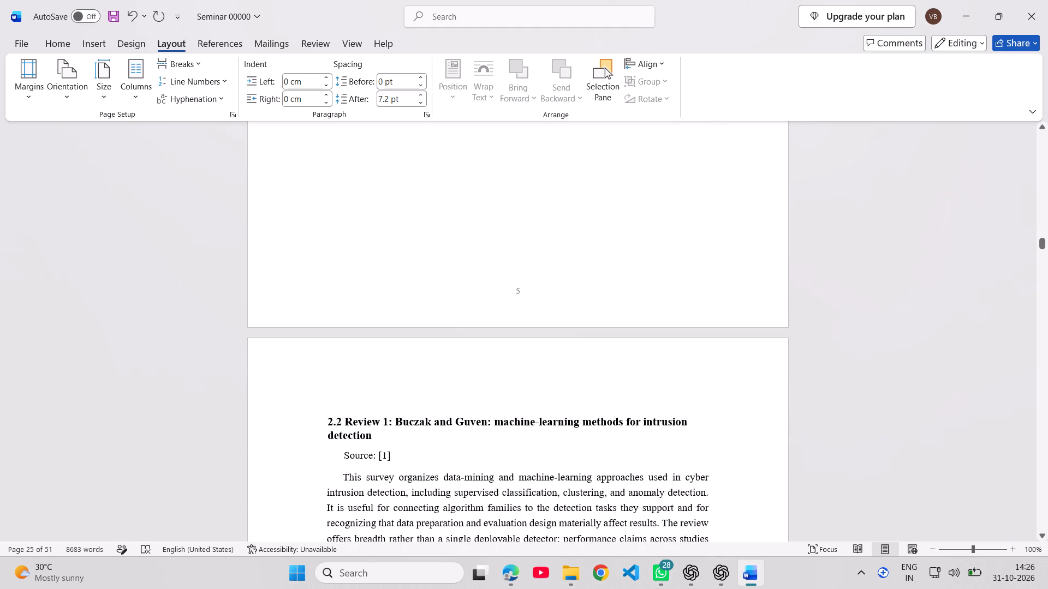
click(329, 420)
key(BackSpace)
key(BackSpace)
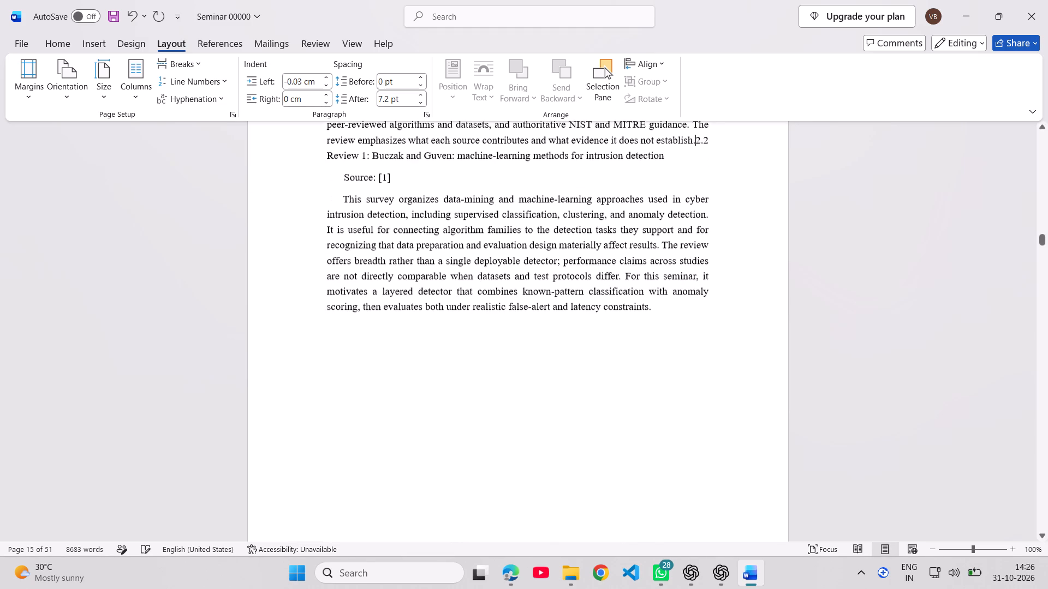
key(Return)
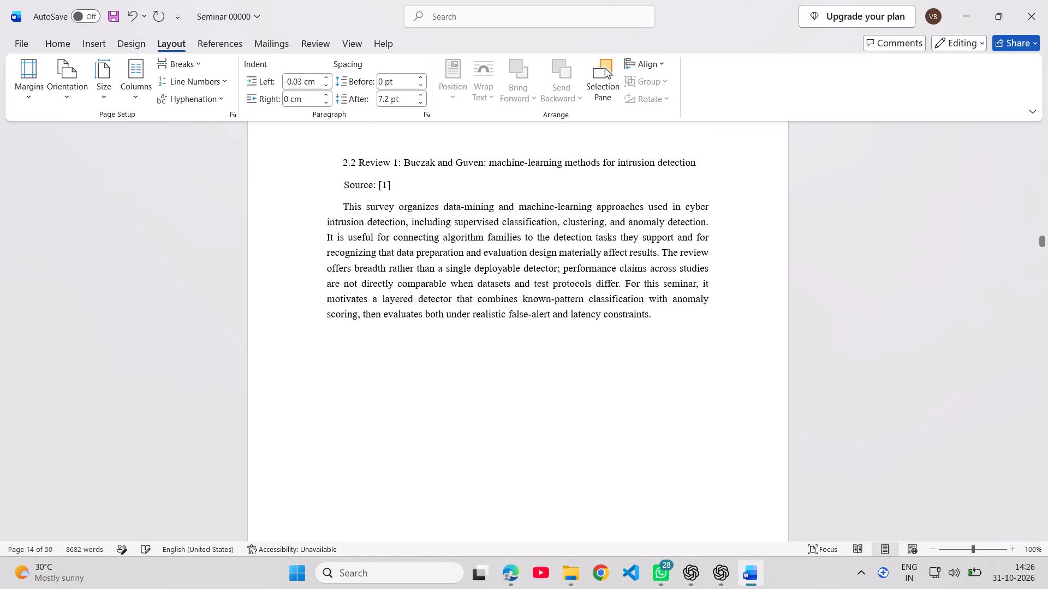
key(Return)
scroll(327, 425, up, 1)
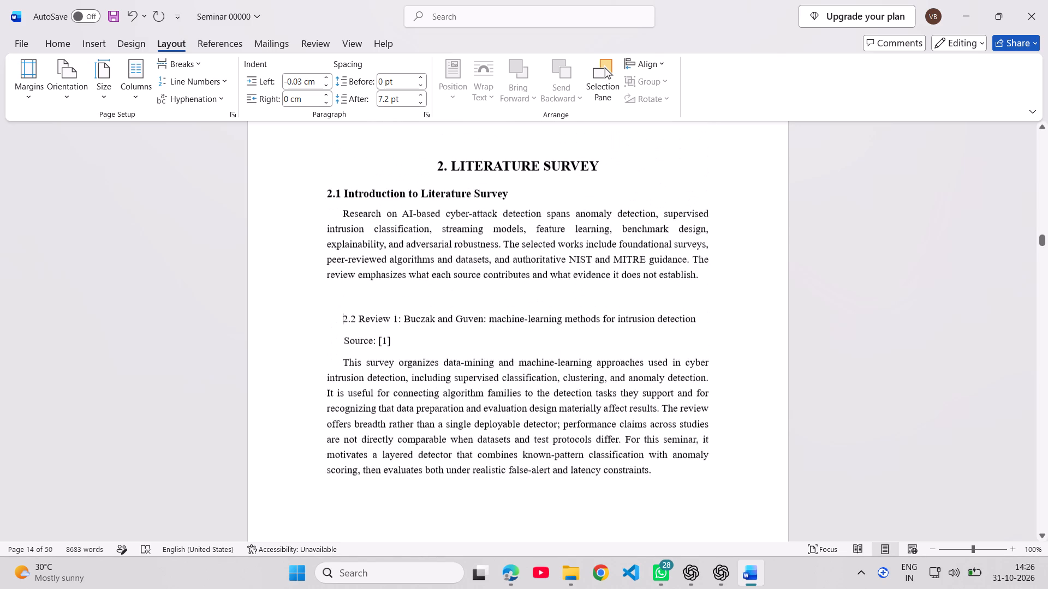
scroll(327, 425, up, 1)
Set the heading "2.2 Review 1: Buczak and Guven: machine-learning methods for intrusion detection" to font size 12.5.
click(338, 324)
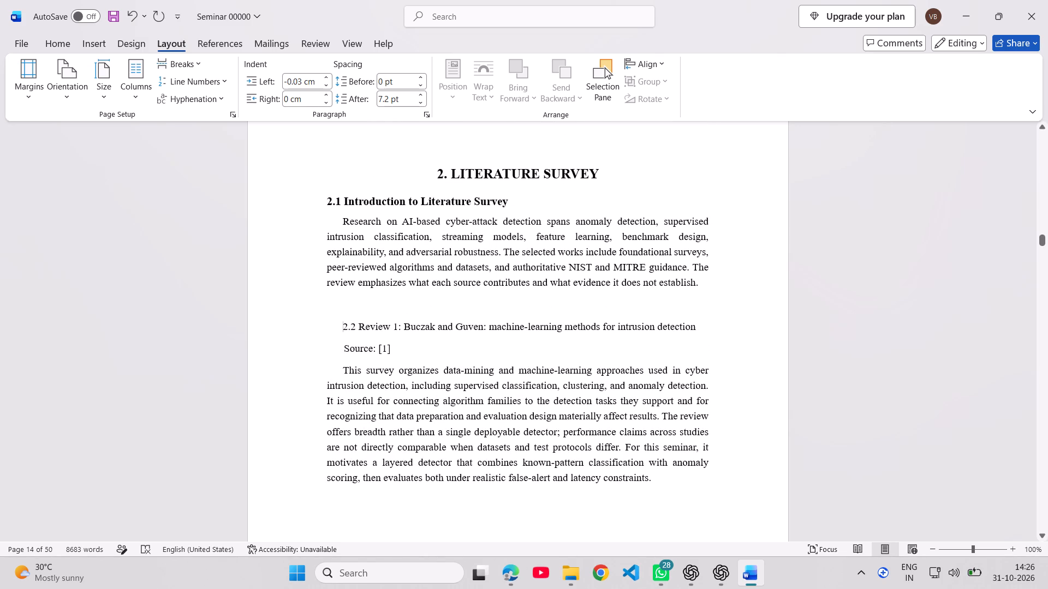
drag(697, 328, 329, 336)
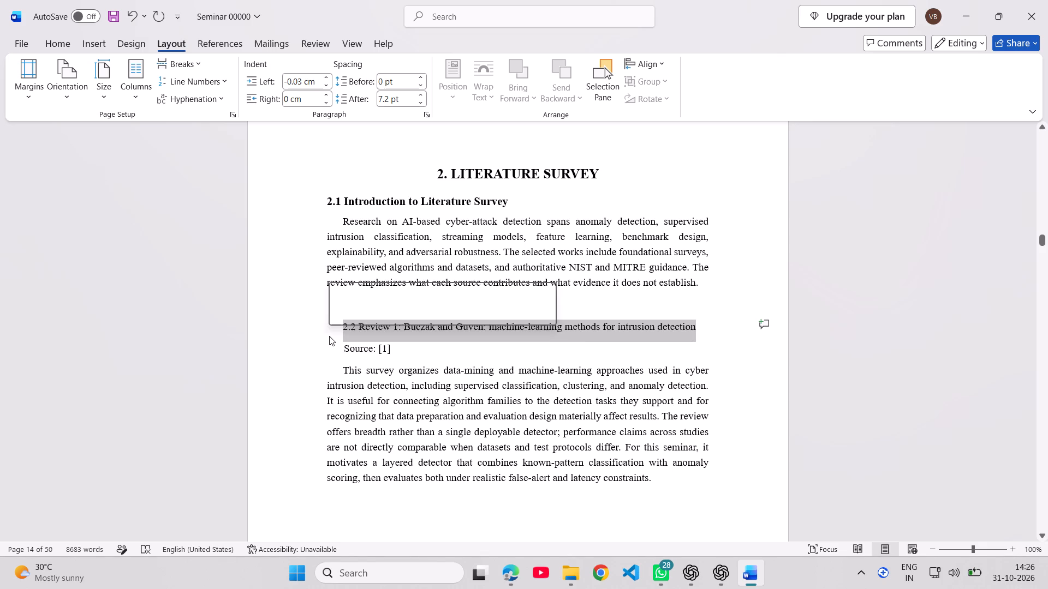
click(443, 292)
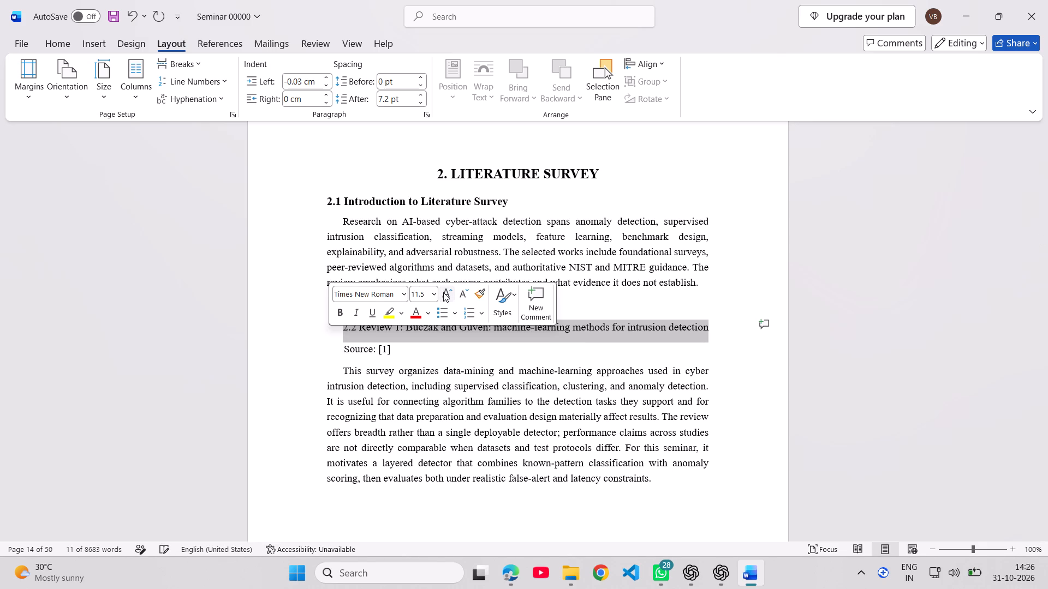
click(424, 296)
text(12.)
key(5)
key(Return)
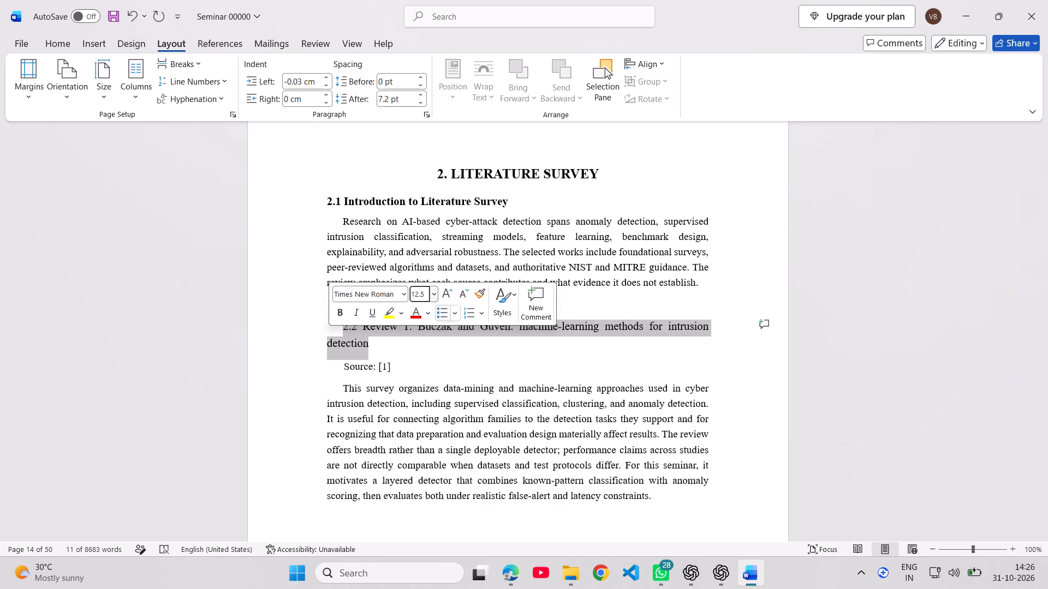
click(492, 368)
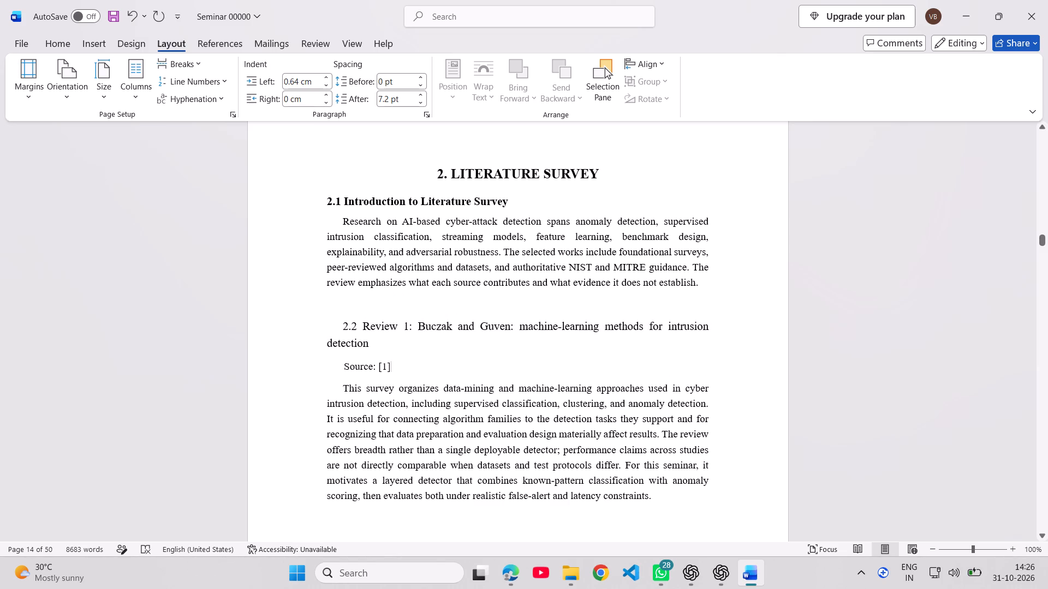
Remove the first-line indent of the 2.2 Review 1 heading.
click(341, 327)
key(BackSpace)
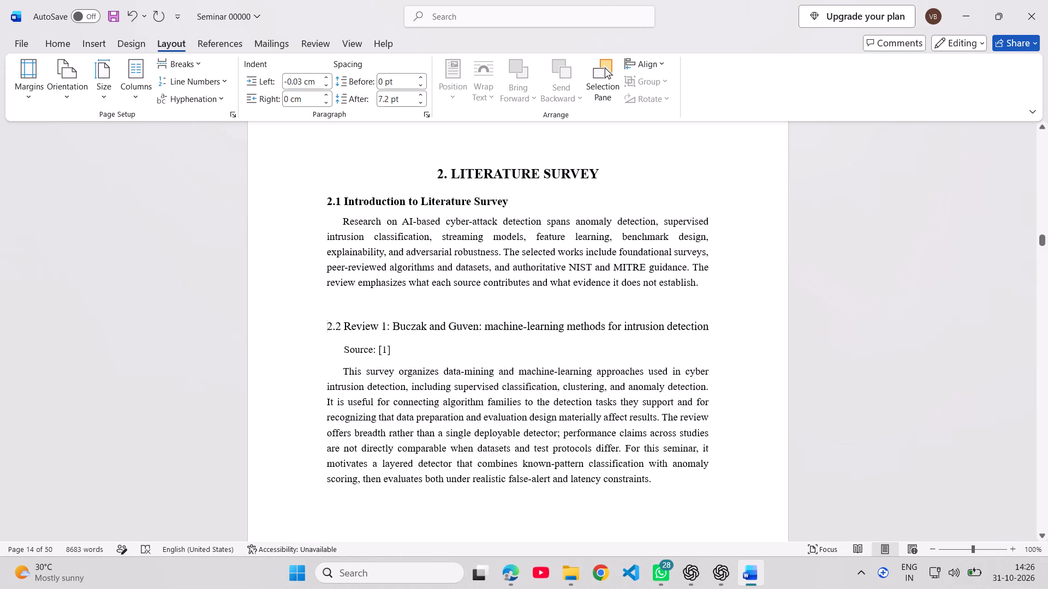
Make the heading "2.2 Review 1: Buczak and Guven: machine-learning methods for intrusion detection" bold.
drag(711, 326, 358, 334)
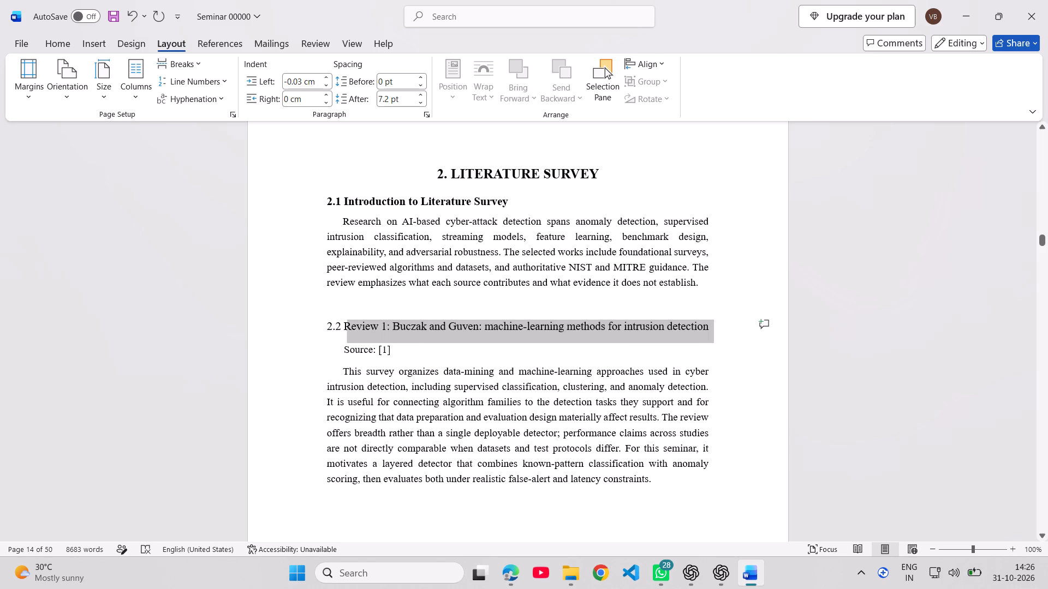
drag(358, 334, 327, 326)
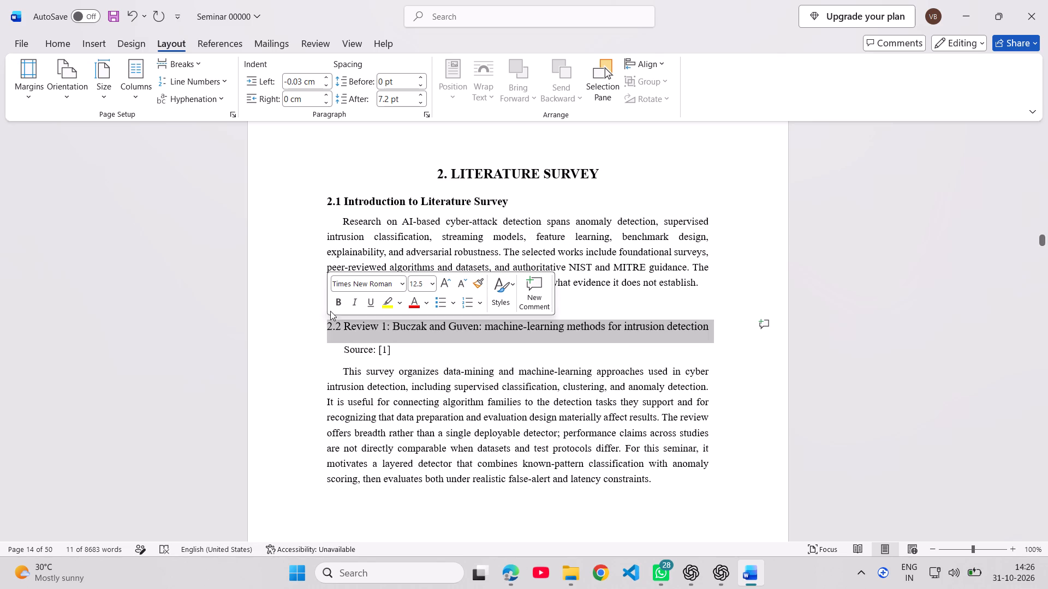
click(341, 298)
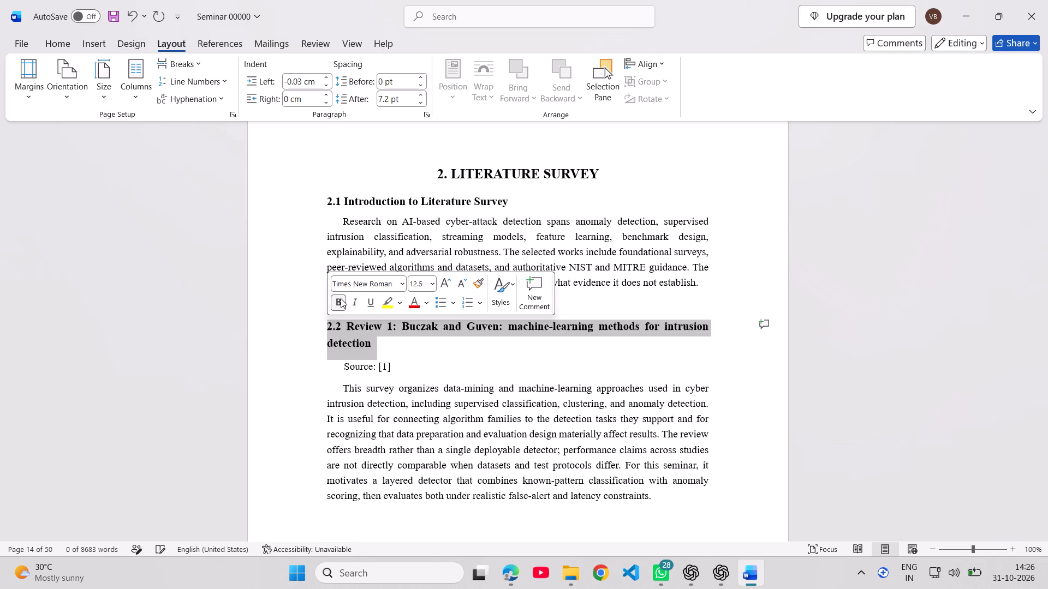
click(407, 356)
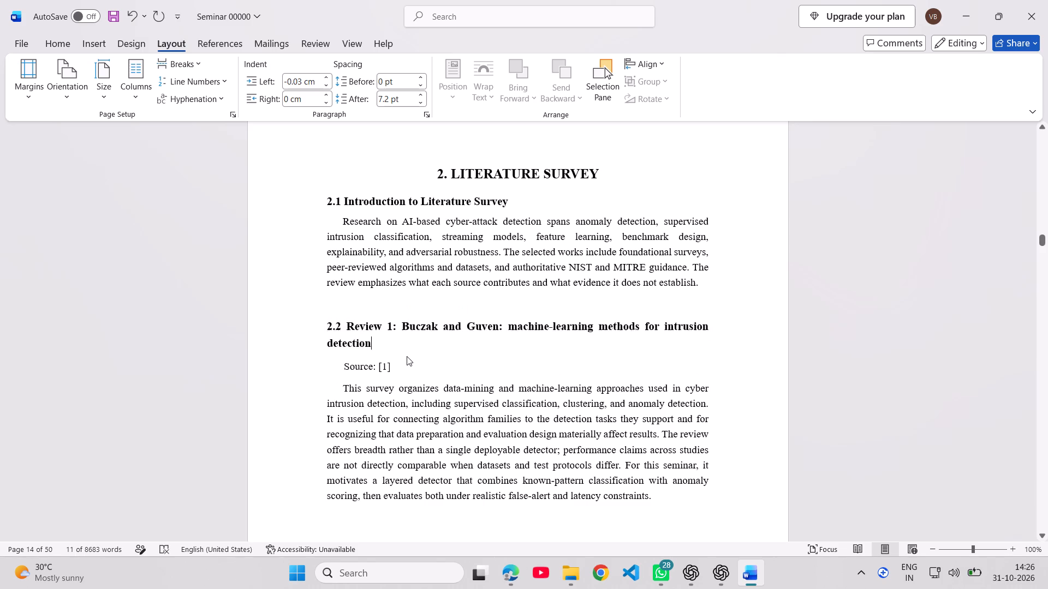
Move the 2.3 Review 2 heading up onto the page of section 2.2, on its own line with one blank line above it.
scroll(407, 356, down, 5)
right_click(407, 356)
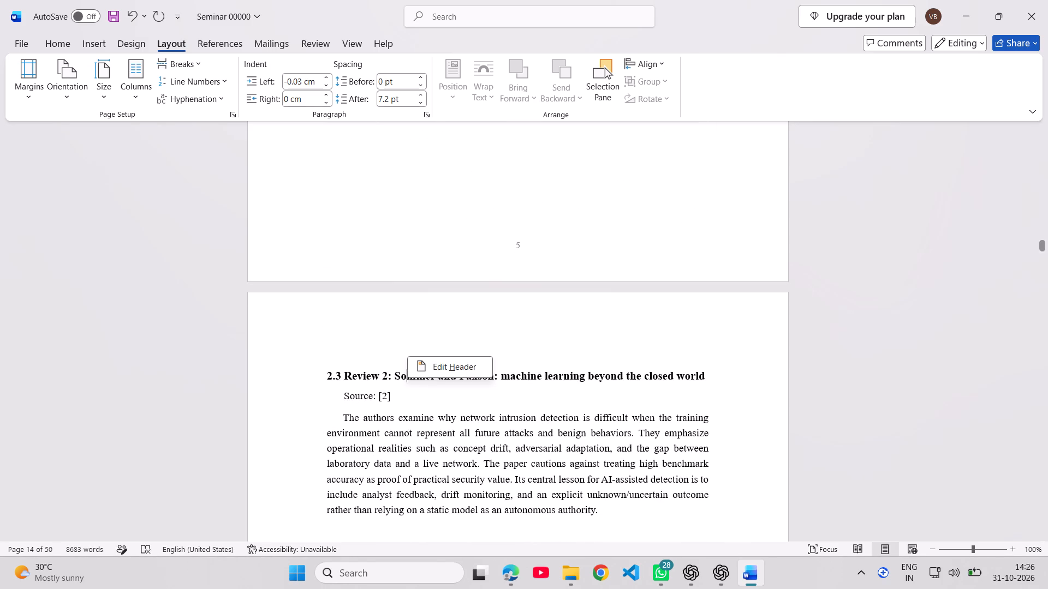
click(324, 377)
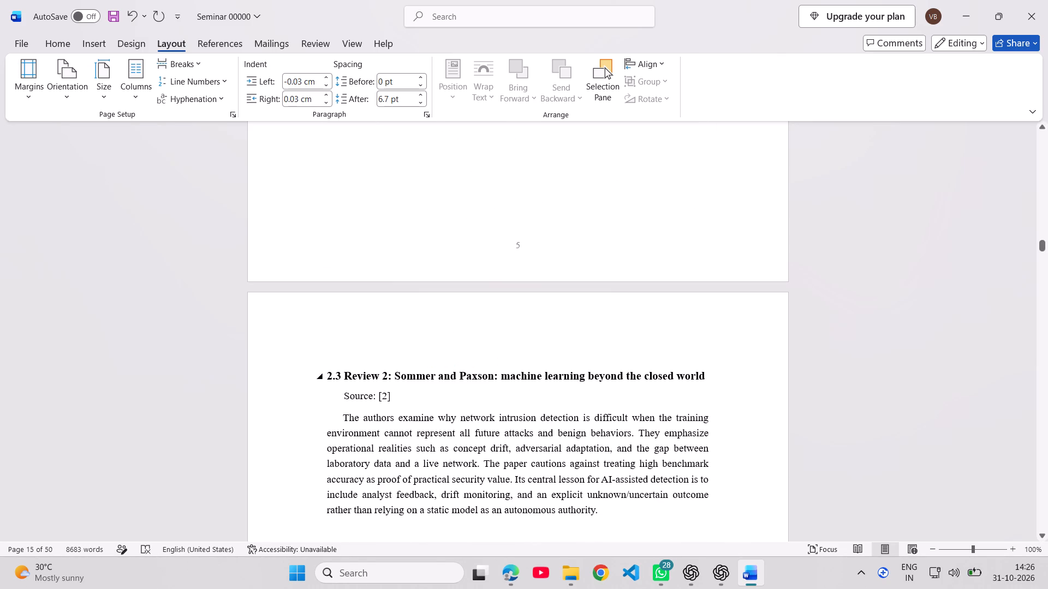
click(329, 374)
key(BackSpace)
key(BackSpace)
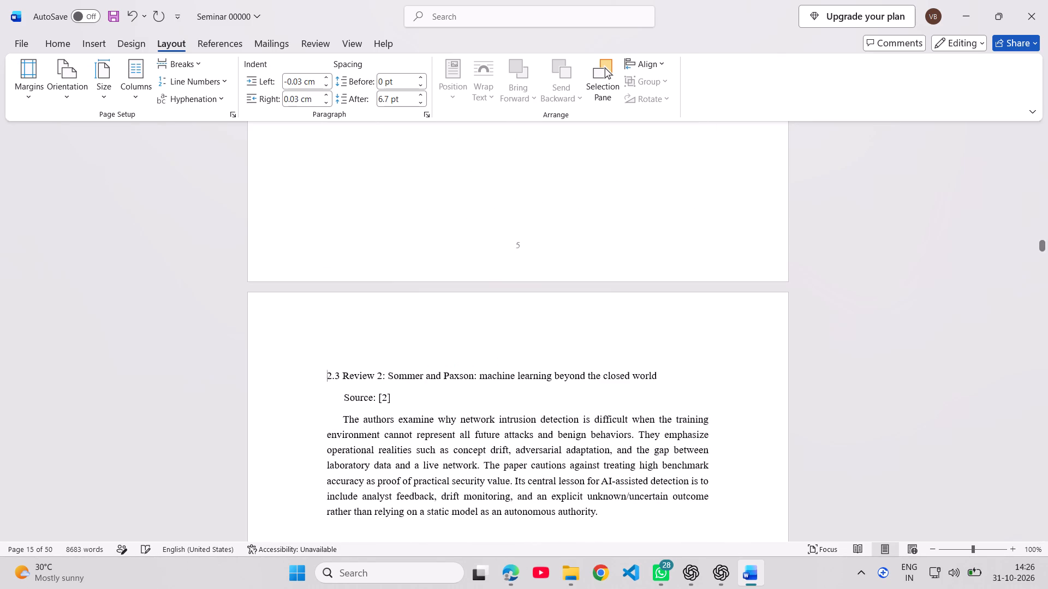
key(BackSpace)
key(Return)
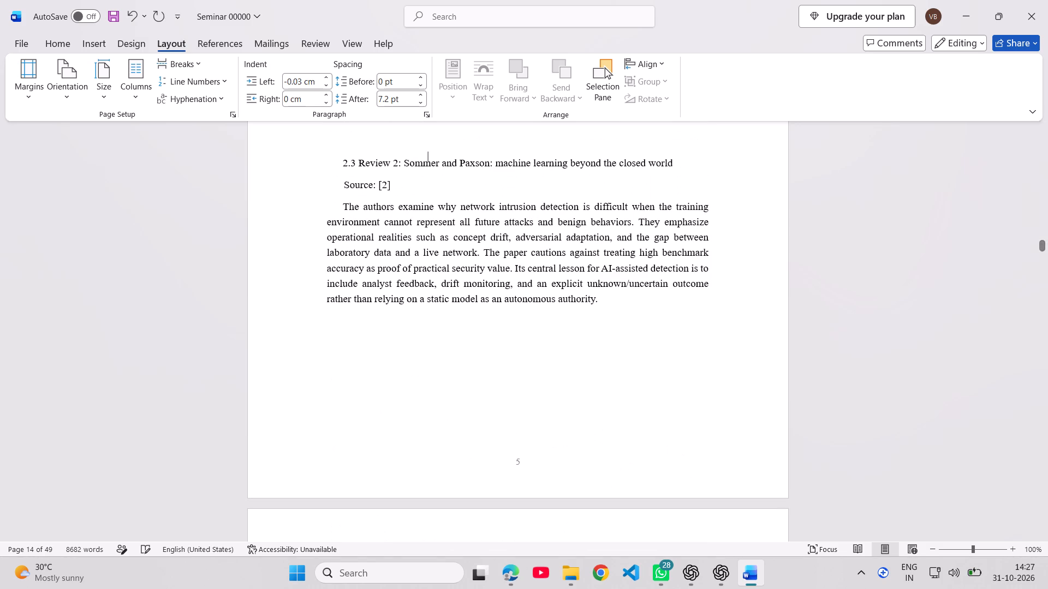
key(Return)
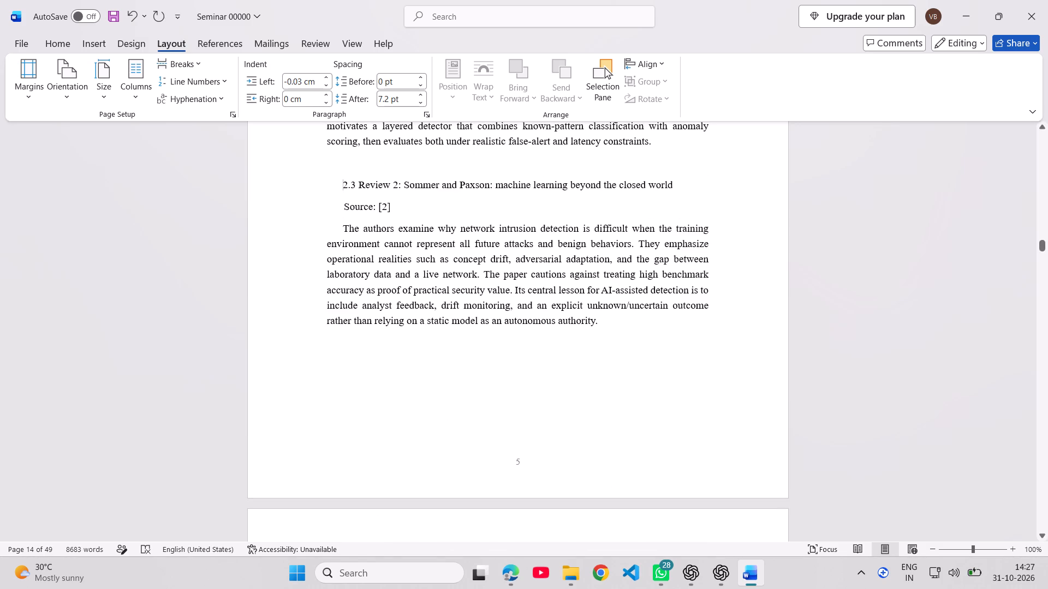
Set the heading "2.3 Review 2: Sommer and Paxson: machine learning beyond the closed world" to font size 12.5 and bold.
drag(674, 184, 361, 162)
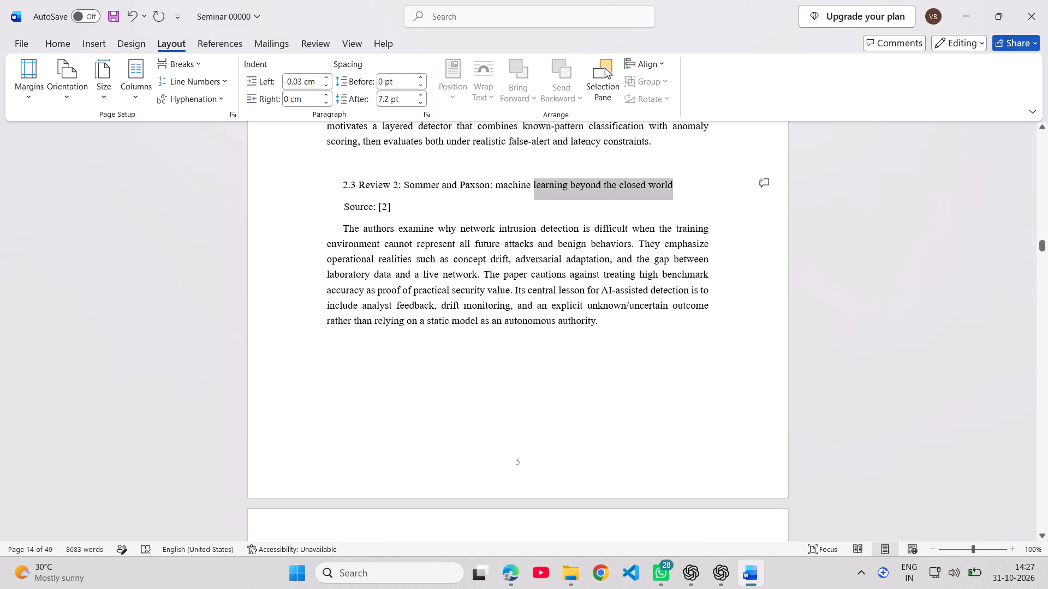
drag(361, 162, 344, 183)
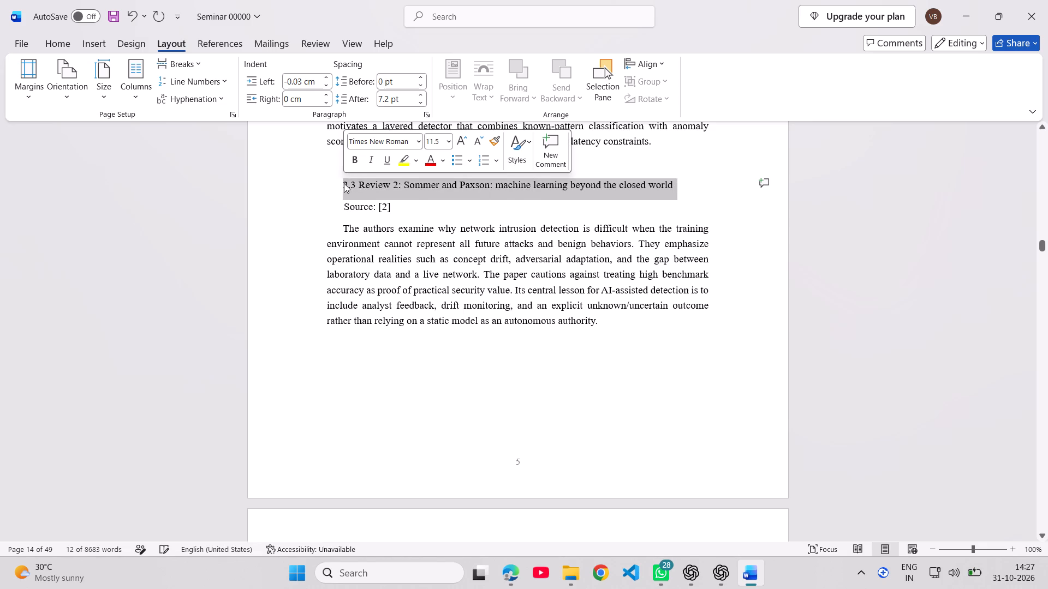
click(458, 139)
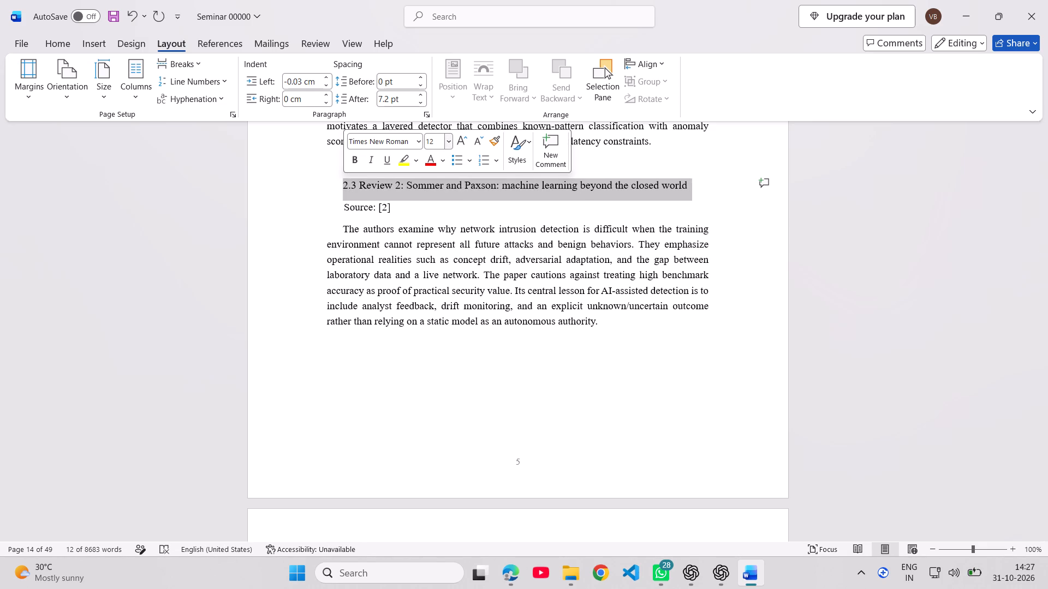
click(434, 142)
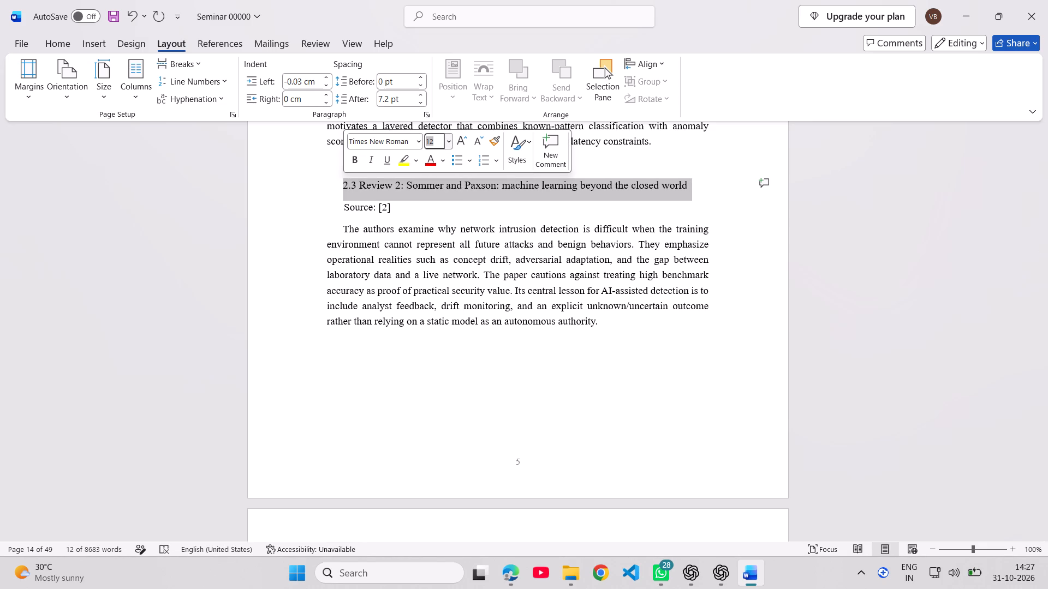
click(437, 145)
text(.5)
click(354, 159)
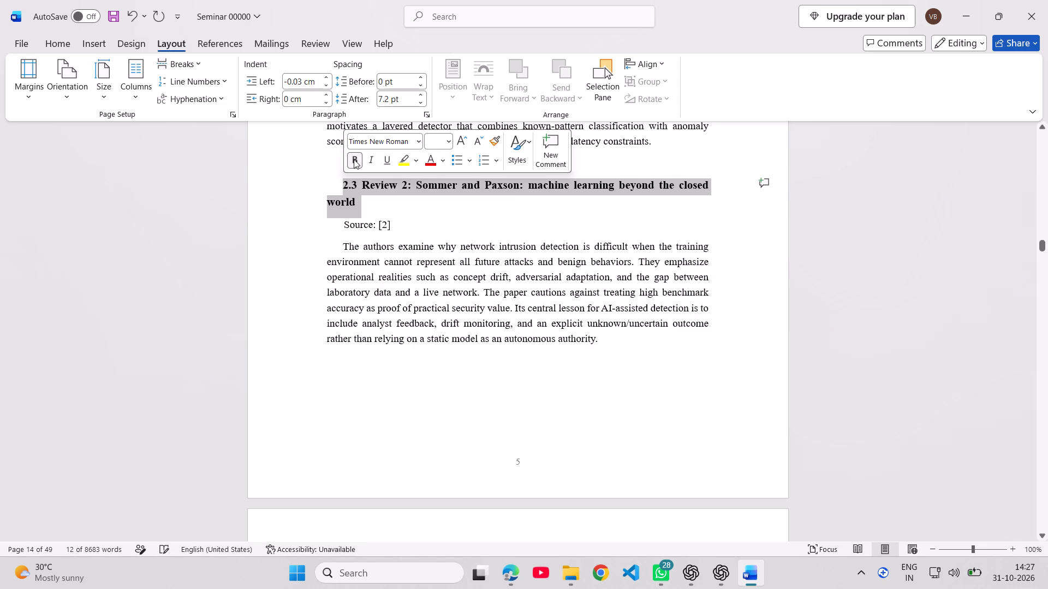
key(Return)
Look over the pages around section 2.3, from chapter 1 to section 2.4, to check heading layout and spacing.
scroll(354, 159, up, 1)
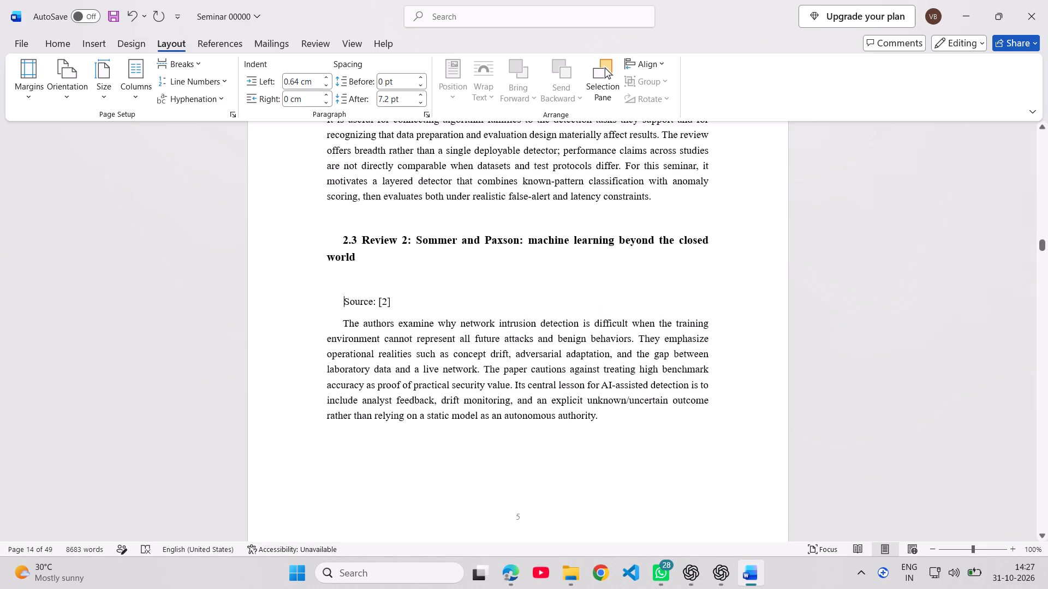
click(338, 241)
scroll(338, 241, up, 1)
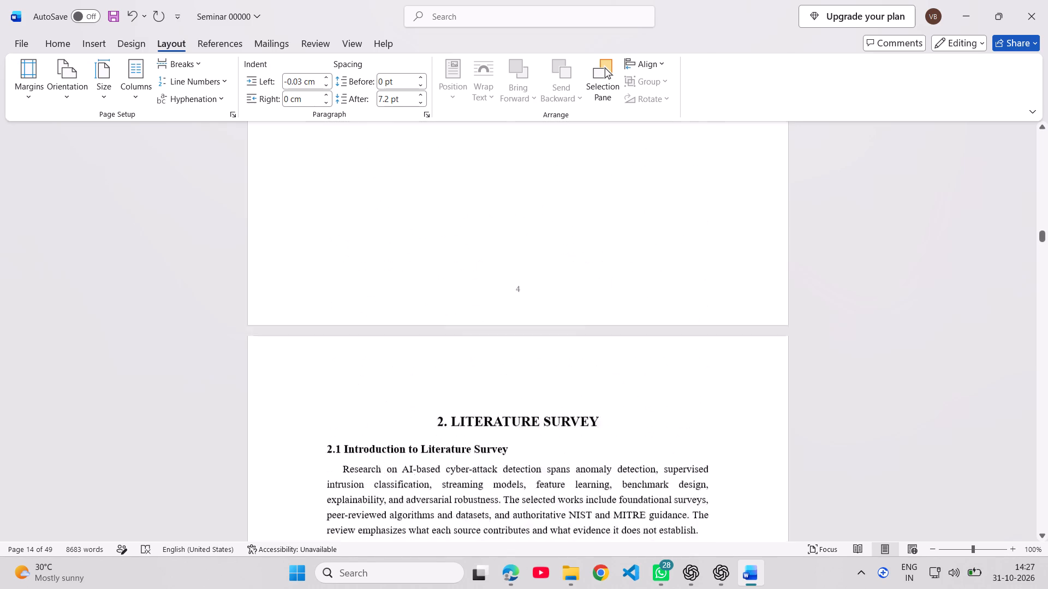
scroll(338, 241, up, 1)
scroll(338, 241, down, 6)
scroll(338, 241, up, 1)
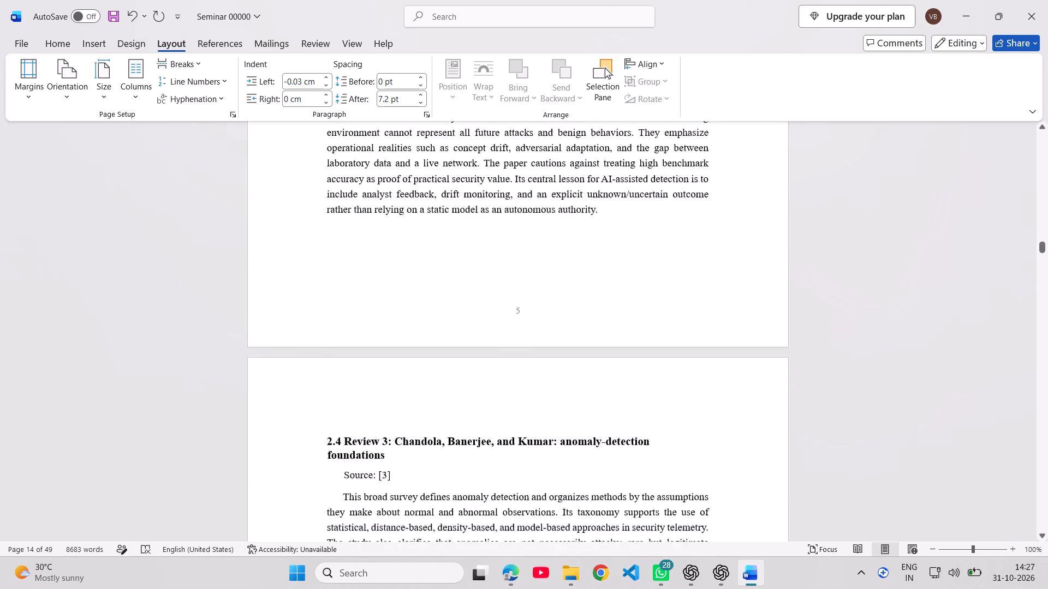
scroll(338, 241, up, 1)
scroll(338, 241, down, 2)
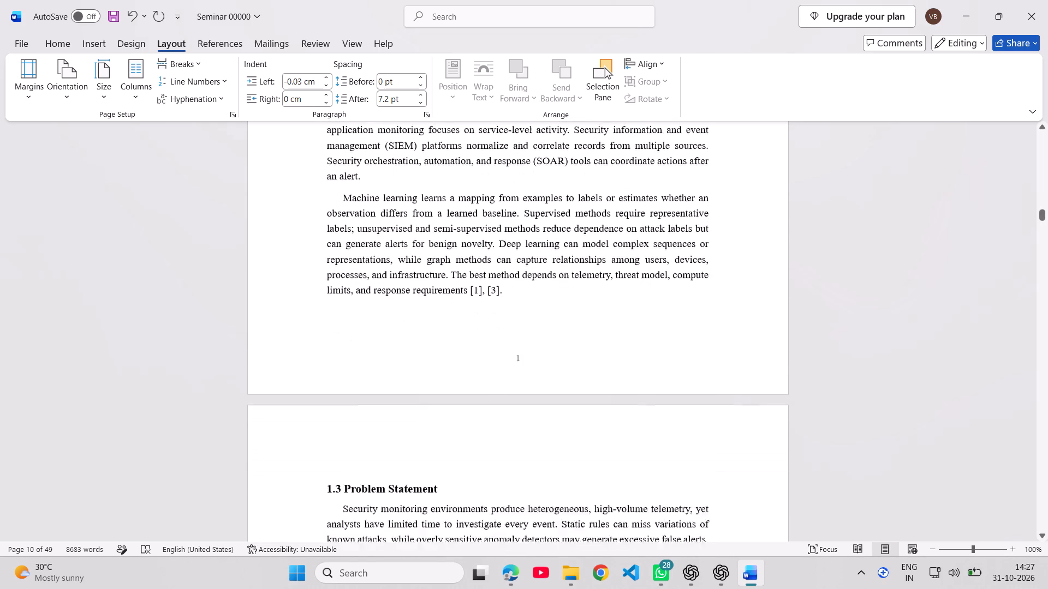
scroll(338, 241, down, 7)
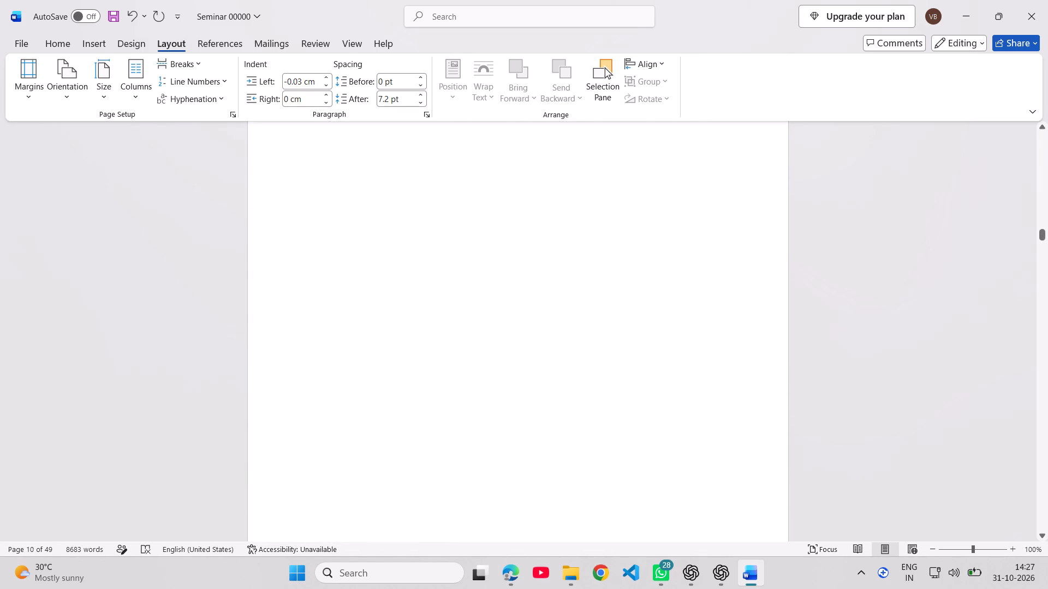
scroll(338, 241, down, 5)
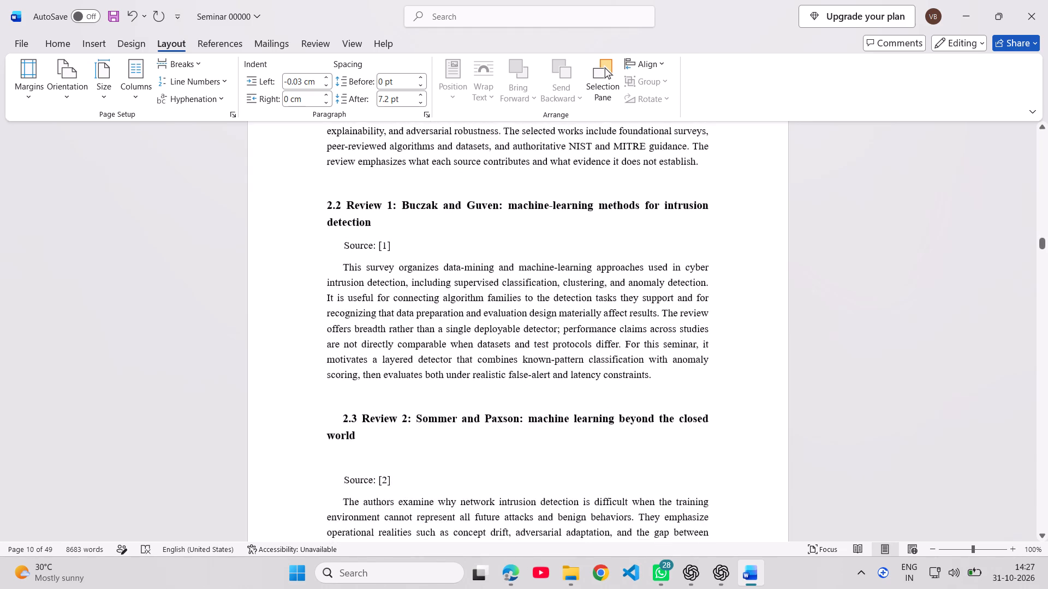
scroll(338, 241, down, 2)
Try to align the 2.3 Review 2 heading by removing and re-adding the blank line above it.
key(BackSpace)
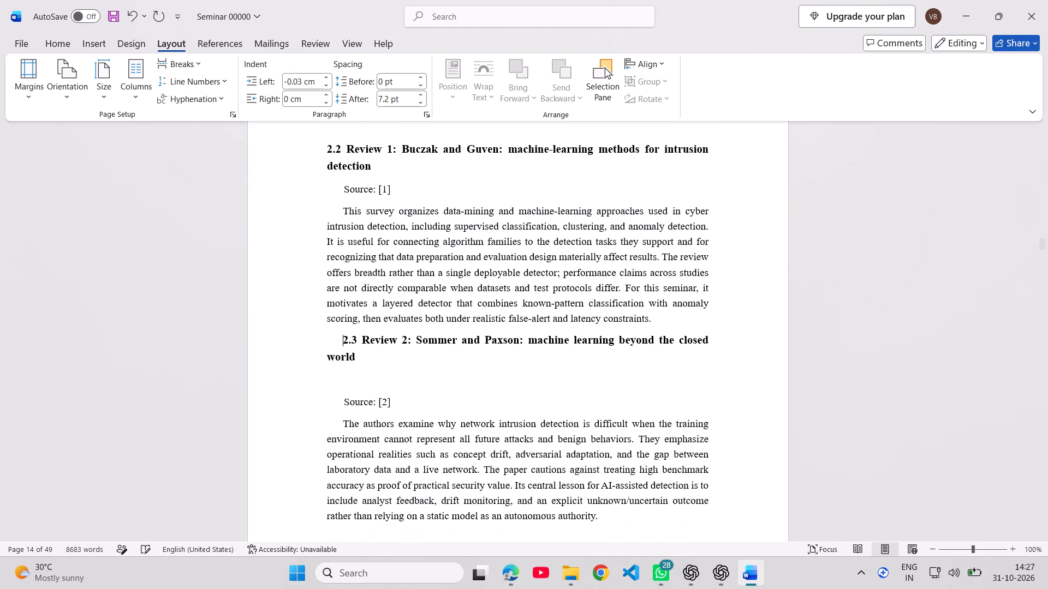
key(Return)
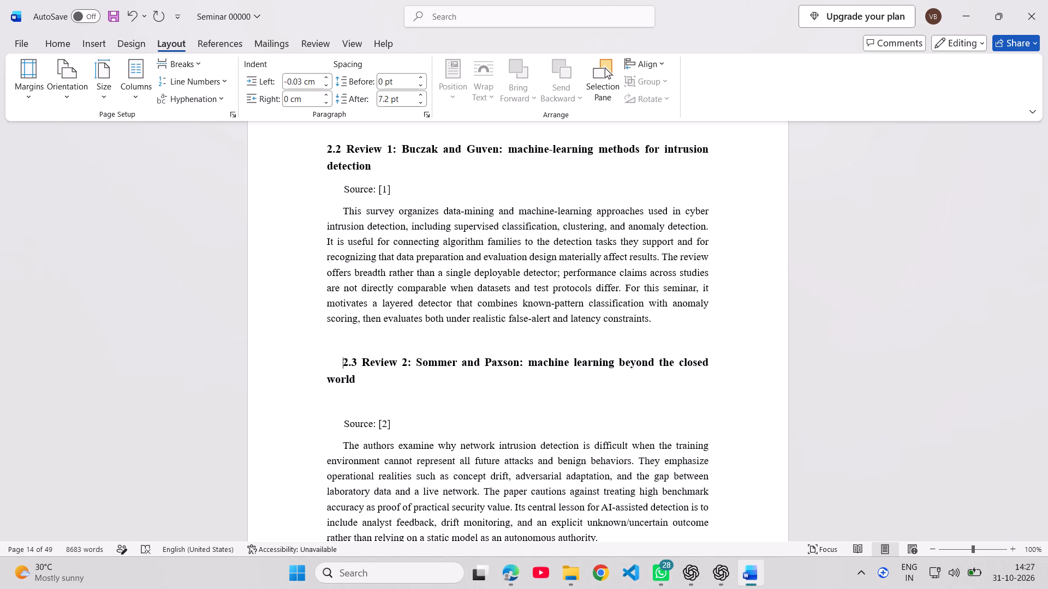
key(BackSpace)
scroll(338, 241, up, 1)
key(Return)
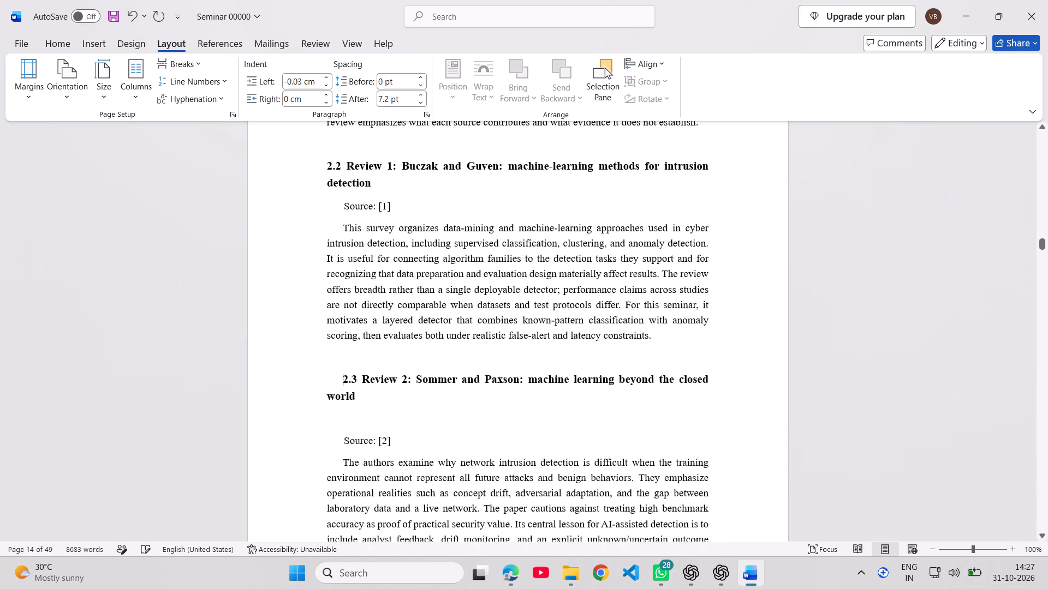
Remove the first-line indent of the 2.3 Review 2 heading and of the blank line above it.
scroll(338, 241, up, 1)
scroll(338, 241, down, 1)
scroll(338, 241, up, 1)
key(Left)
scroll(338, 241, down, 1)
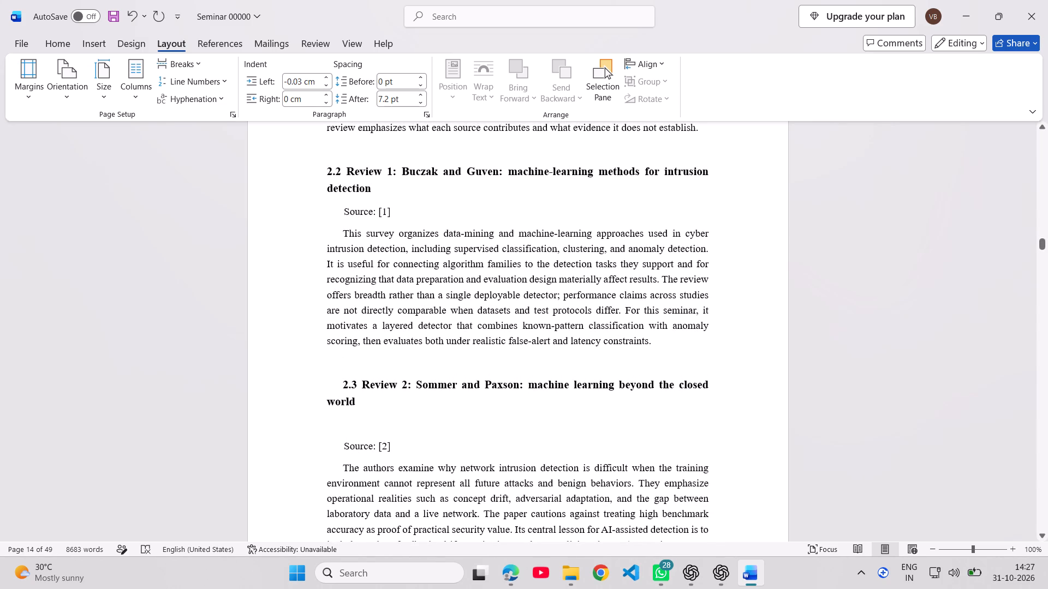
key(Down)
key(Left)
key(Up)
key(Left)
key(Left)
scroll(338, 241, up, 1)
key(Down)
key(Down)
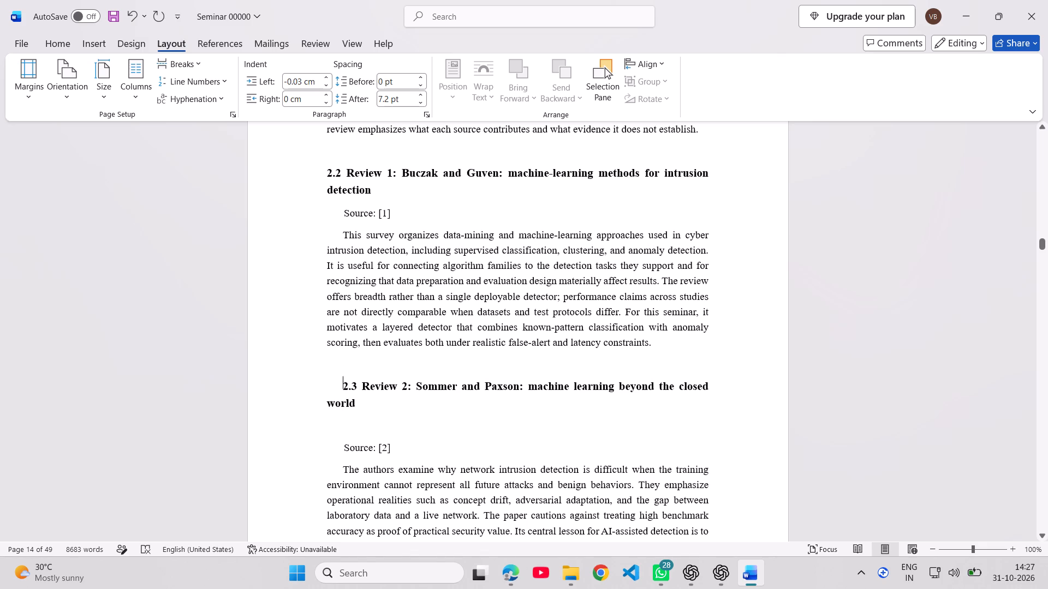
key(Up)
scroll(338, 241, down, 1)
scroll(338, 241, up, 1)
key(BackSpace)
key(Down)
key(BackSpace)
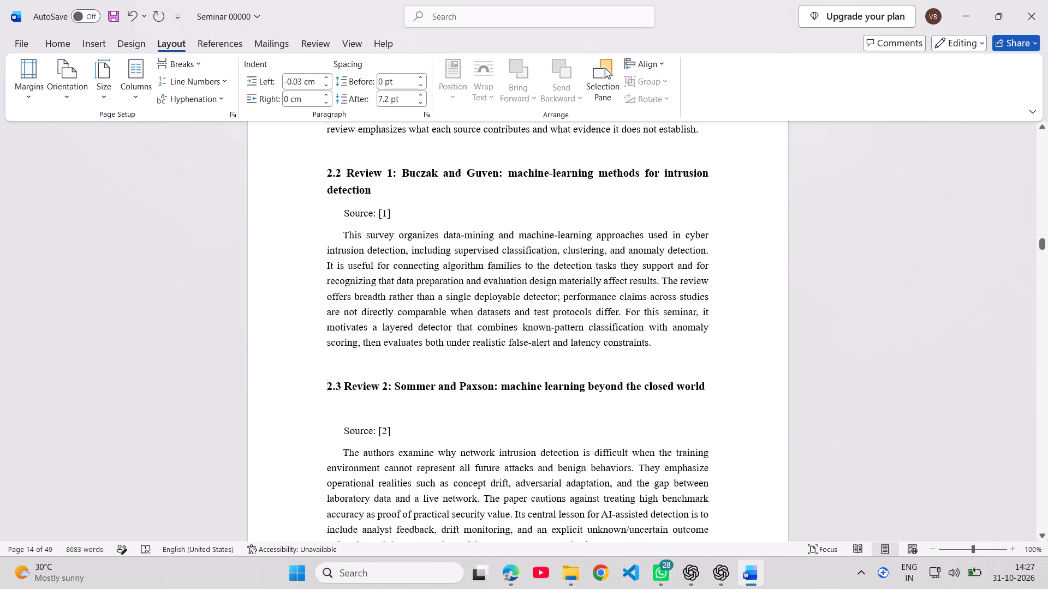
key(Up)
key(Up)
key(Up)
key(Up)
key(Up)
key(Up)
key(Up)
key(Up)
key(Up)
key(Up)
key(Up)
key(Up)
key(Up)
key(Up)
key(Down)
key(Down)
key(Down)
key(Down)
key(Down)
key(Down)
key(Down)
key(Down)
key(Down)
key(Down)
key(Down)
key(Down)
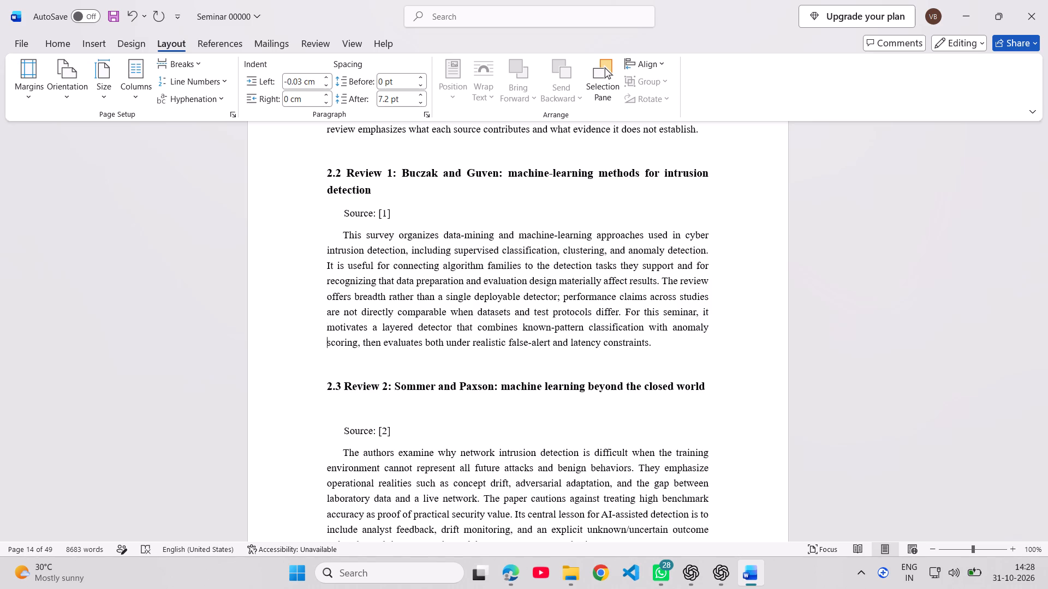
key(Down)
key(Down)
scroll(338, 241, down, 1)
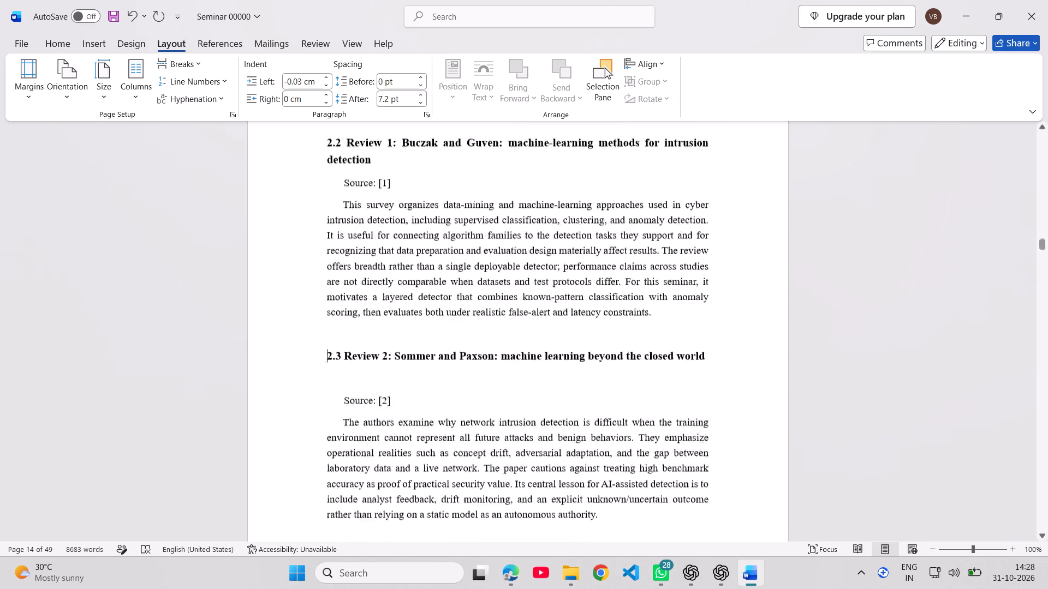
Remove the page break before the heading "2.4 Review 3" and place it after the section 2.3 text with three blank lines between.
scroll(338, 241, down, 1)
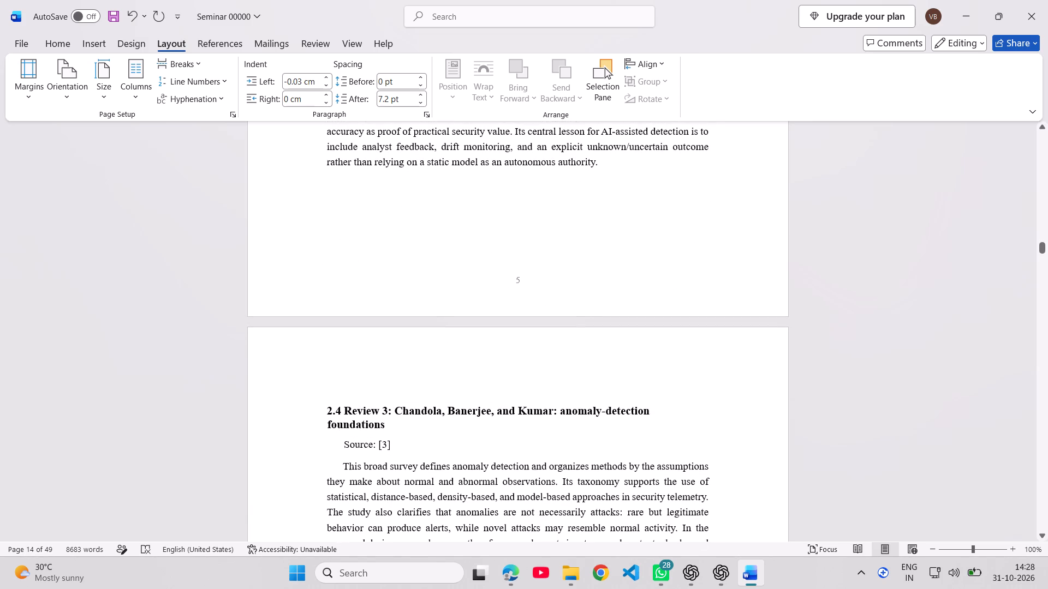
click(327, 411)
key(BackSpace)
key(BackSpace)
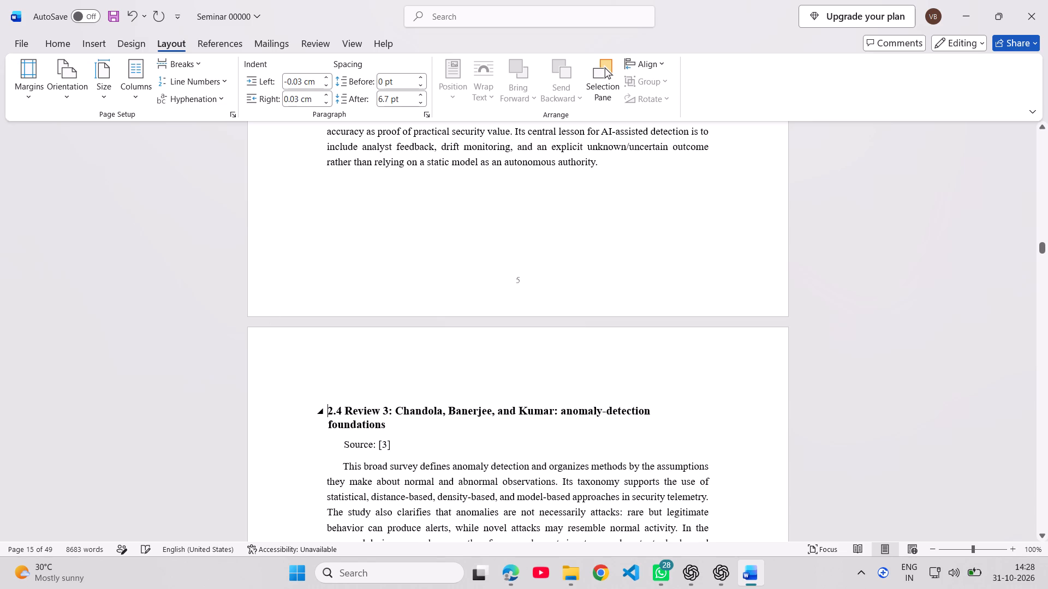
key(BackSpace)
key(BackSpace)
key(BackSpace)
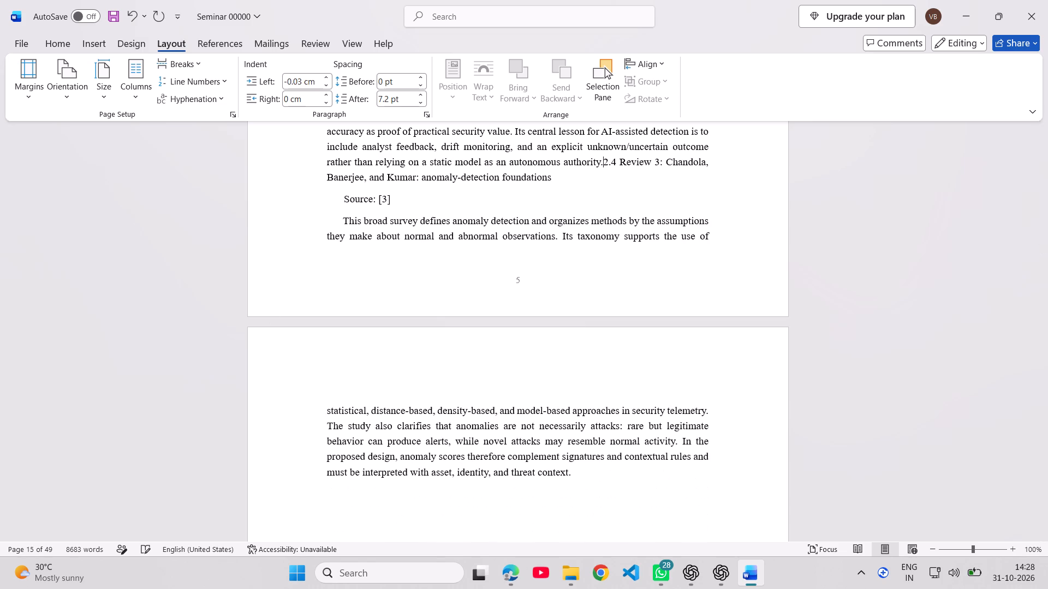
key(Return)
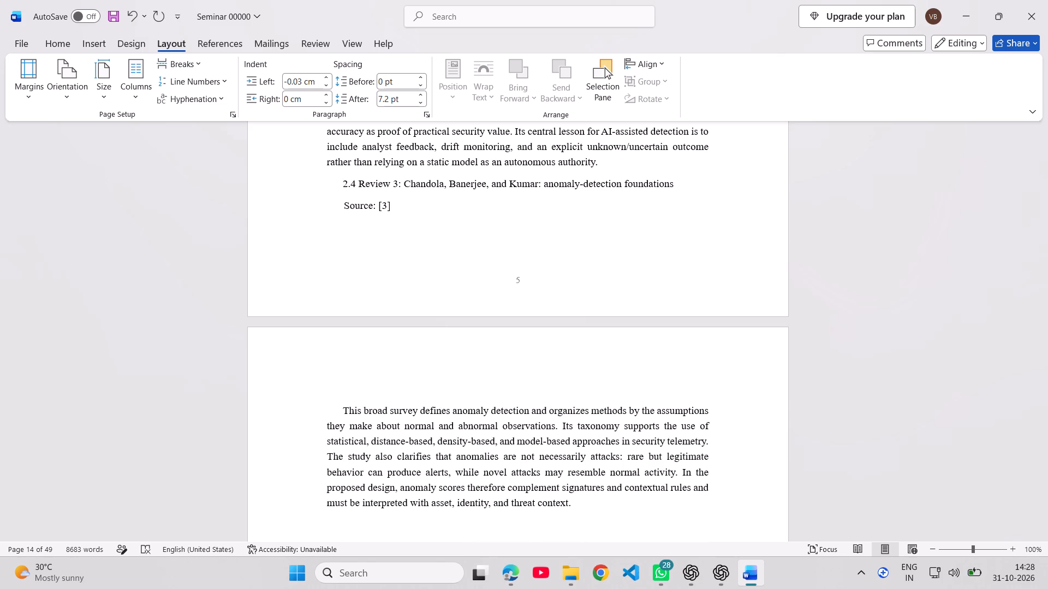
key(Return)
key(Return)
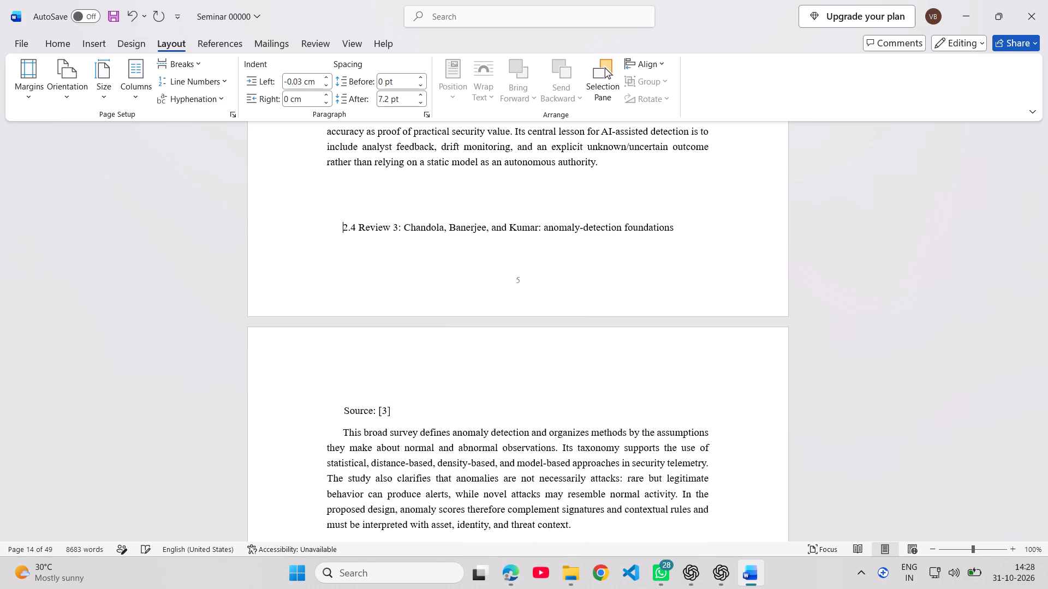
key(Return)
Remove the first-line indent of the 2.4 Review 3 heading and the blank line above it, keeping the heading at the top of page 6.
scroll(327, 411, down, 1)
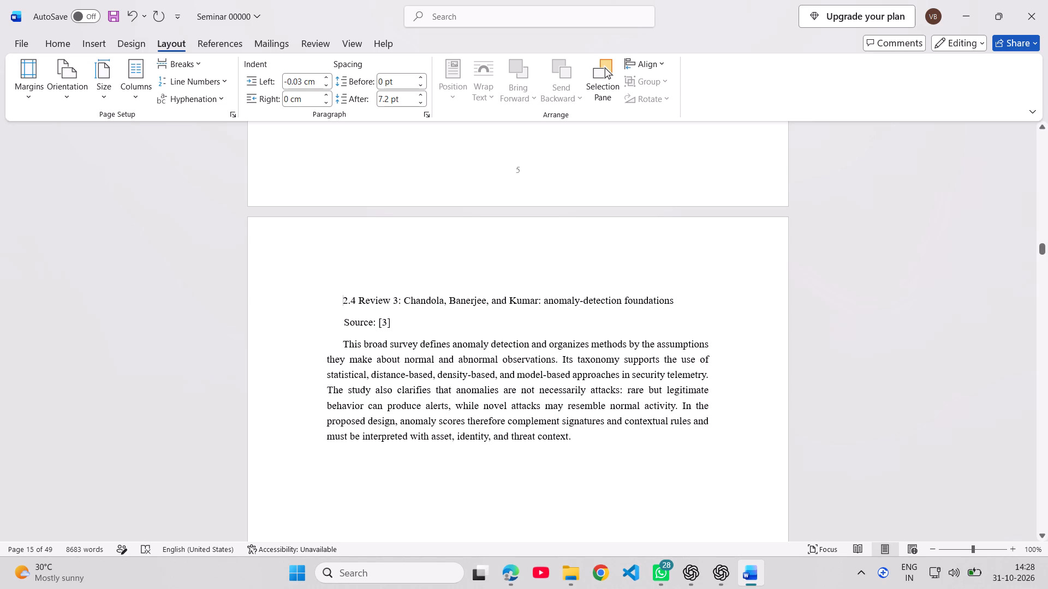
key(BackSpace)
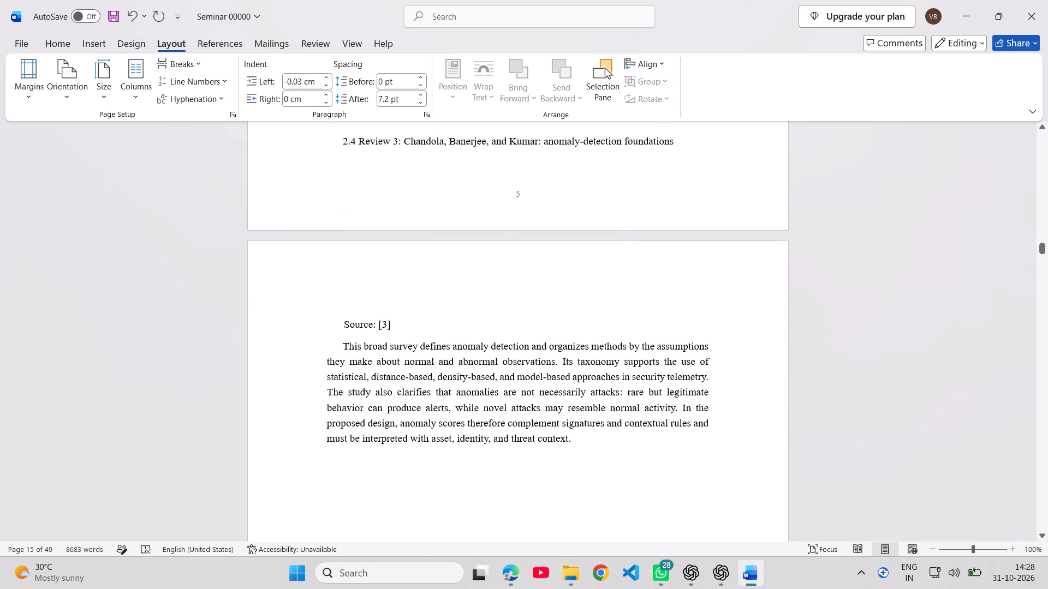
key(Return)
key(Up)
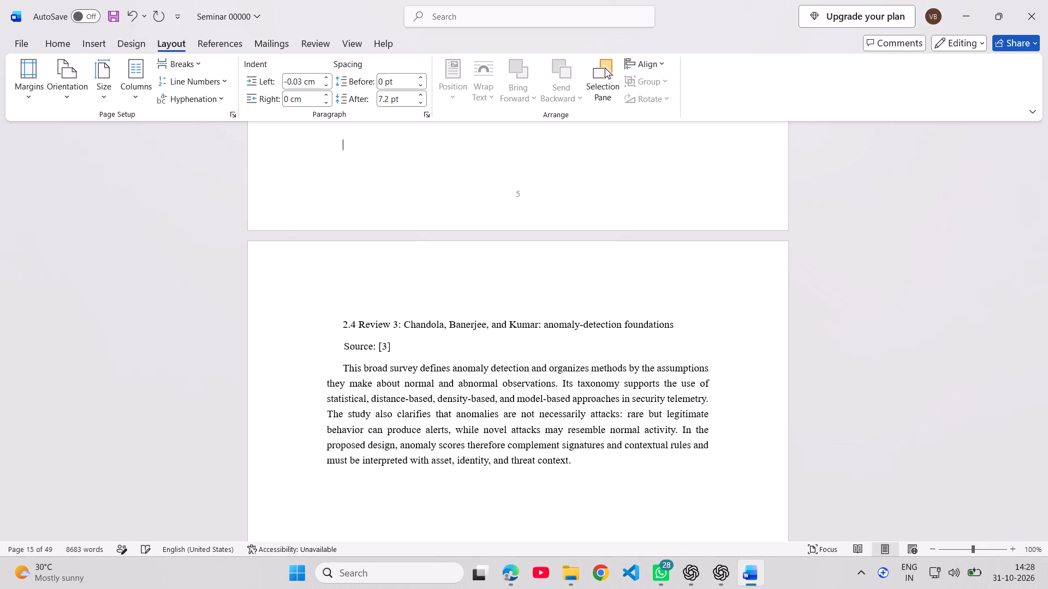
key(BackSpace)
key(BackSpace)
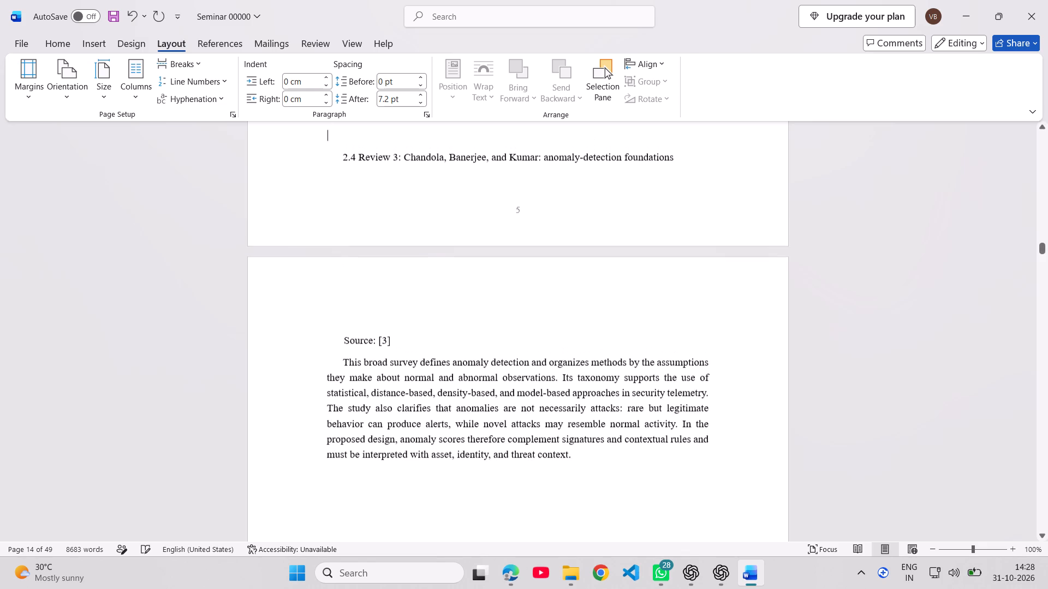
key(Return)
key(Down)
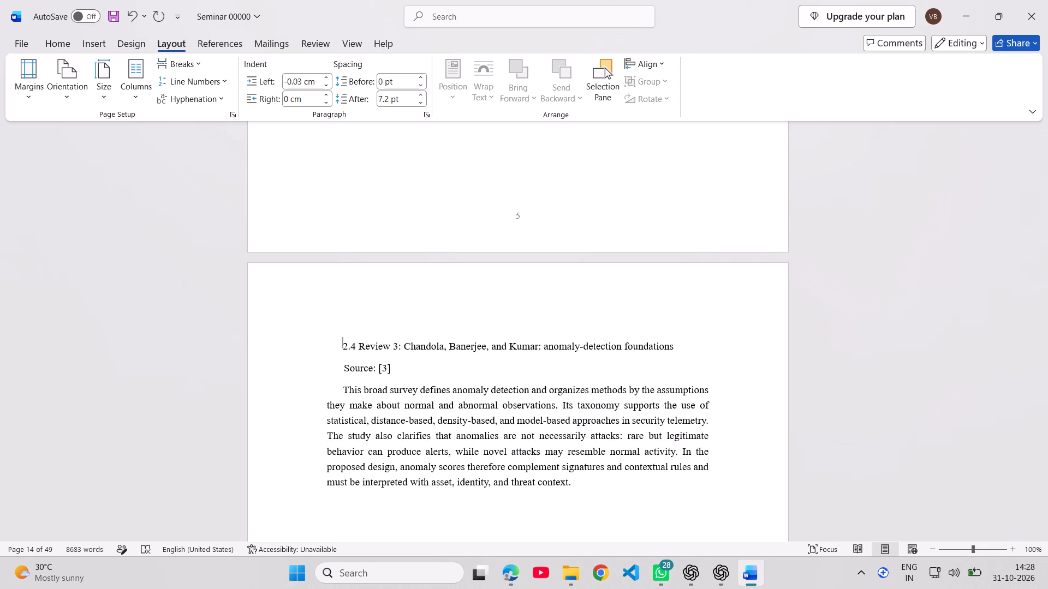
key(BackSpace)
key(BackSpace)
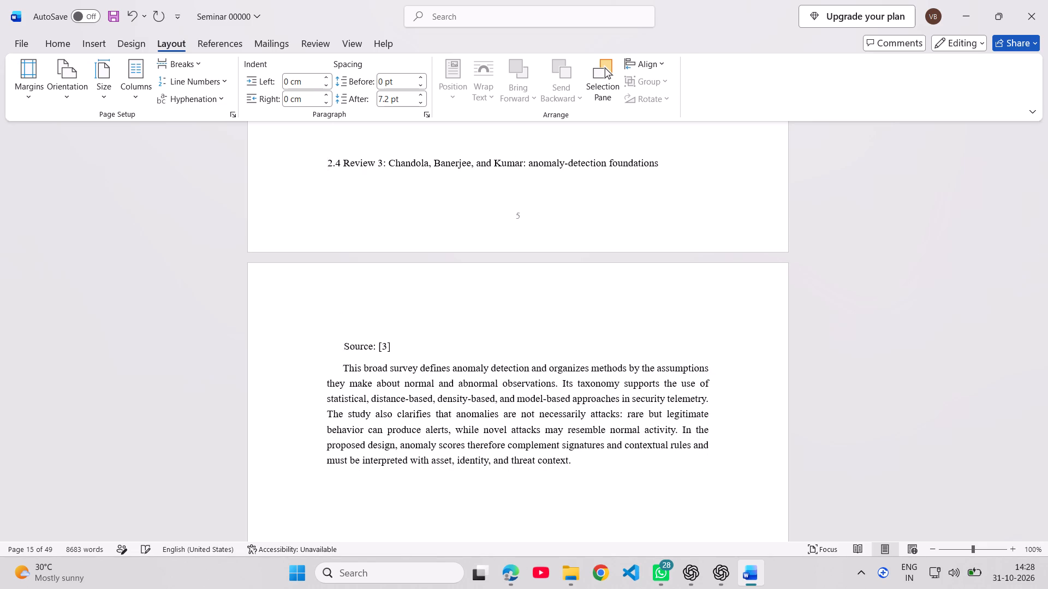
key(Return)
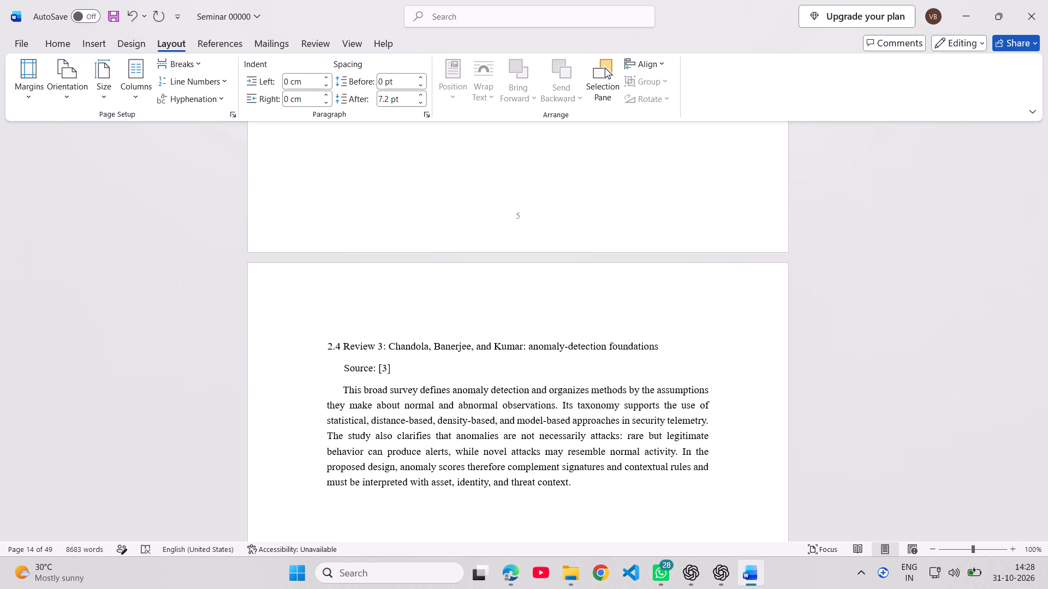
Make the heading "2.4 Review 3: Chandola, Banerjee, and Kumar: anomaly-detection foundations" bold with font size 12.5.
drag(660, 352, 477, 360)
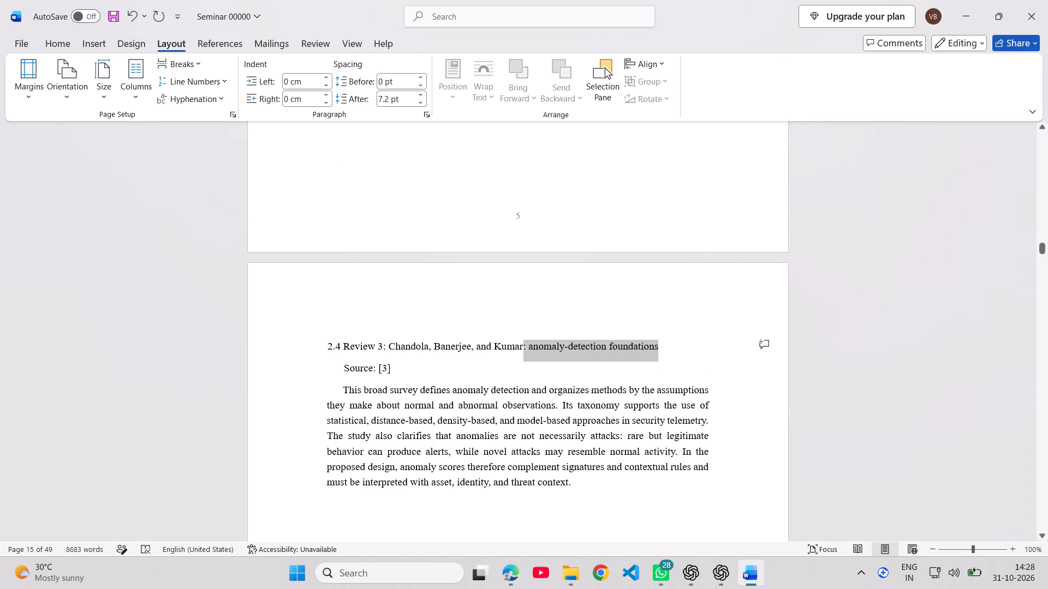
drag(477, 360, 325, 344)
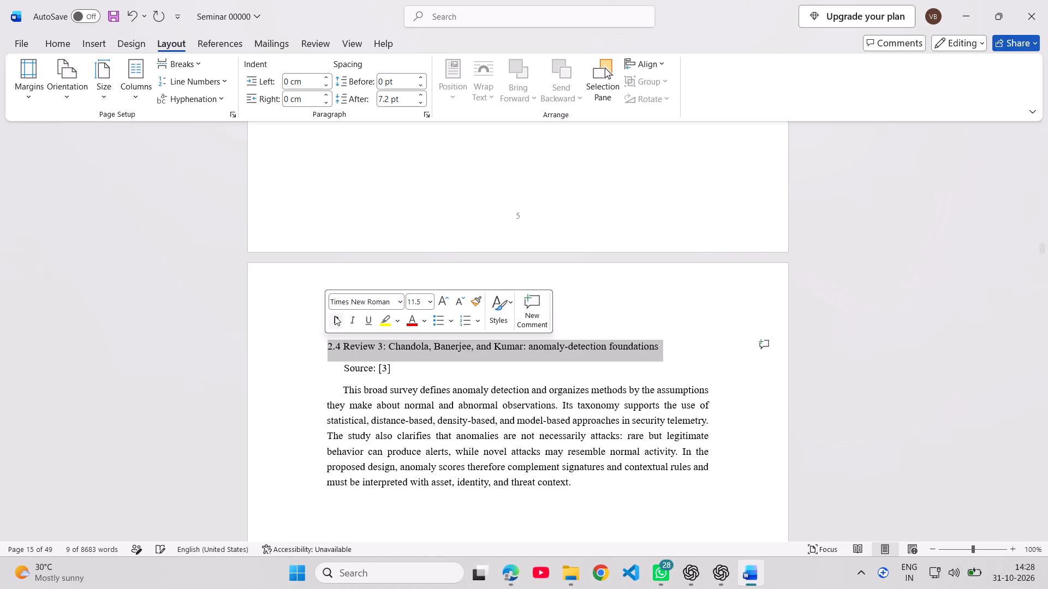
click(335, 316)
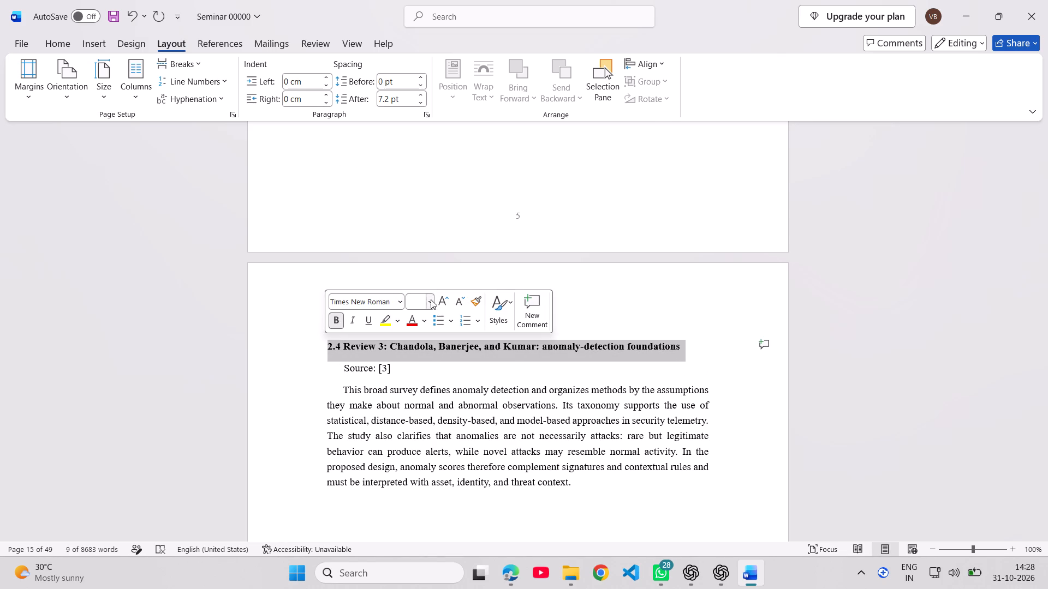
click(438, 300)
click(420, 300)
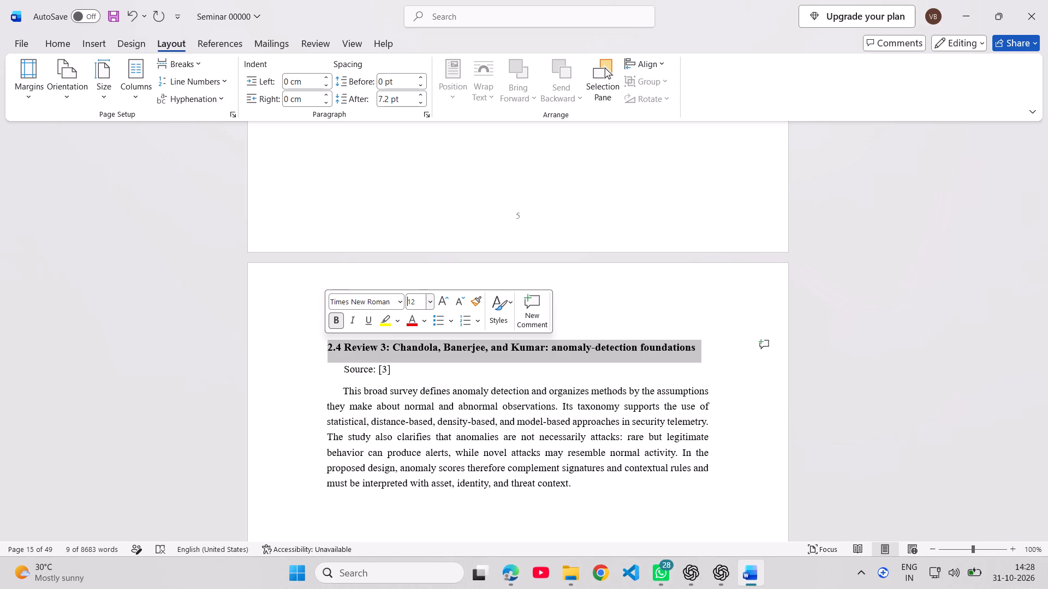
click(420, 300)
text(.5)
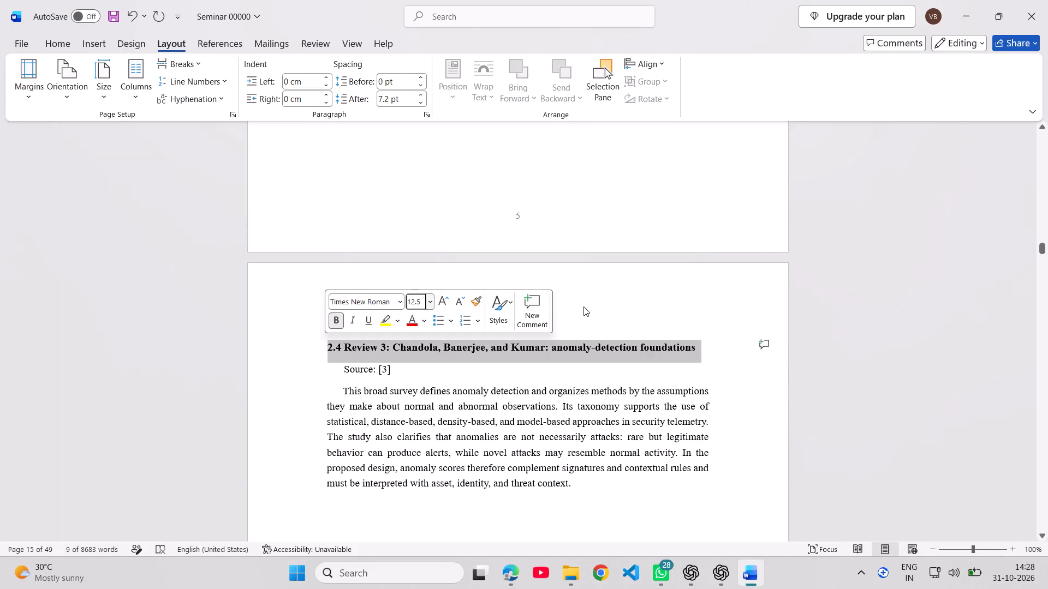
click(585, 303)
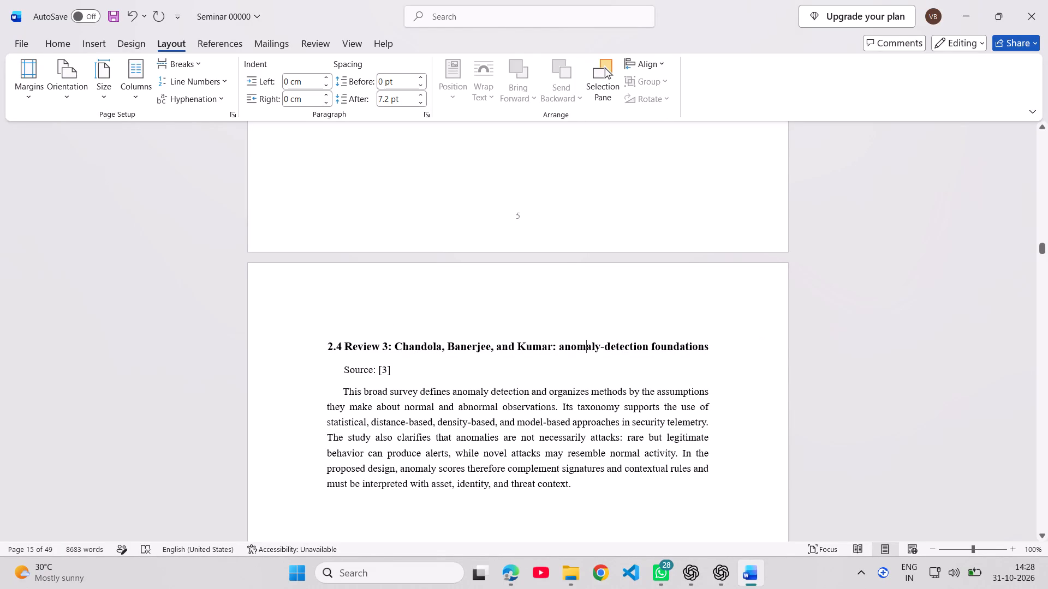
Close the page gap before the heading "2.5 Review 4", placing it below the section 2.4 text with one blank line between.
scroll(459, 382, down, 6)
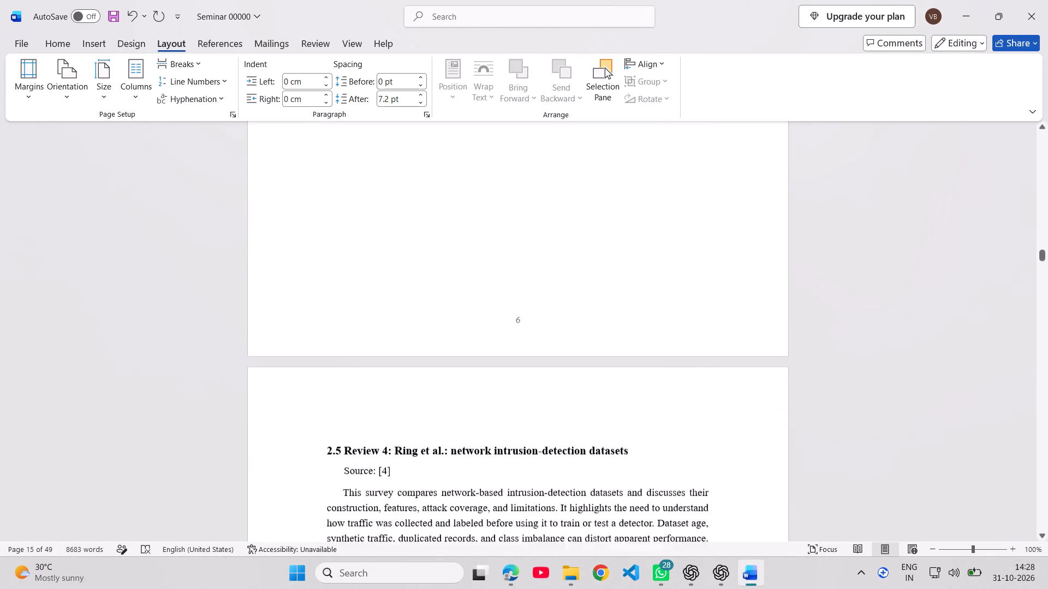
scroll(459, 382, down, 1)
click(328, 428)
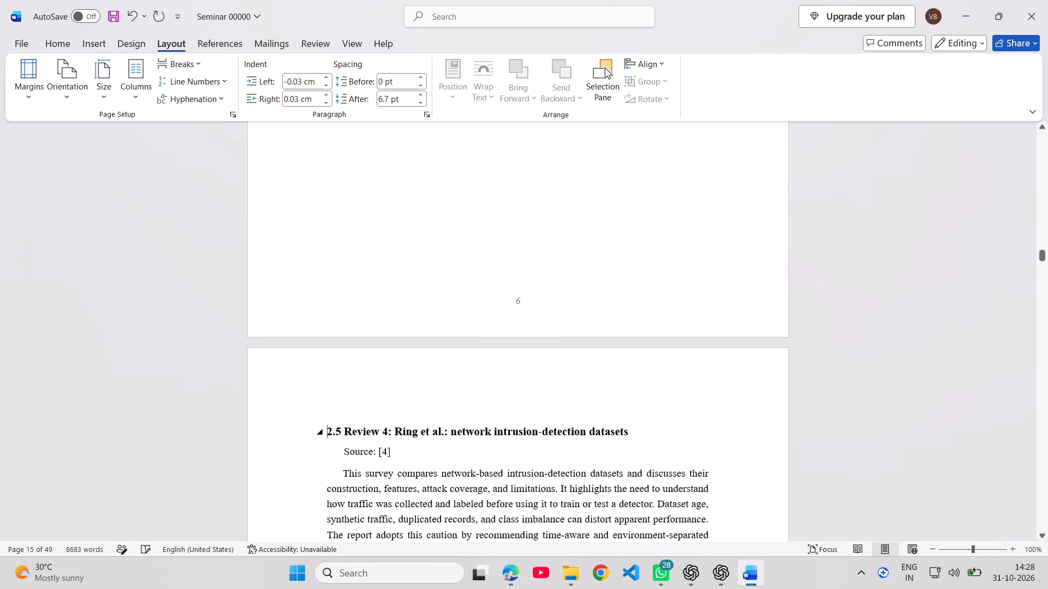
key(BackSpace)
key(BackSpace)
key(BackSpace)
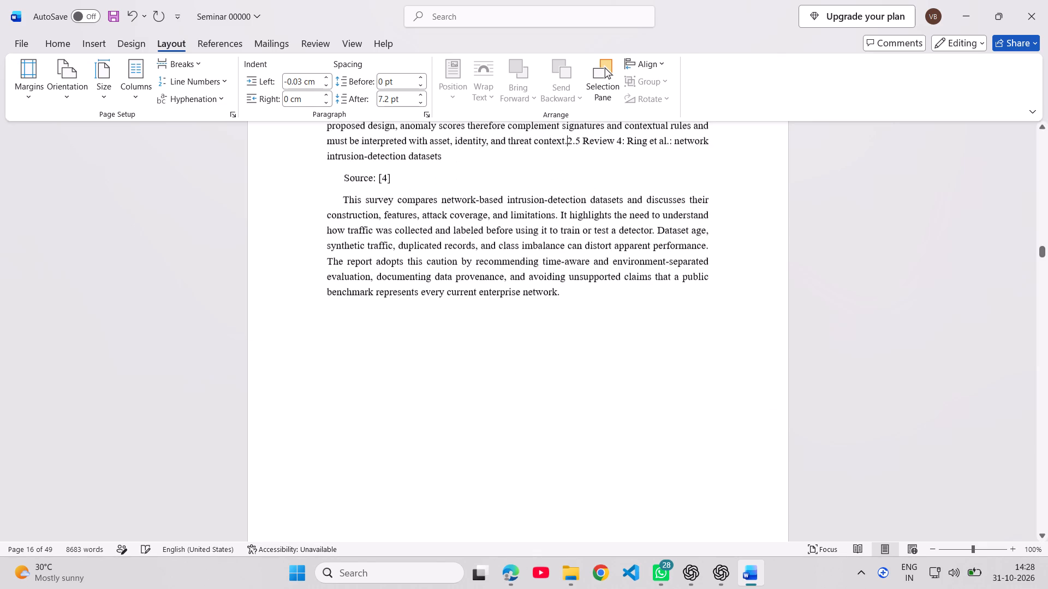
key(Return)
key(Return)
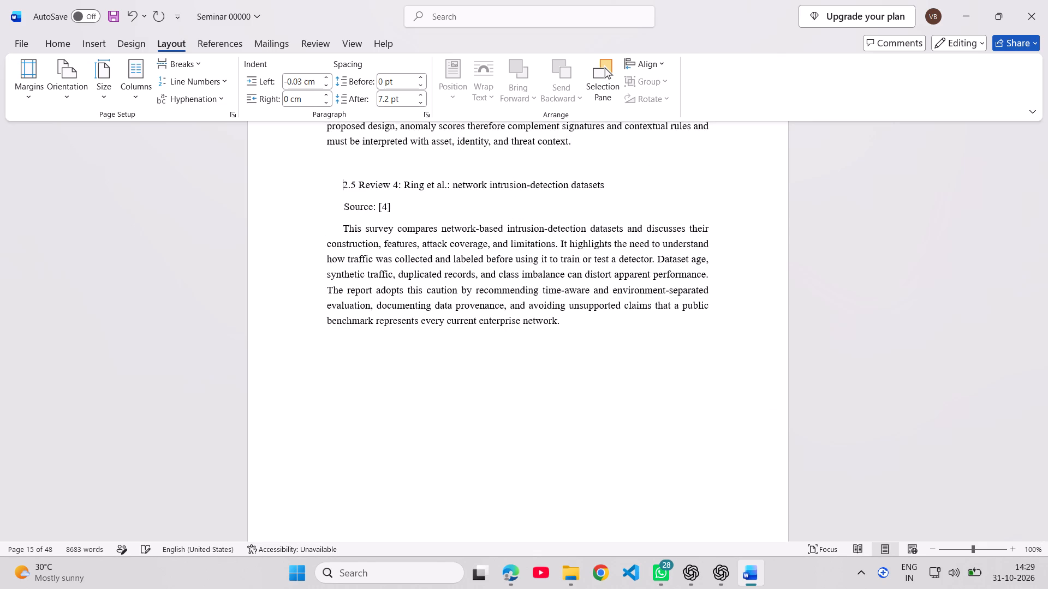
Remove the first-line indent of the 2.5 Review 4 heading and of the blank line above it.
key(Up)
key(BackSpace)
key(Down)
key(BackSpace)
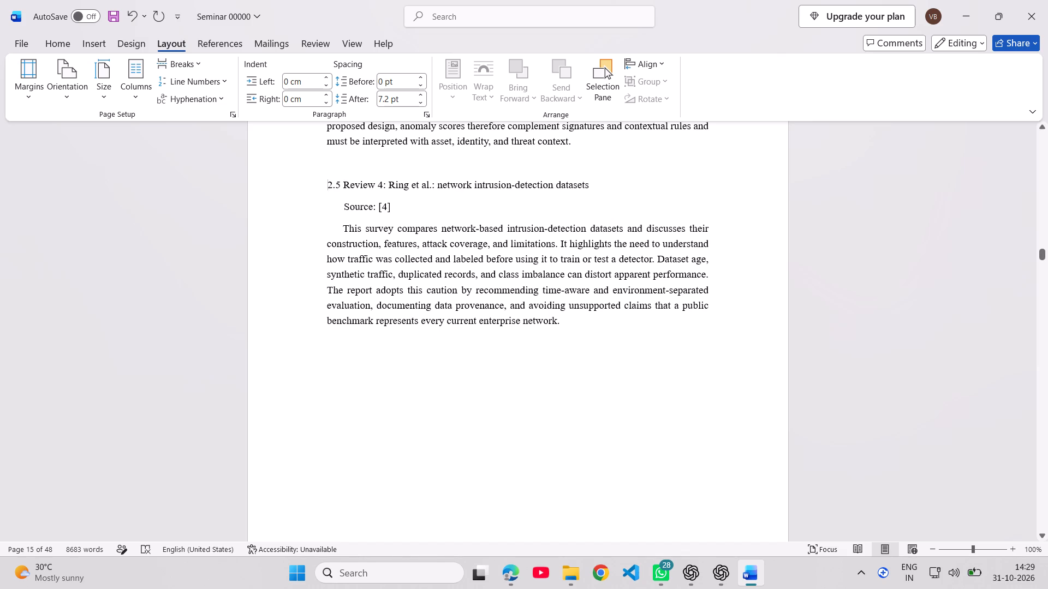
Make the heading "2.5 Review 4: Ring et al.: network intrusion-detection datasets" bold with font size 12.5.
drag(590, 189, 377, 212)
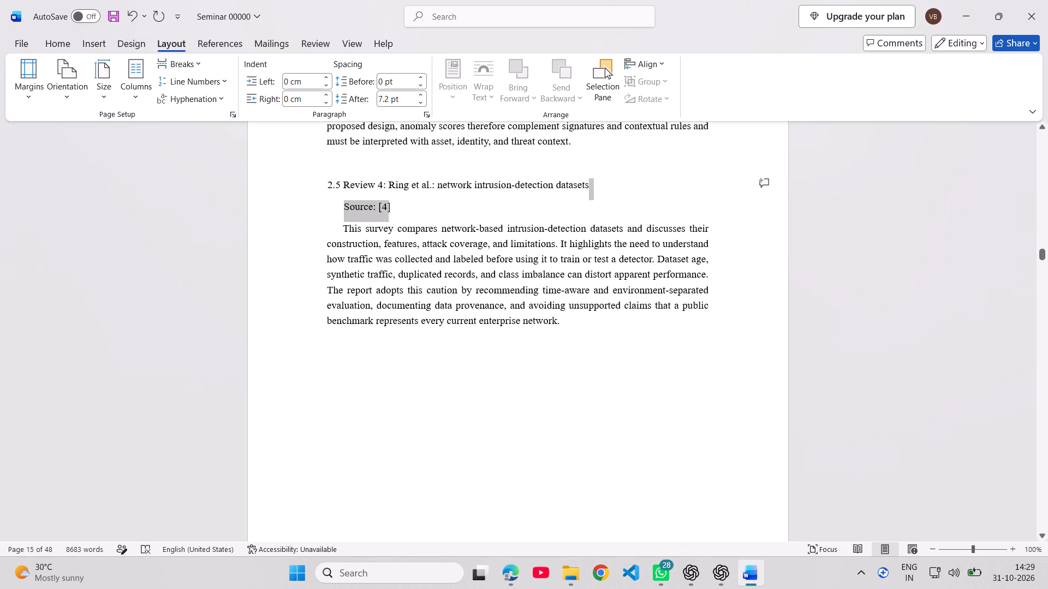
drag(377, 212, 324, 193)
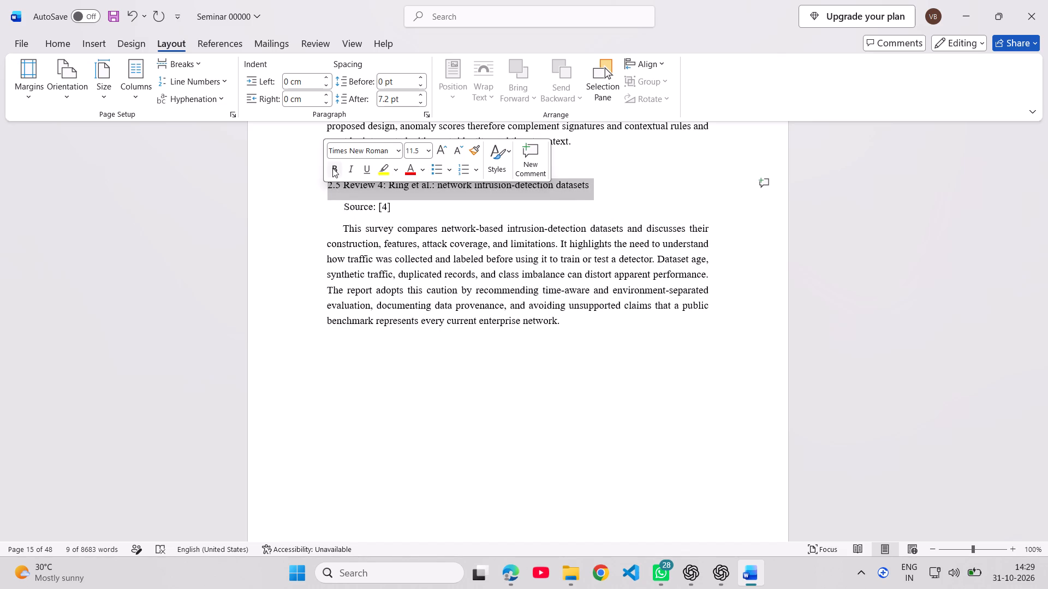
click(332, 168)
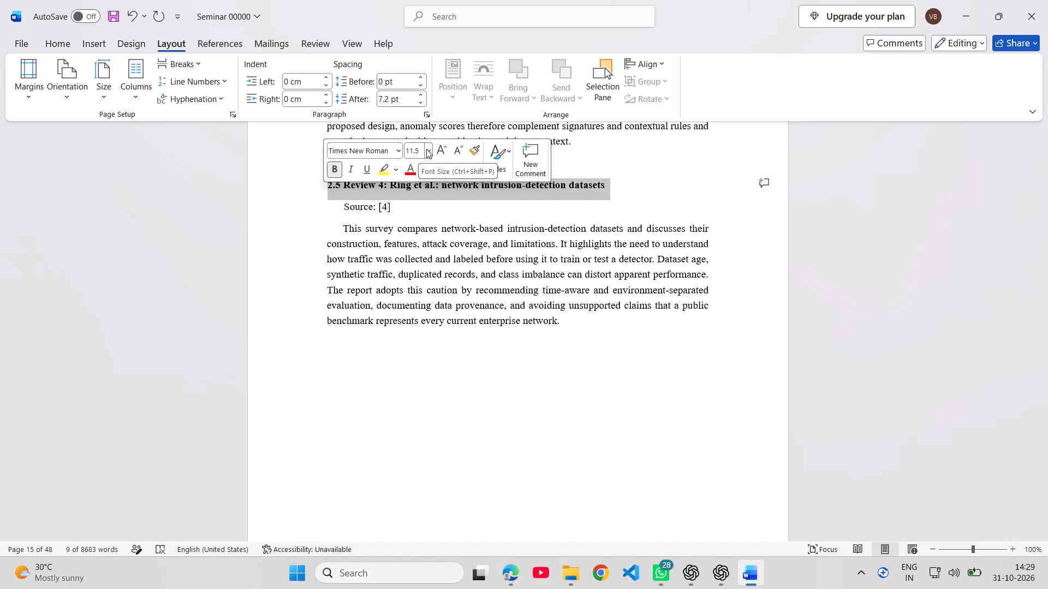
click(441, 148)
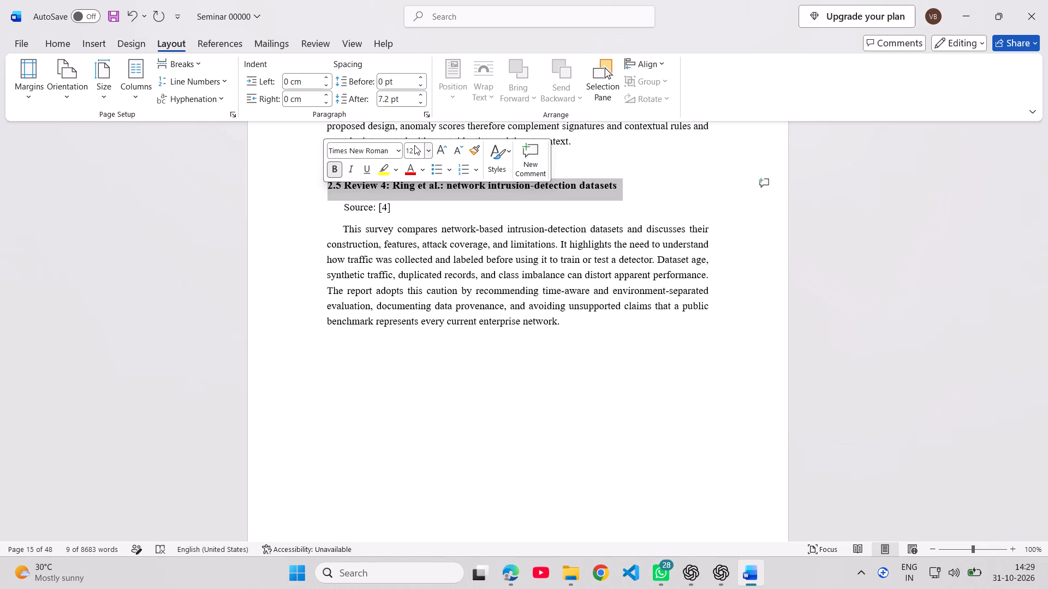
click(414, 145)
click(414, 148)
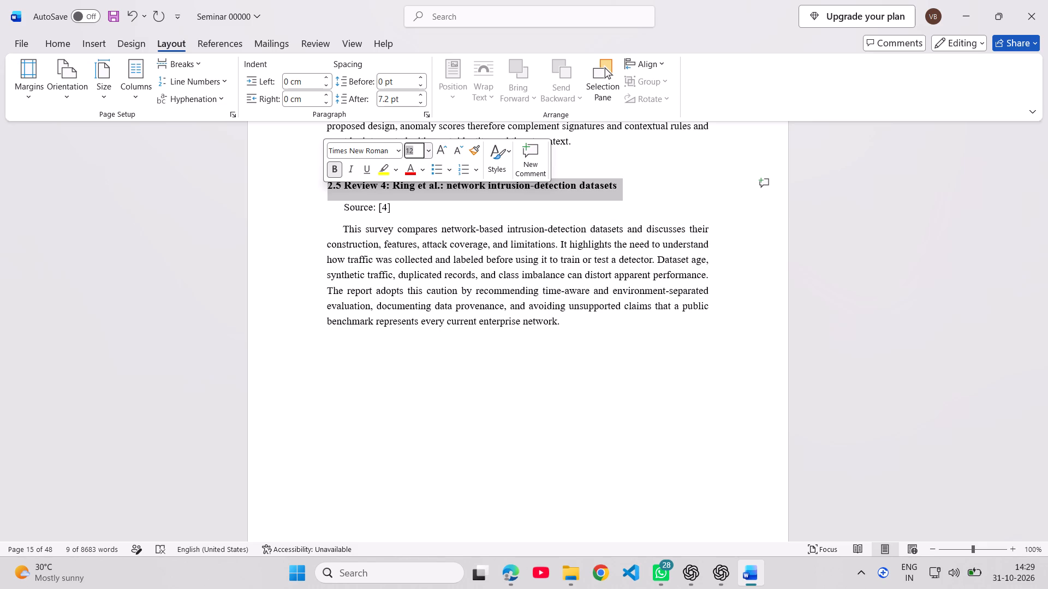
click(414, 148)
text(.5)
click(408, 331)
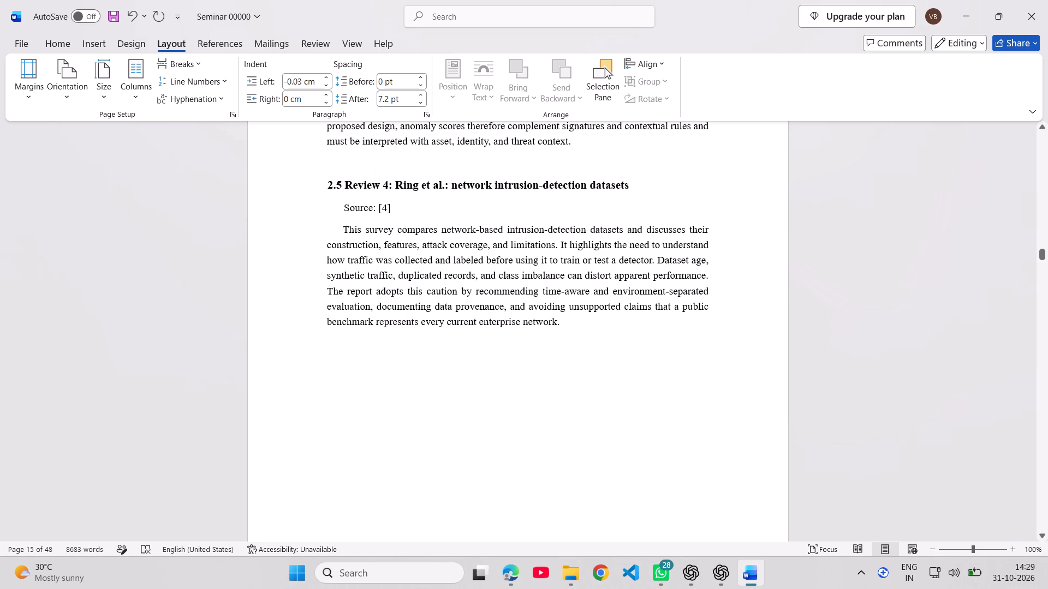
scroll(408, 331, down, 3)
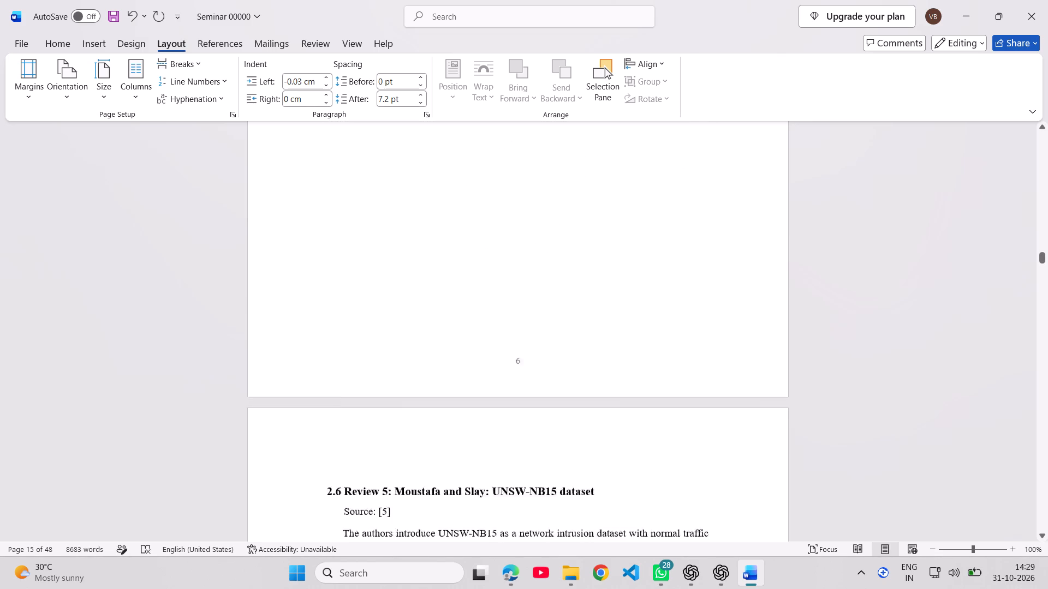
Close the page gap before the heading "2.6 Review 5", placing it below the section 2.5 text with one blank line between.
scroll(408, 331, down, 1)
click(325, 365)
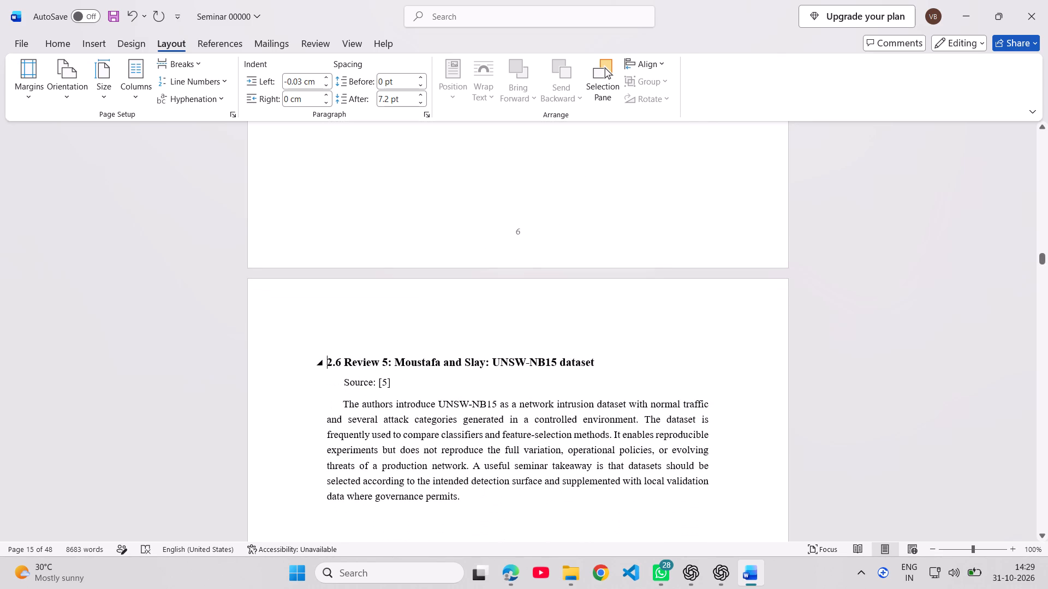
key(BackSpace)
key(BackSpace)
key(BackSpace)
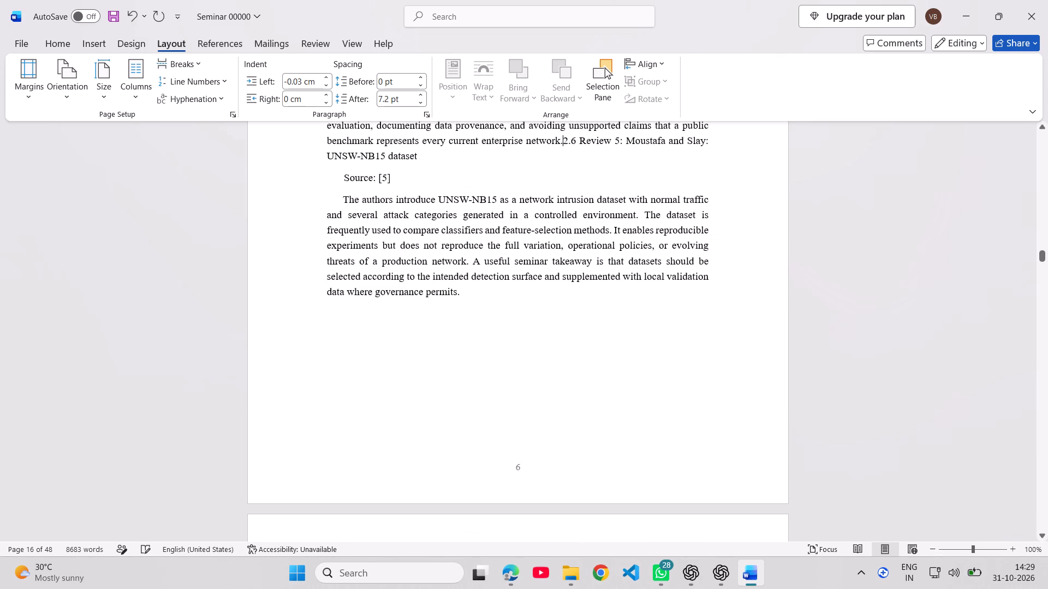
key(Return)
key(Return)
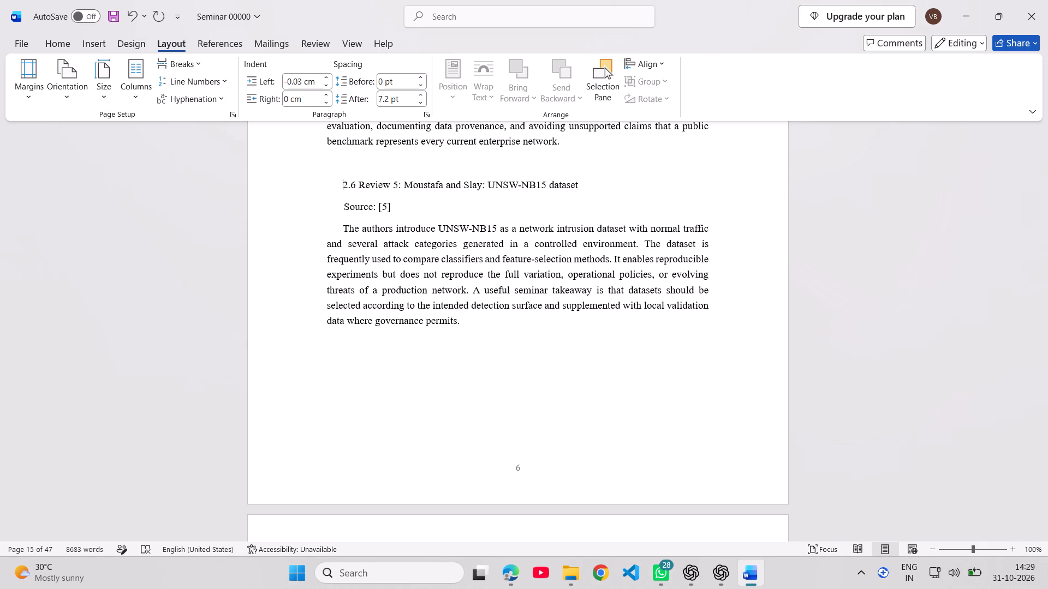
Remove the first-line indent of the 2.6 Review 5 heading and of the blank line above it.
key(Up)
key(BackSpace)
key(Down)
key(BackSpace)
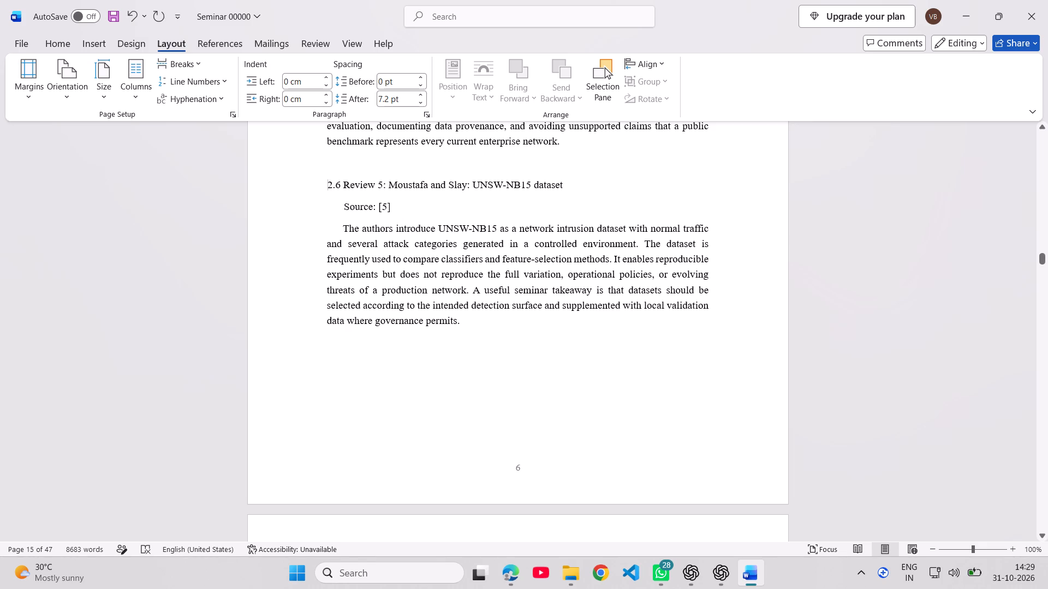
Make the heading "2.6 Review 5: Moustafa and Slay: UNSW-NB15 dataset" bold with font size 12.5.
drag(568, 188, 320, 186)
click(327, 164)
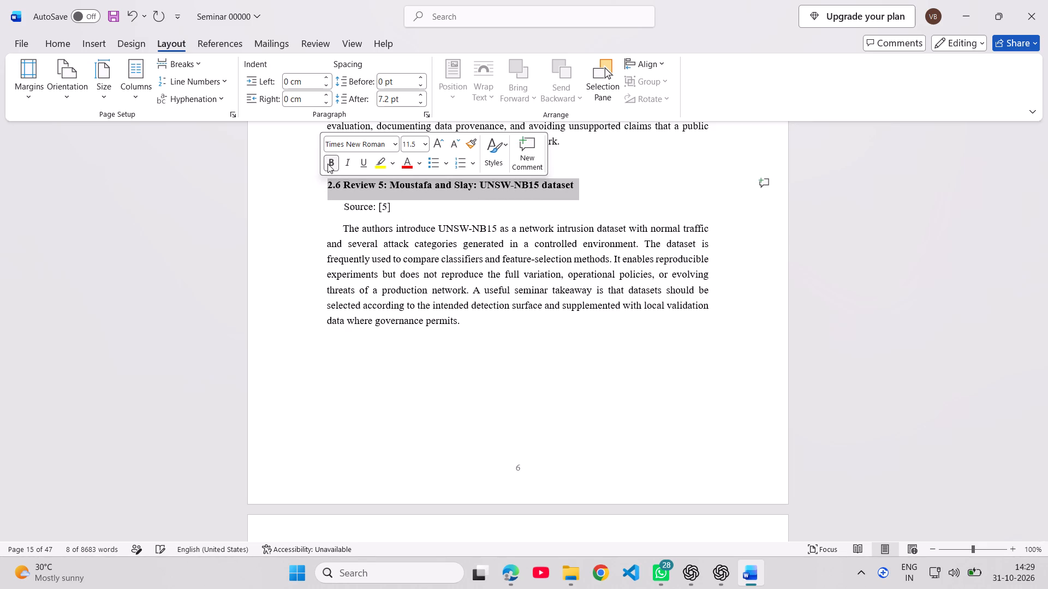
click(434, 147)
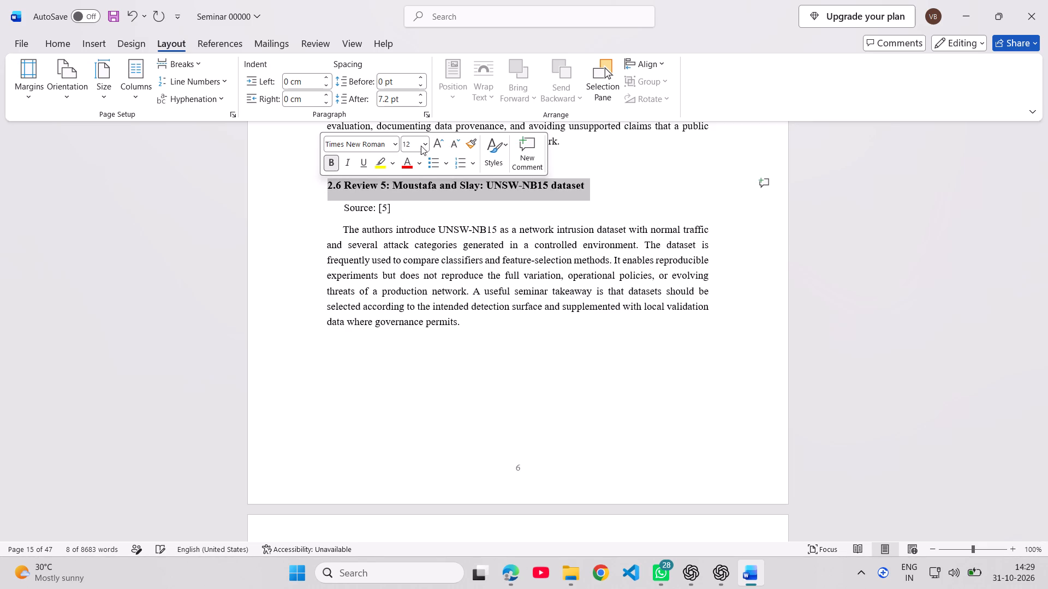
click(413, 146)
click(413, 146)
text(.5)
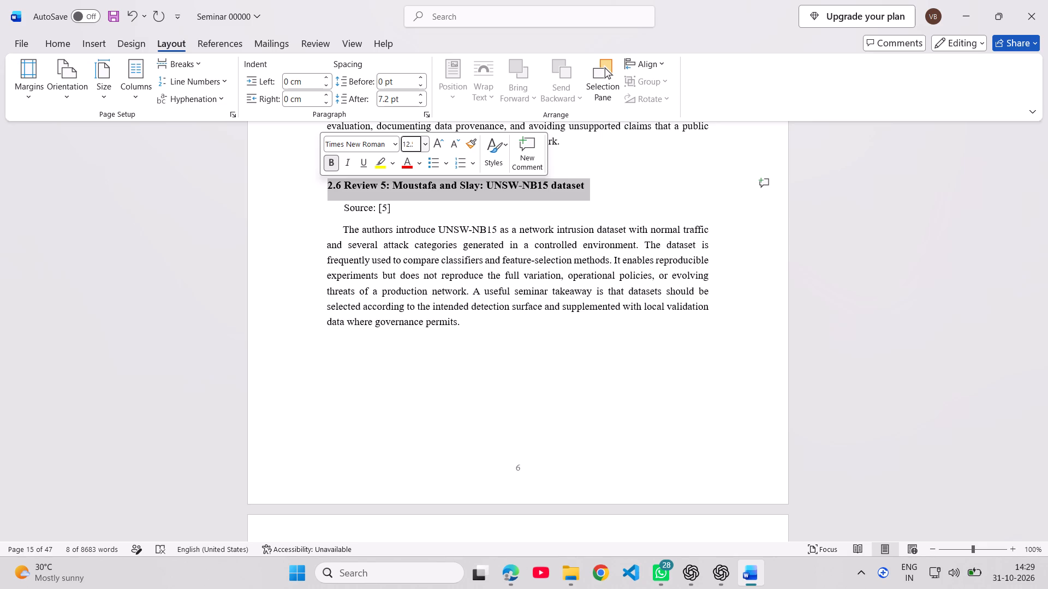
click(413, 146)
key(Return)
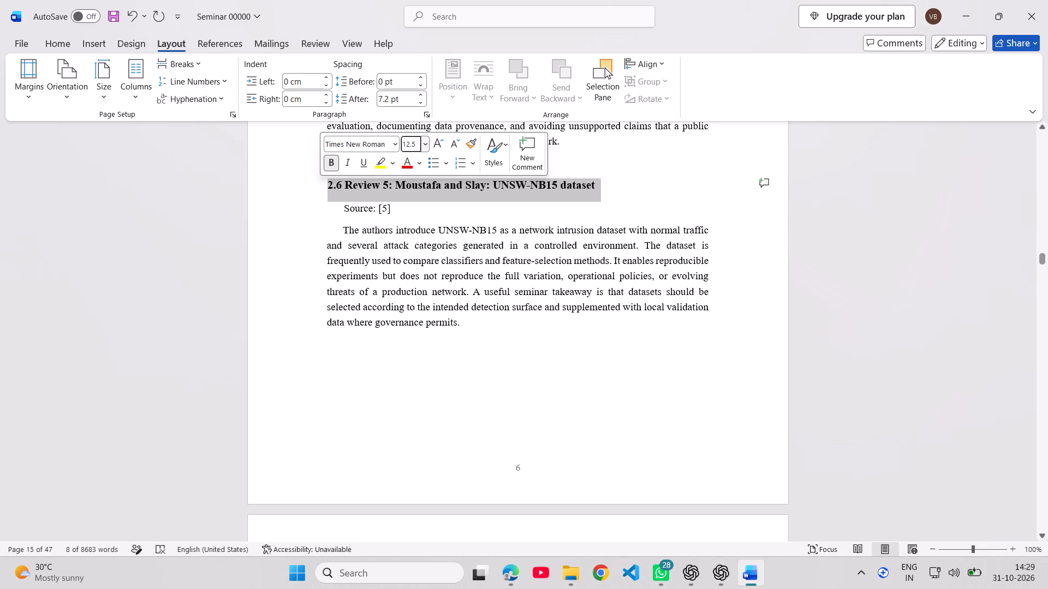
click(429, 341)
Close the page gap before the heading "2.7 Review 6", placing it below the section 2.6 text with one blank line between.
scroll(429, 341, down, 2)
scroll(429, 341, up, 1)
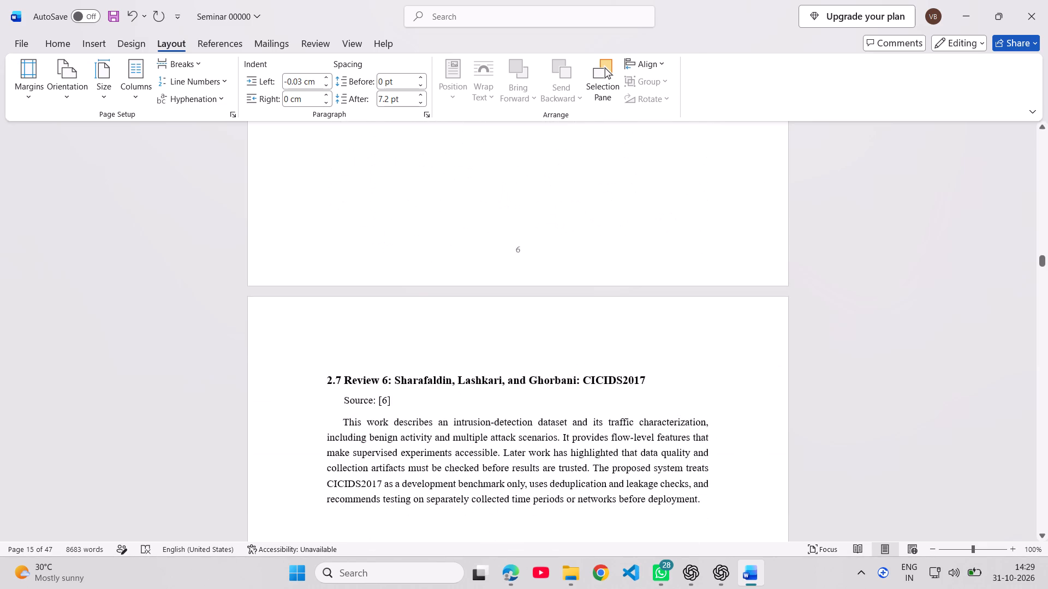
scroll(429, 341, up, 1)
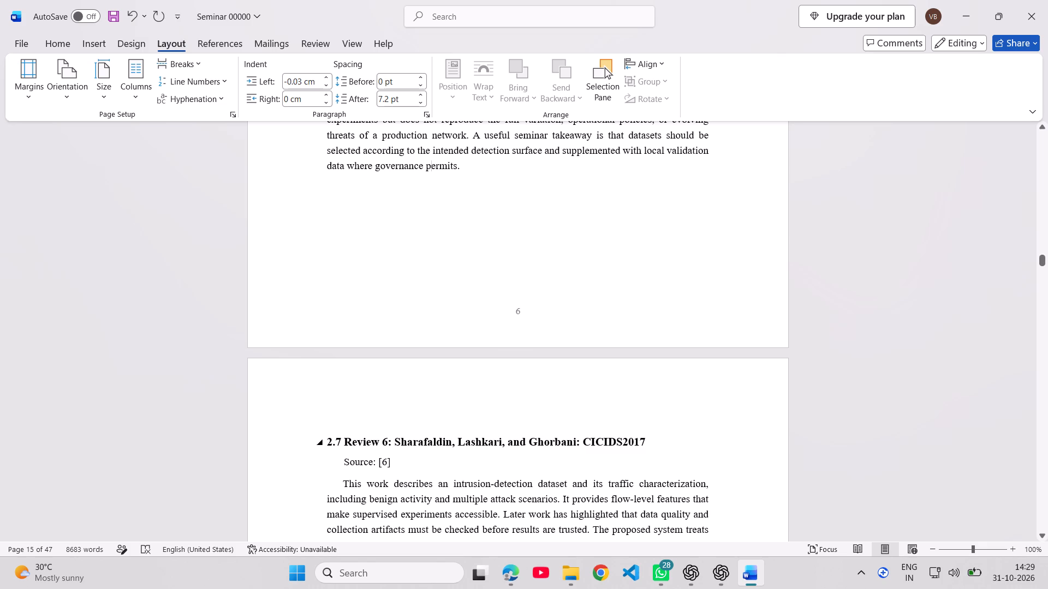
click(327, 441)
key(BackSpace)
key(BackSpace)
key(BackSpace)
key(Return)
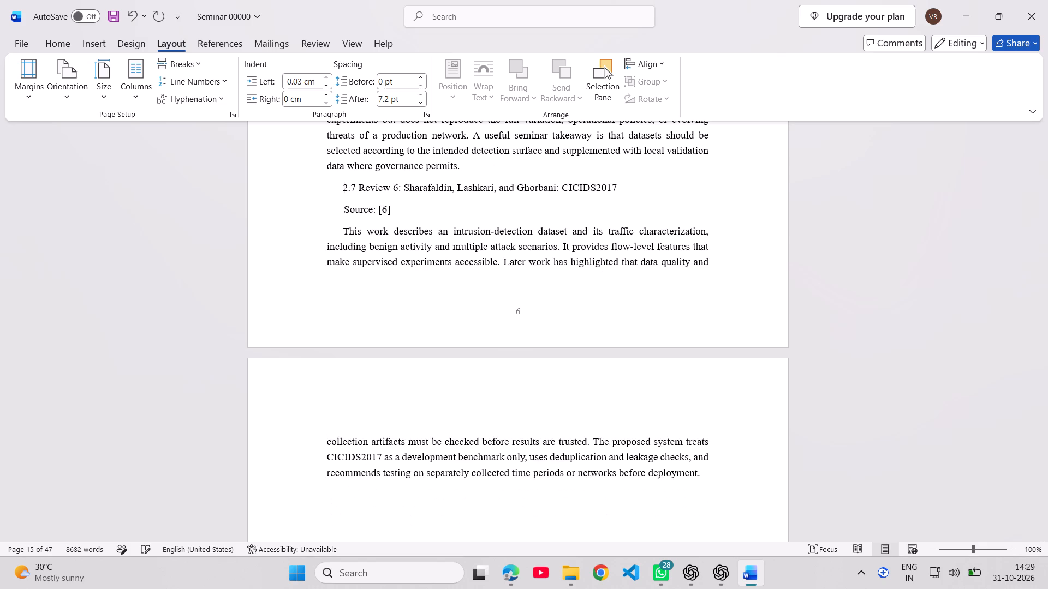
key(Return)
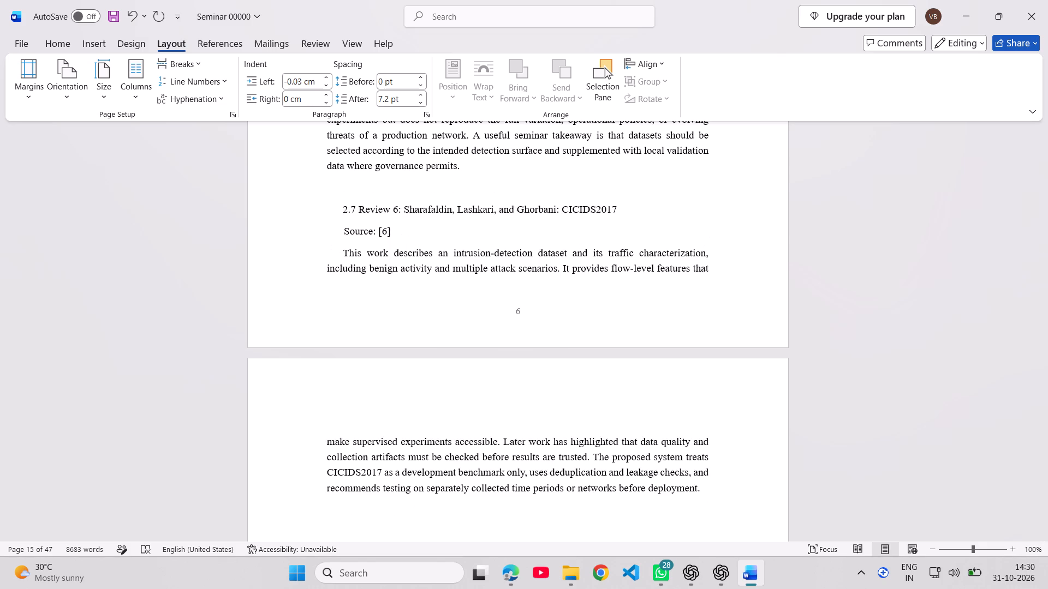
Remove the first-line indent of the 2.7 Review 6 heading, keeping one blank line above it.
key(Up)
key(BackSpace)
key(BackSpace)
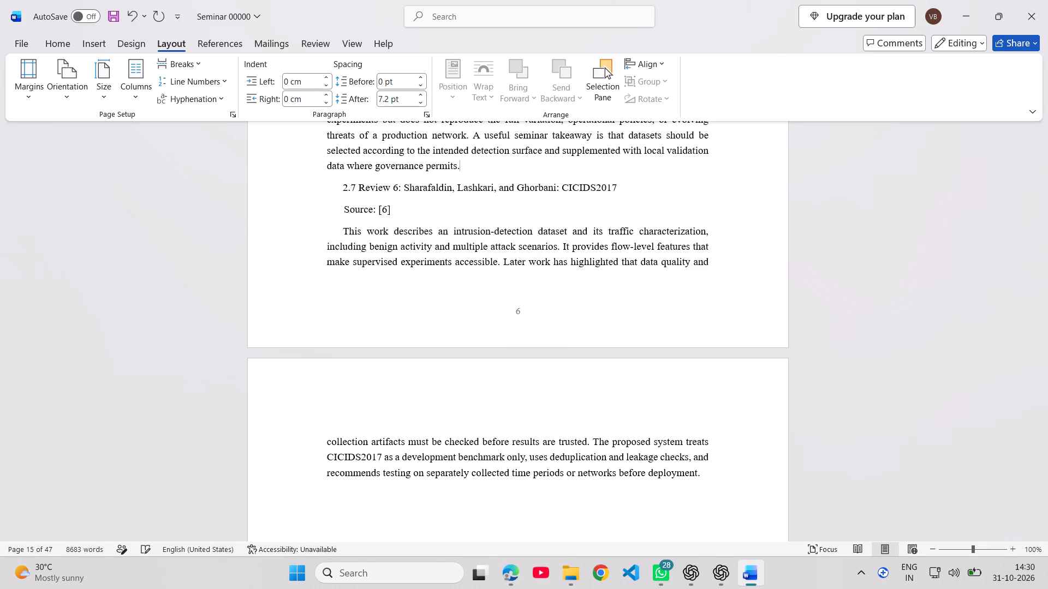
key(Return)
key(Down)
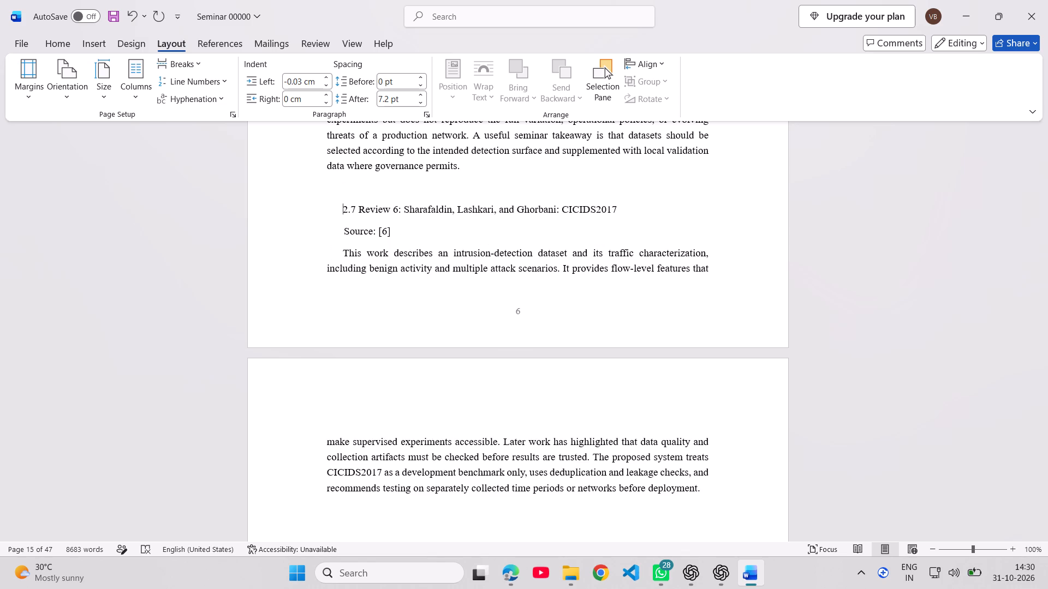
key(BackSpace)
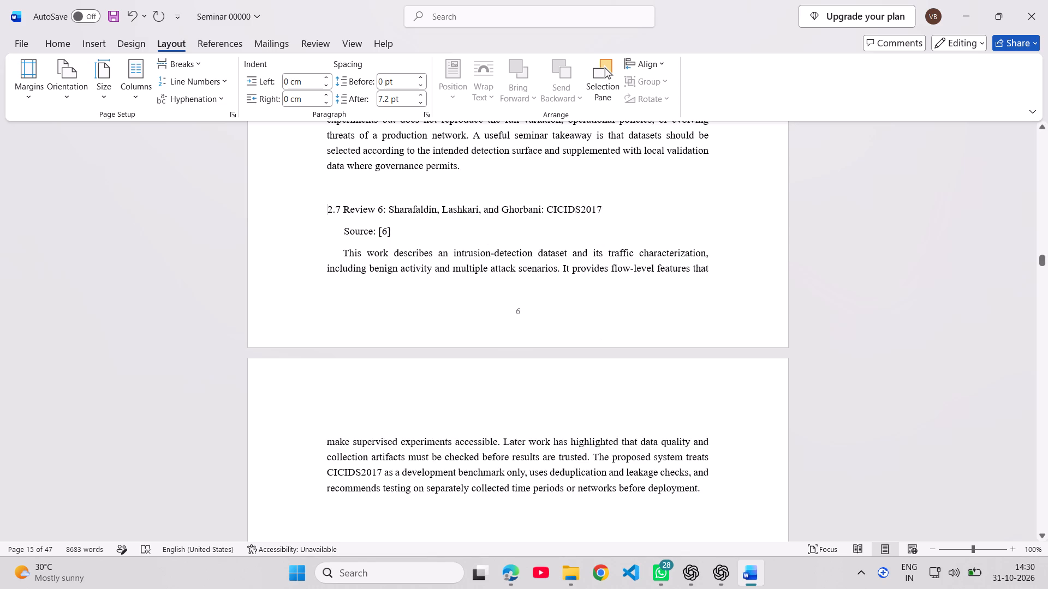
Make the heading "2.7 Review 6: Sharafaldin, Lashkari, and Ghorbani: CICIDS2017" bold with font size 12.5.
drag(604, 207, 337, 207)
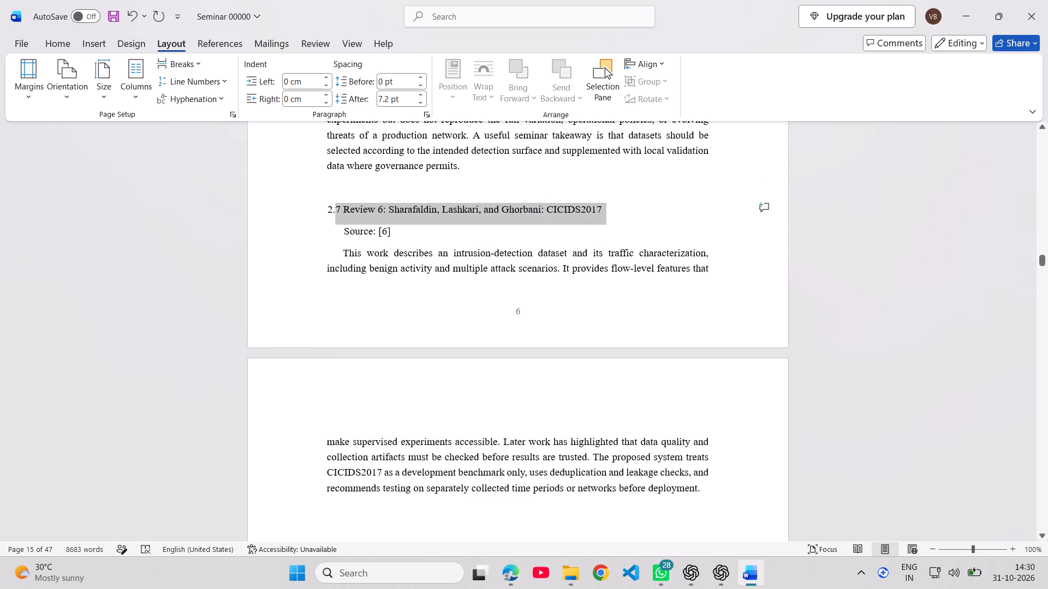
drag(337, 207, 328, 206)
click(335, 184)
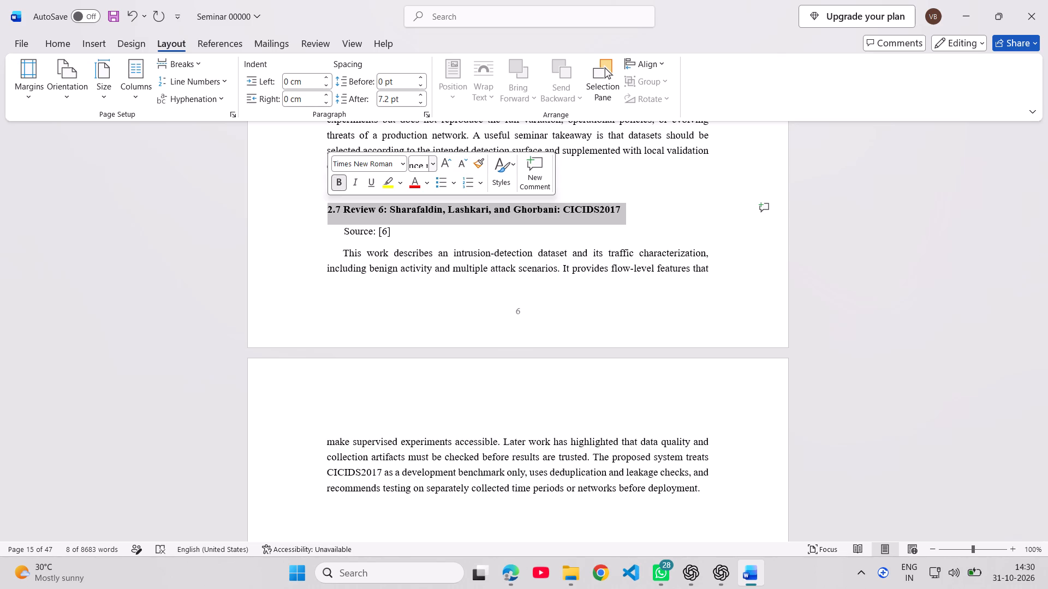
click(445, 164)
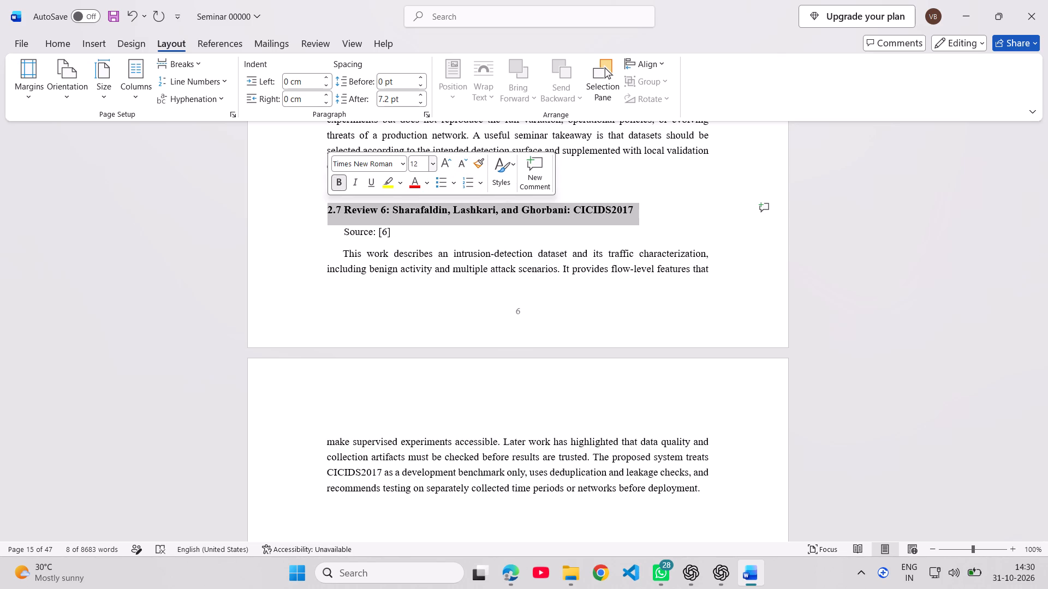
click(421, 164)
click(421, 164)
text(.5)
key(Return)
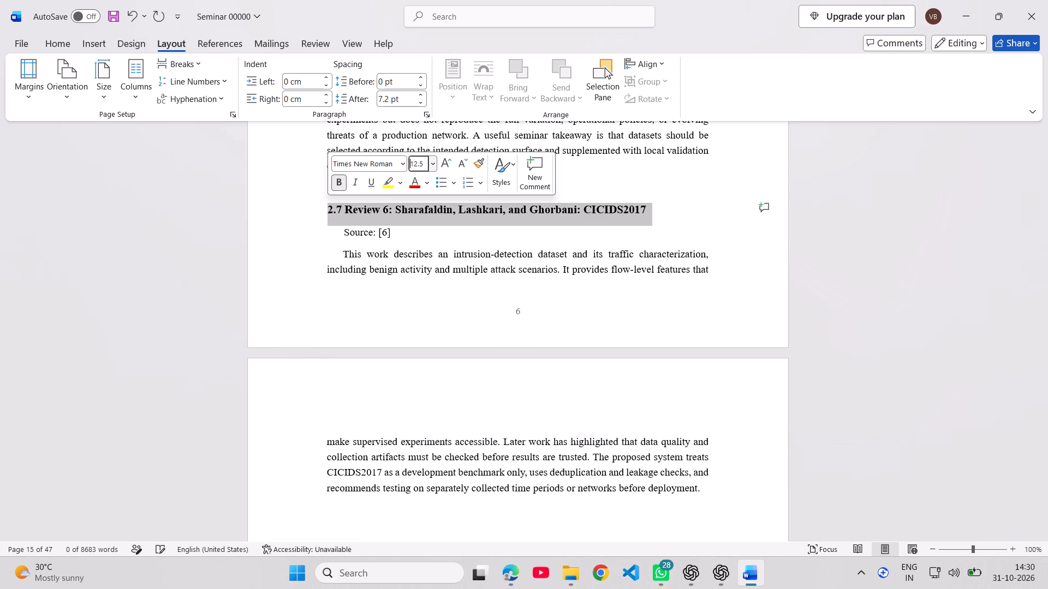
click(449, 237)
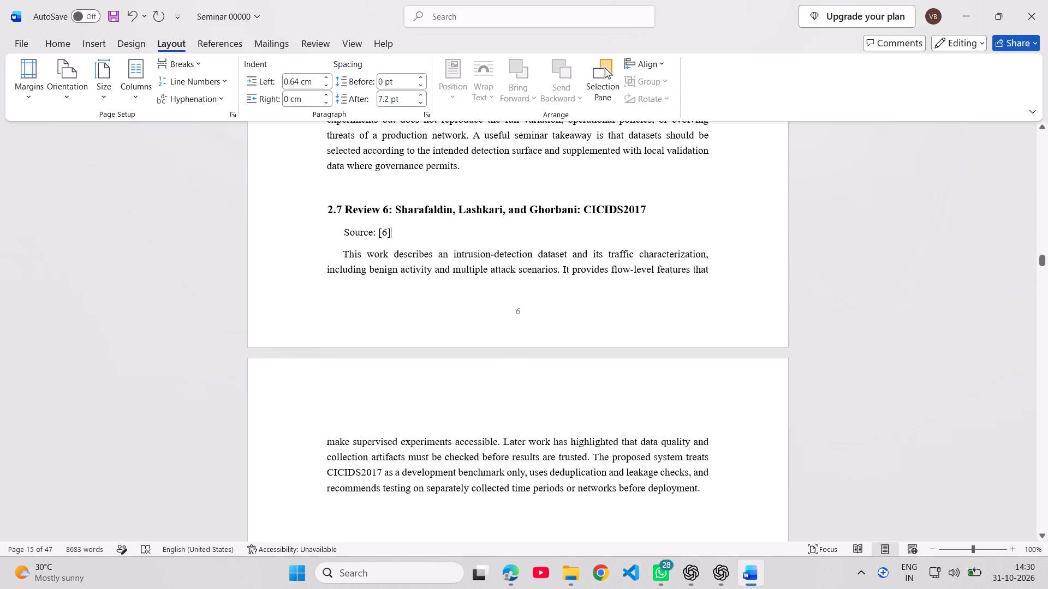
Close the page gap before the heading "2.8 Review 7", placing it below the section 2.7 text with one blank line between.
scroll(449, 237, down, 6)
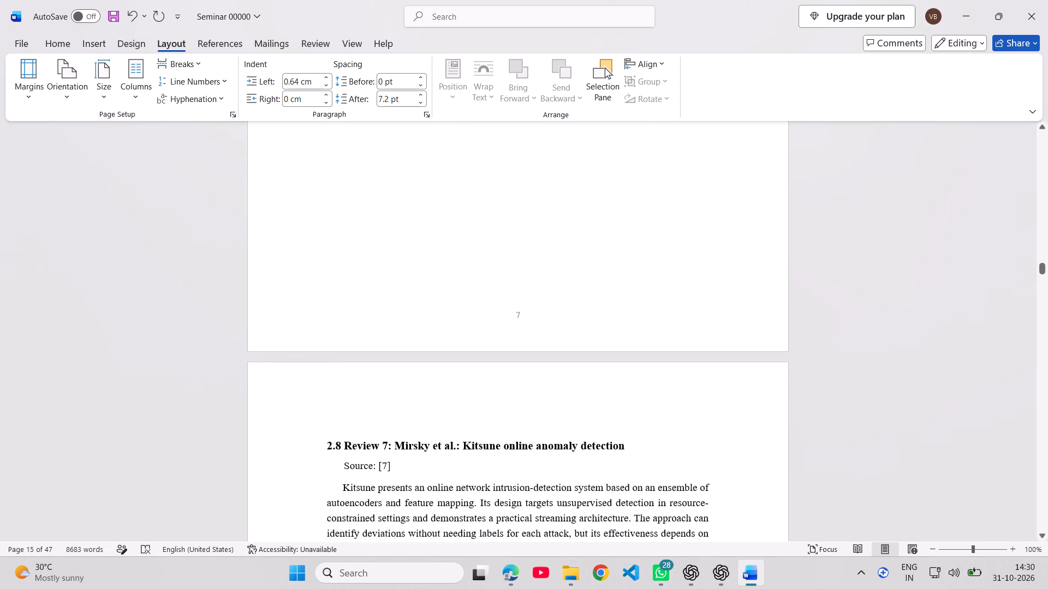
scroll(413, 302, up, 3)
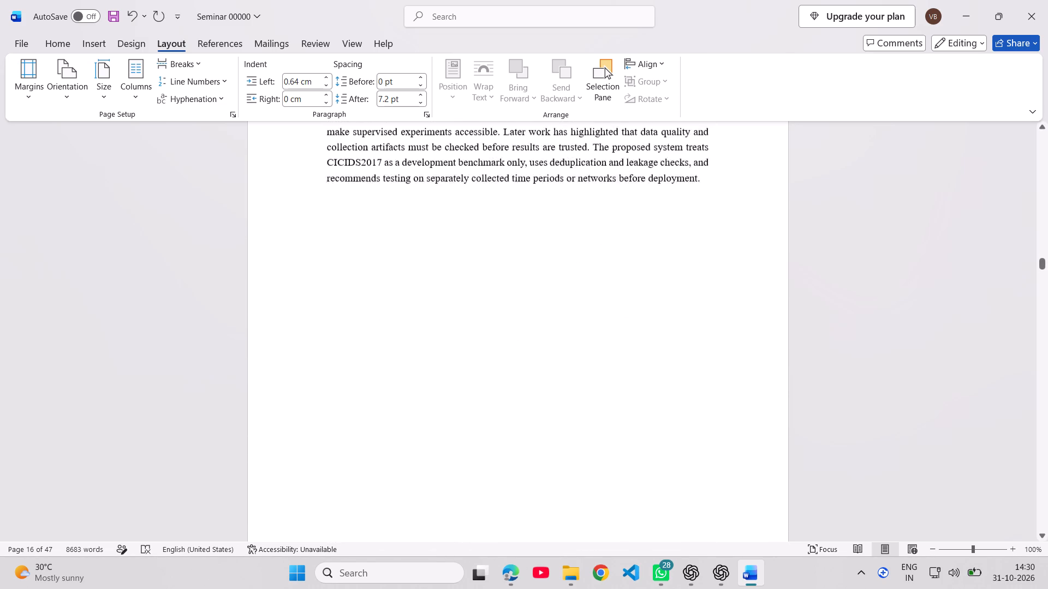
scroll(413, 302, up, 3)
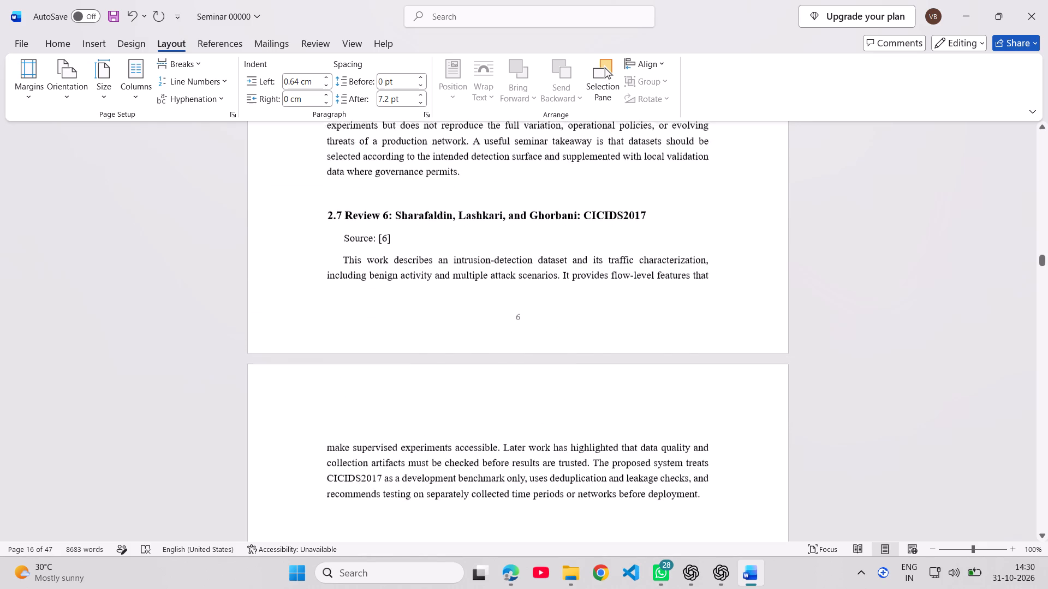
scroll(413, 302, down, 6)
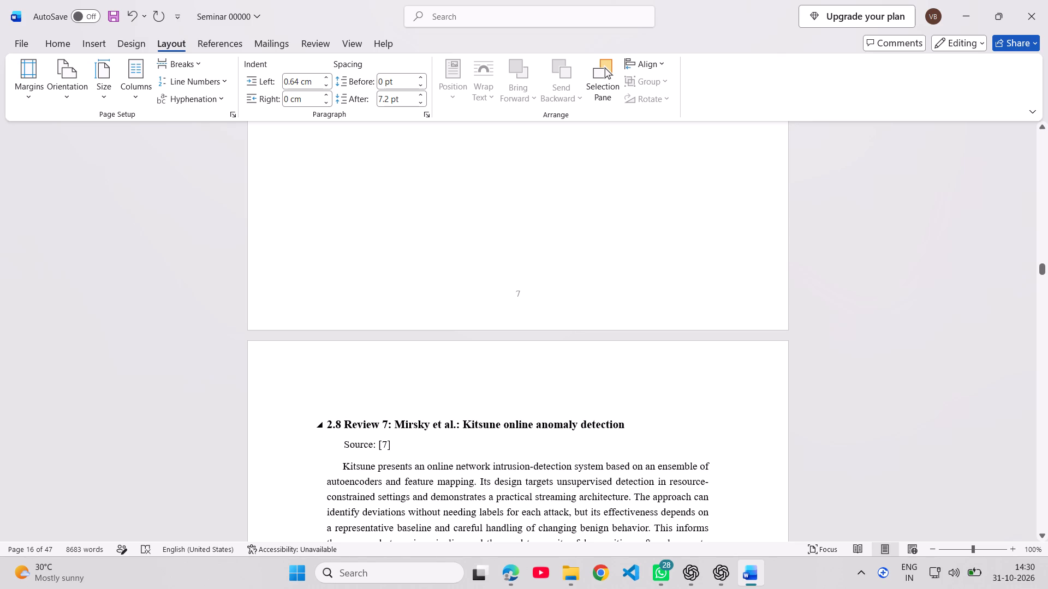
click(325, 423)
key(BackSpace)
key(BackSpace)
key(BackSpace)
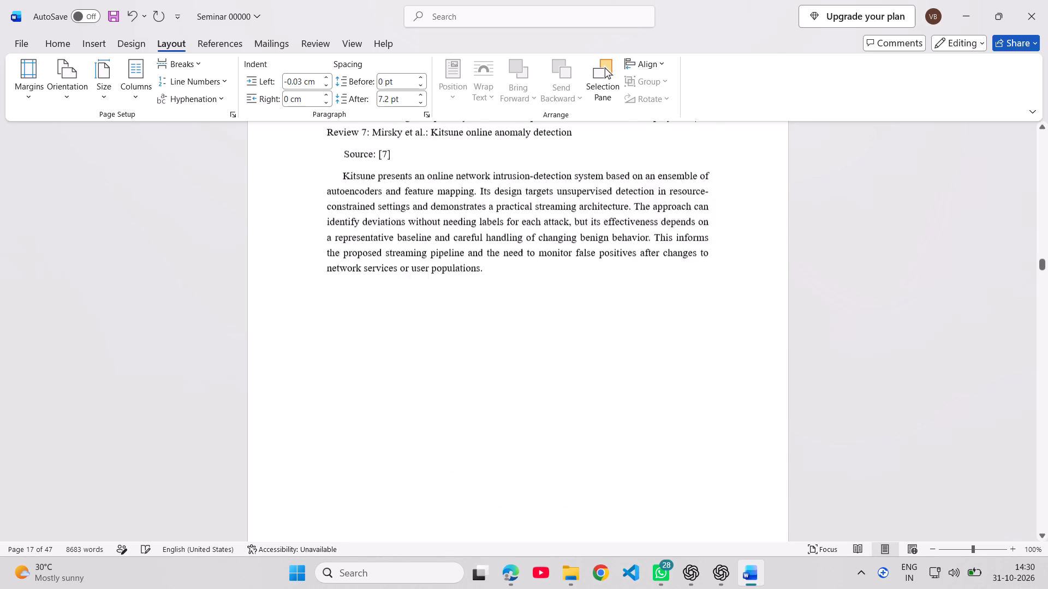
key(Return)
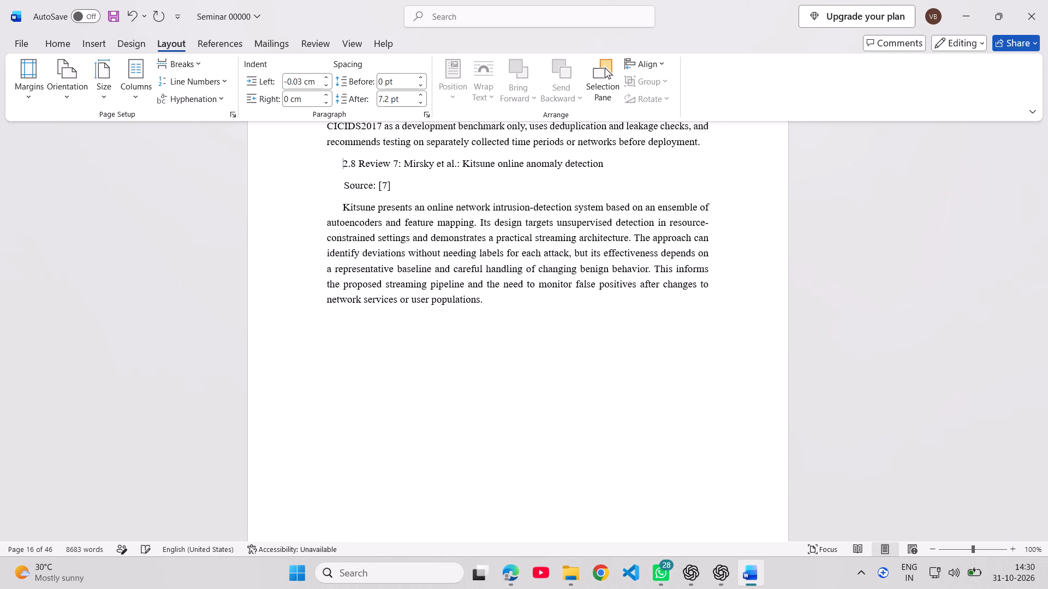
key(Return)
Remove the first-line indent of the 2.8 Review 7 heading and of the blank line above it.
key(Up)
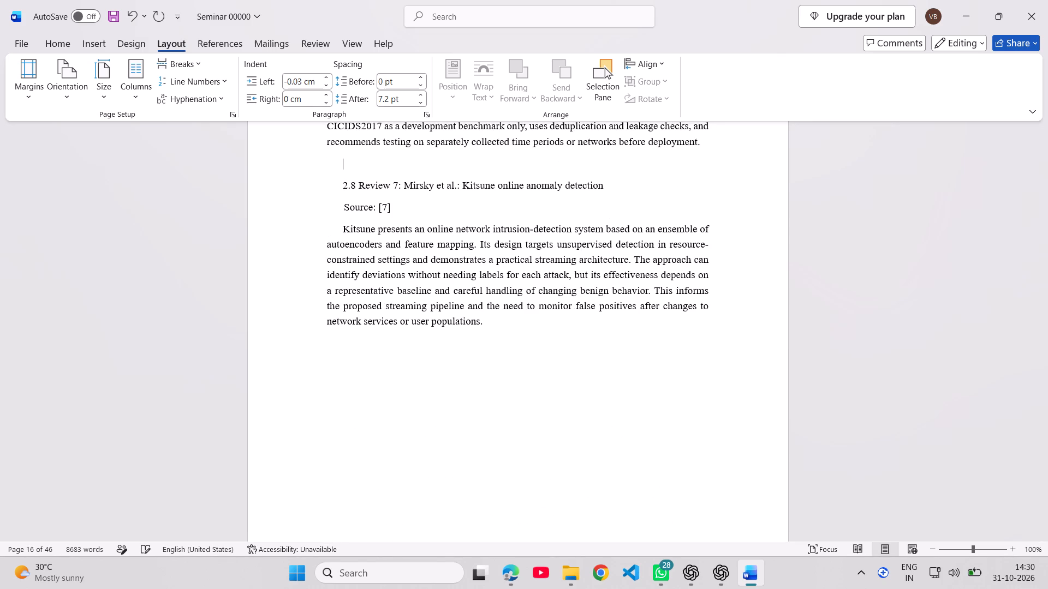
key(BackSpace)
key(Down)
key(BackSpace)
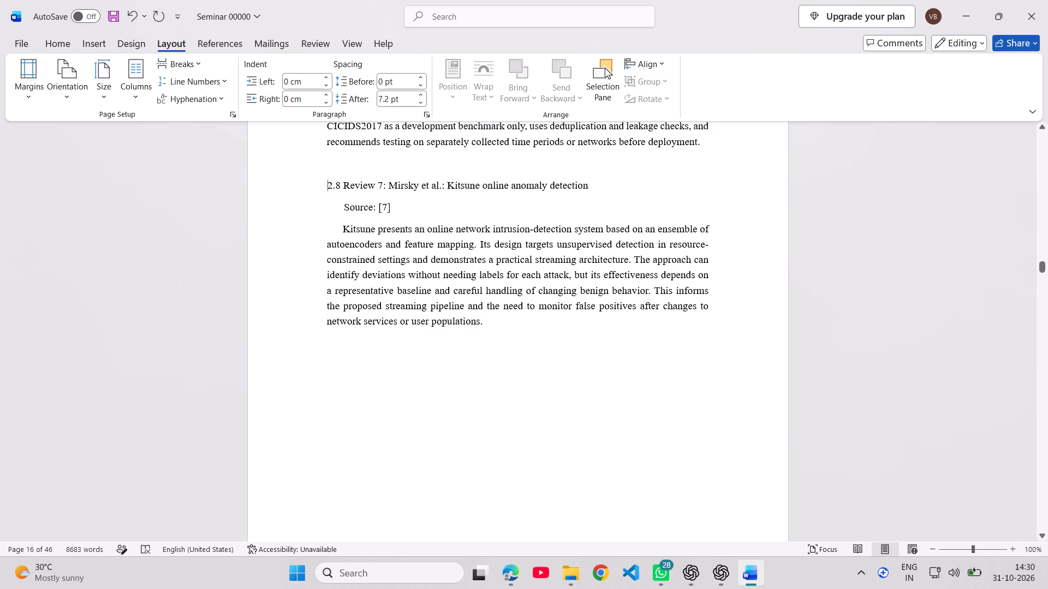
Make the heading "2.8 Review 7: Mirsky et al.: Kitsune online anomaly detection" bold with font size 12.5.
drag(596, 186, 393, 193)
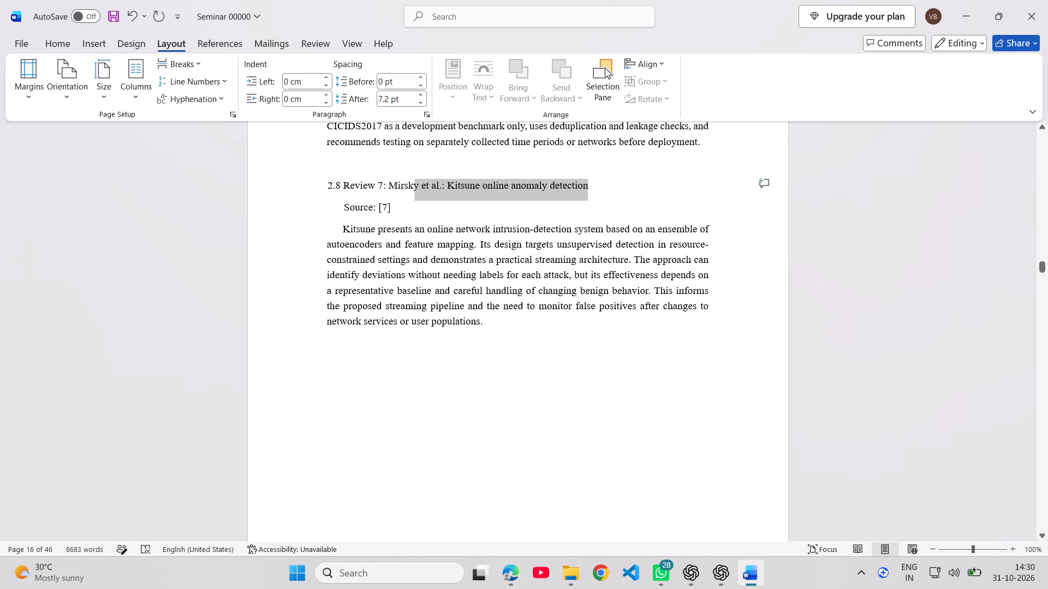
drag(393, 193, 324, 187)
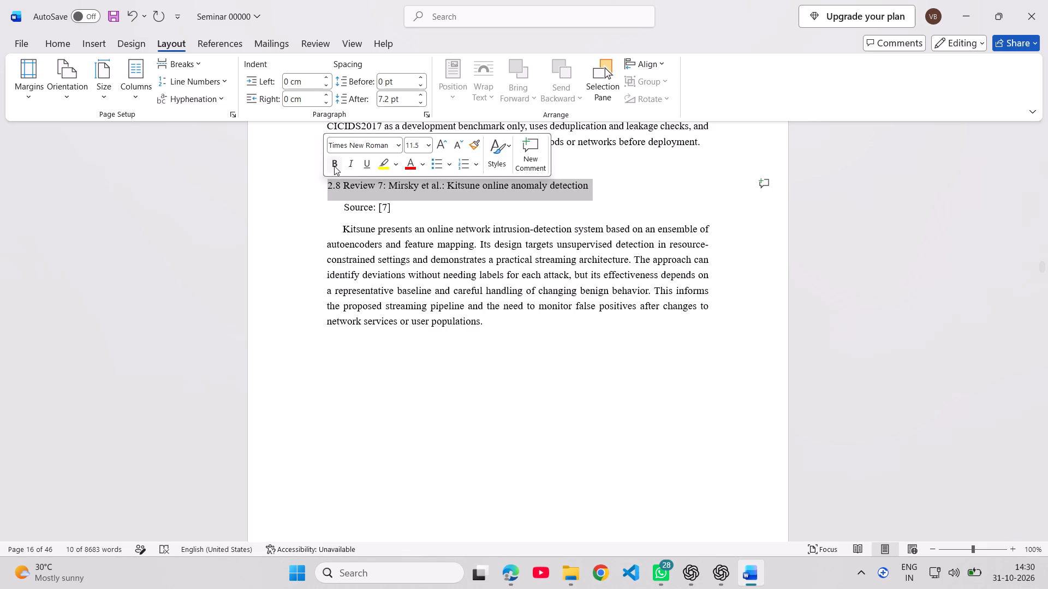
click(334, 166)
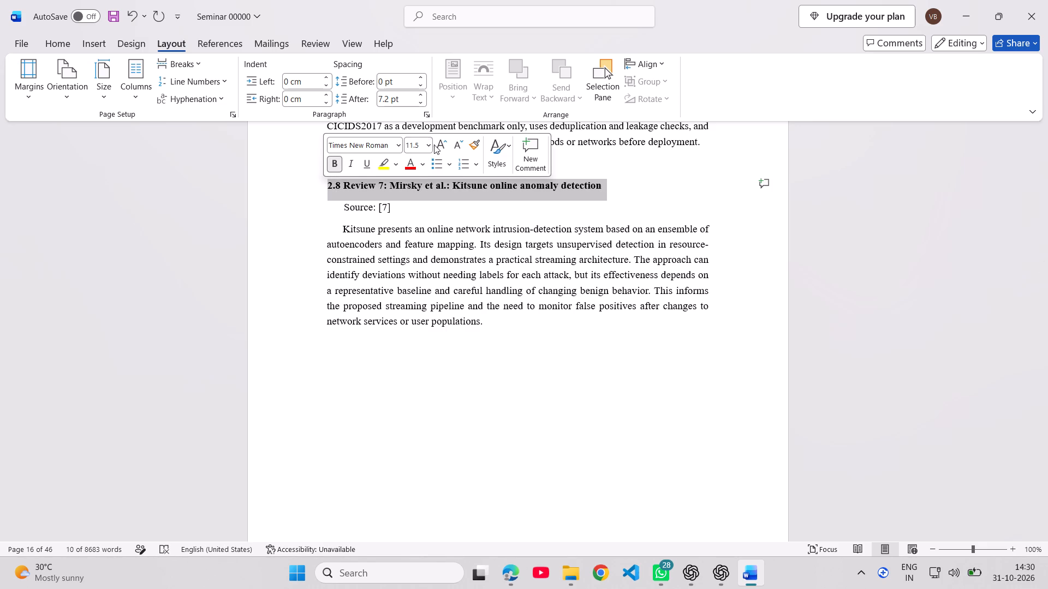
click(444, 145)
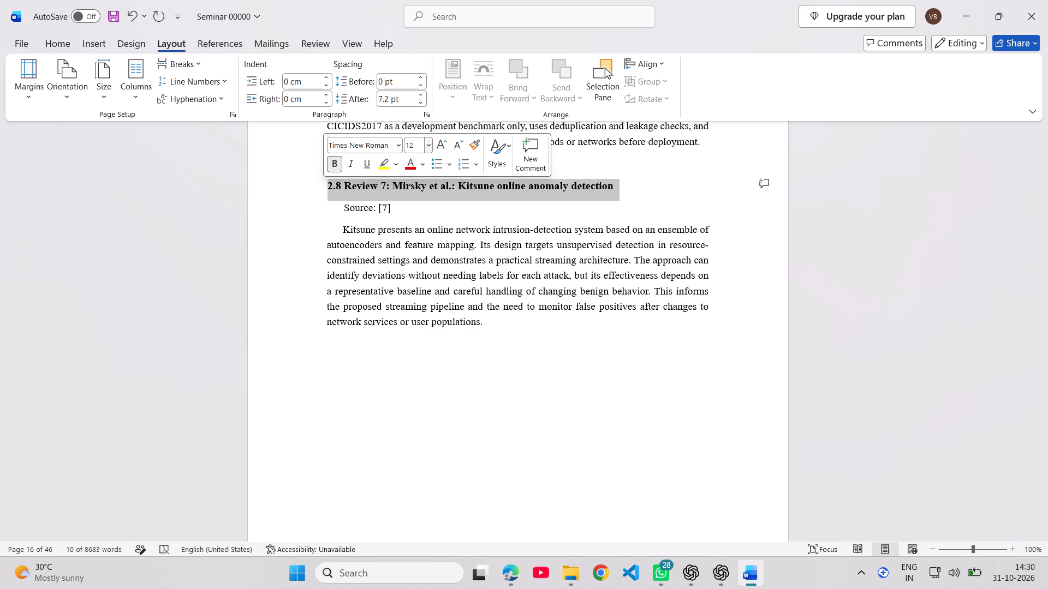
click(416, 146)
click(416, 146)
text(.5)
key(Return)
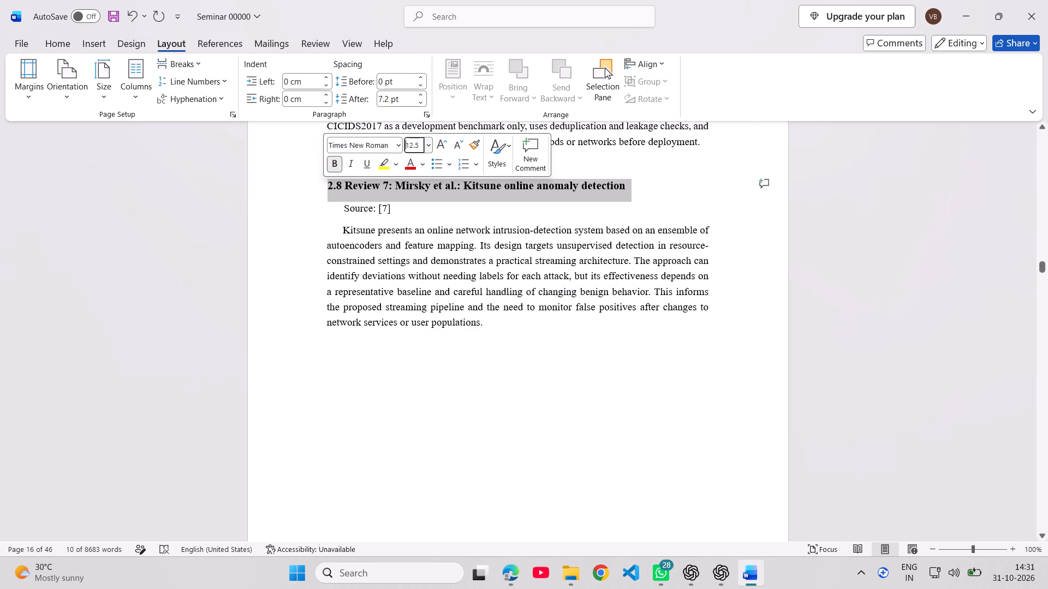
click(343, 363)
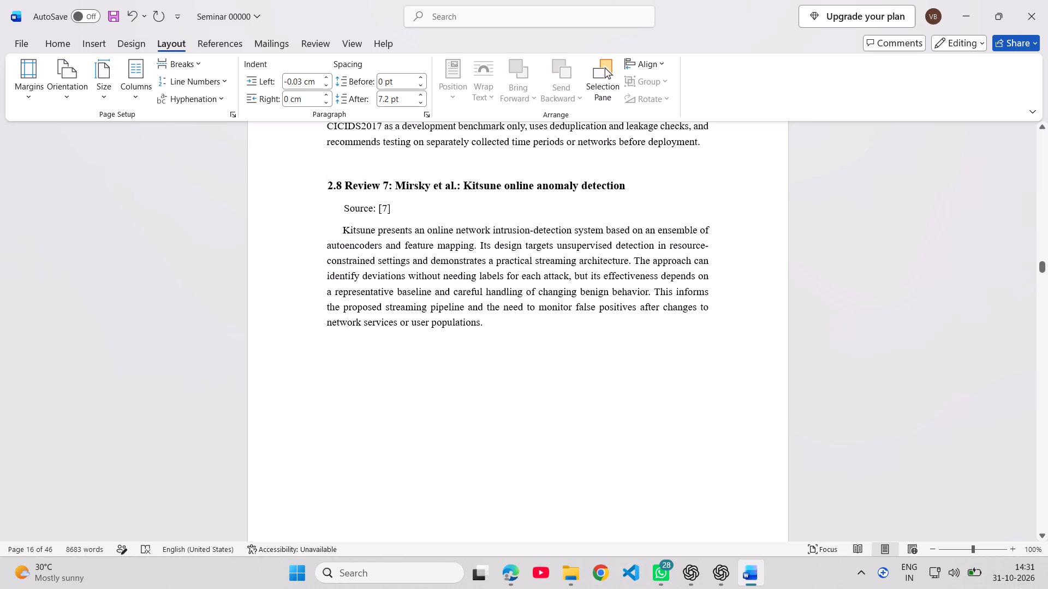
Close the page gap before the heading "2.9 Review 8", placing it below the section 2.8 text with one blank line between.
scroll(416, 217, down, 5)
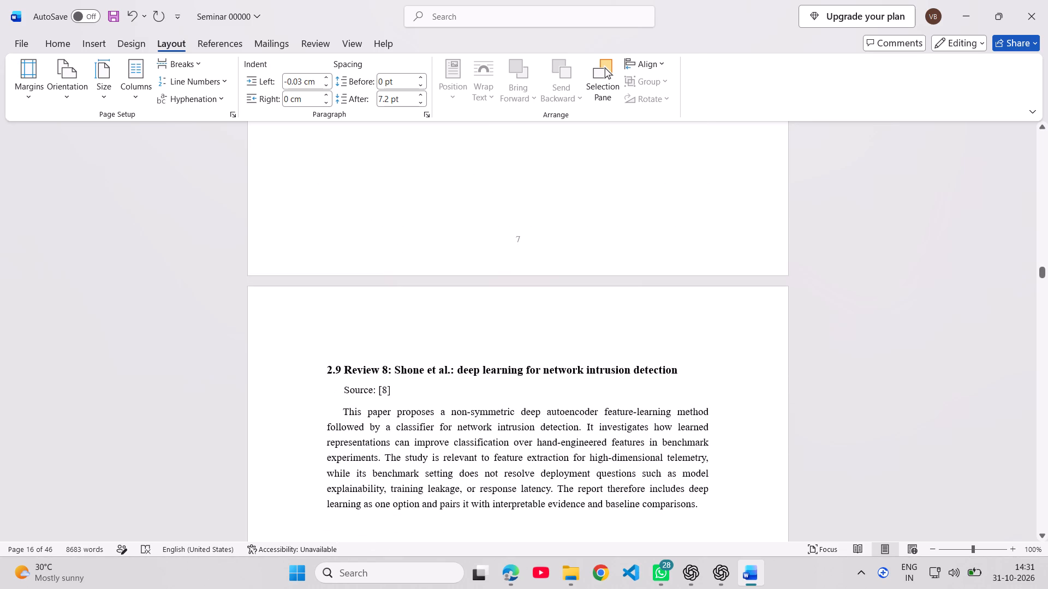
click(327, 371)
key(BackSpace)
key(BackSpace)
key(BackSpace)
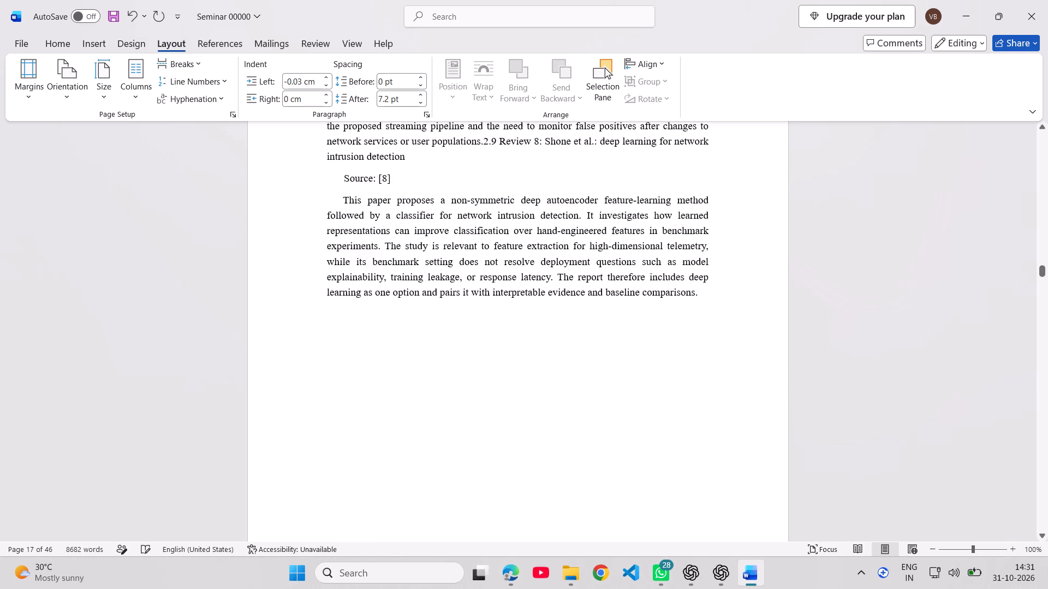
key(Return)
key(Return)
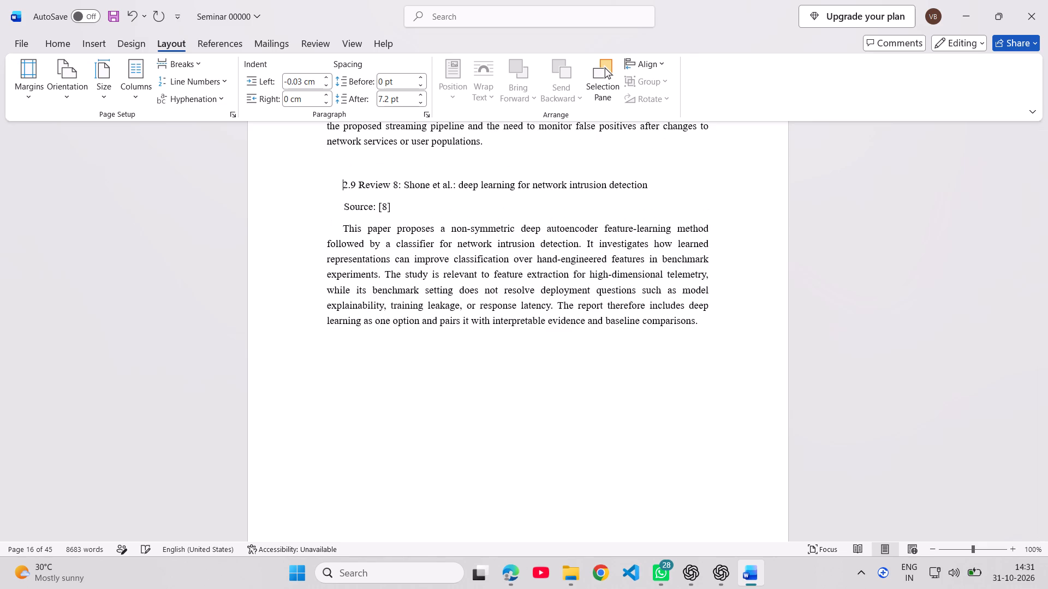
Remove the first-line indent of the 2.9 Review 8 heading and of the blank line above it.
key(Up)
key(BackSpace)
key(Down)
key(BackSpace)
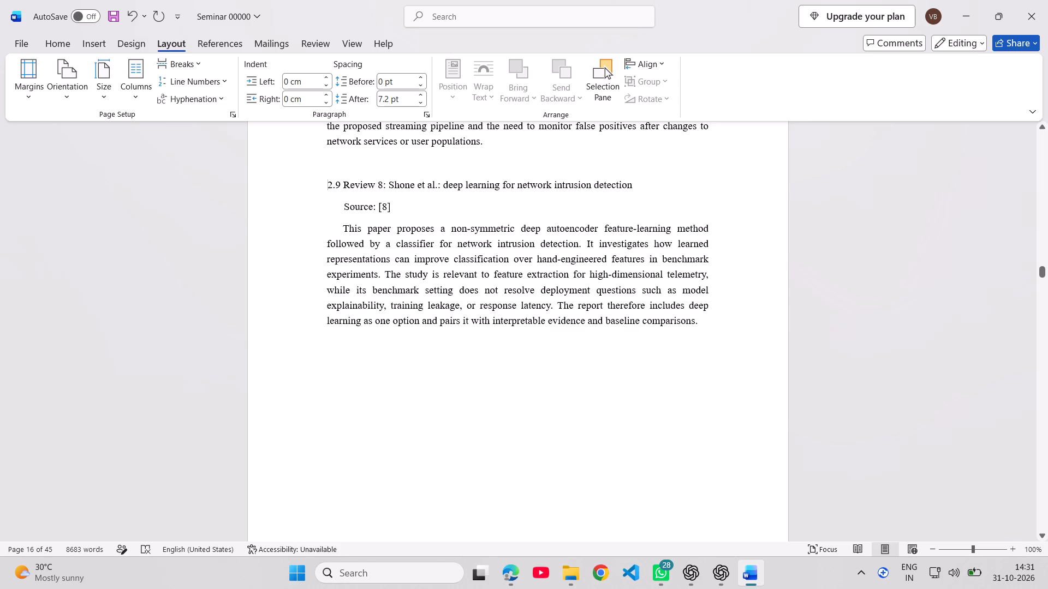
Make the heading "2.9 Review 8: Shone et al.: deep learning for network intrusion detection" bold with font size 12.5.
drag(634, 187, 330, 197)
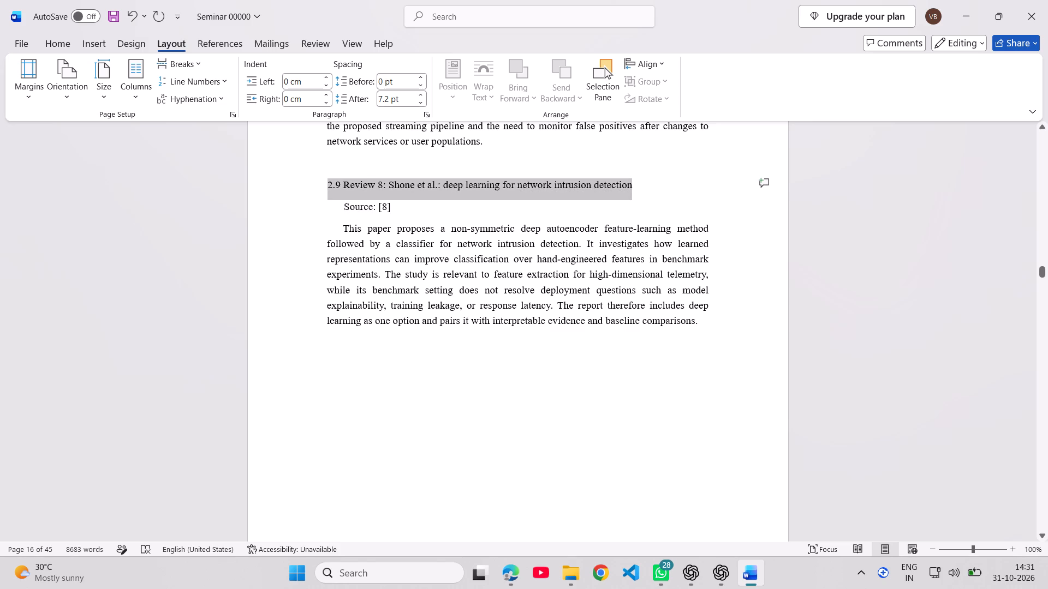
drag(330, 197, 325, 190)
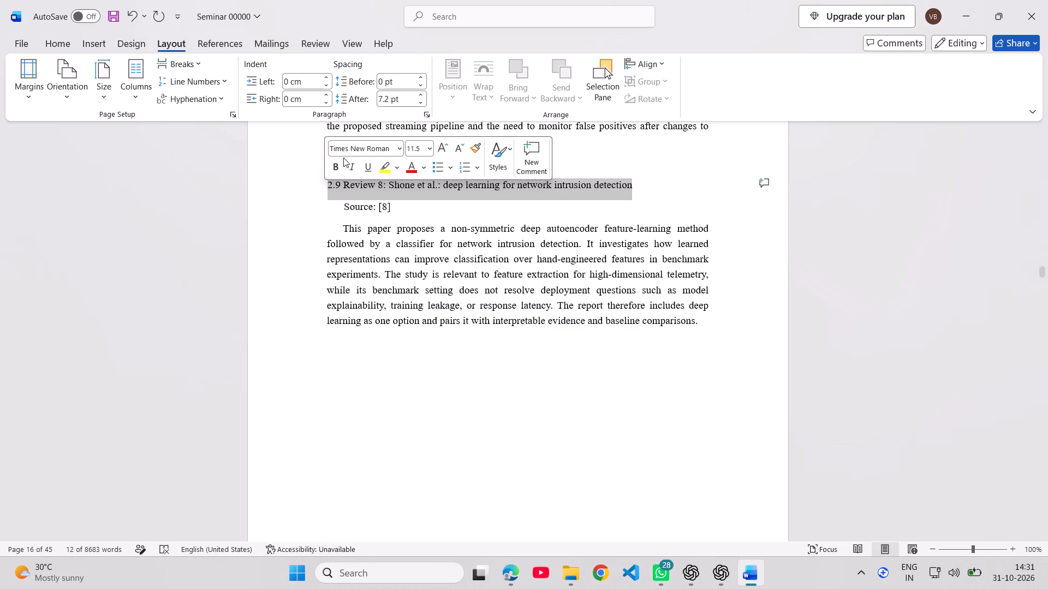
click(335, 159)
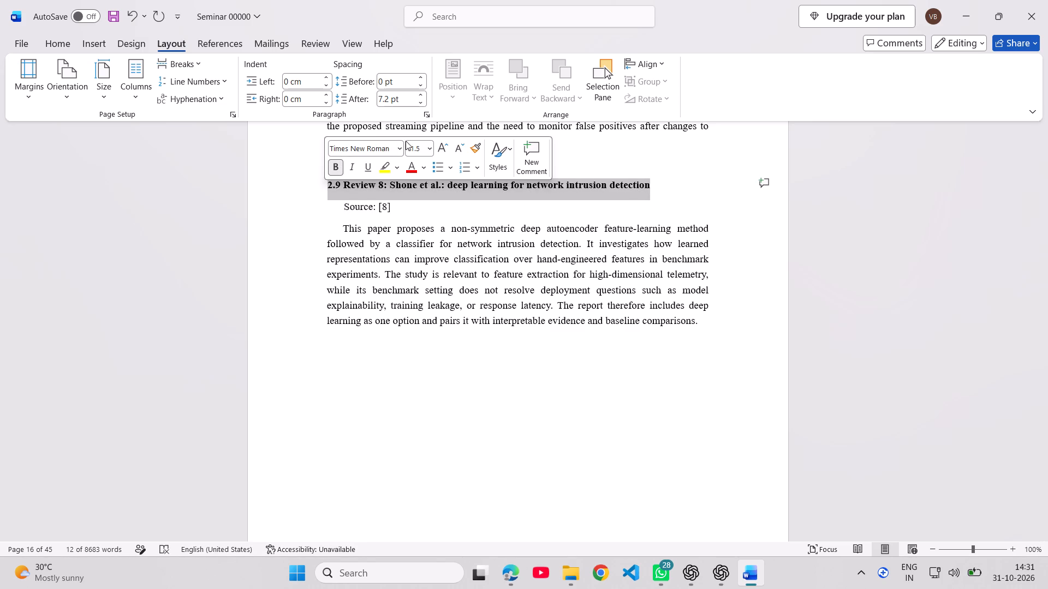
click(435, 144)
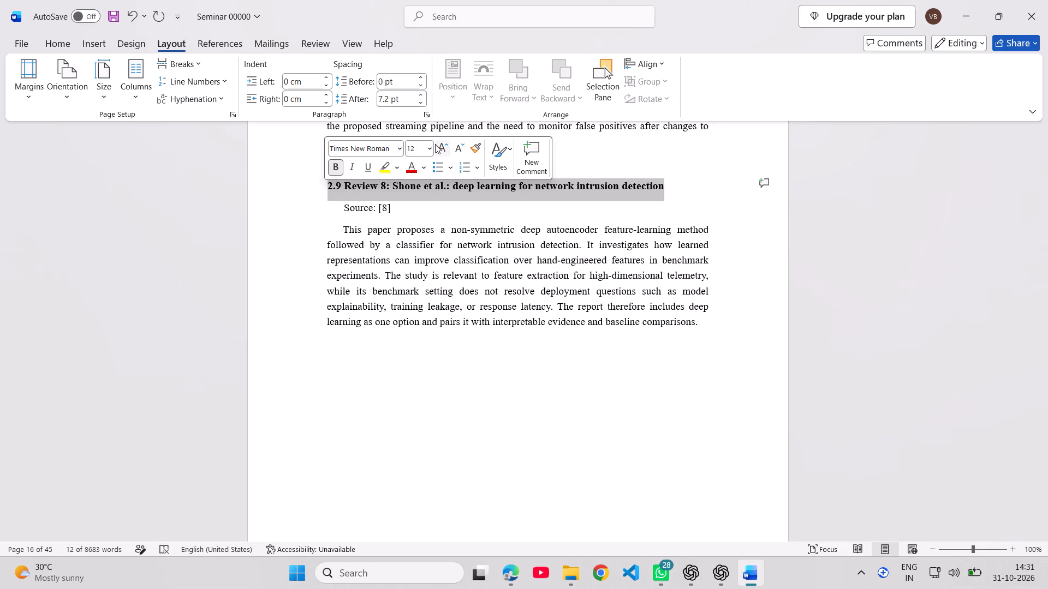
click(416, 148)
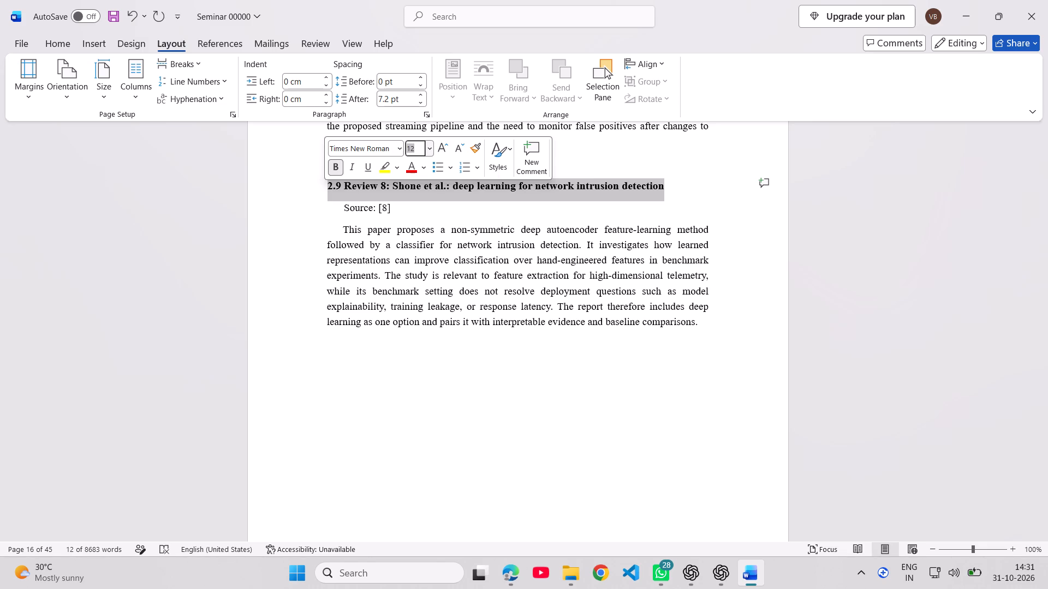
click(416, 148)
text(.5)
key(Return)
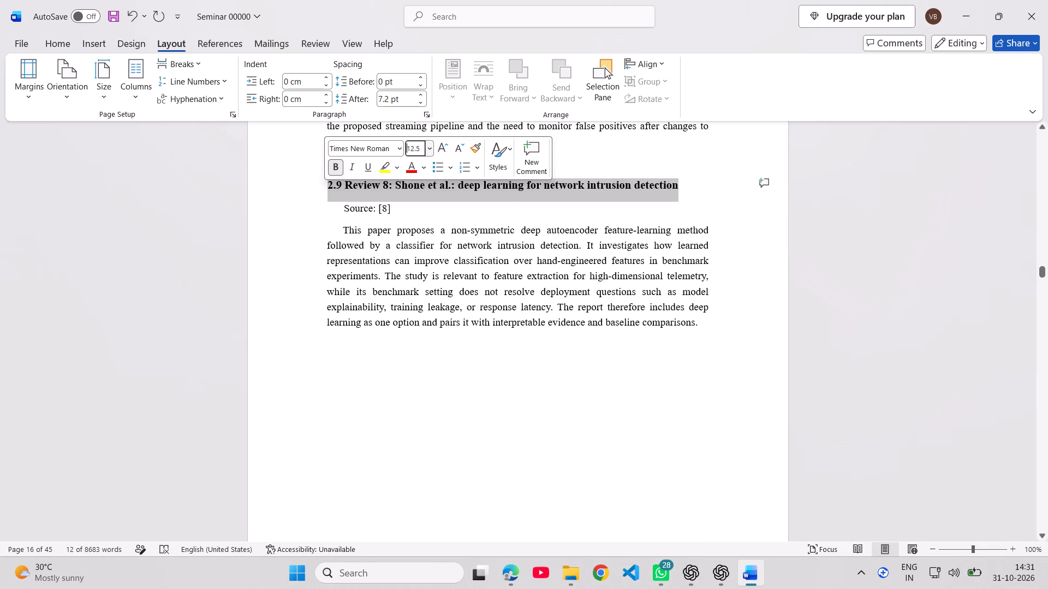
click(471, 363)
Close the page gap before the heading "2.10 Review 9", placing it below the section 2.9 text with one blank line between.
scroll(471, 363, down, 2)
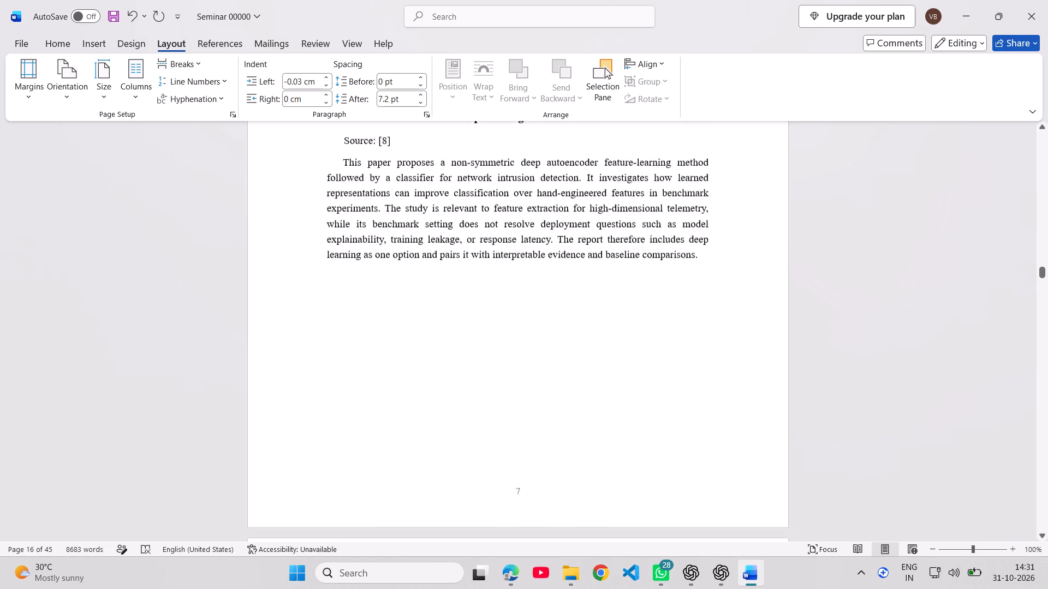
scroll(471, 363, down, 3)
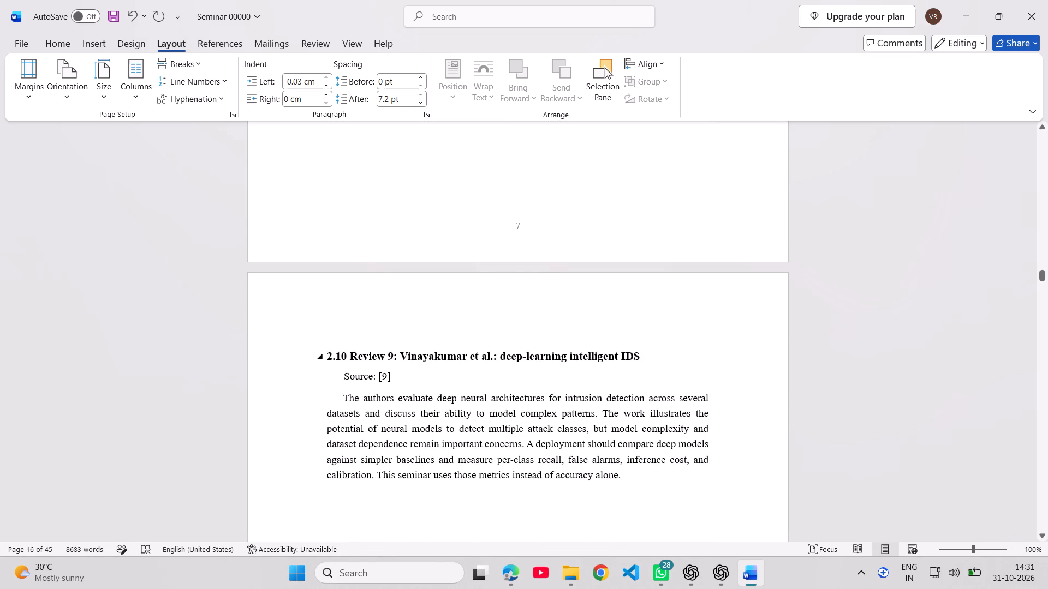
click(326, 358)
key(BackSpace)
key(BackSpace)
key(BackSpace)
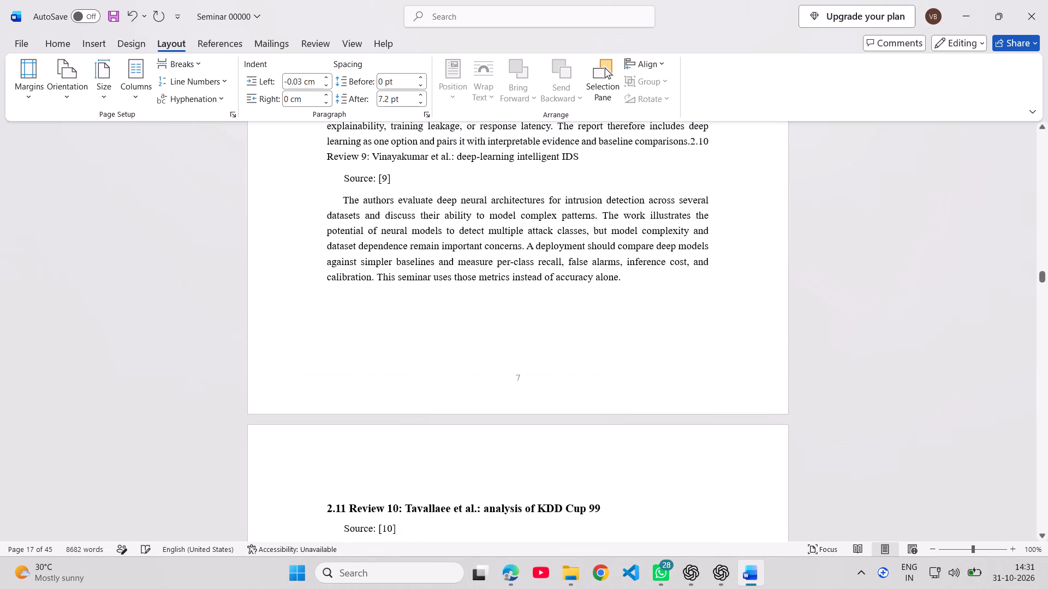
key(Return)
key(Return)
Remove the first-line indent of the 2.10 Review 9 heading and of the blank line above it, keeping that one blank line.
key(Up)
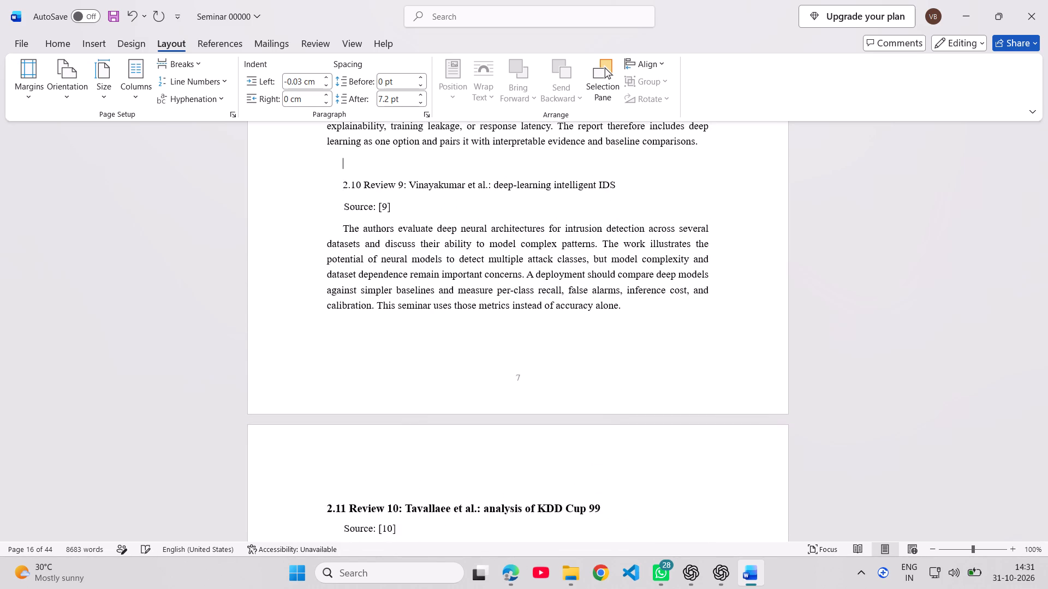
key(BackSpace)
key(Down)
key(BackSpace)
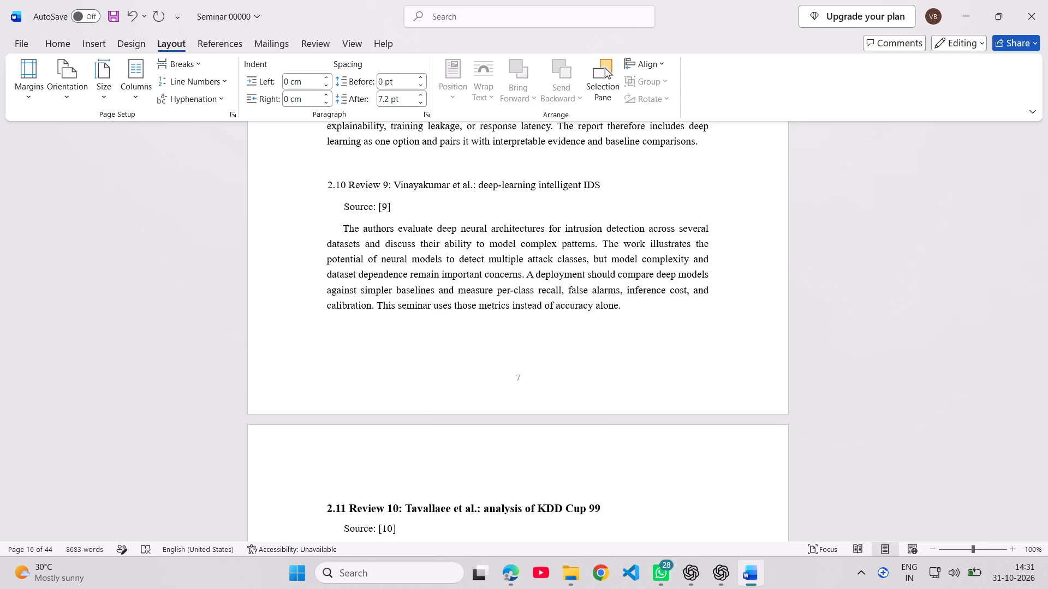
key(BackSpace)
key(Return)
key(Left)
key(Down)
Make the heading "2.10 Review 9: Vinayakumar et al.: deep-learning intelligent IDS" bold with font size 12.5.
drag(597, 182, 329, 190)
click(338, 171)
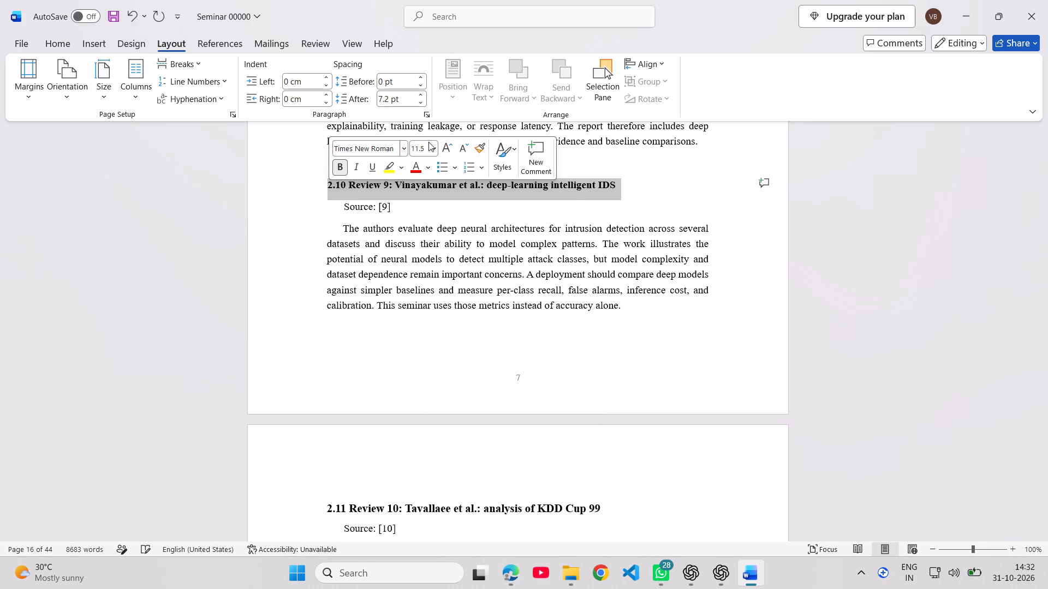
click(446, 148)
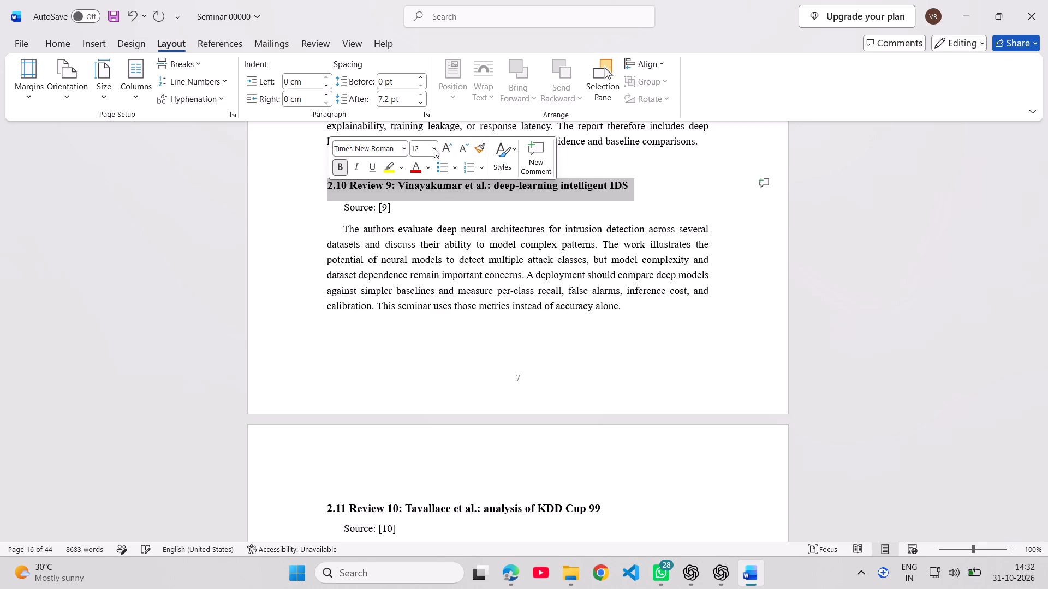
click(421, 148)
click(421, 148)
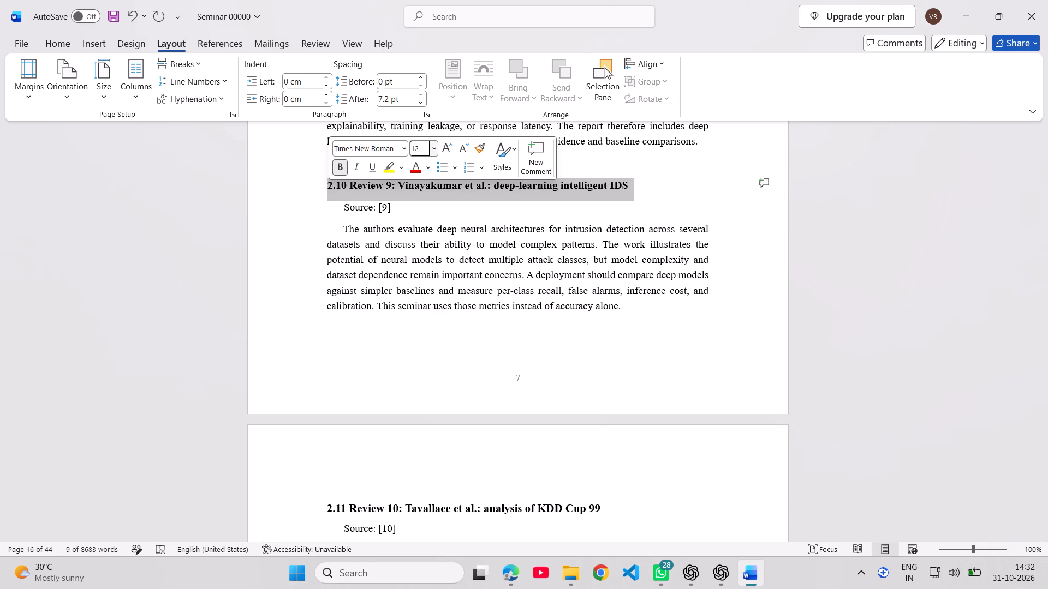
text(.5)
key(Return)
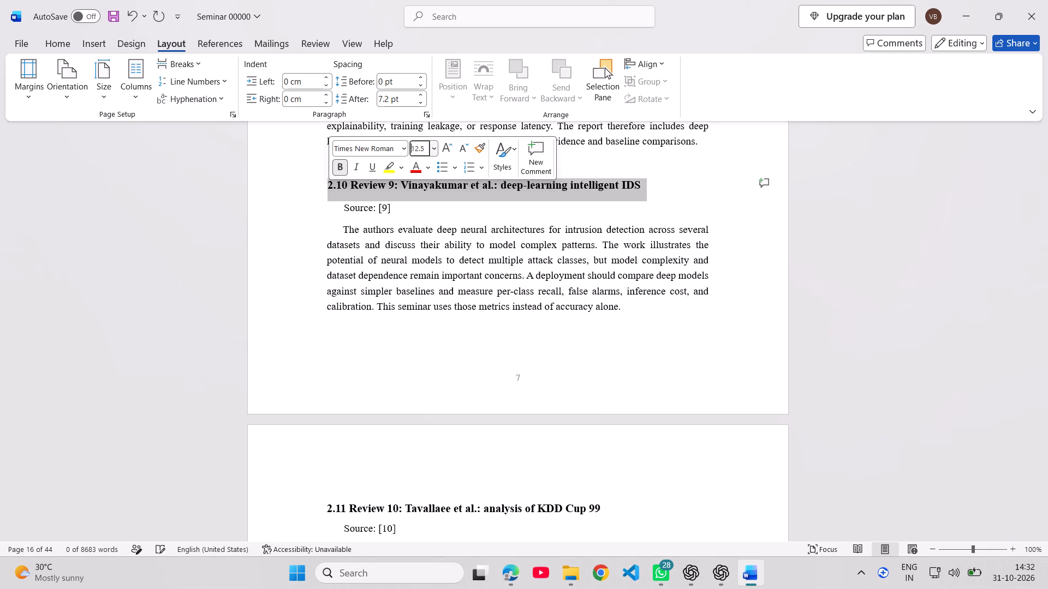
Close the page gap before the heading "2.12 Review 11", placing it below the section 2.11 text with one blank line between.
click(418, 318)
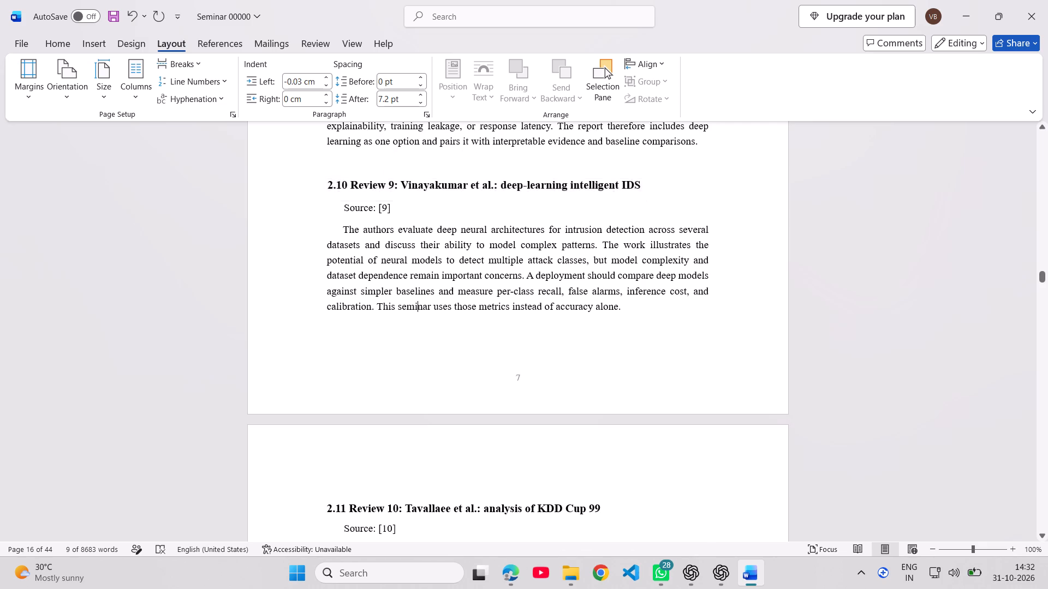
scroll(418, 318, down, 1)
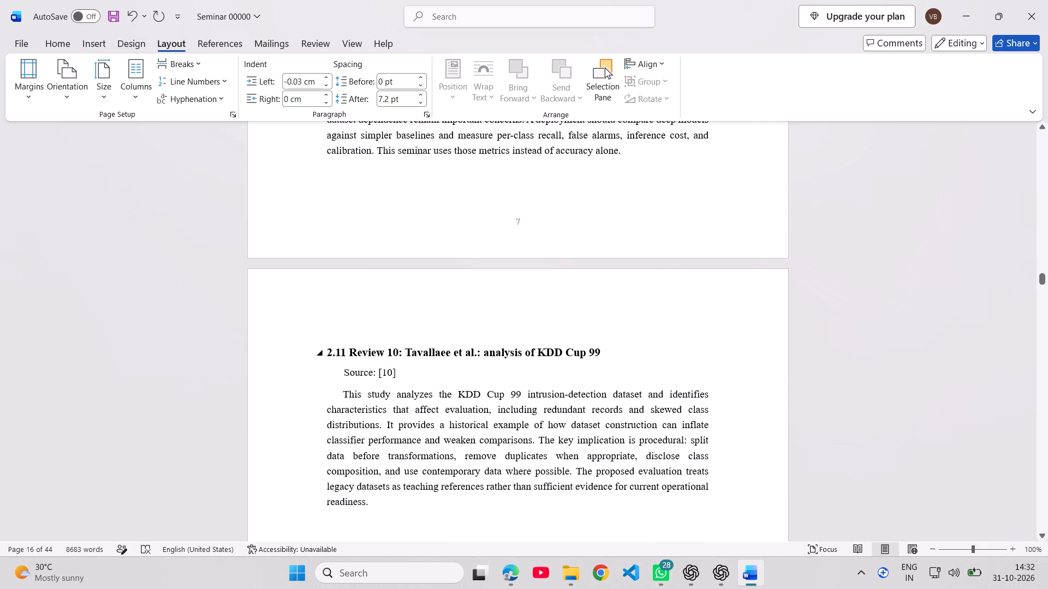
scroll(344, 377, down, 4)
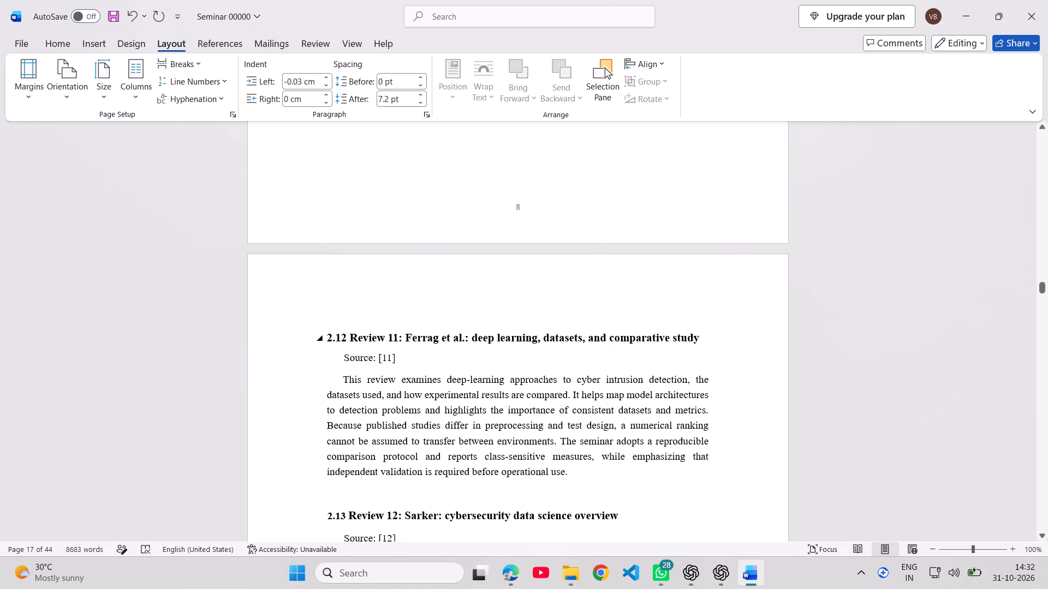
click(325, 341)
key(BackSpace)
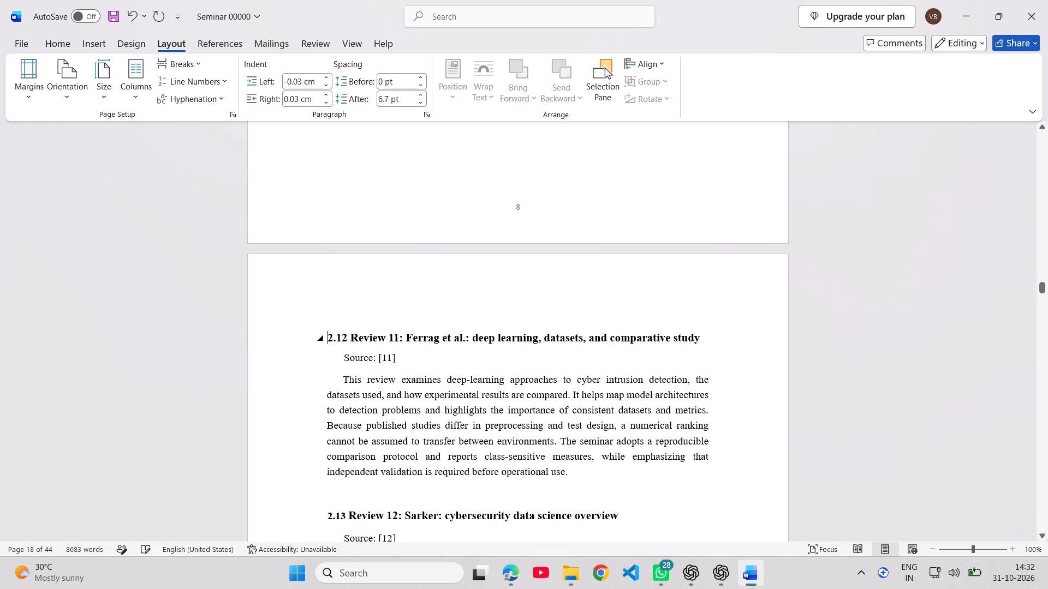
key(BackSpace)
key(BackSpace)
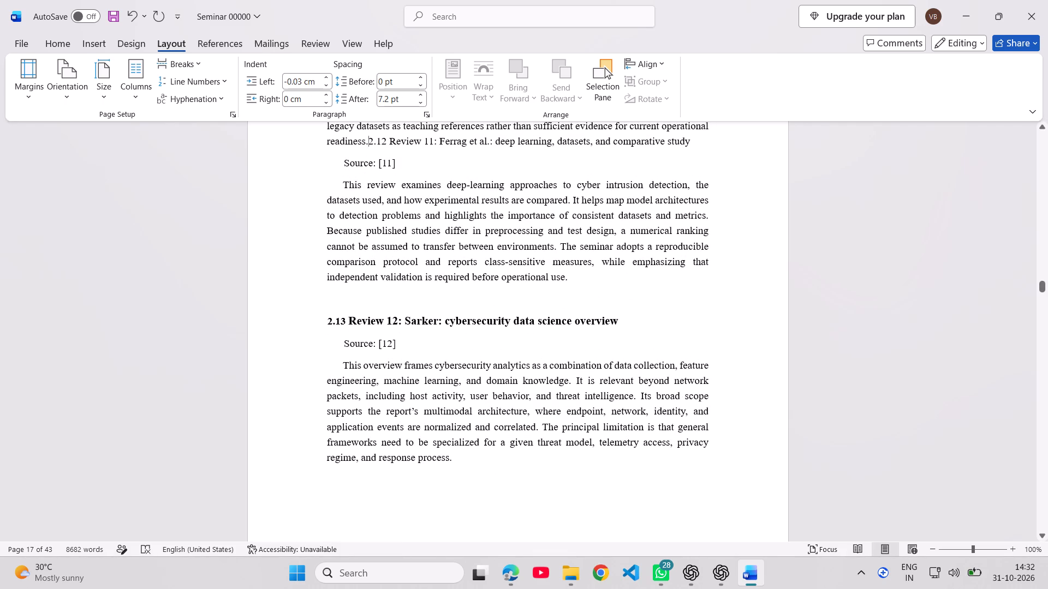
key(Return)
key(Return)
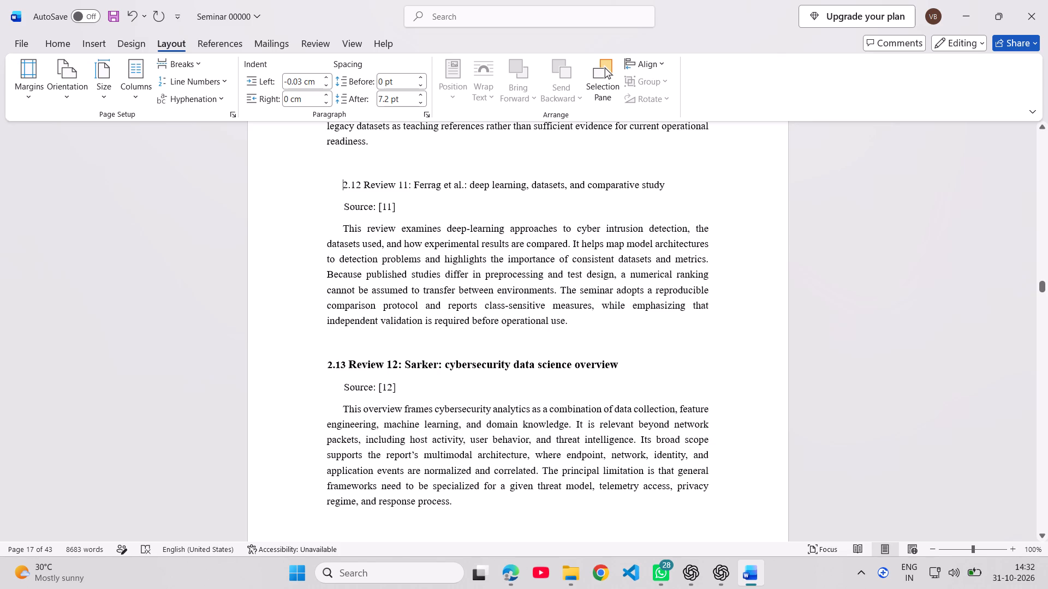
Make the heading "2.12 Review 11: Ferrag et al.: deep learning, datasets, and comparative study" bold with font size 12.5.
drag(666, 182, 506, 181)
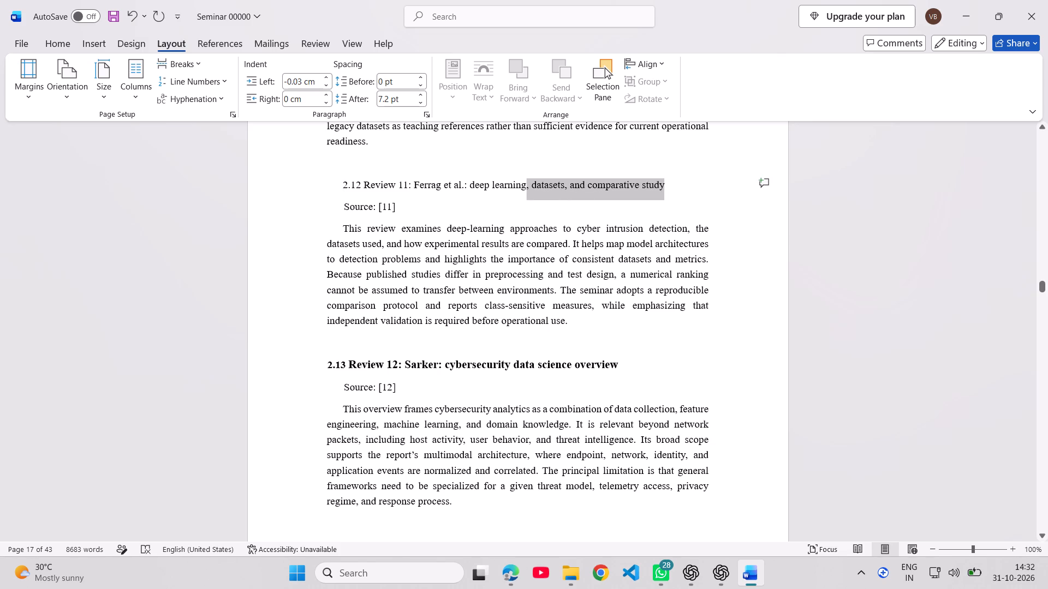
drag(506, 181, 337, 184)
click(350, 166)
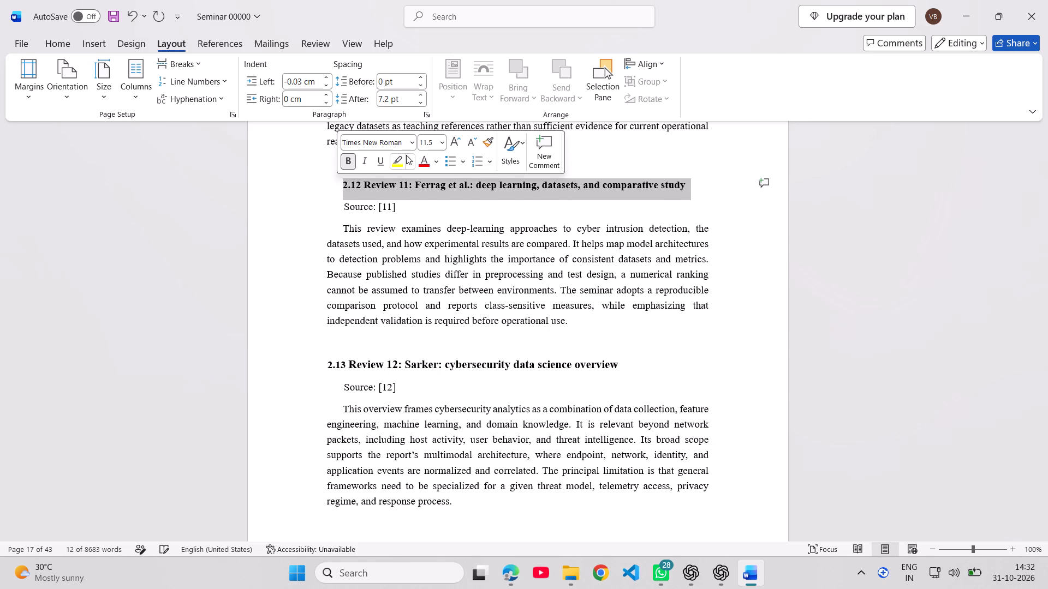
click(431, 146)
key(BackSpace)
text(12.5)
key(Return)
click(480, 189)
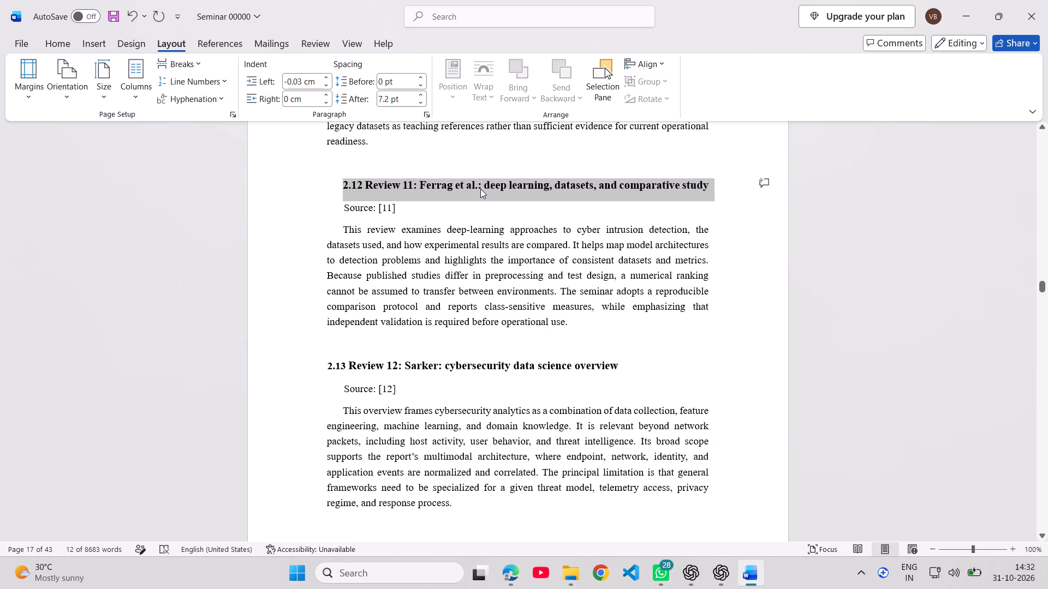
Remove the first-line indent of the 2.12 Review 11 heading and of the blank line above it, keeping that one blank line.
click(342, 188)
key(Up)
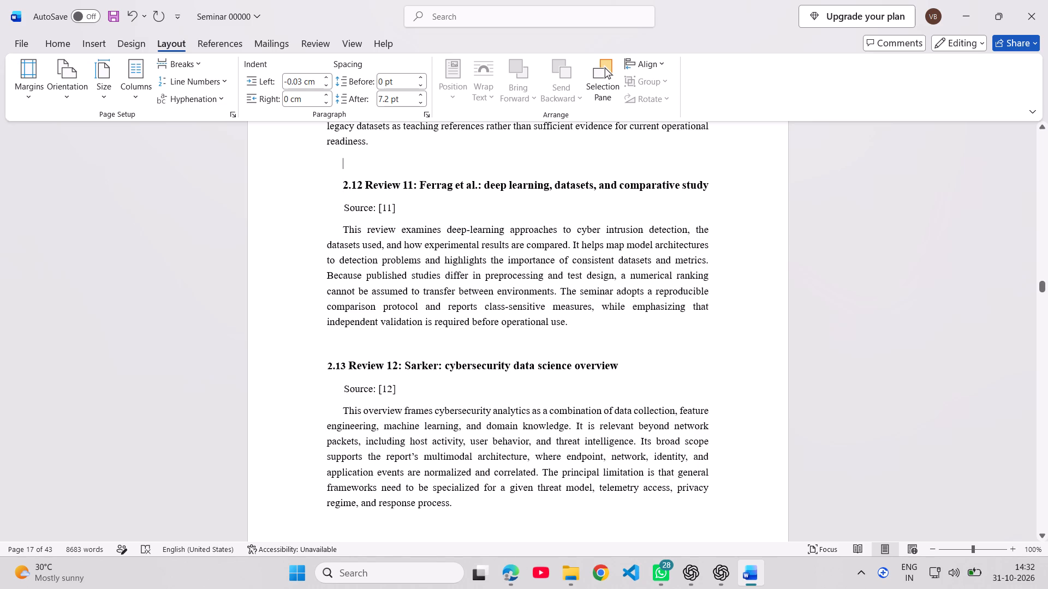
key(BackSpace)
key(Down)
key(BackSpace)
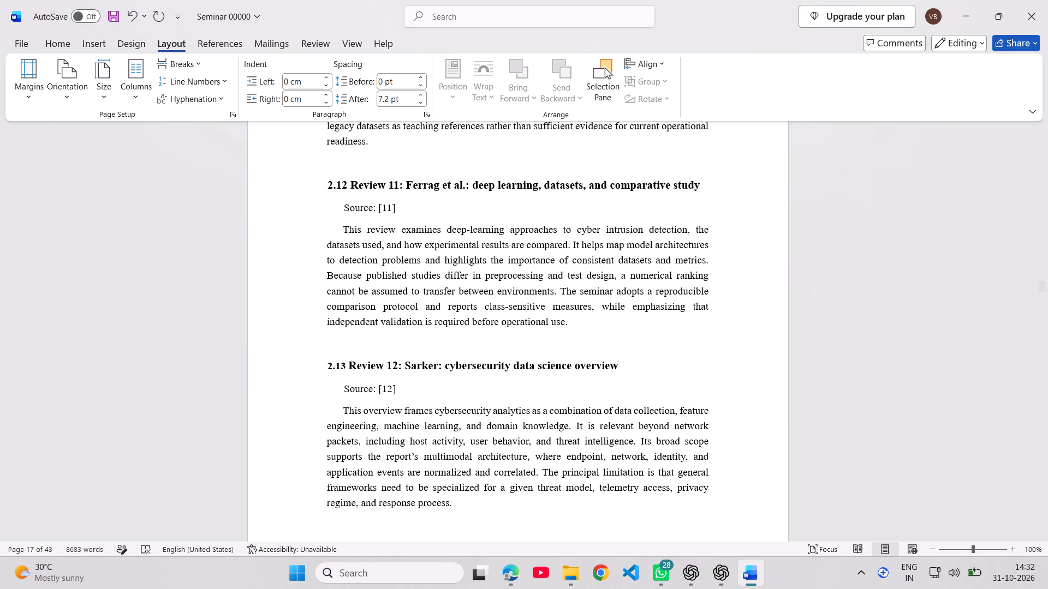
Look through the remaining Literature Survey sections, from 2.14 up to the start of chapter 3, for page gaps between reviews.
scroll(317, 291, down, 3)
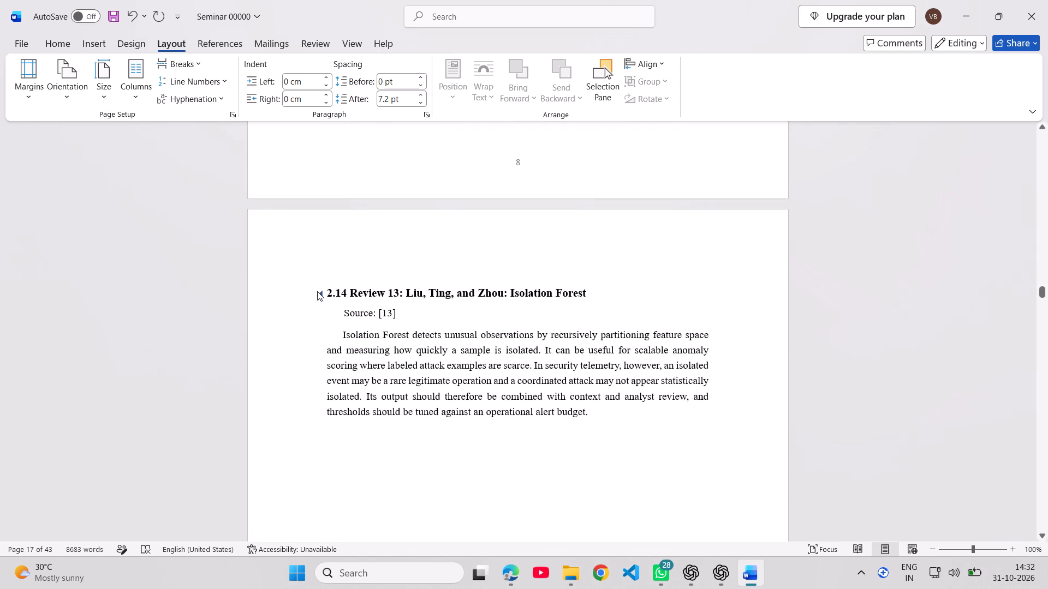
scroll(317, 291, up, 1)
scroll(317, 291, down, 5)
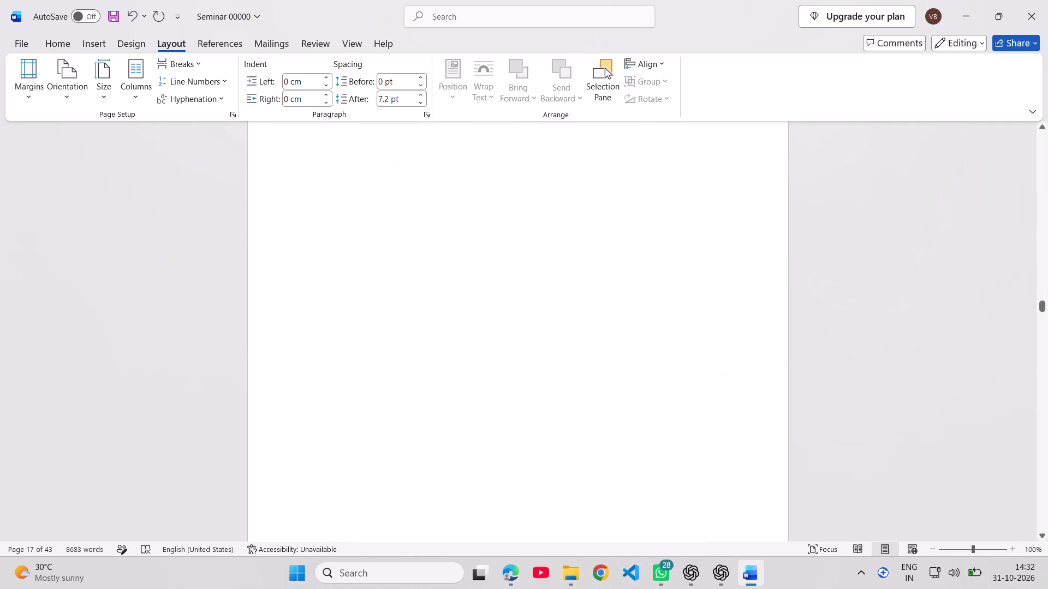
scroll(317, 291, down, 7)
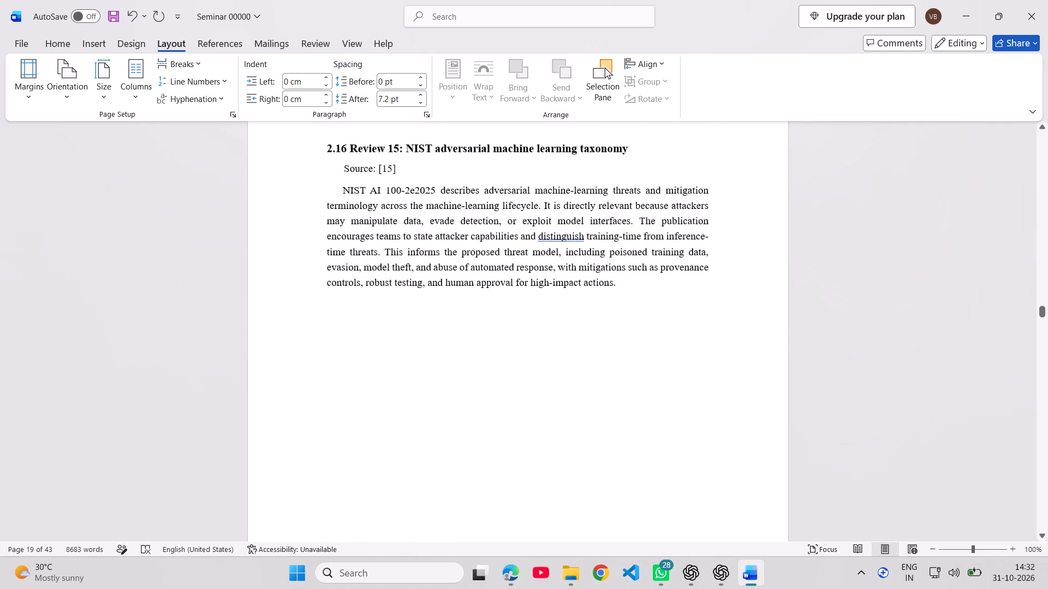
scroll(317, 291, down, 5)
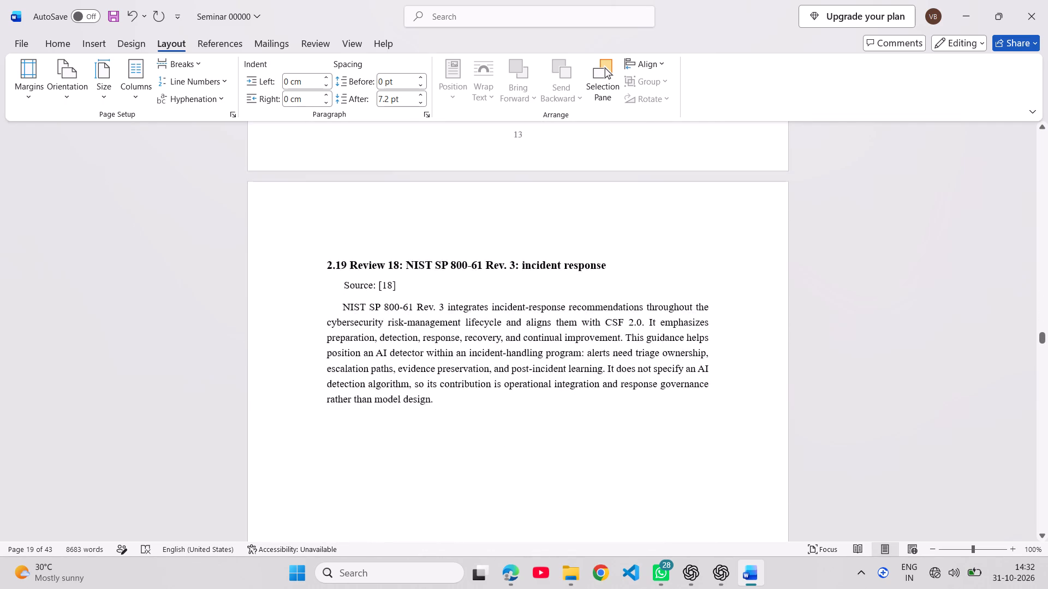
scroll(317, 291, down, 4)
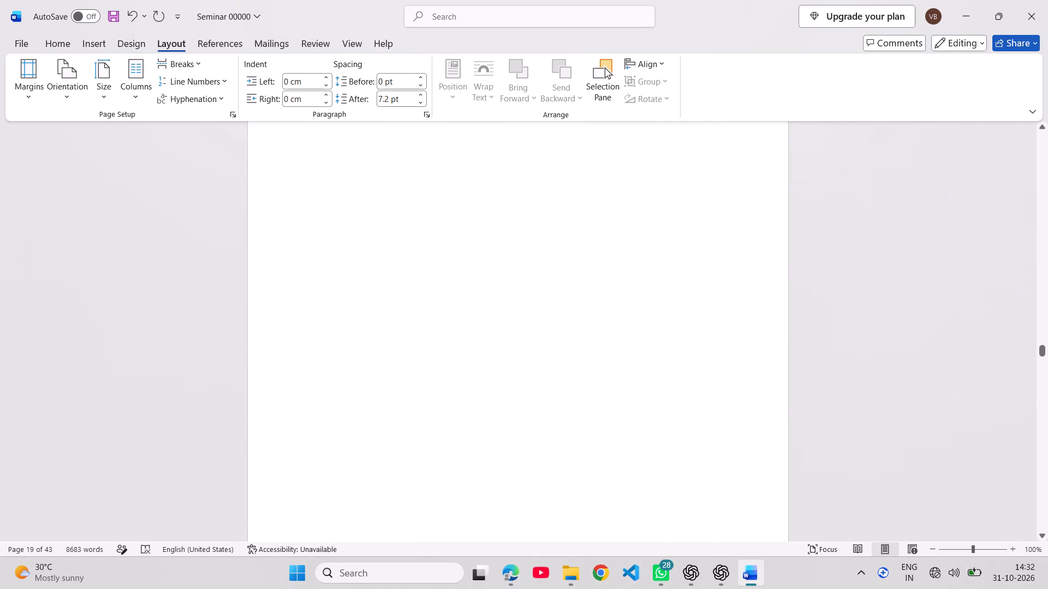
scroll(317, 291, down, 7)
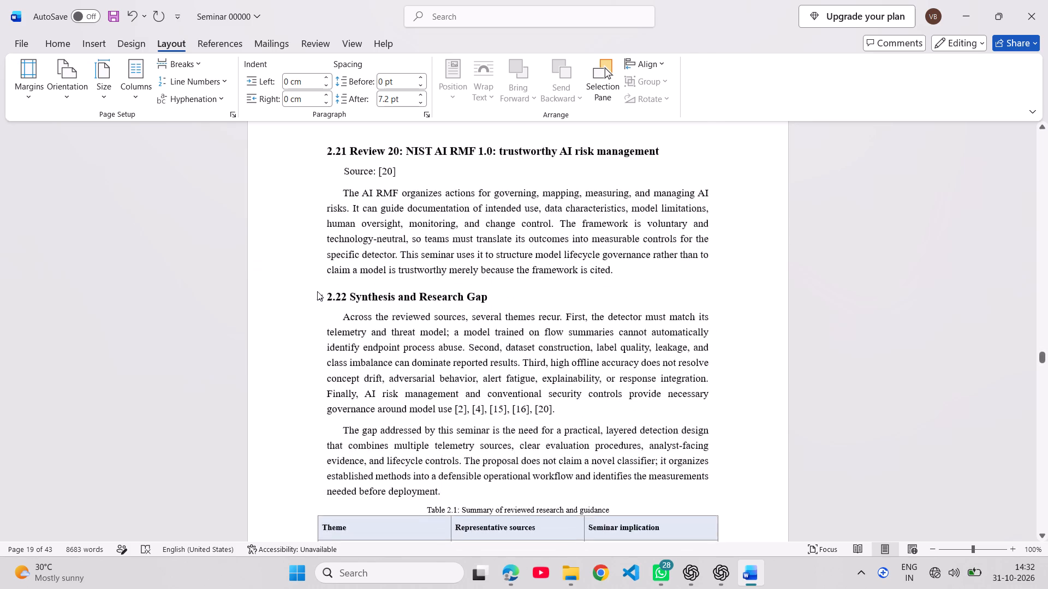
scroll(317, 291, down, 2)
scroll(317, 291, up, 1)
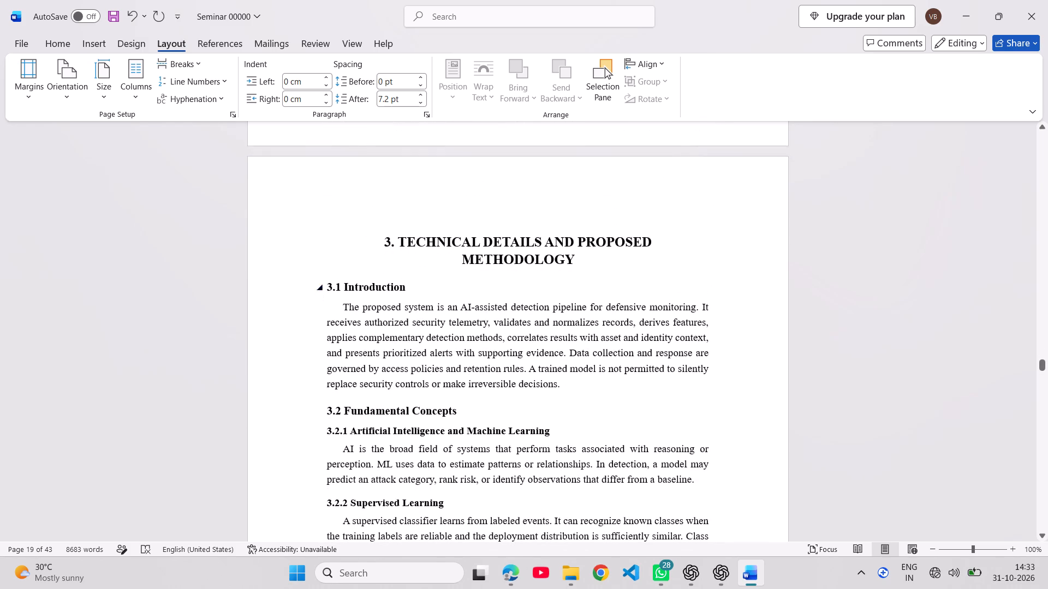
Close the page gap before the heading "2.21 Review 20", placing it below the section 2.20 text with one blank line between.
scroll(317, 291, up, 3)
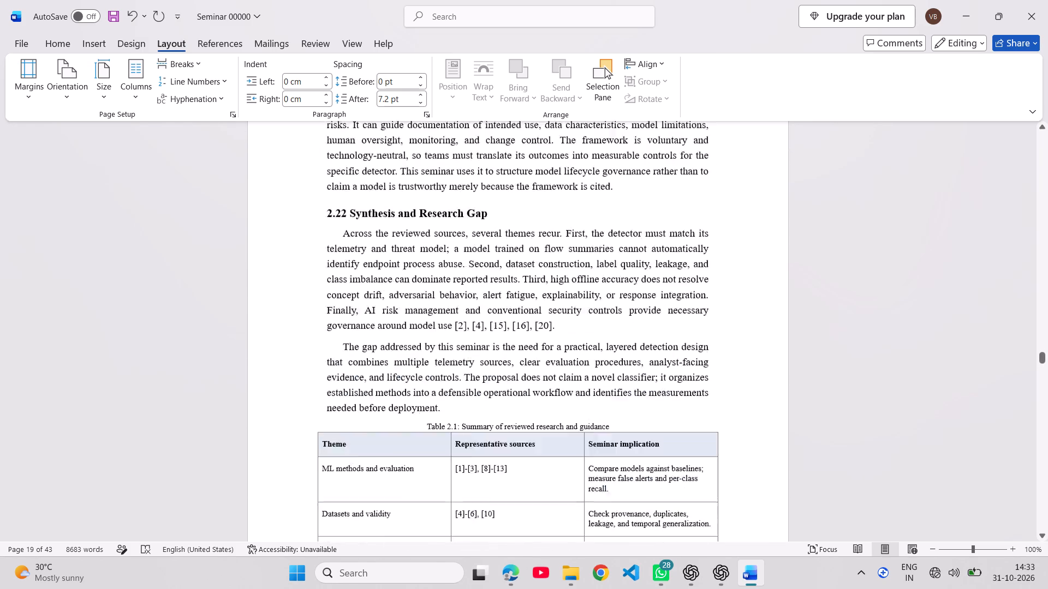
scroll(317, 291, up, 2)
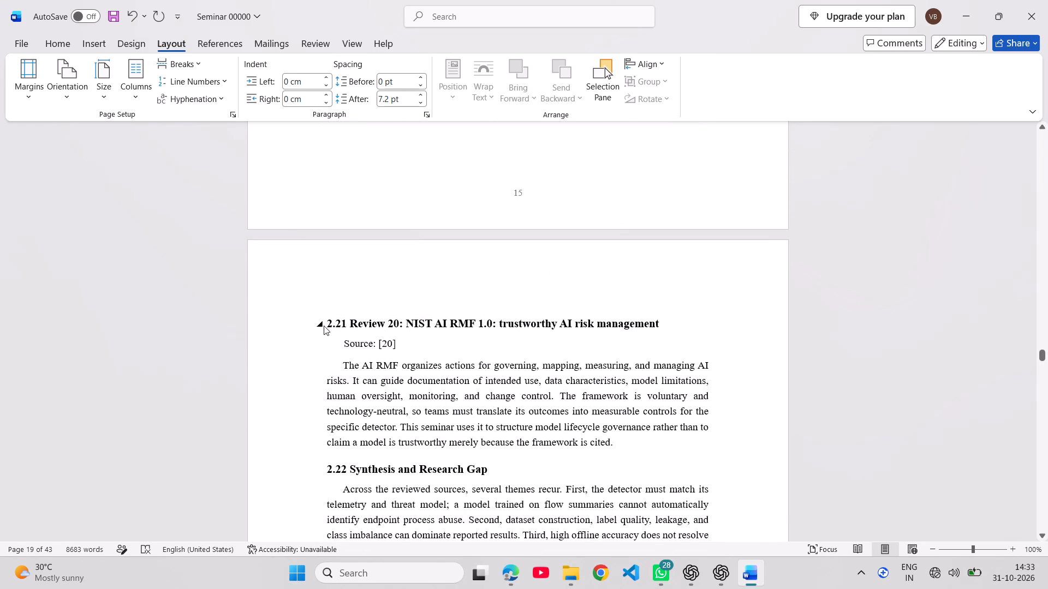
click(325, 322)
key(BackSpace)
key(BackSpace)
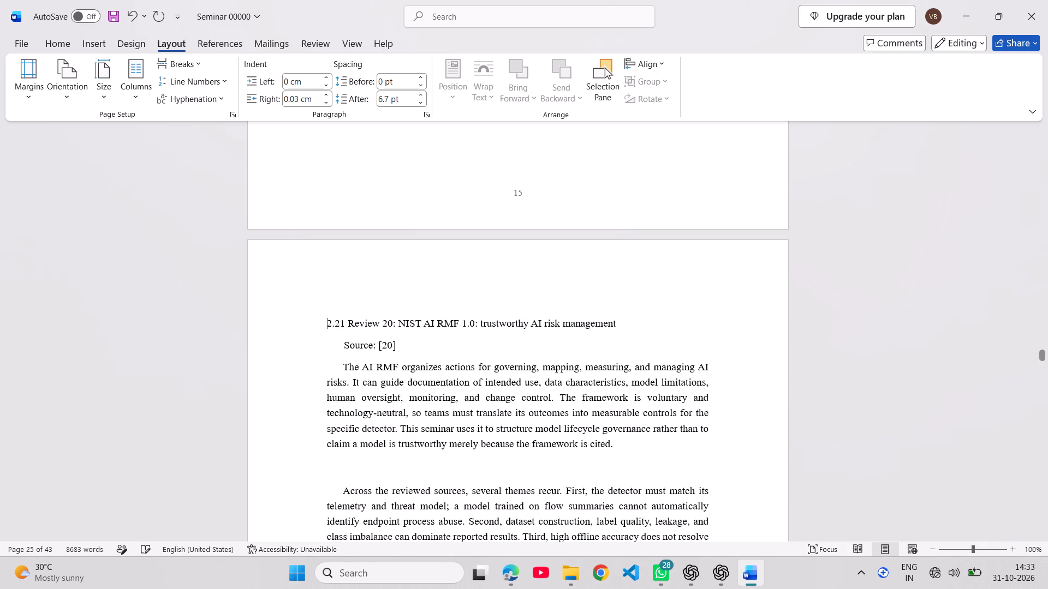
key(BackSpace)
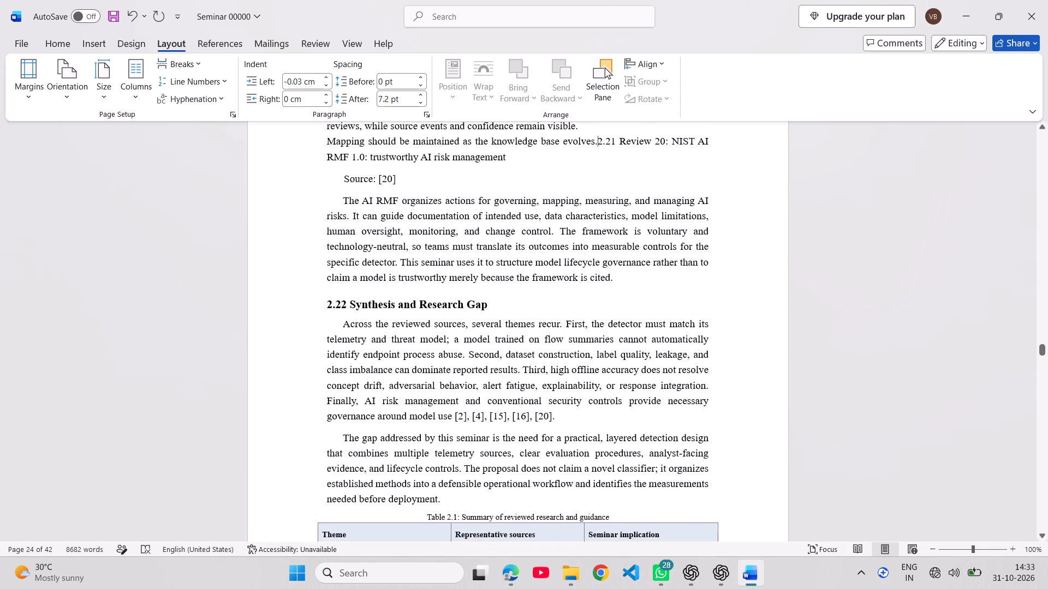
key(Return)
key(Return)
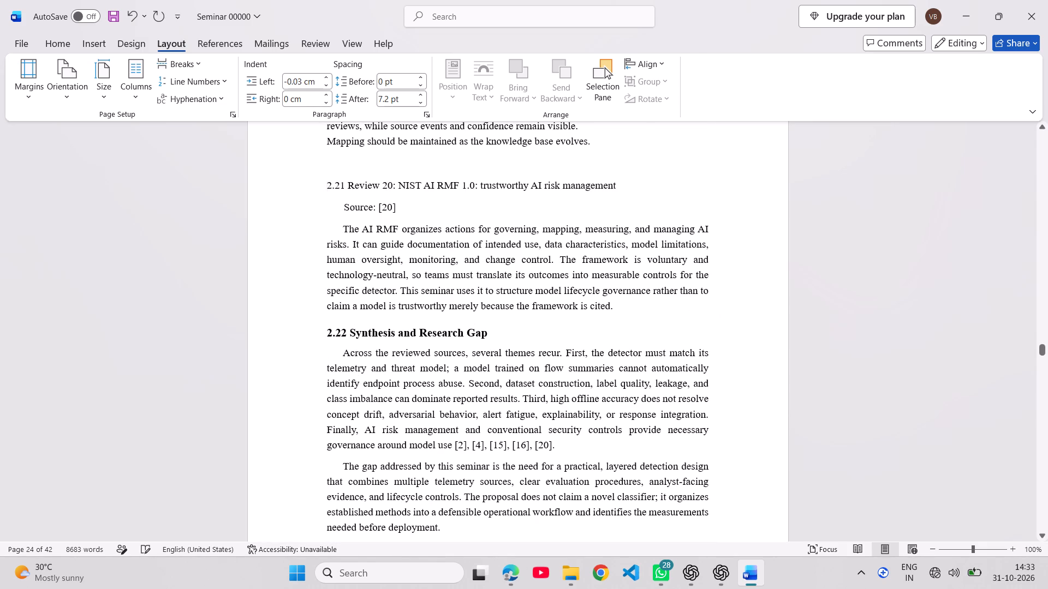
click(347, 167)
key(Down)
Make the heading "2.21 Review 20: NIST AI RMF 1.0: trustworthy AI risk management" bold with font size 12.5.
drag(617, 188, 347, 197)
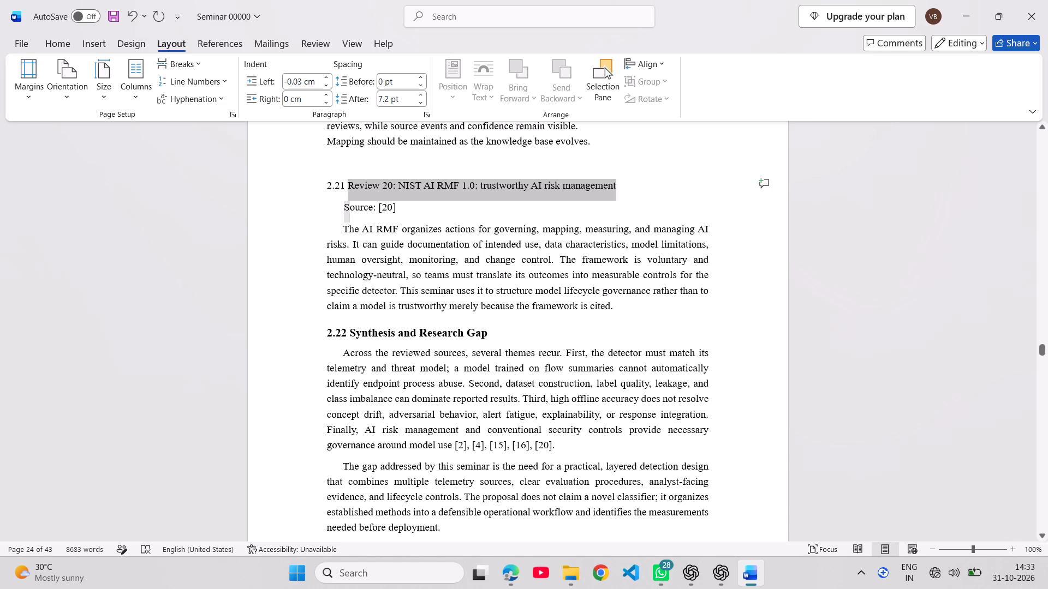
drag(347, 197, 325, 181)
click(338, 156)
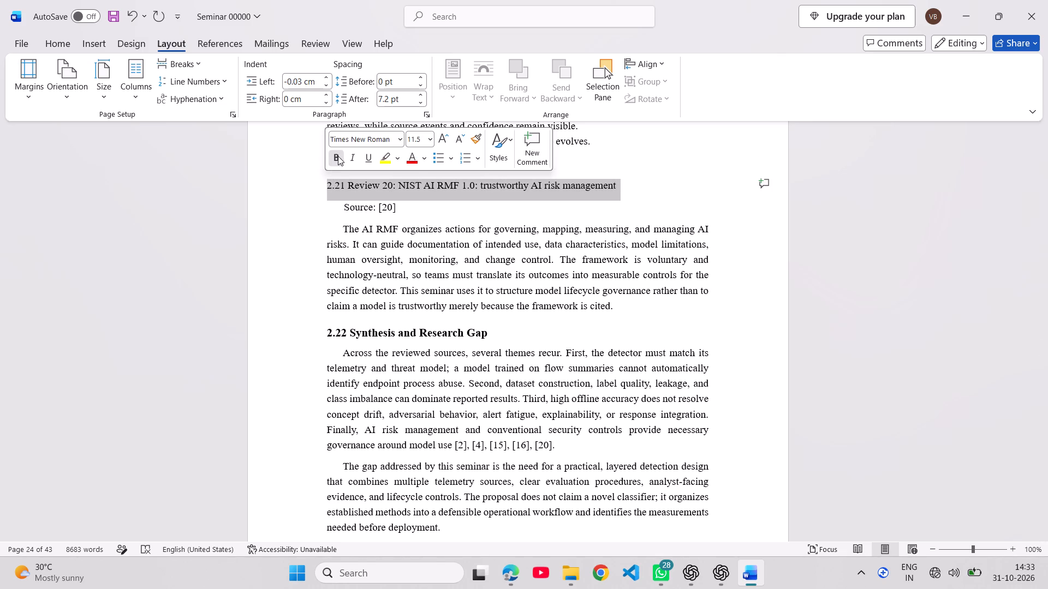
click(442, 136)
click(420, 137)
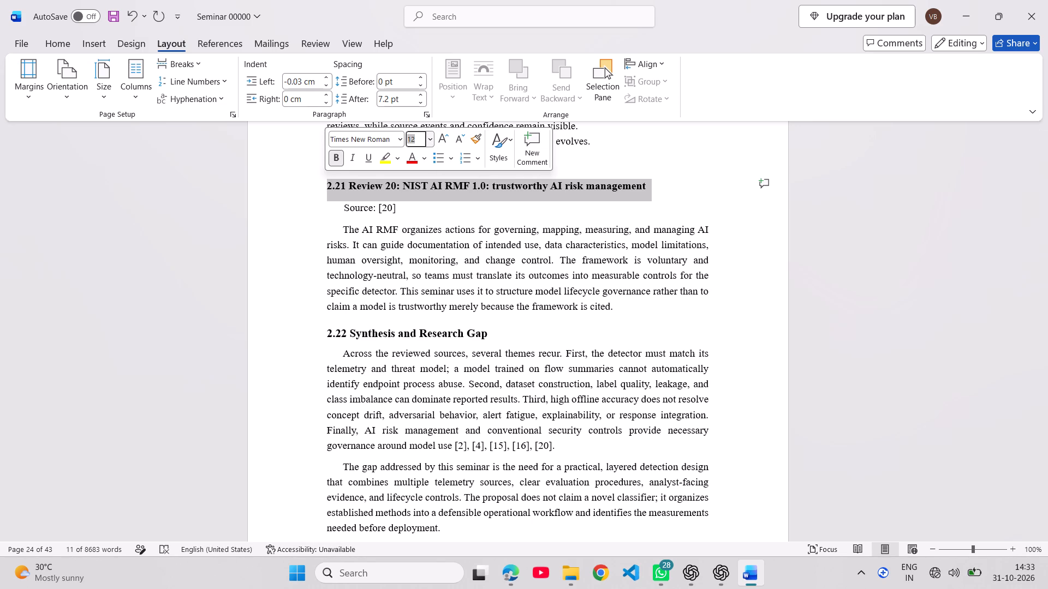
click(420, 137)
text(.5)
key(Return)
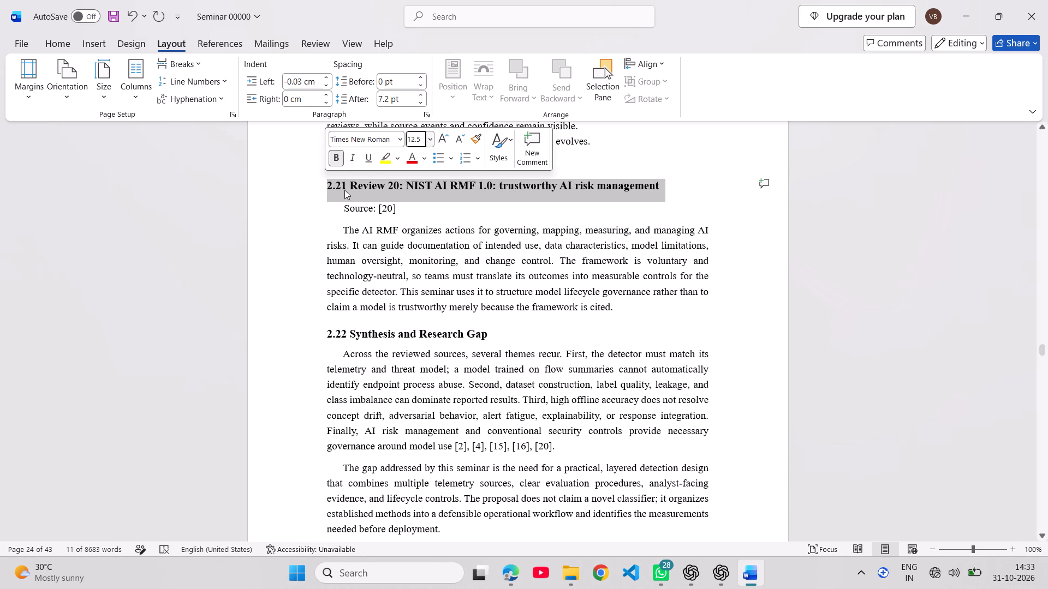
click(318, 204)
Close the page gap before the heading "2.20 Review 19", leaving one blank line below the section 2.19 text and no first-line indent.
scroll(318, 204, up, 1)
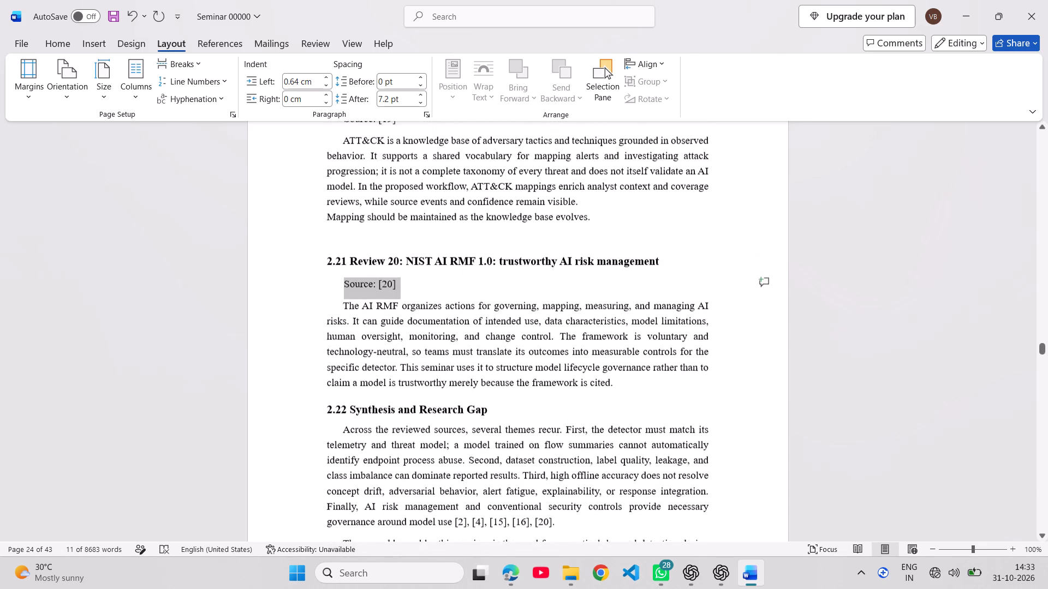
scroll(318, 204, up, 1)
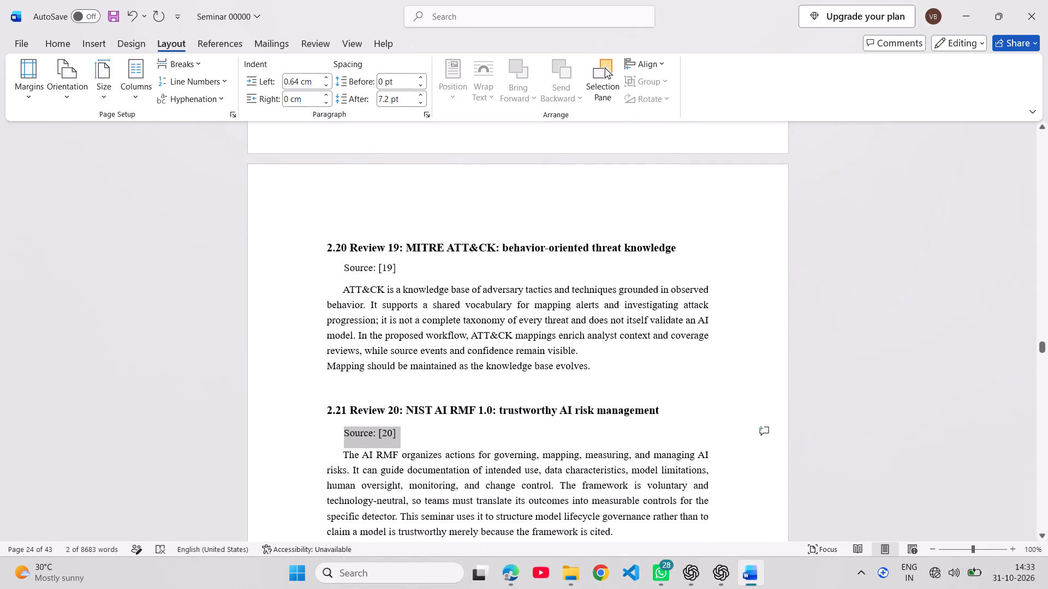
click(327, 249)
key(BackSpace)
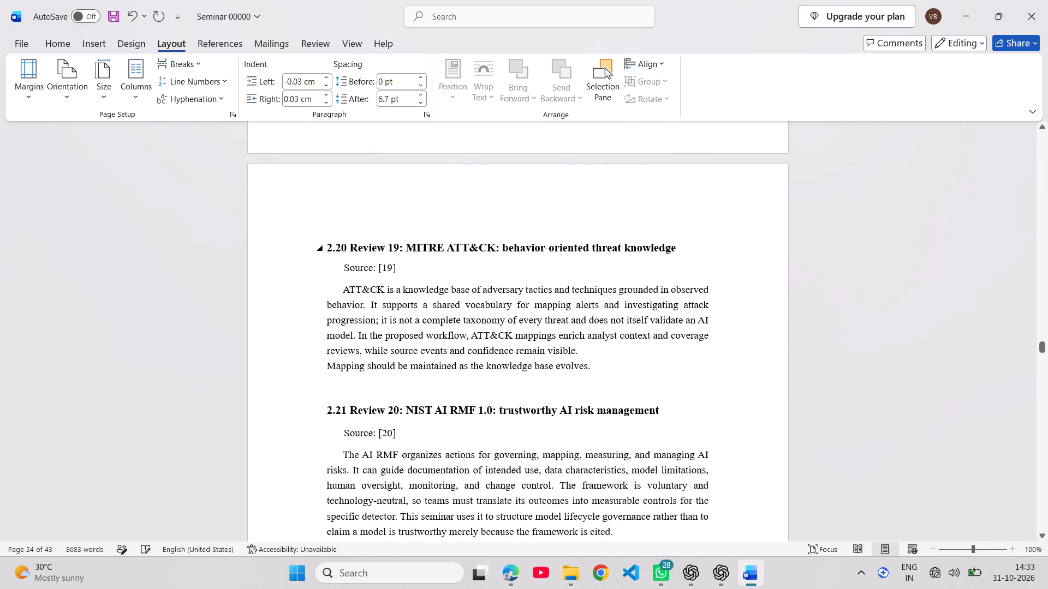
key(BackSpace)
key(BackSpace)
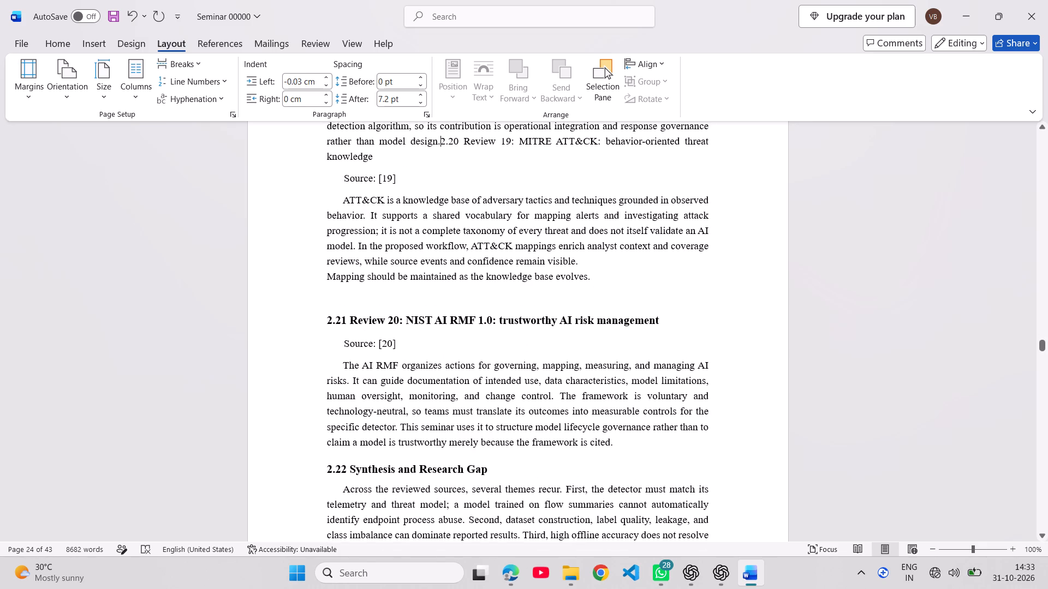
key(Return)
key(Return)
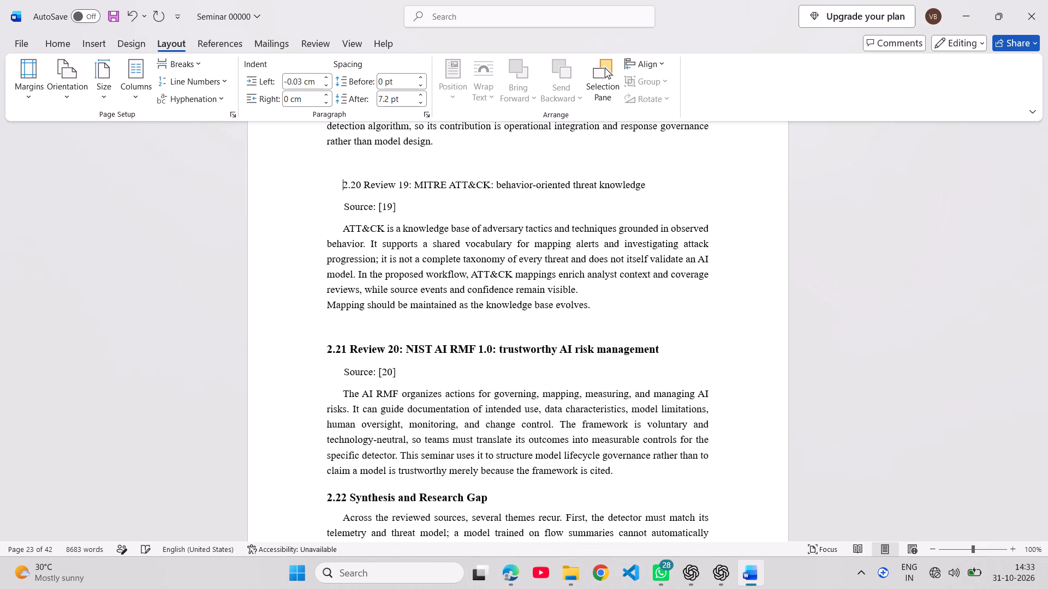
key(Up)
key(BackSpace)
key(Down)
key(BackSpace)
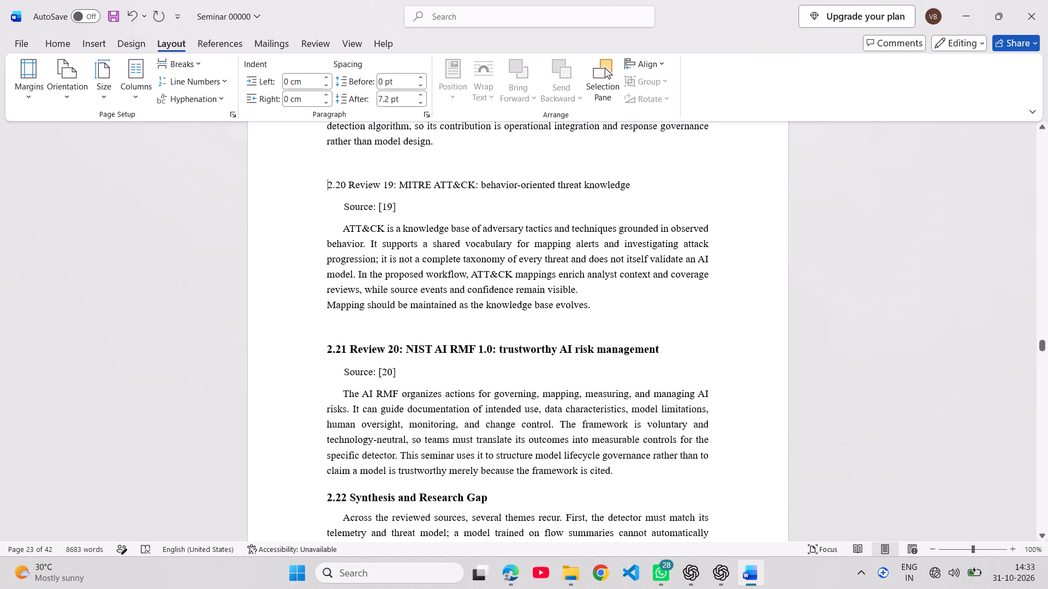
Make the heading "2.20 Review 19: MITRE ATT&CK: behavior-oriented threat knowledge" bold with font size 12.5.
drag(632, 188, 317, 187)
click(326, 170)
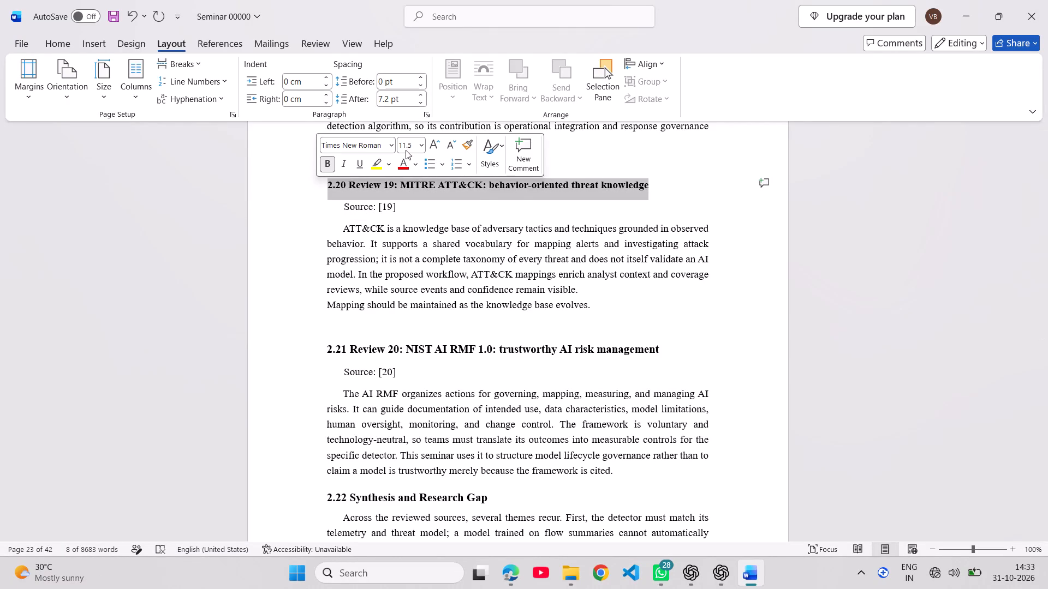
click(411, 146)
text(12.5)
key(Return)
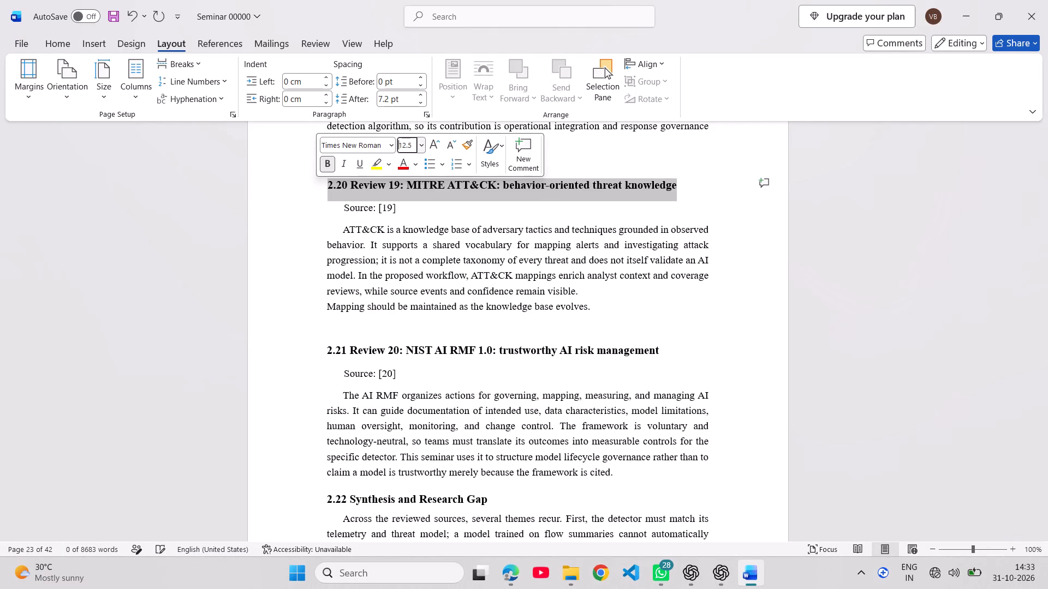
click(301, 199)
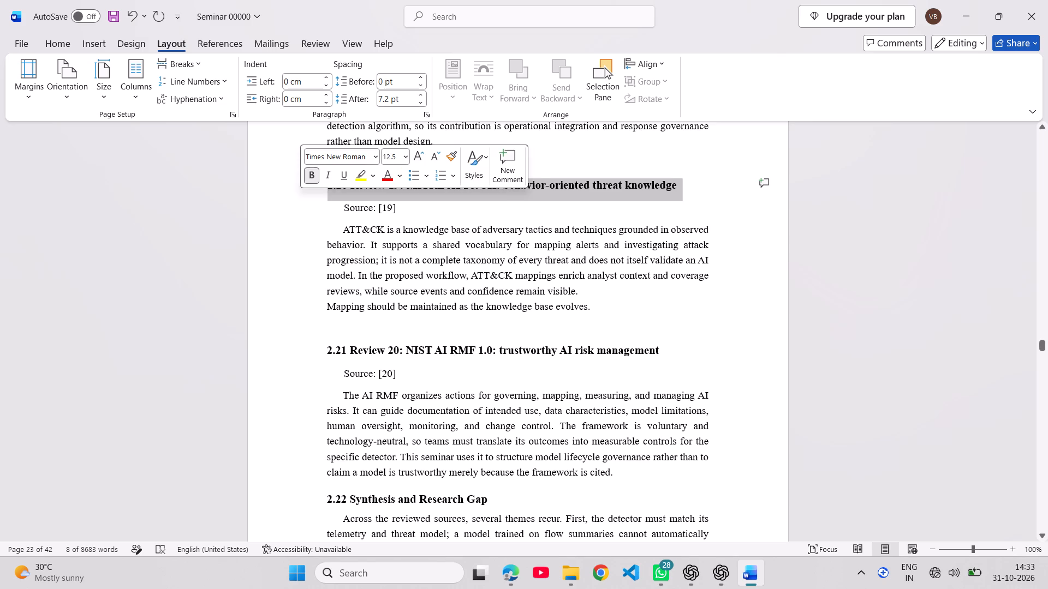
click(301, 199)
double_click(301, 199)
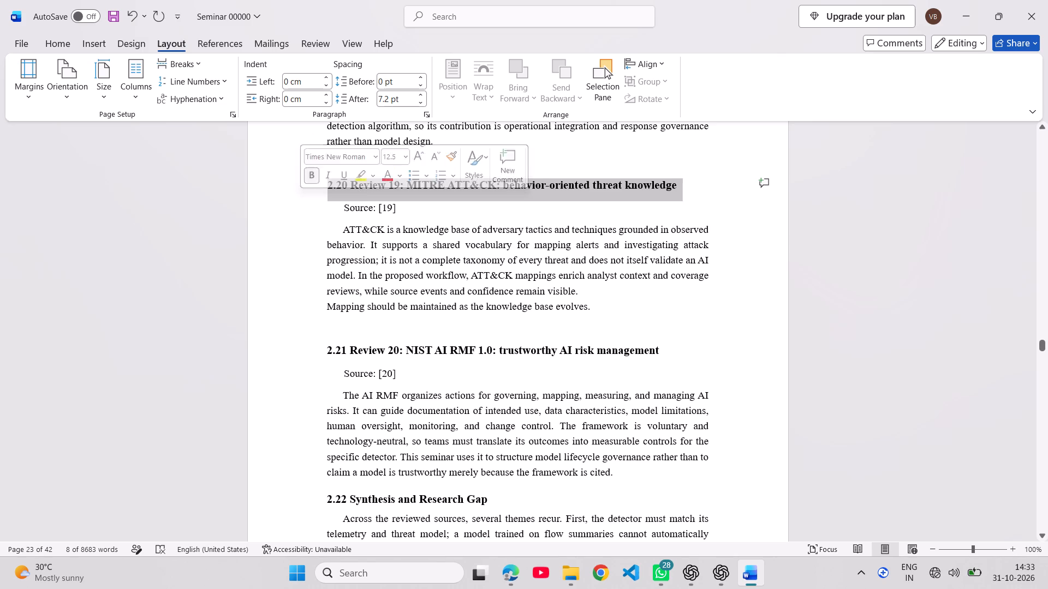
click(431, 239)
Close the page gap before the heading "2.19 Review 18", leaving one blank line below the section 2.18 text and no first-line indent.
scroll(431, 239, up, 1)
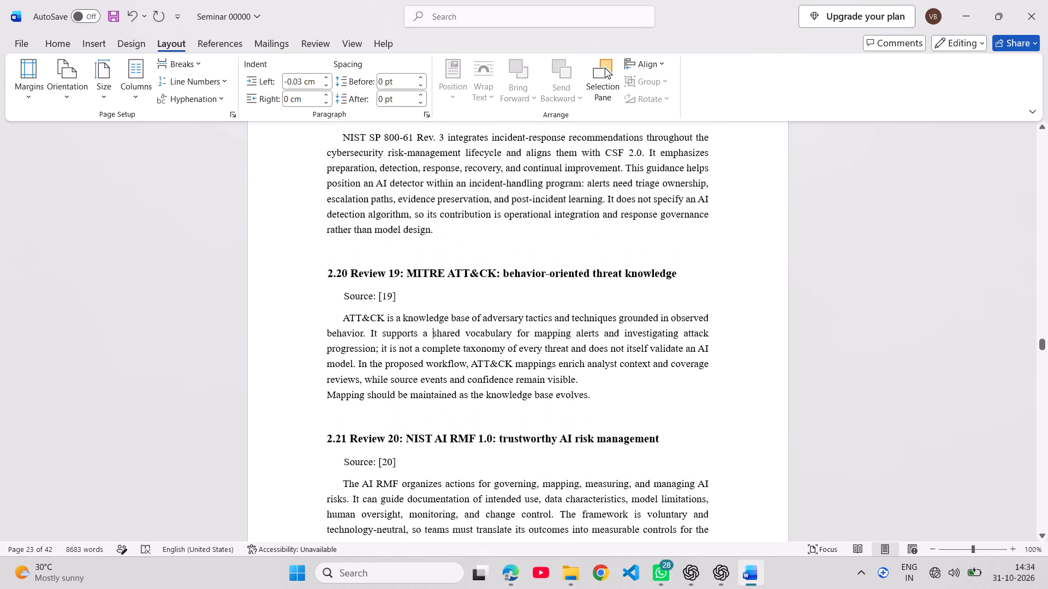
scroll(431, 239, up, 4)
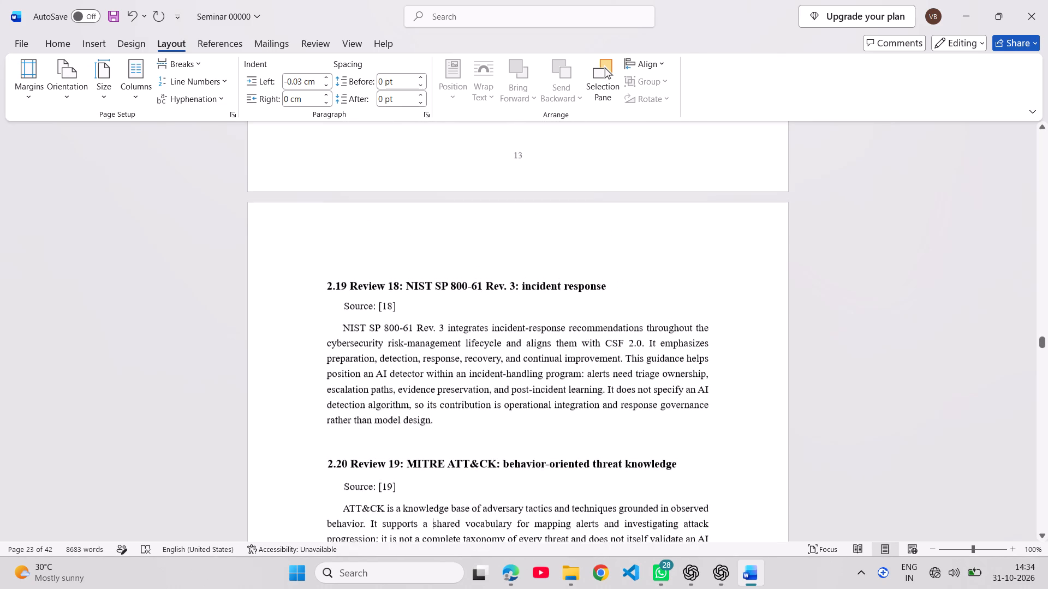
scroll(364, 232, up, 1)
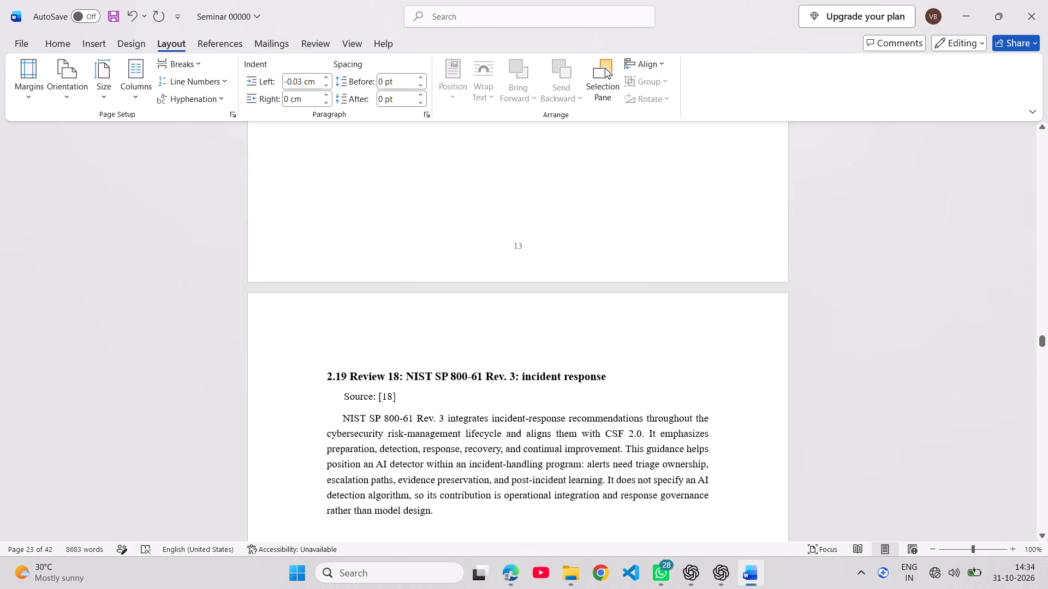
click(326, 373)
key(BackSpace)
key(BackSpace)
key(BackSpace)
key(Return)
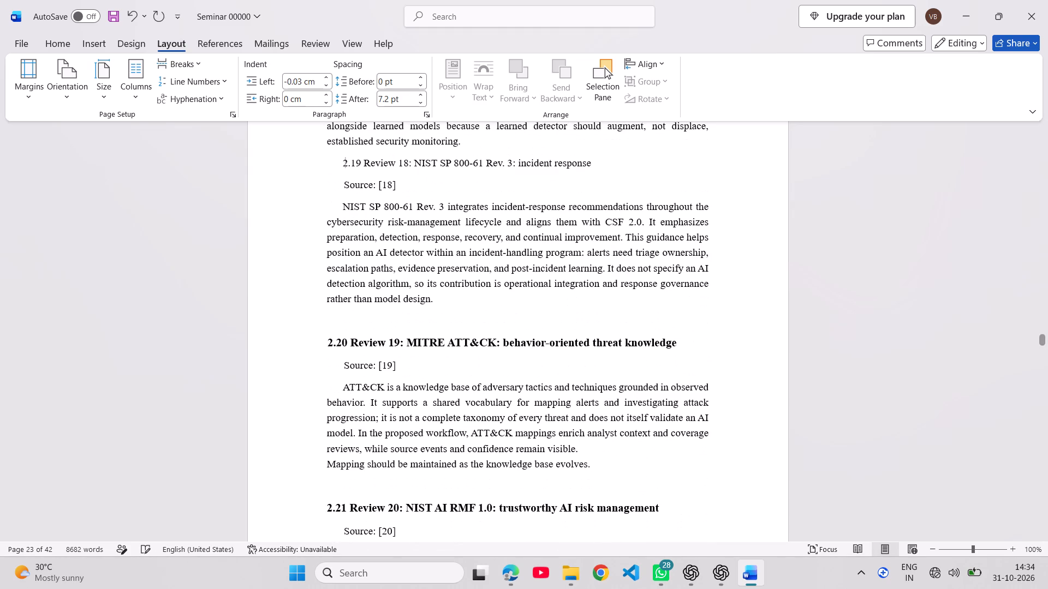
key(Return)
key(Up)
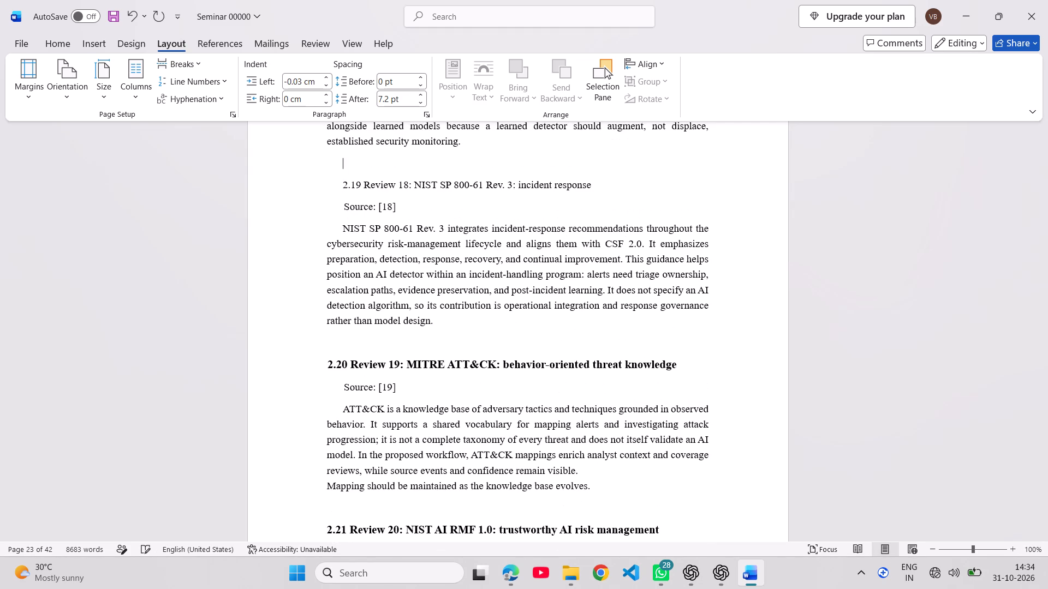
key(BackSpace)
key(Down)
key(BackSpace)
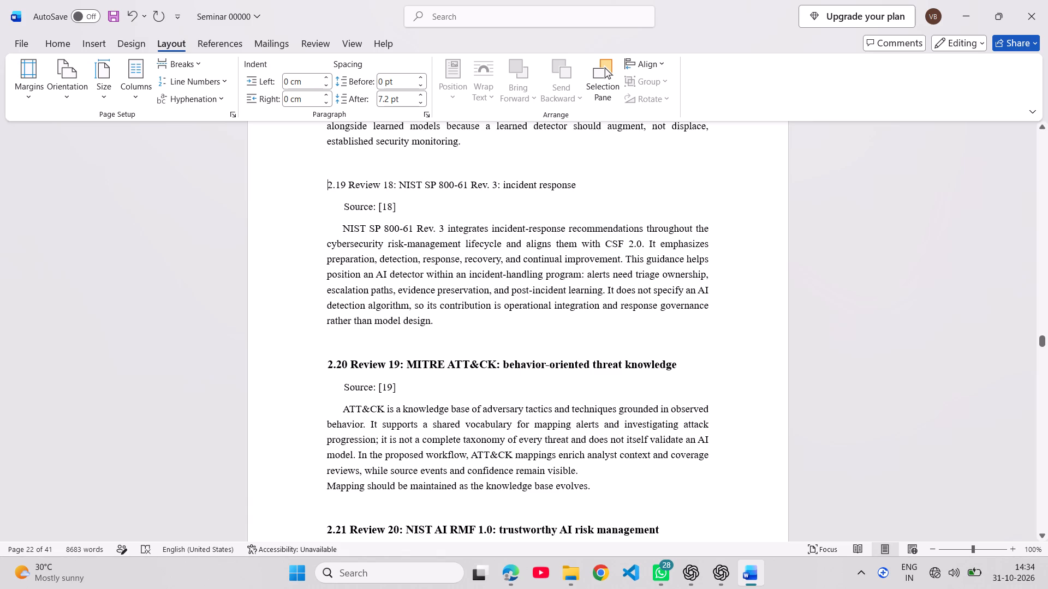
Make the heading "2.19 Review 18: NIST SP 800-61 Rev. 3: incident response" bold with font size 12.5.
drag(576, 188, 335, 180)
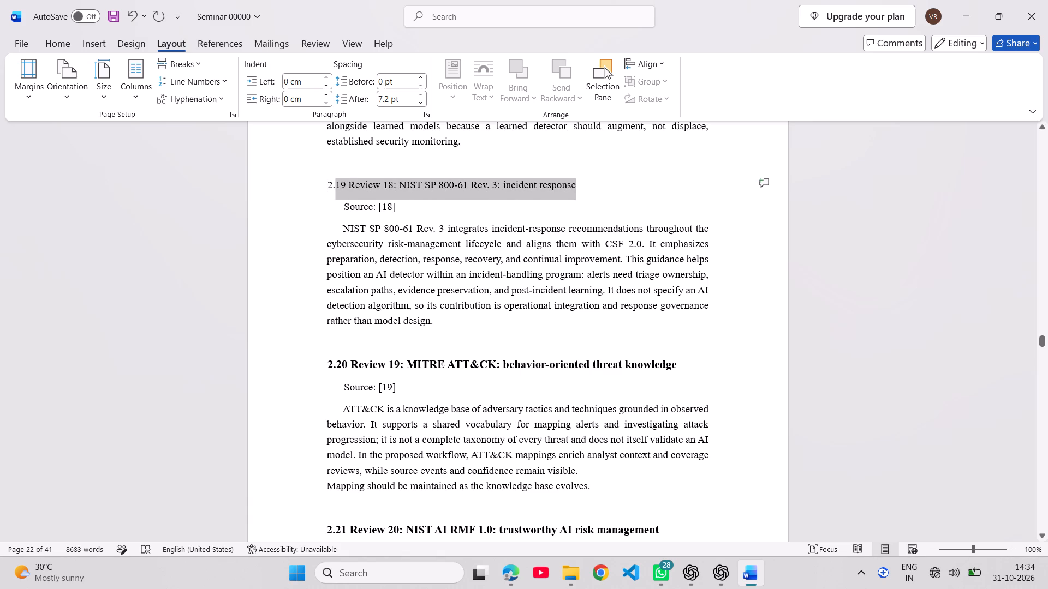
drag(335, 180, 327, 179)
click(336, 162)
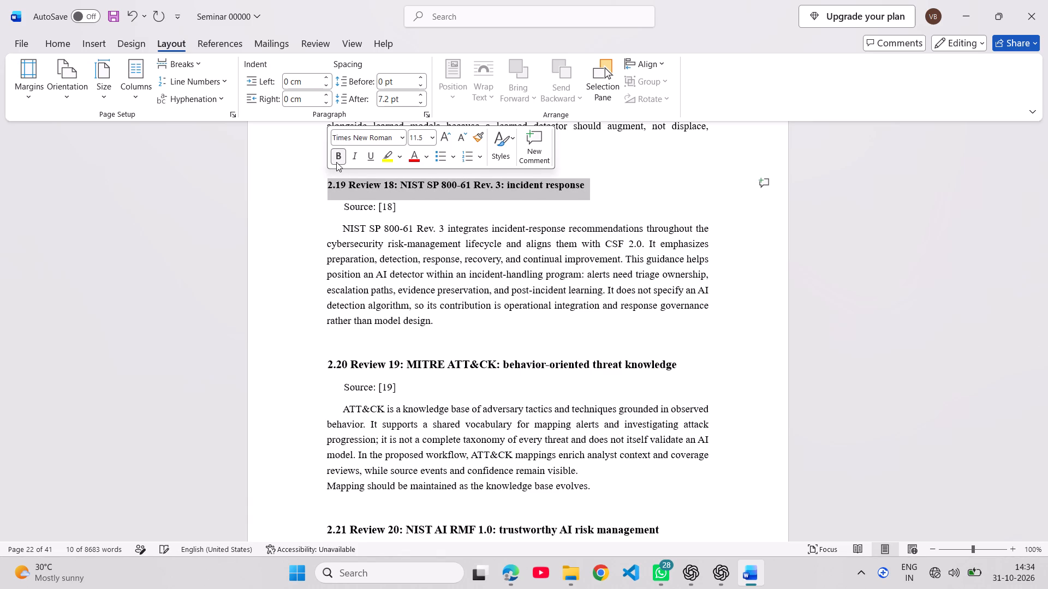
click(421, 137)
key(BackSpace)
text(12.5)
key(Return)
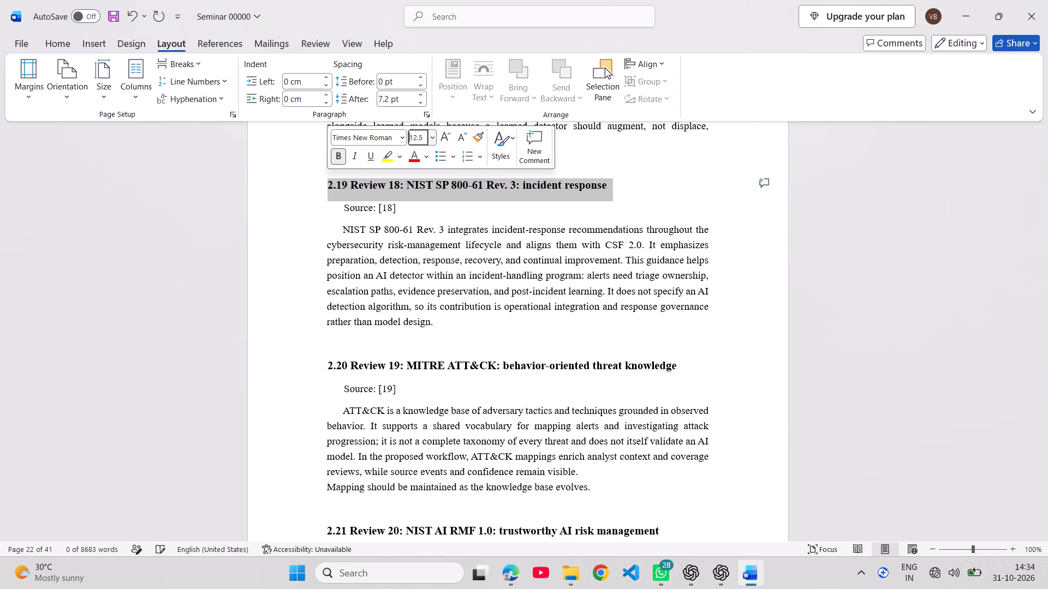
click(318, 224)
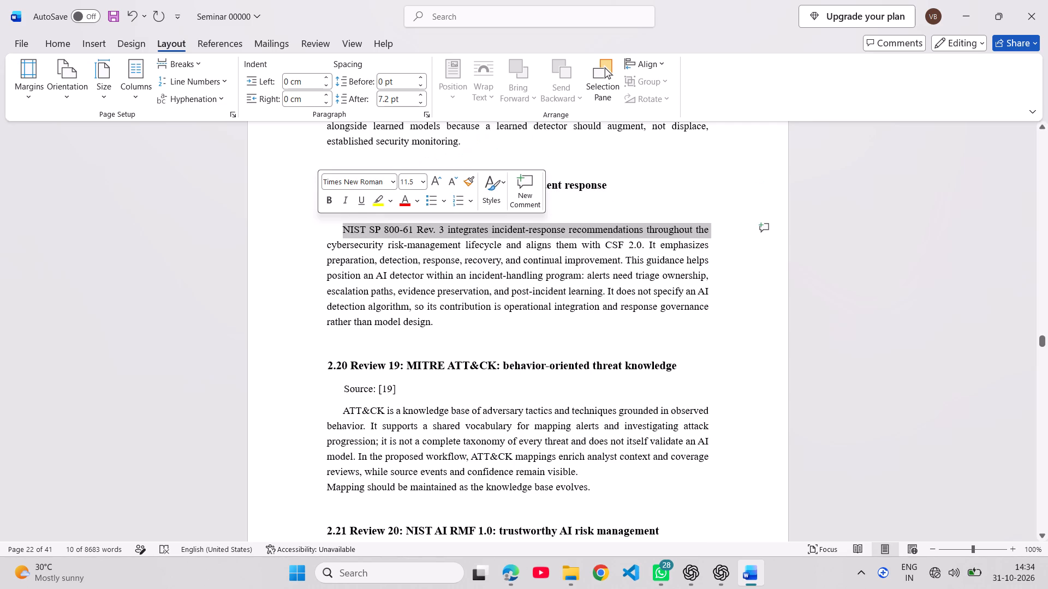
click(318, 224)
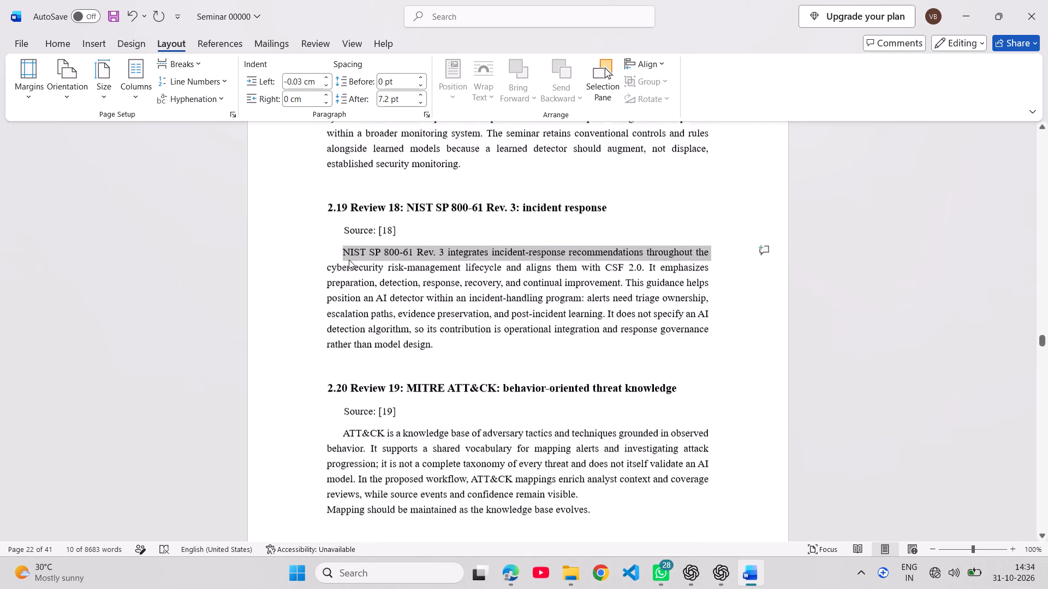
Close the page gap before the heading "2.18 Review 17", leaving one blank line below the section 2.17 text and no first-line heading indent.
scroll(349, 260, up, 1)
right_click(349, 260)
scroll(349, 260, up, 2)
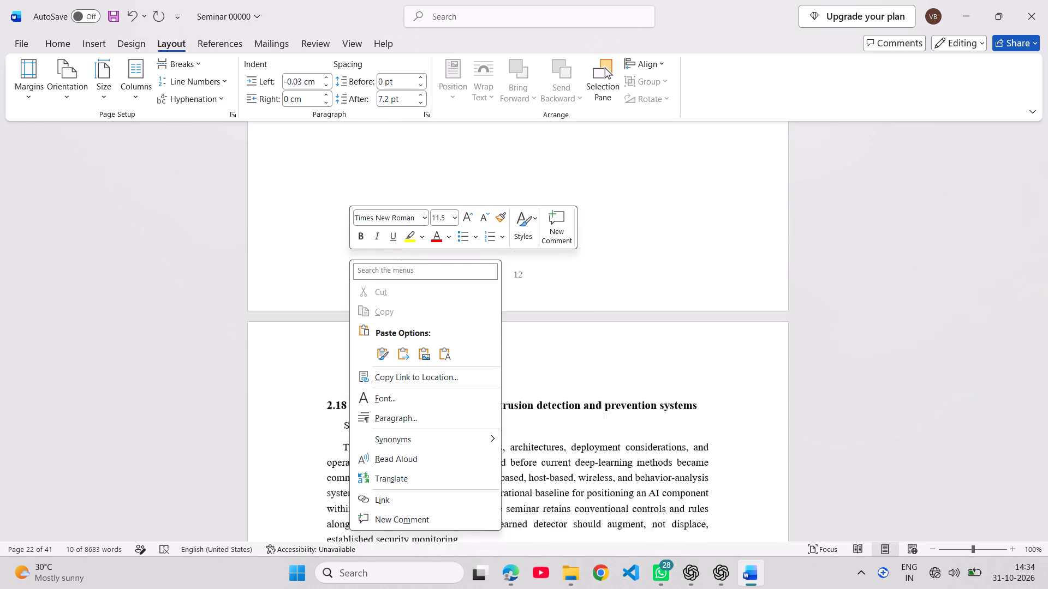
scroll(349, 260, up, 1)
click(297, 332)
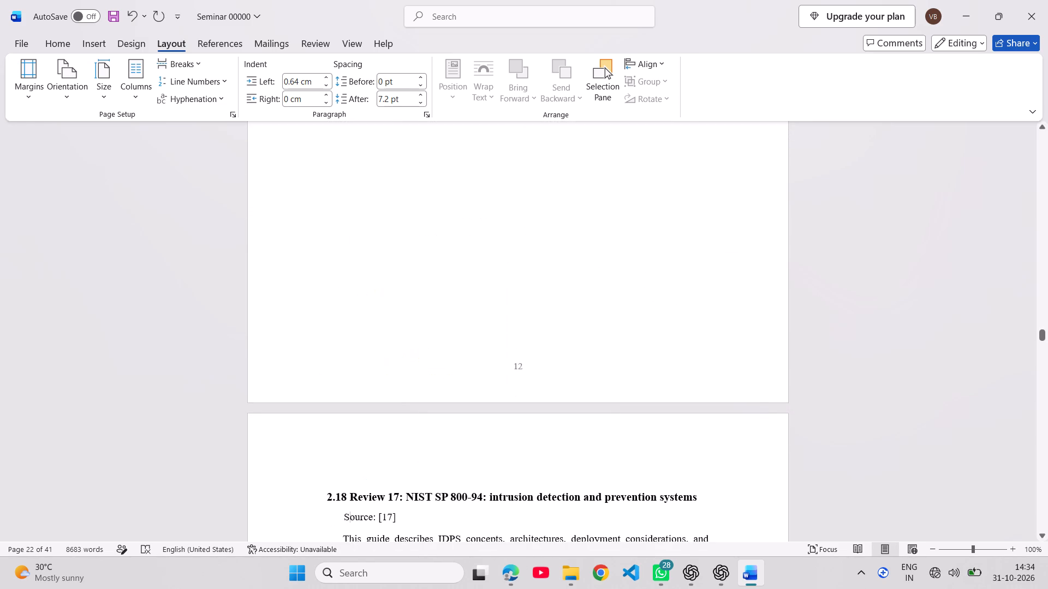
click(326, 498)
key(BackSpace)
key(BackSpace)
key(BackSpace)
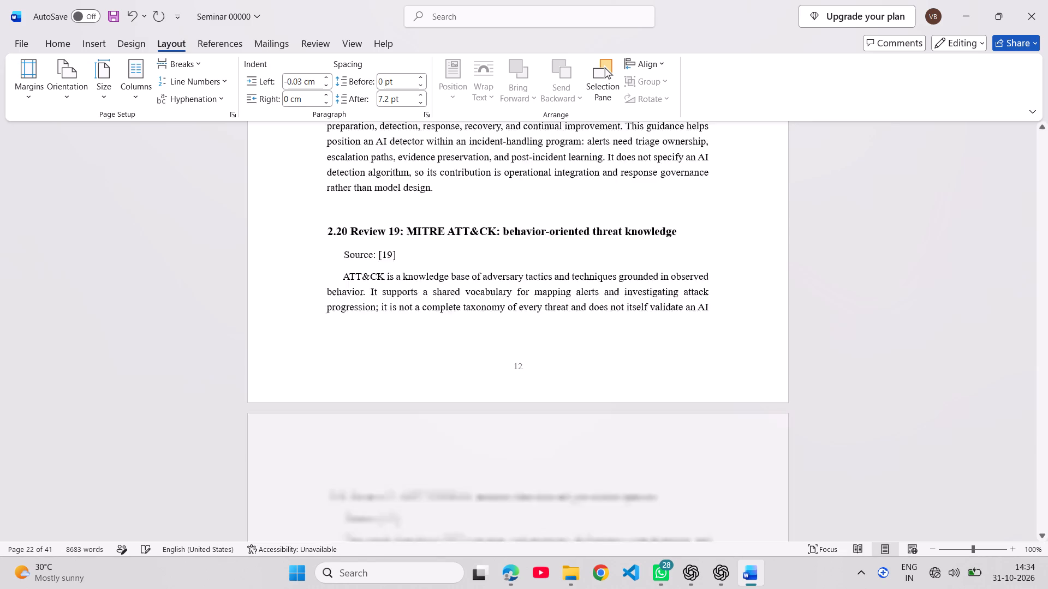
key(Return)
key(Return)
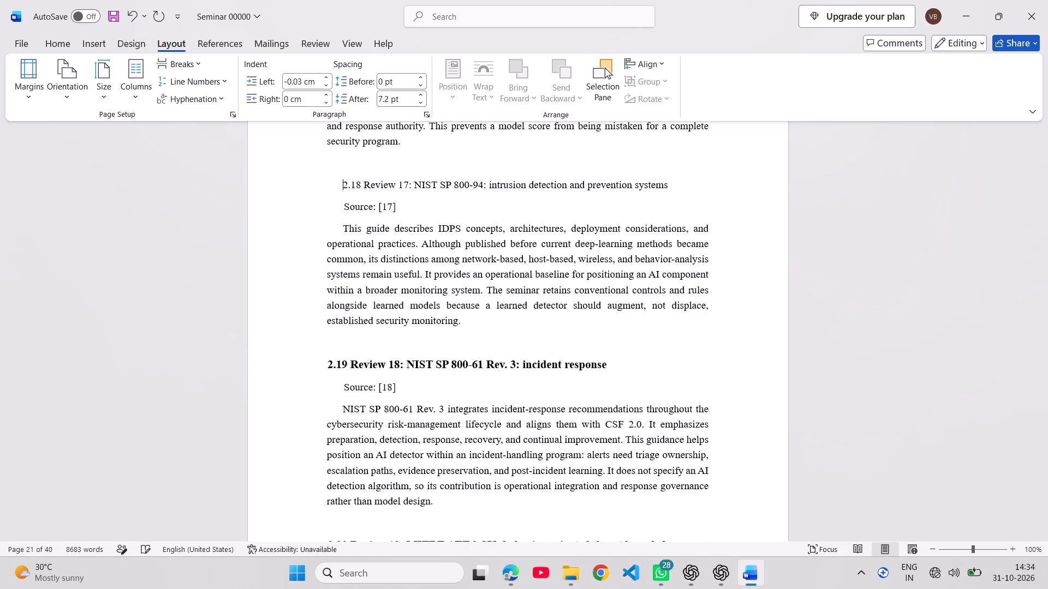
key(Up)
key(BackSpace)
key(BackSpace)
key(Return)
key(Down)
key(BackSpace)
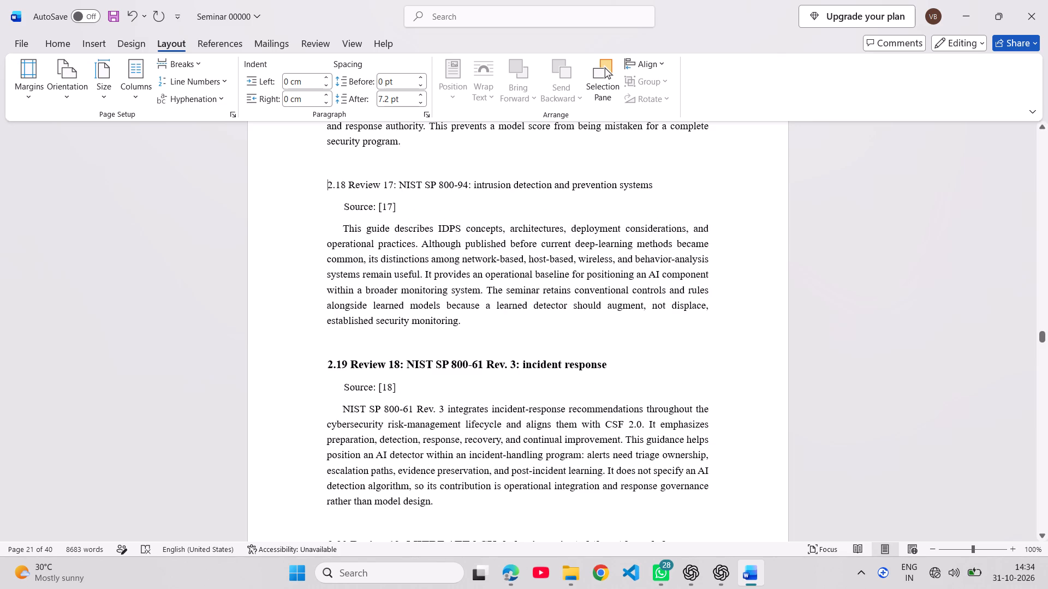
Make the heading "2.18 Review 17: NIST SP 800-94: intrusion detection and prevention systems" bold with font size 12.5.
drag(654, 187, 411, 184)
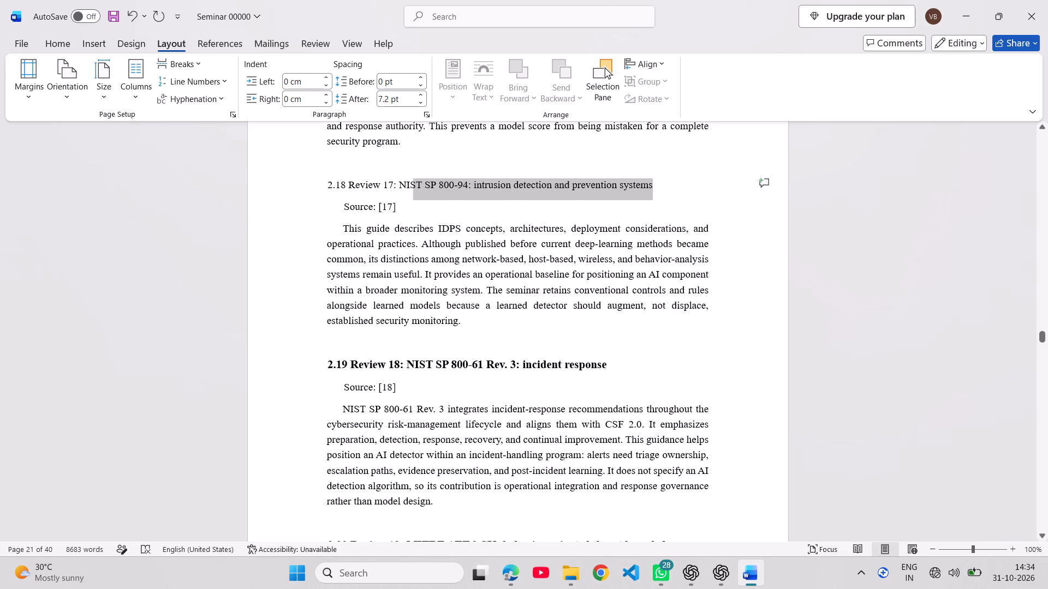
drag(411, 184, 325, 187)
click(335, 169)
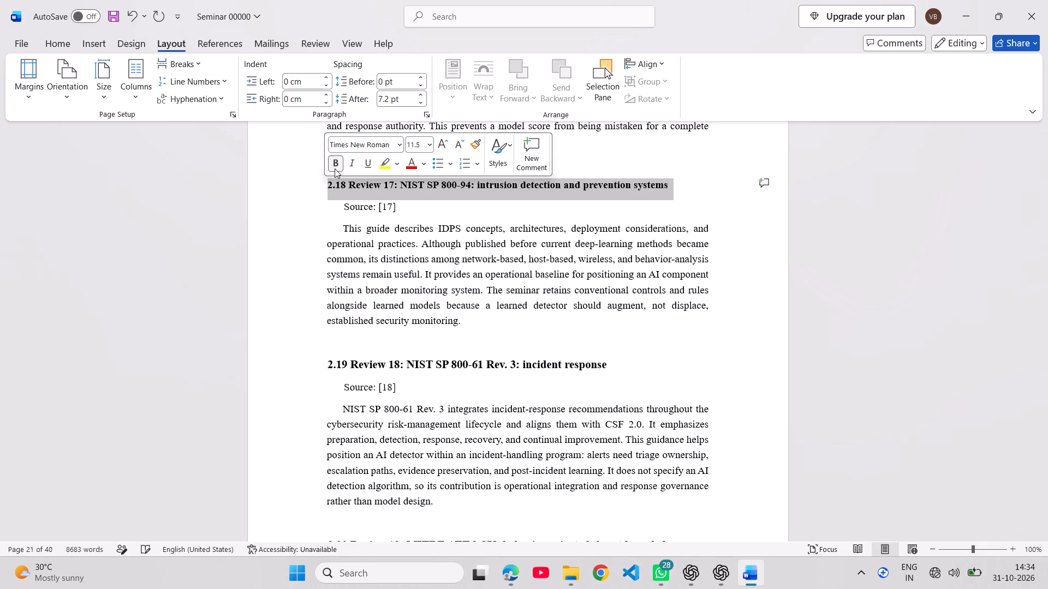
click(444, 139)
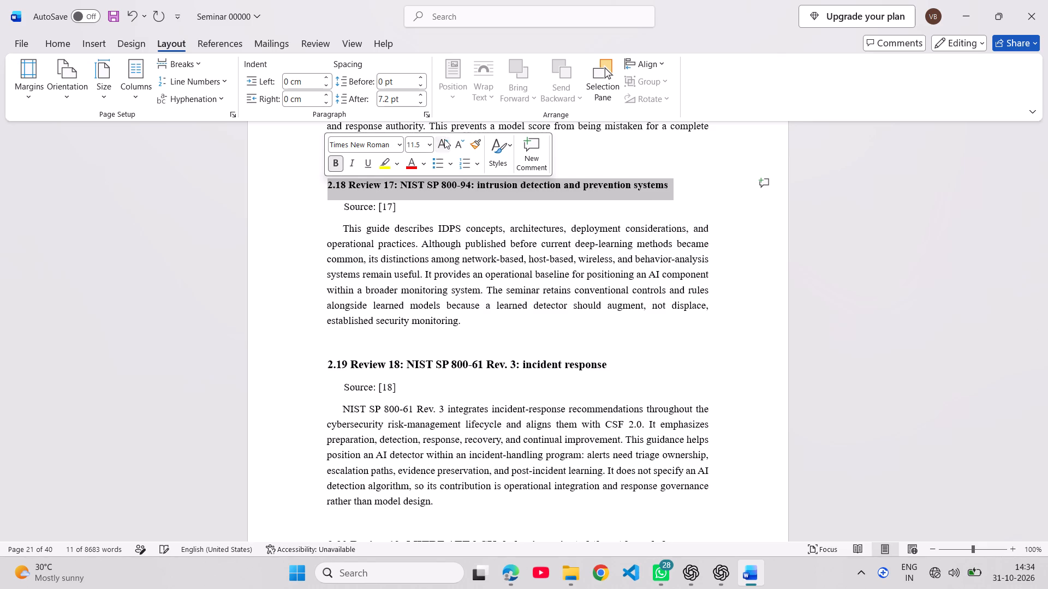
click(420, 140)
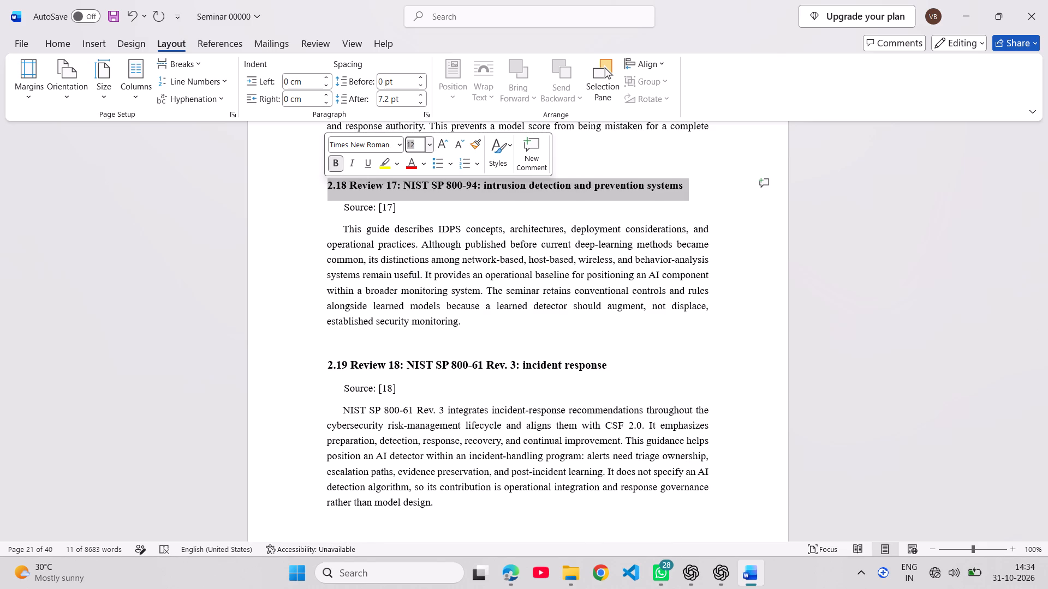
text(12.5)
key(Return)
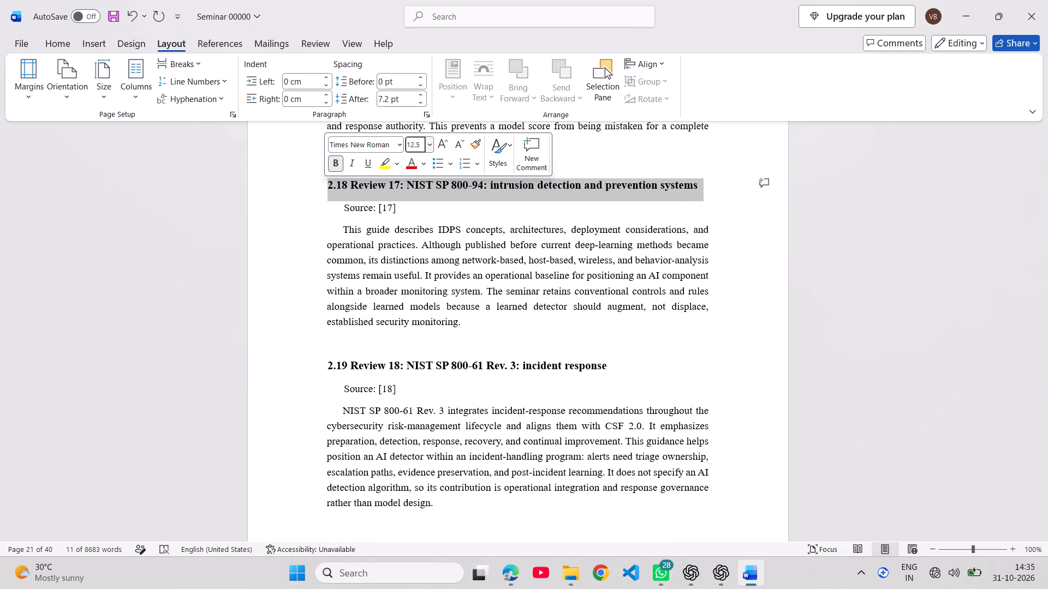
click(299, 195)
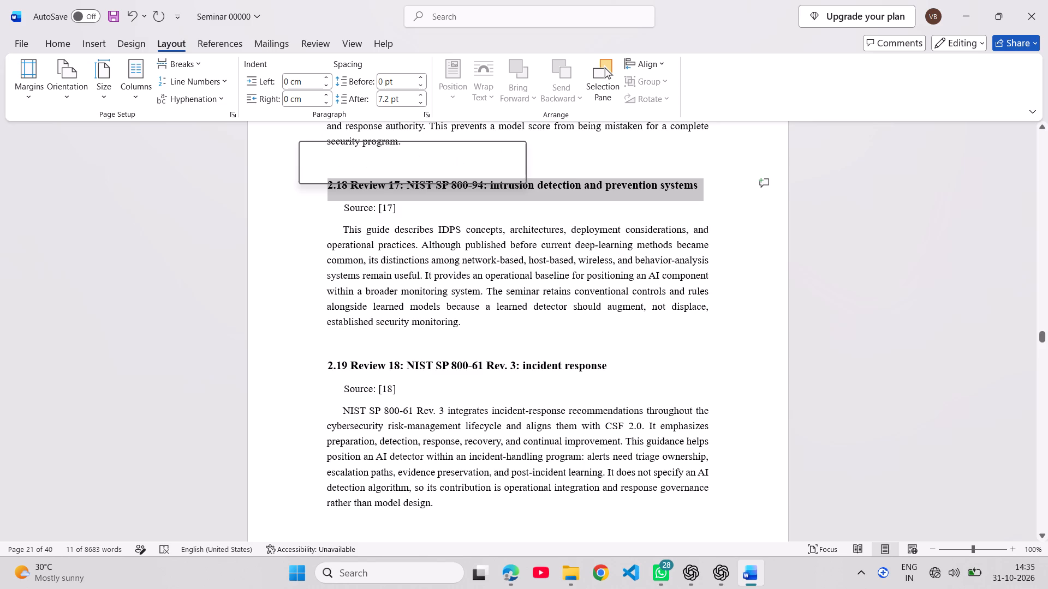
Close the page gap before the heading "2.17 Review 16", leaving one blank line below the section 2.16 text and no first-line heading indent.
scroll(301, 212, up, 3)
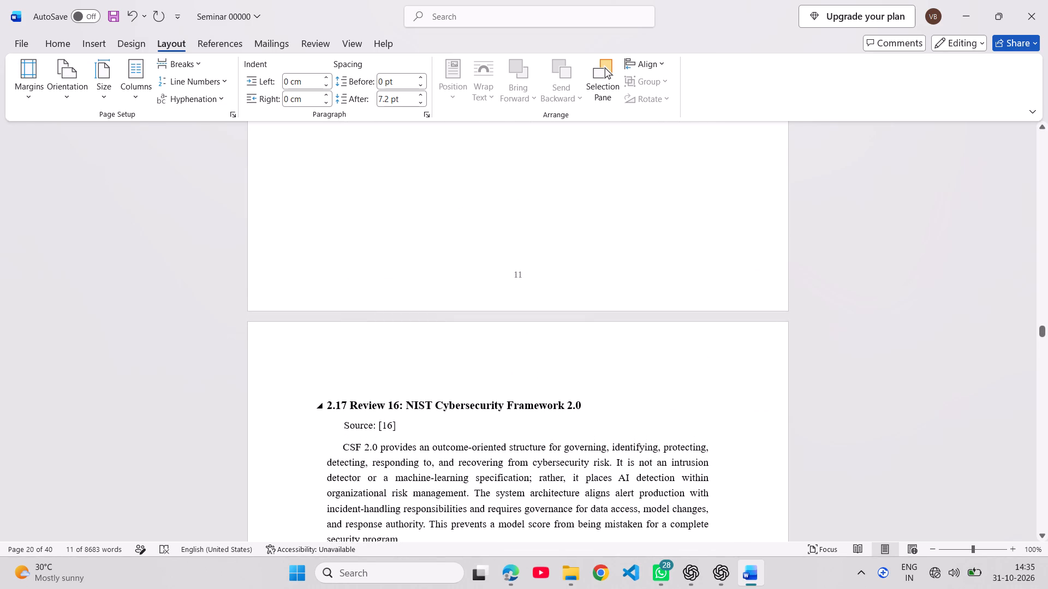
click(324, 408)
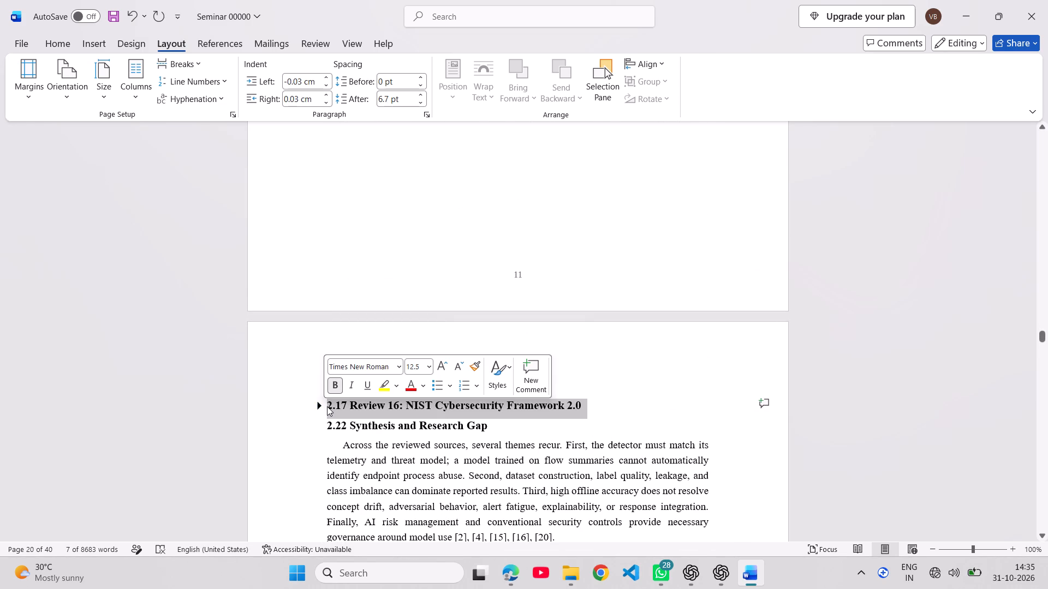
click(317, 406)
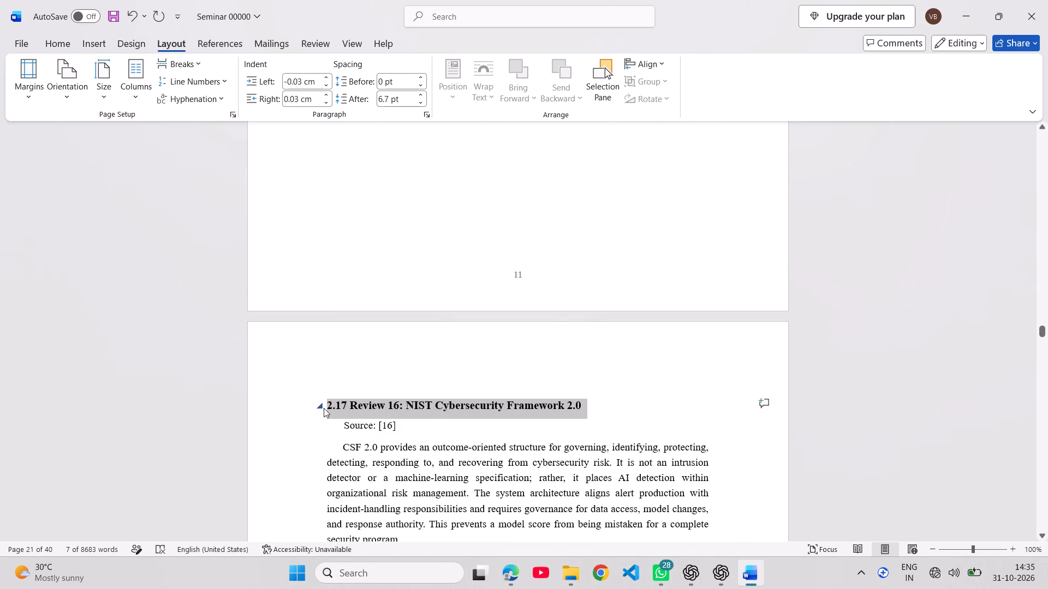
click(327, 407)
click(327, 407)
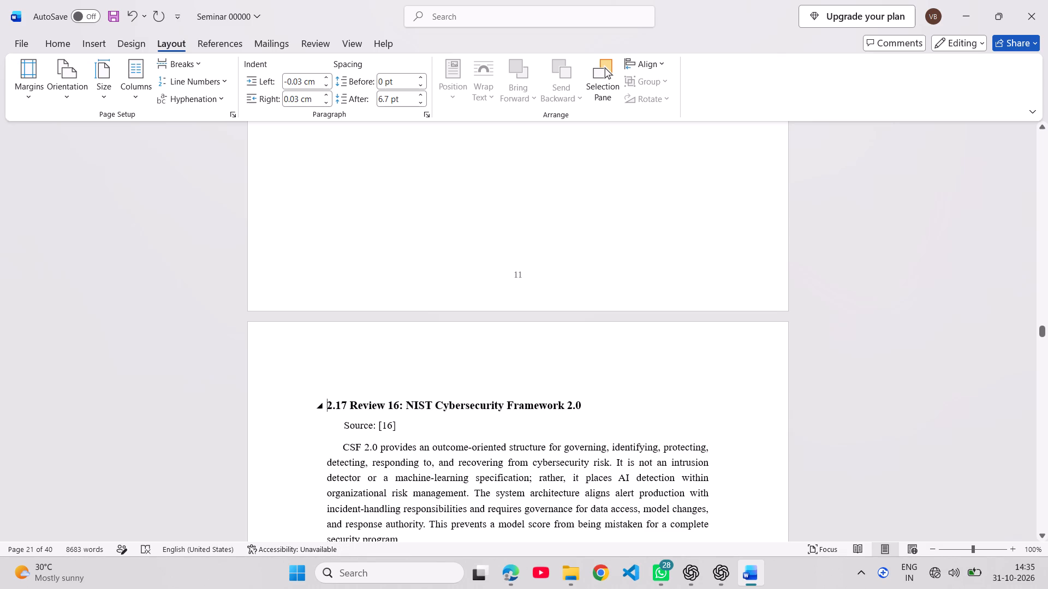
key(BackSpace)
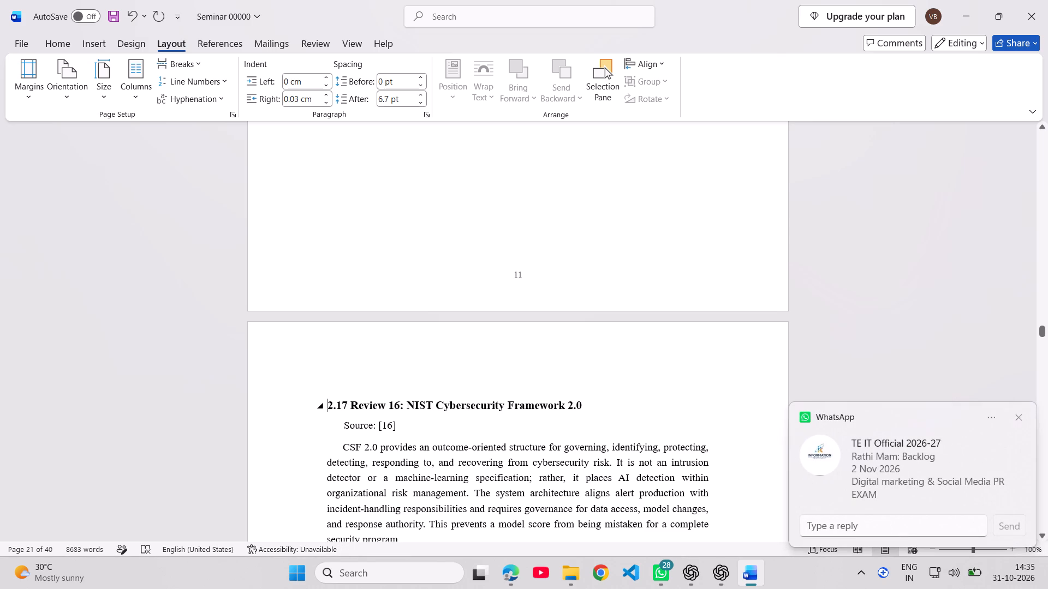
key(BackSpace)
key(BackSpace)
key(Return)
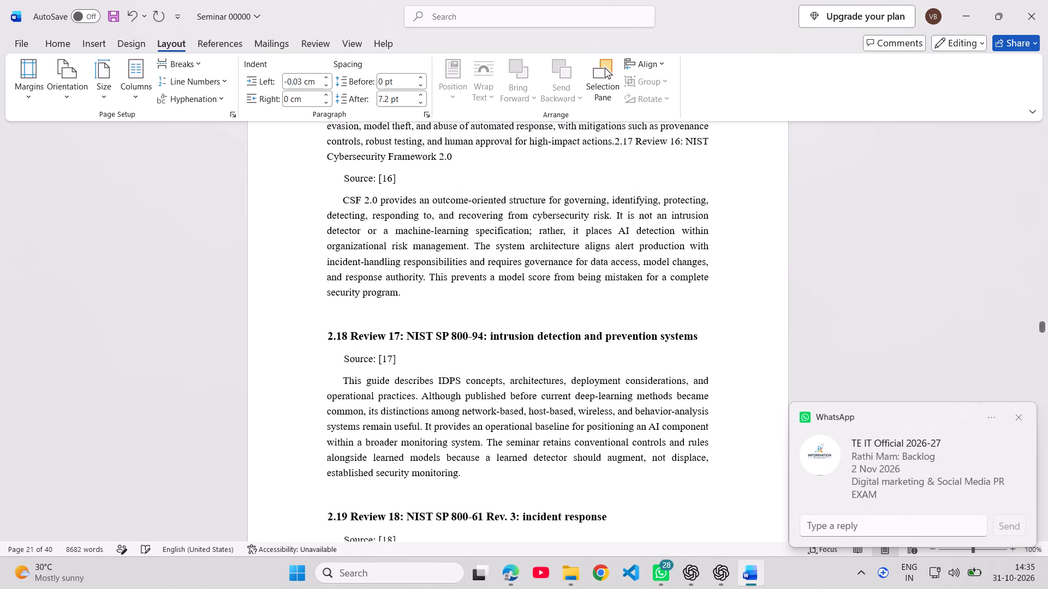
key(Return)
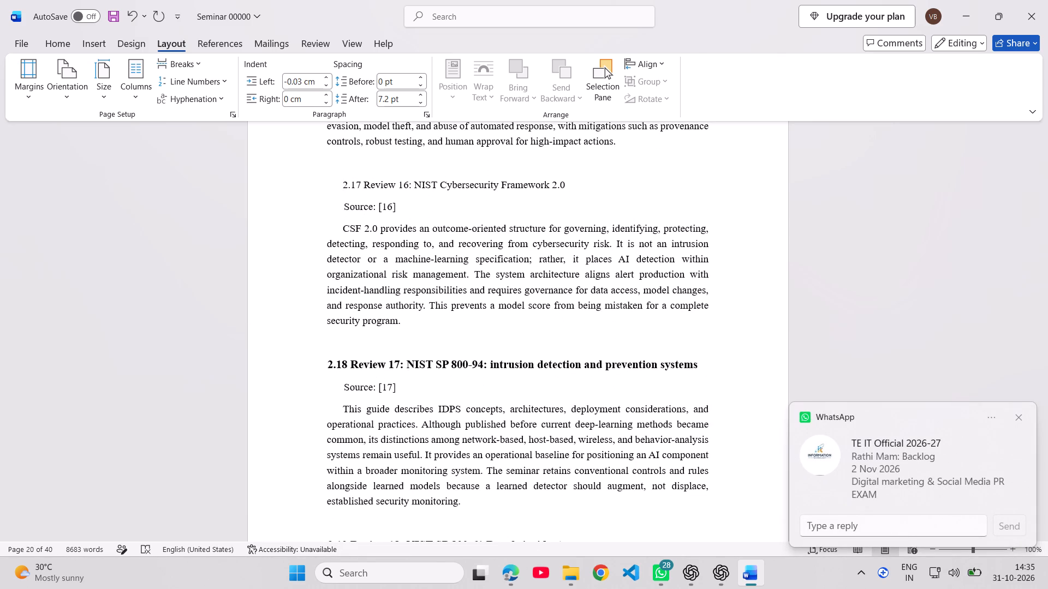
key(Up)
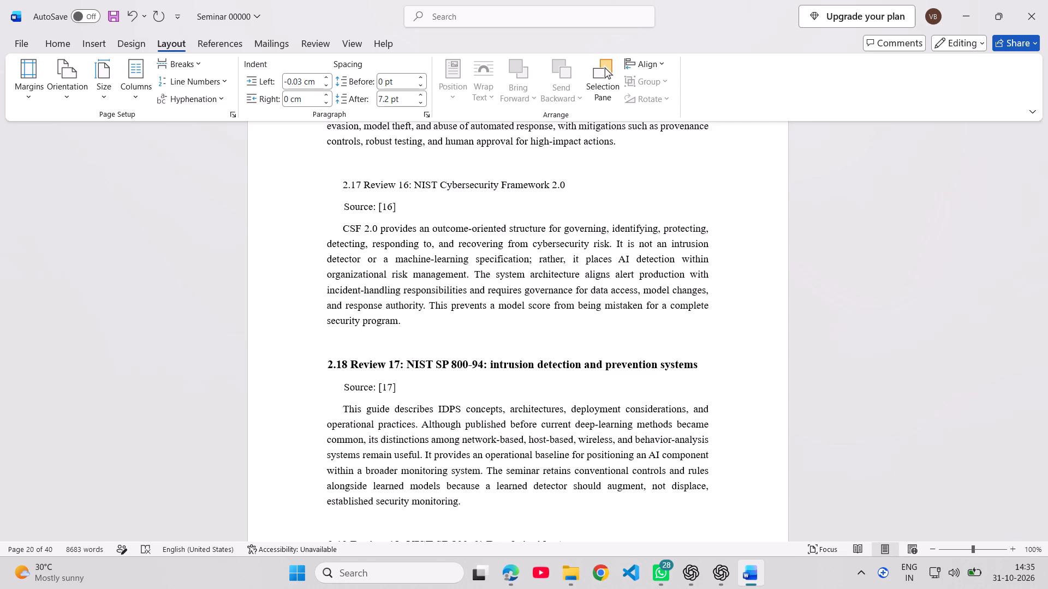
key(BackSpace)
key(Down)
key(Right)
key(Left)
key(BackSpace)
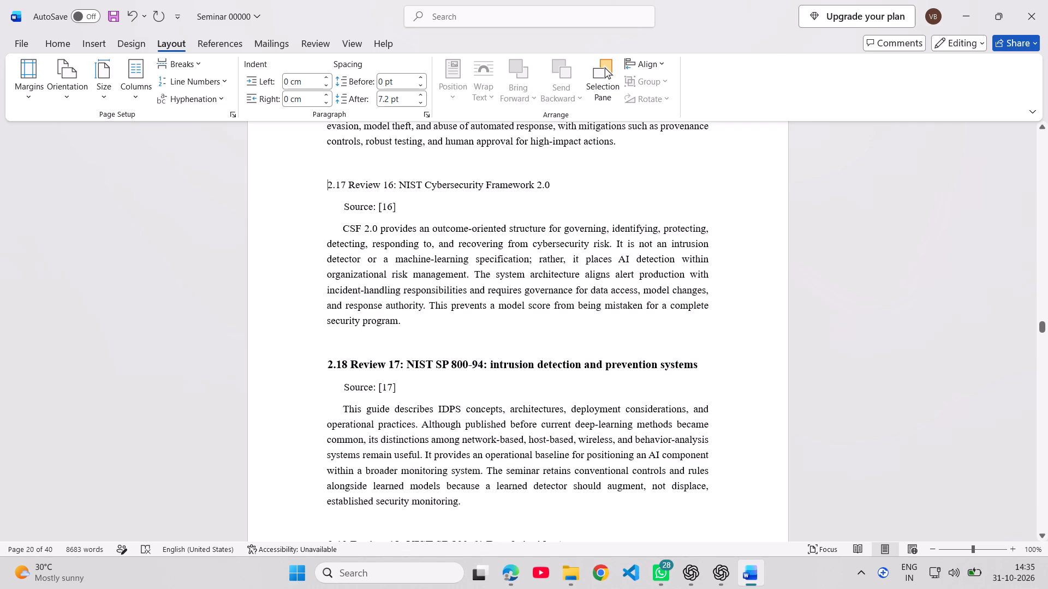
Make the heading "2.17 Review 16: NIST Cybersecurity Framework 2.0" bold with font size 12.5.
drag(557, 189, 334, 189)
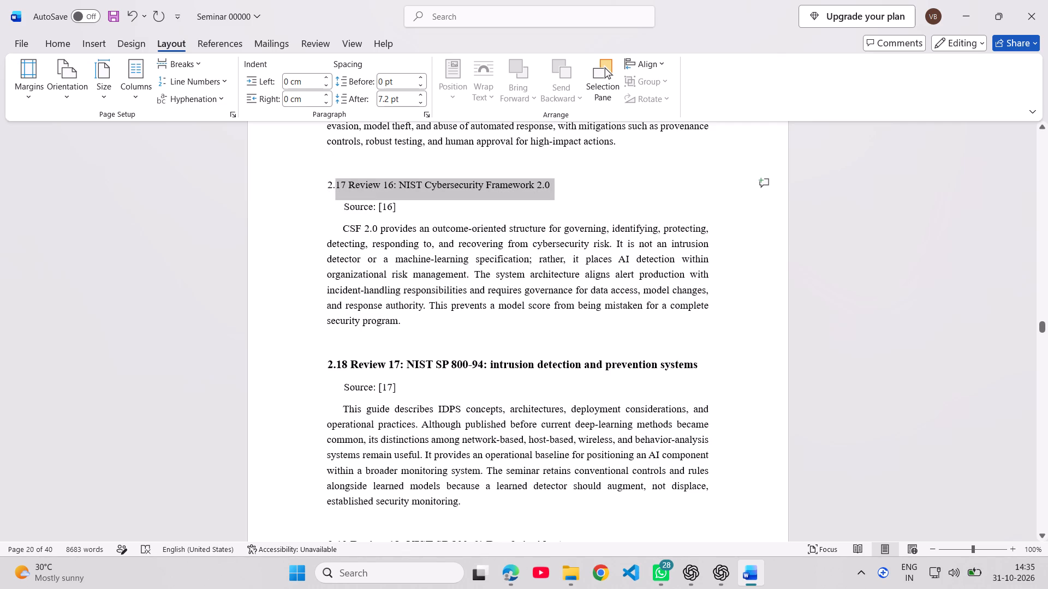
drag(334, 189, 323, 187)
click(334, 165)
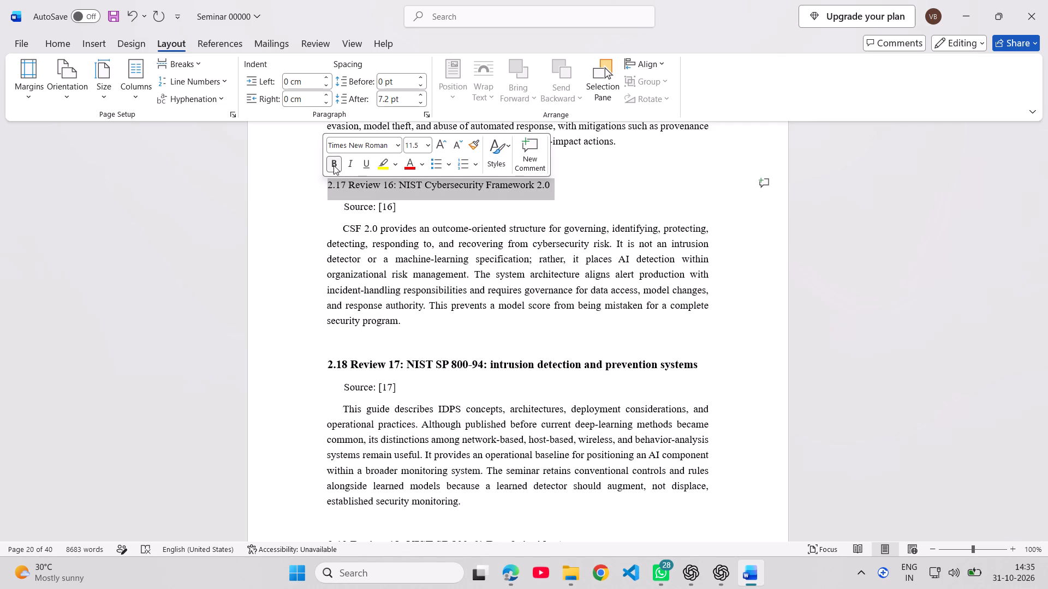
click(419, 146)
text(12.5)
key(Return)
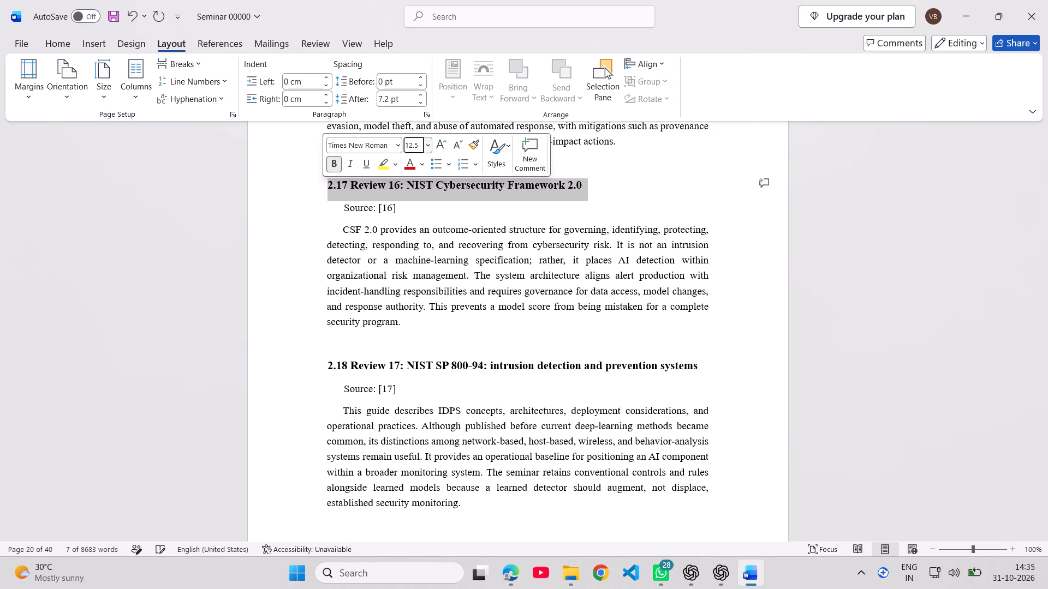
Close the page gap before the heading "2.16 Review 15", leaving one blank line below the section 2.15 text and no first-line heading indent.
click(290, 213)
scroll(290, 213, up, 3)
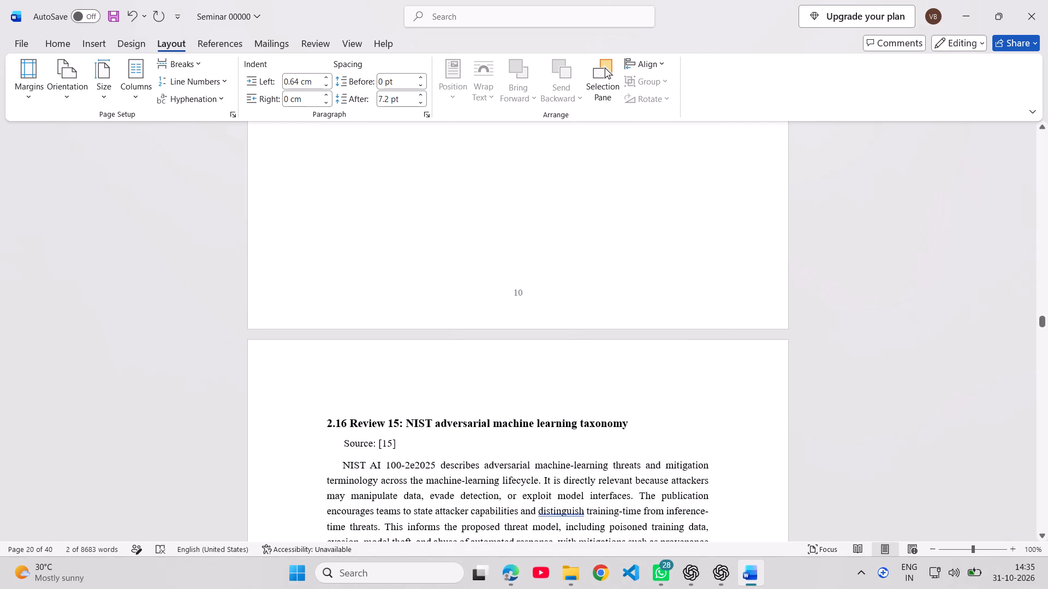
click(324, 420)
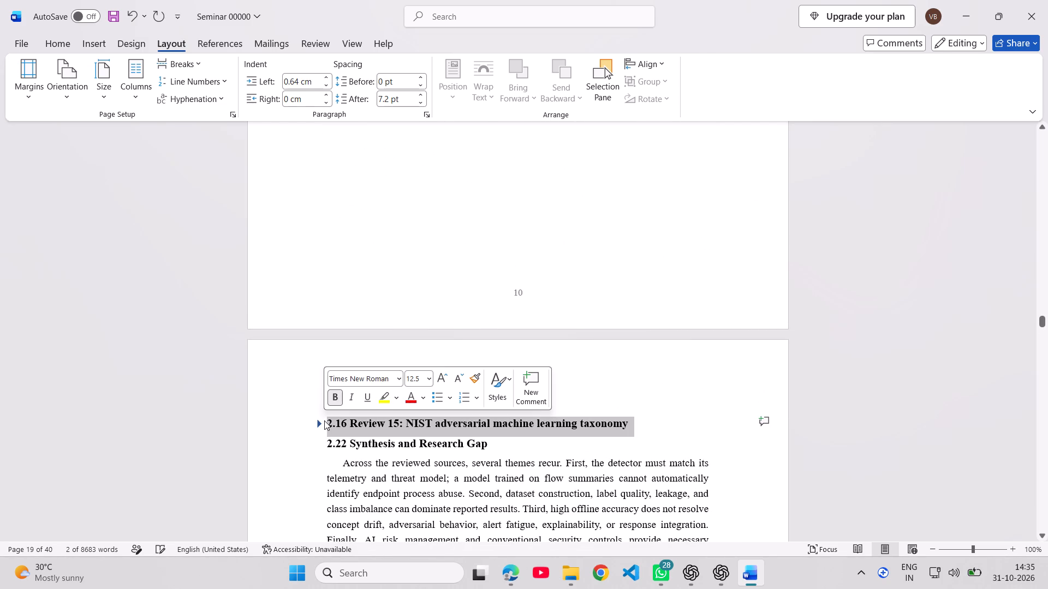
click(318, 423)
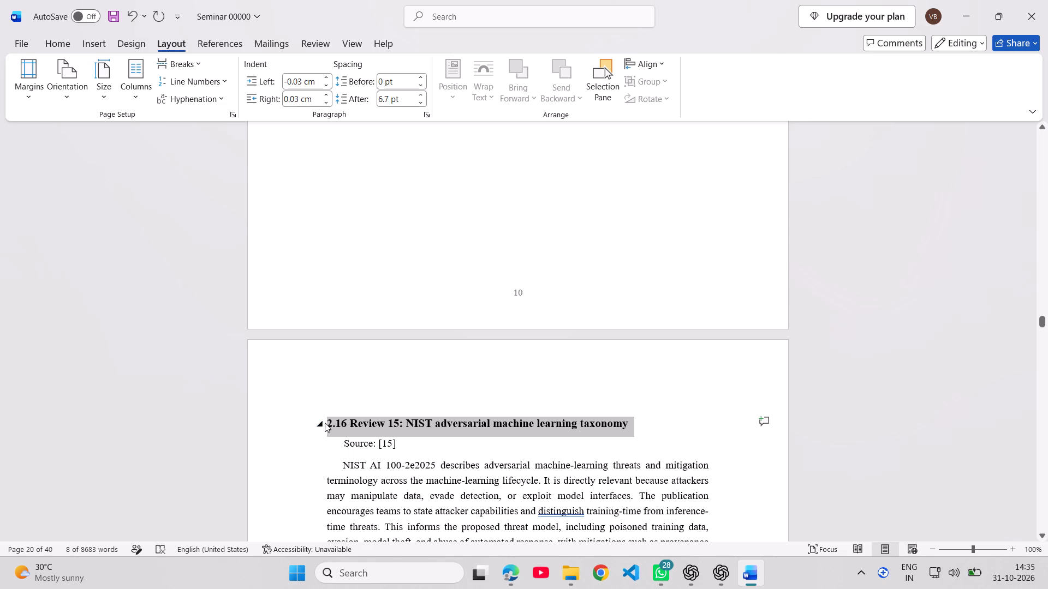
click(332, 422)
click(332, 422)
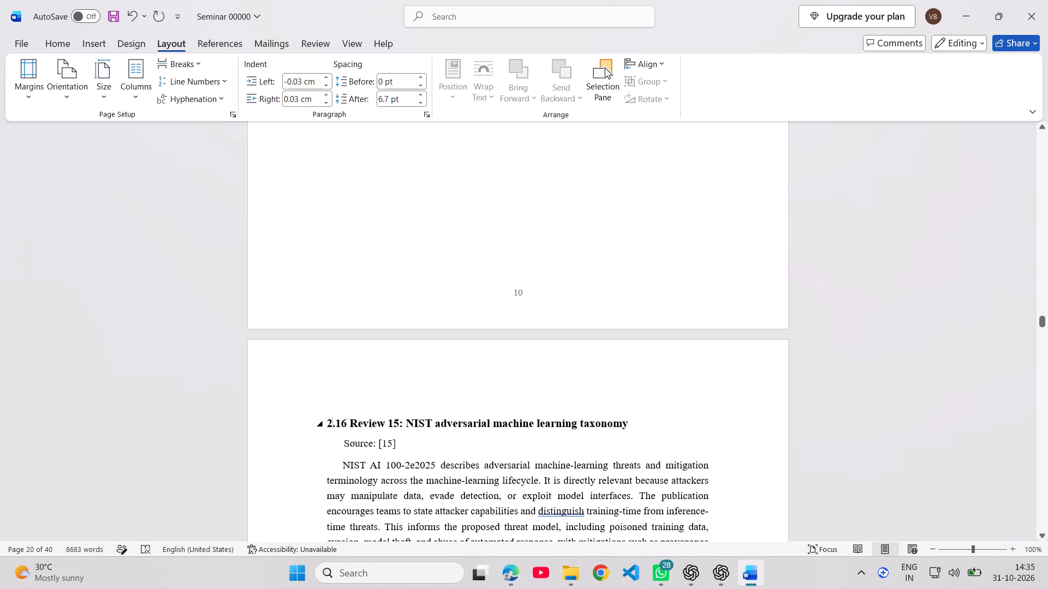
key(Left)
key(BackSpace)
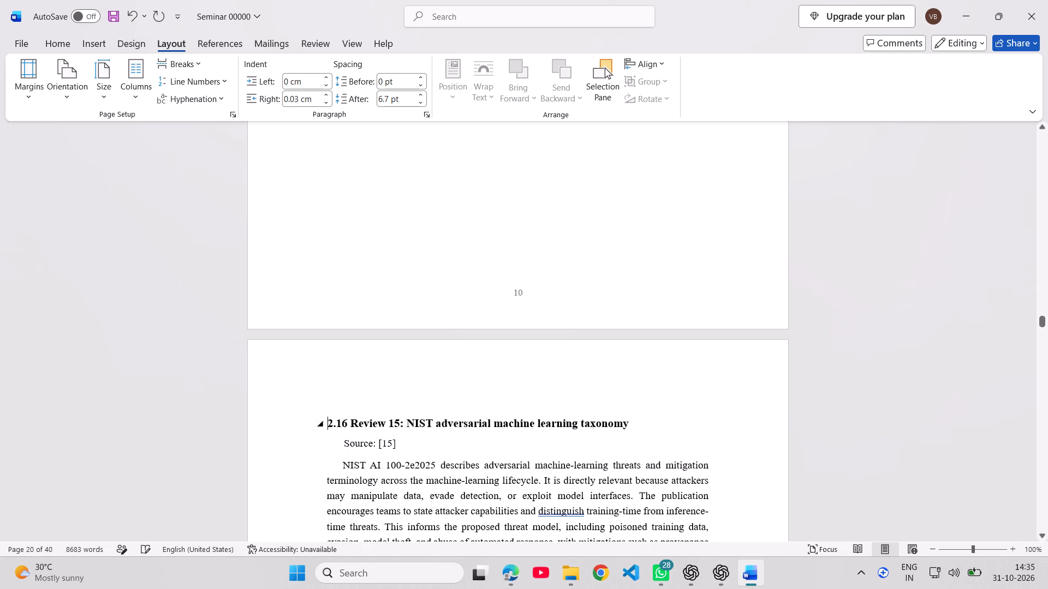
key(BackSpace)
key(BackSpace)
key(Return)
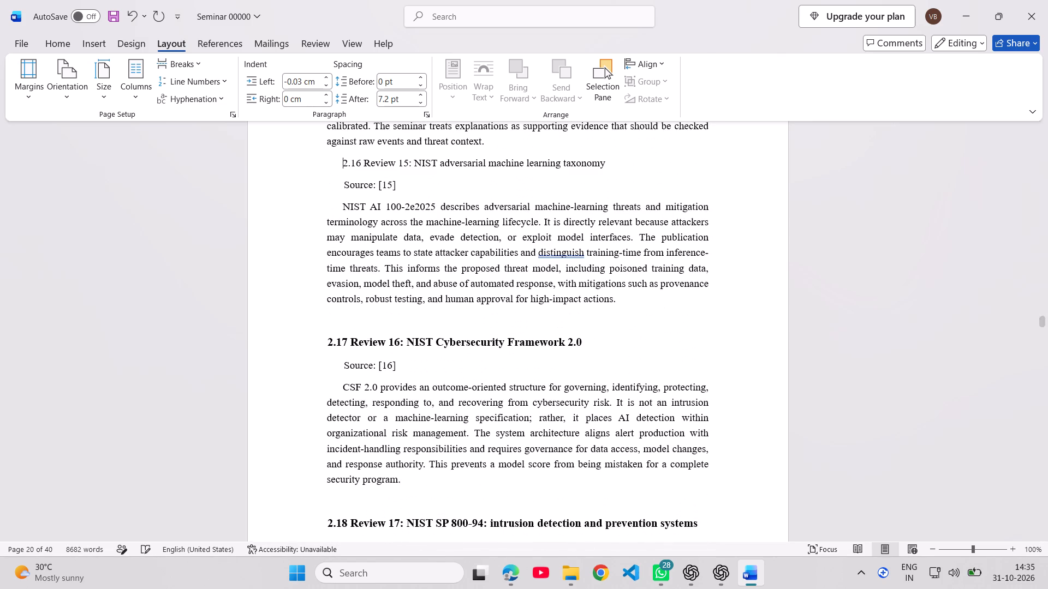
key(Return)
key(Up)
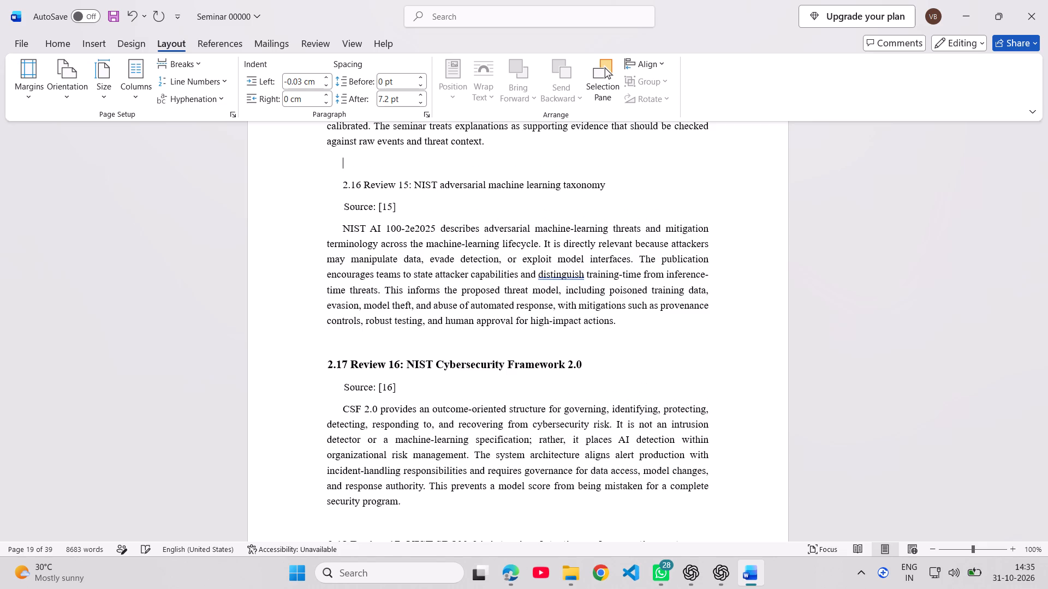
key(BackSpace)
key(Down)
key(BackSpace)
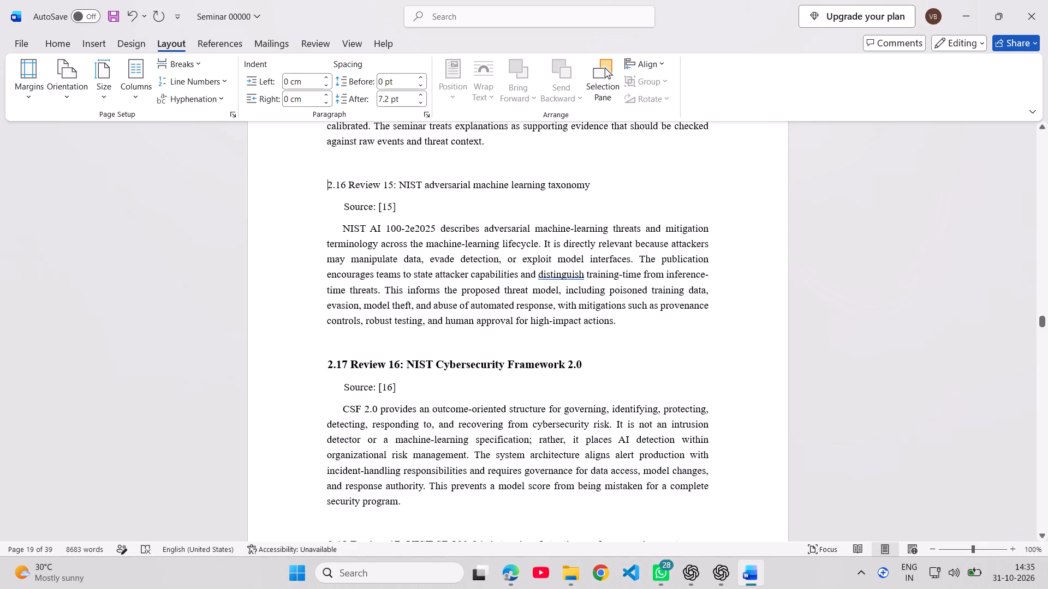
Make the heading "2.16 Review 15: NIST adversarial machine learning taxonomy" bold with font size 12.5.
drag(326, 182, 588, 184)
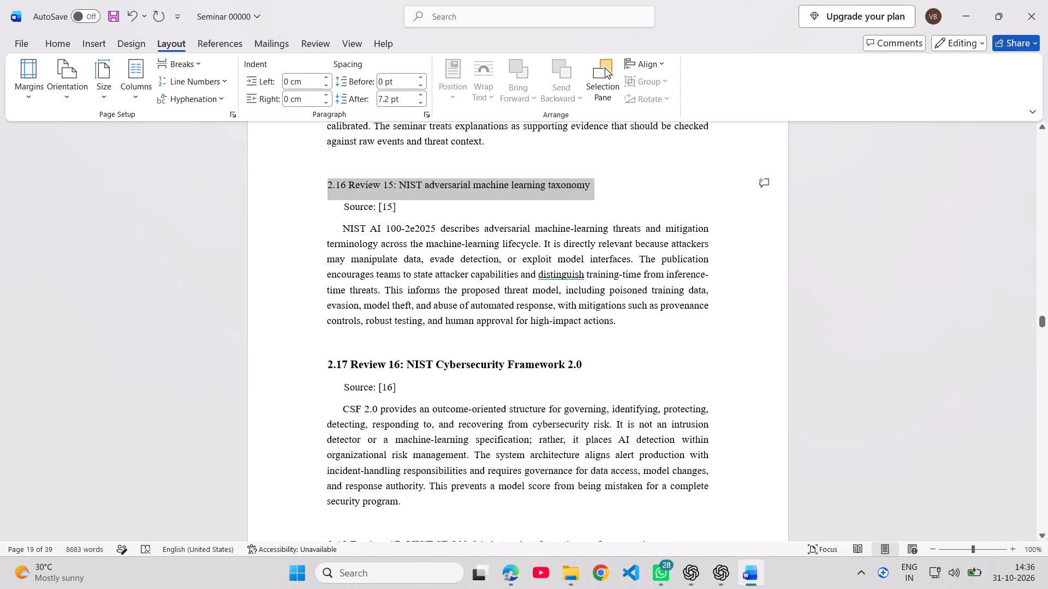
drag(588, 184, 588, 184)
click(601, 161)
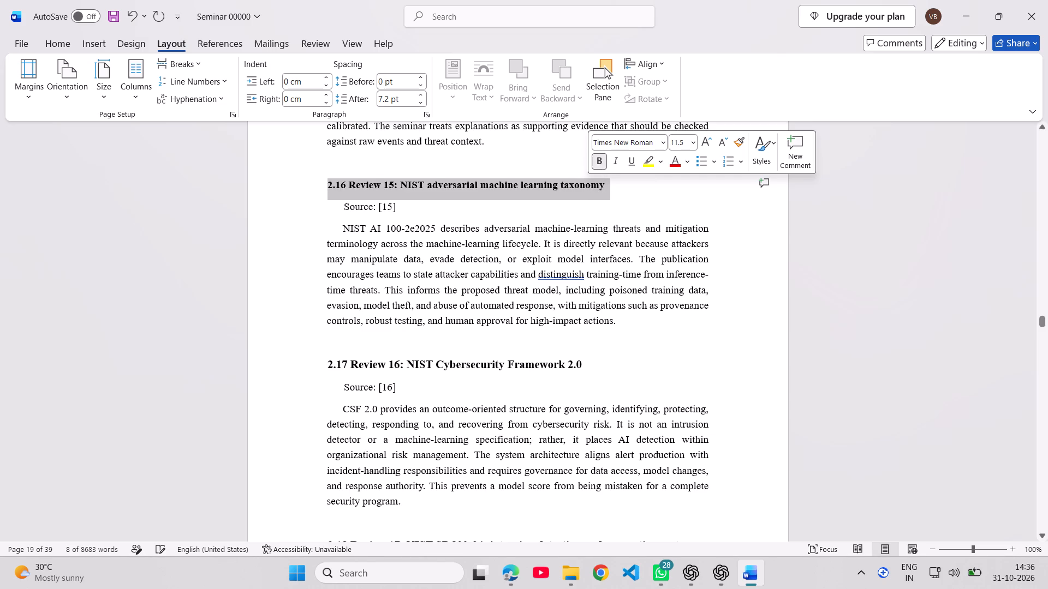
click(683, 147)
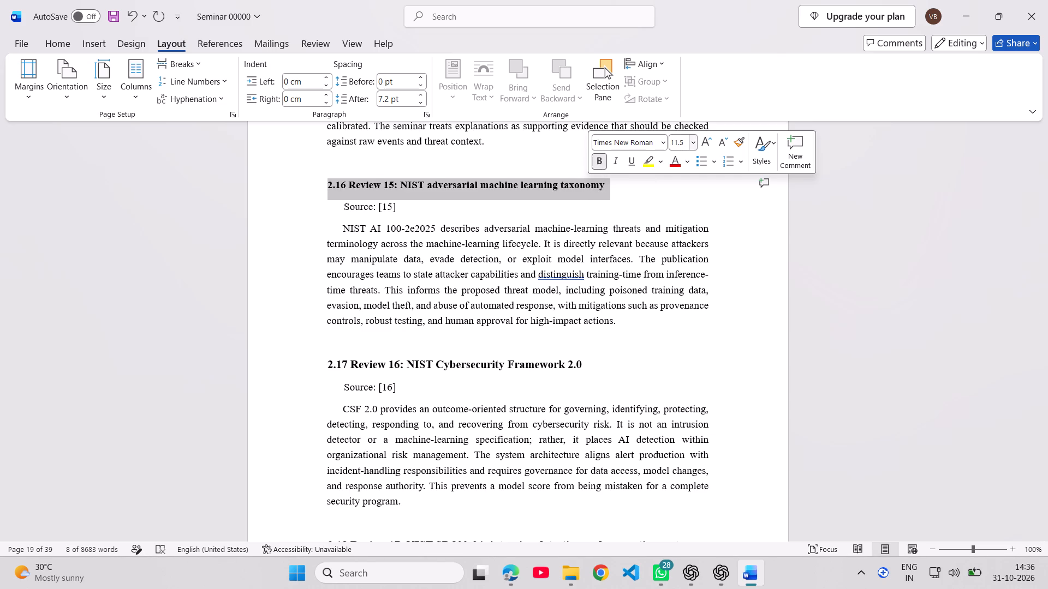
click(682, 141)
text(12.5)
key(Return)
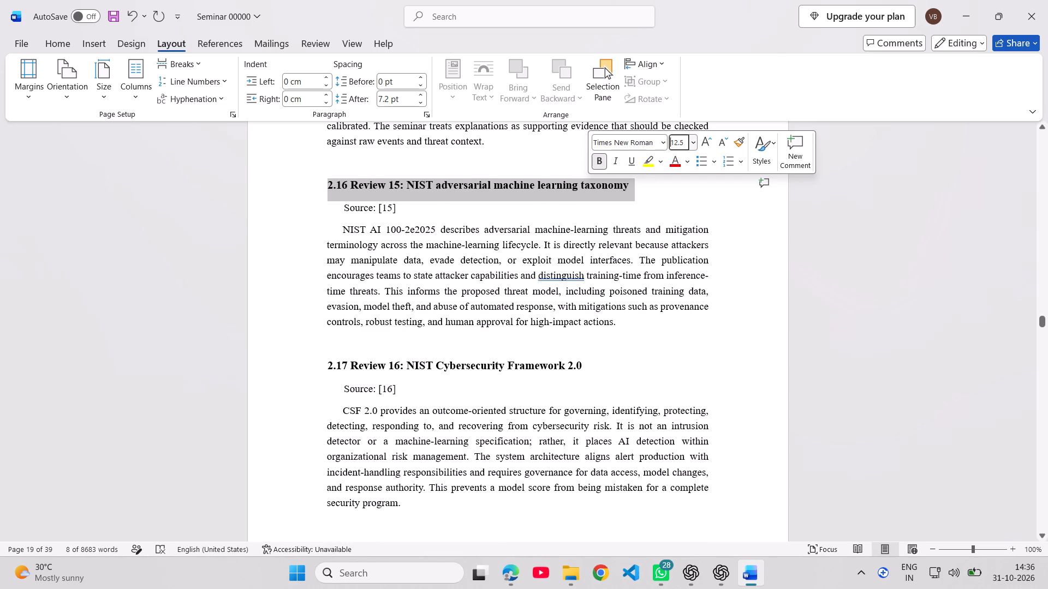
click(282, 205)
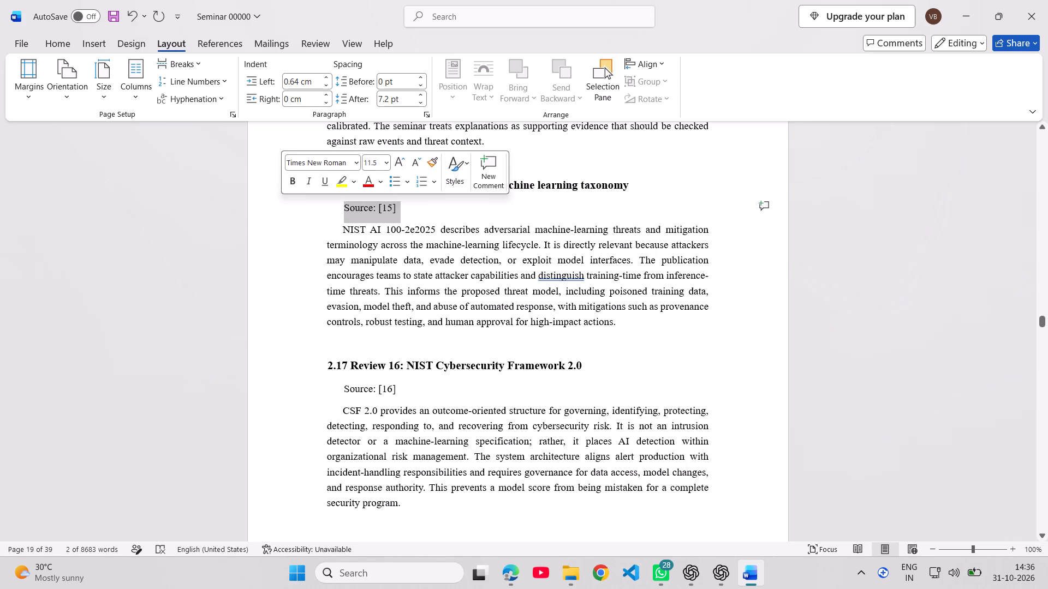
click(717, 175)
Close the page gap before the heading "2.15 Review 14", leaving one blank line below the section 2.14 text and no first-line heading indent.
scroll(605, 193, up, 1)
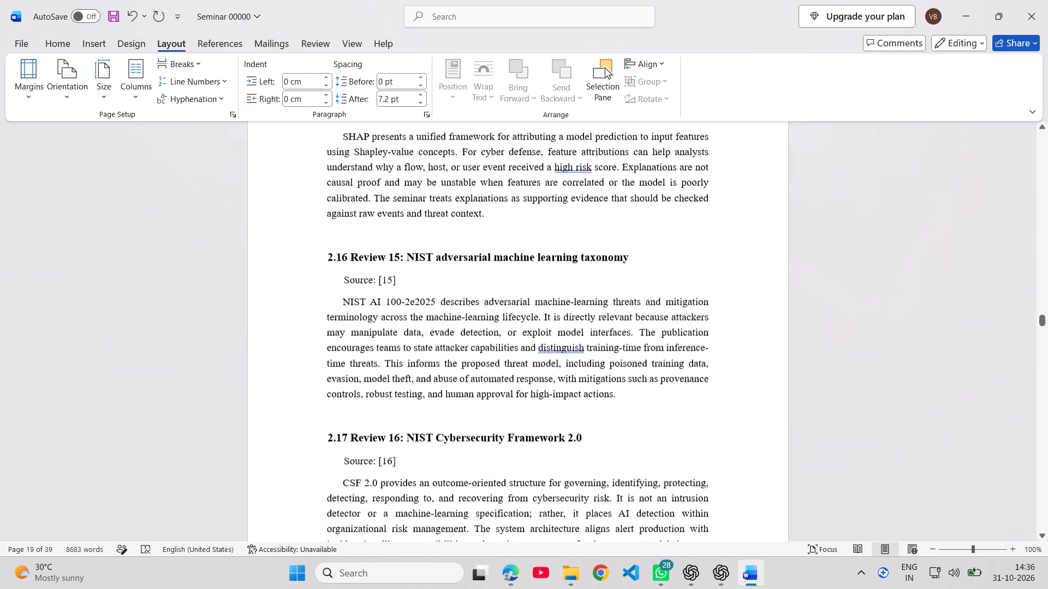
scroll(605, 193, up, 2)
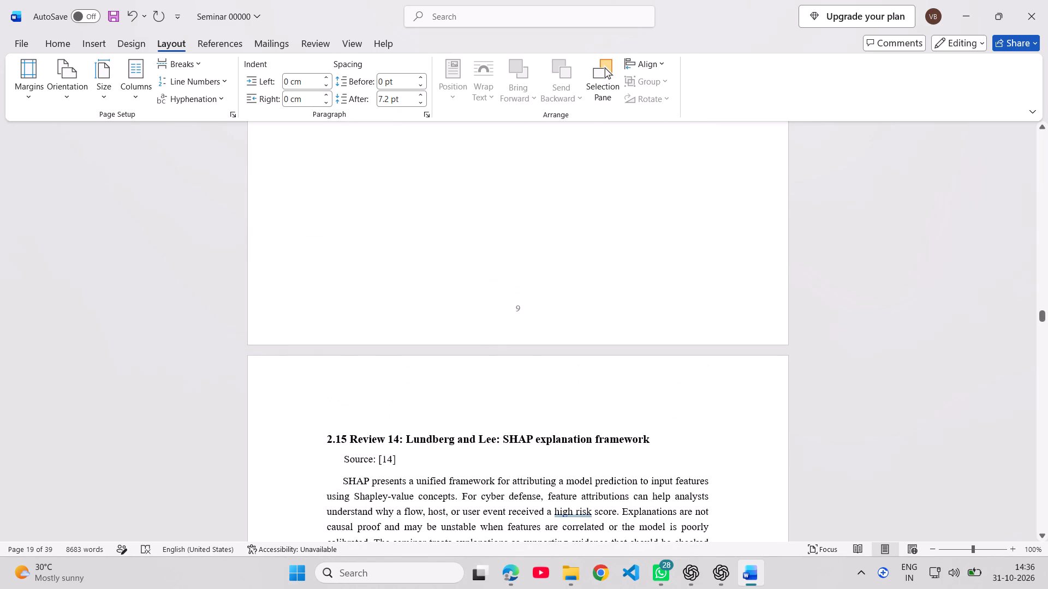
click(327, 444)
key(BackSpace)
key(BackSpace)
key(BackSpace)
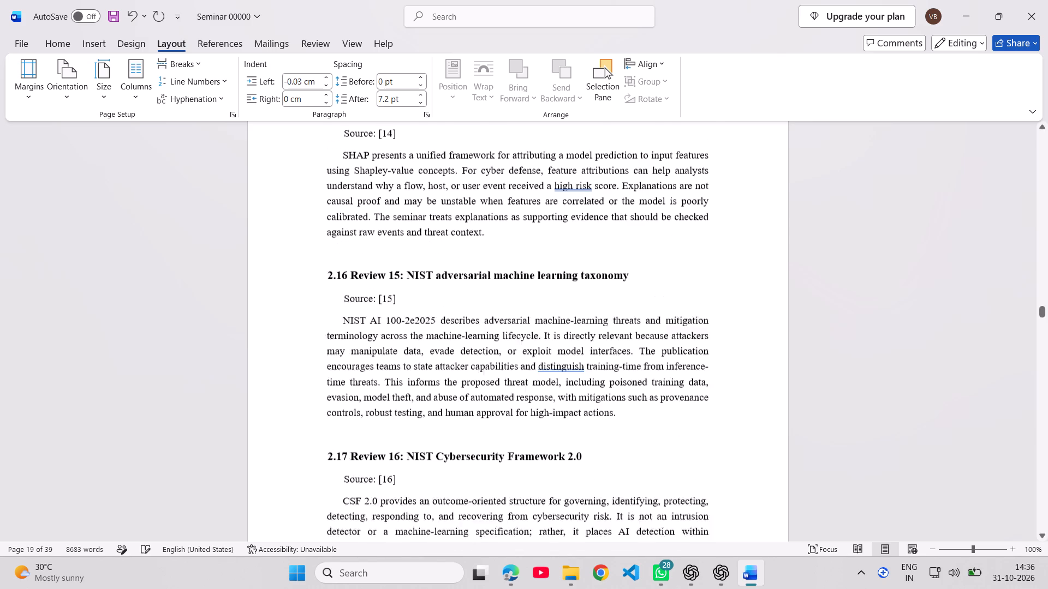
key(Return)
key(Return)
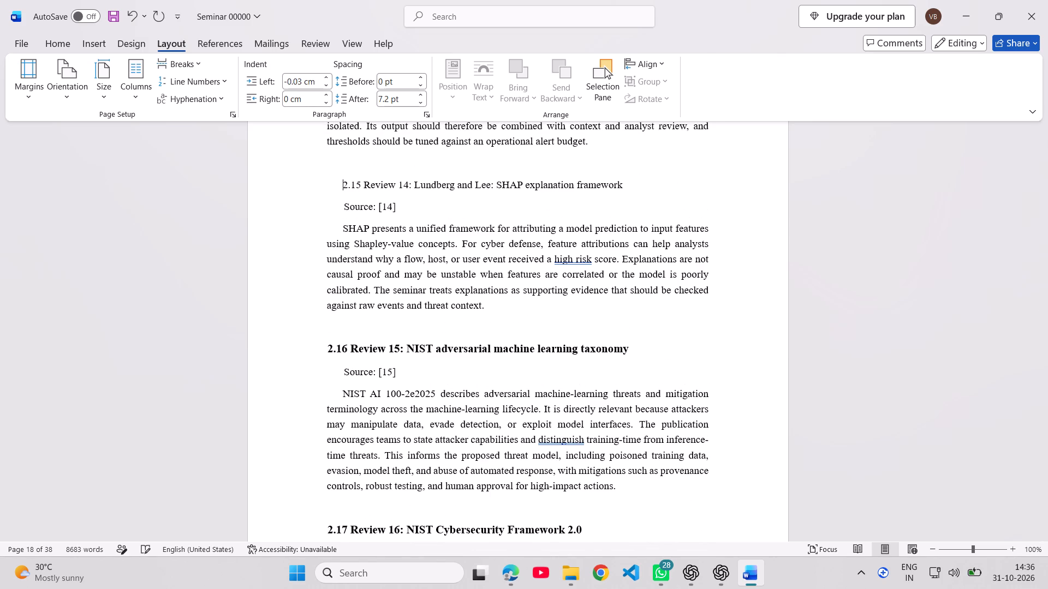
key(Up)
key(BackSpace)
click(340, 194)
key(BackSpace)
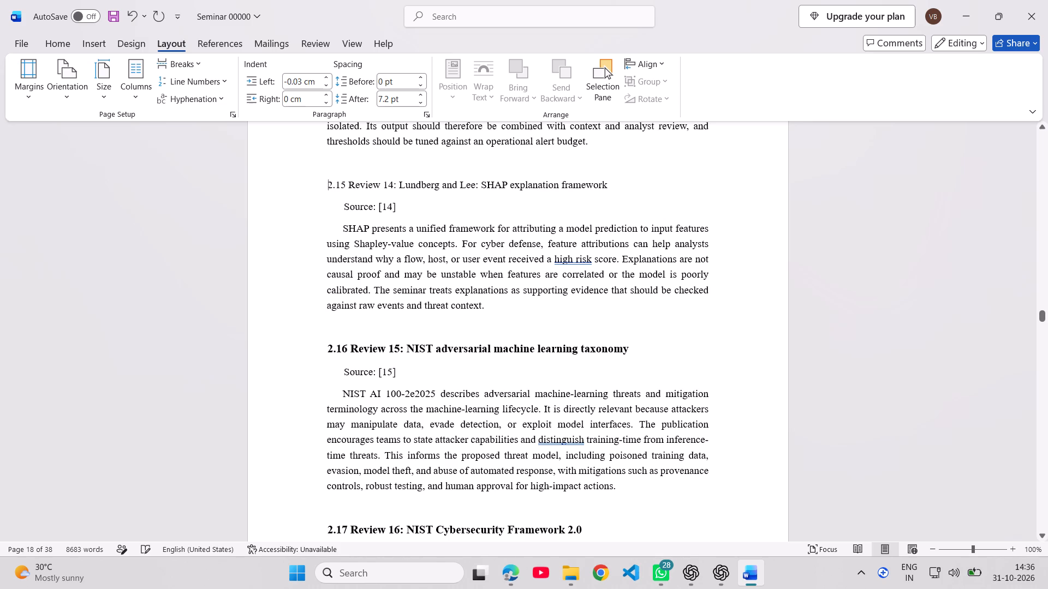
Make the heading "2.15 Review 14: Lundberg and Lee: SHAP explanation framework" bold with font size 12.5.
drag(605, 185, 327, 188)
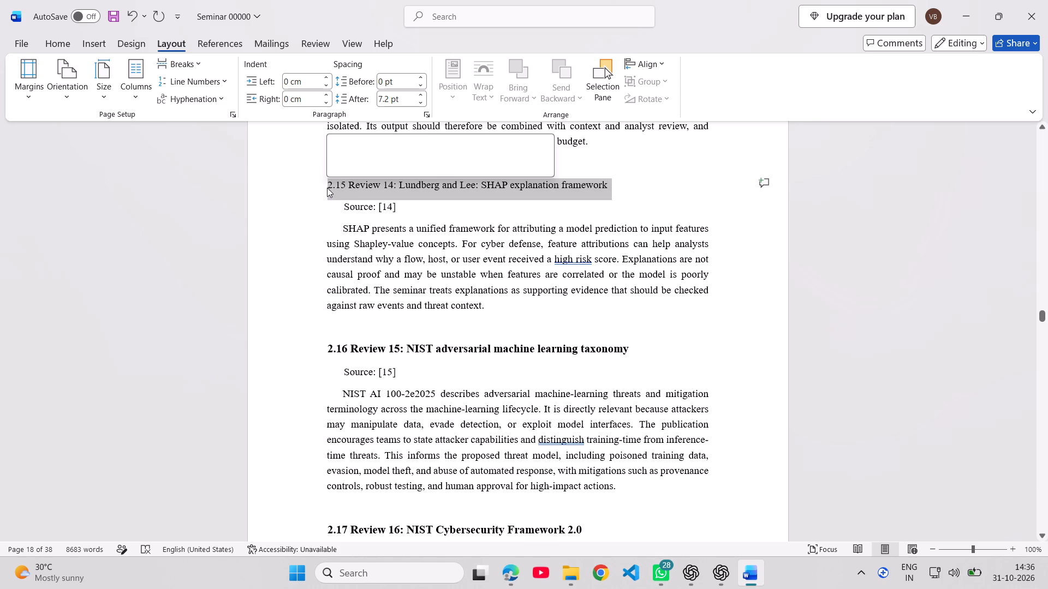
click(335, 169)
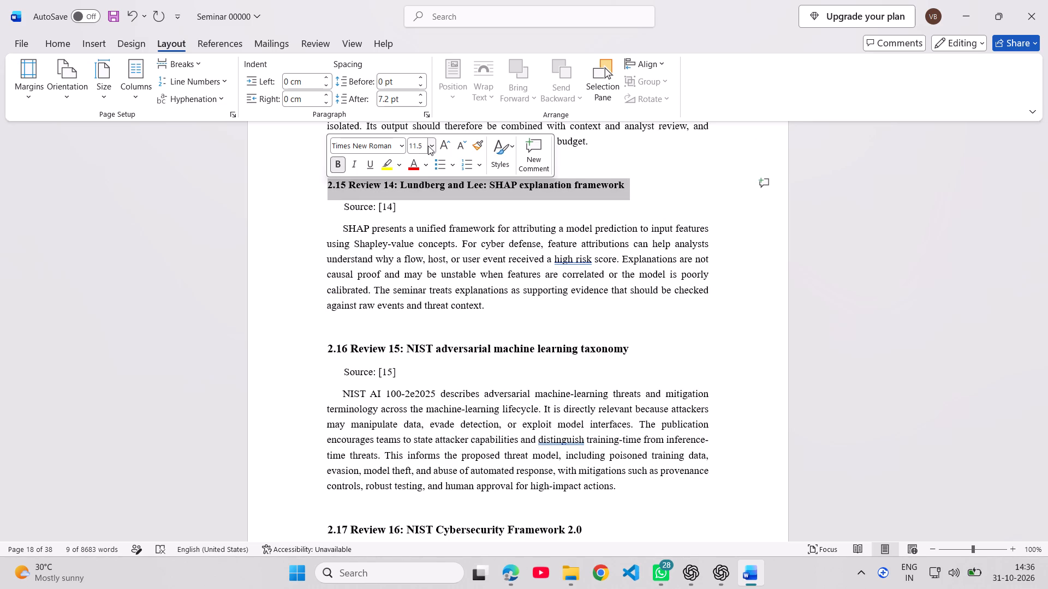
click(424, 145)
text(12.5)
key(Return)
click(310, 214)
Check the Literature Survey review sections before and after section 2.15 for remaining page gaps and inconsistent heading formatting.
scroll(323, 241, up, 1)
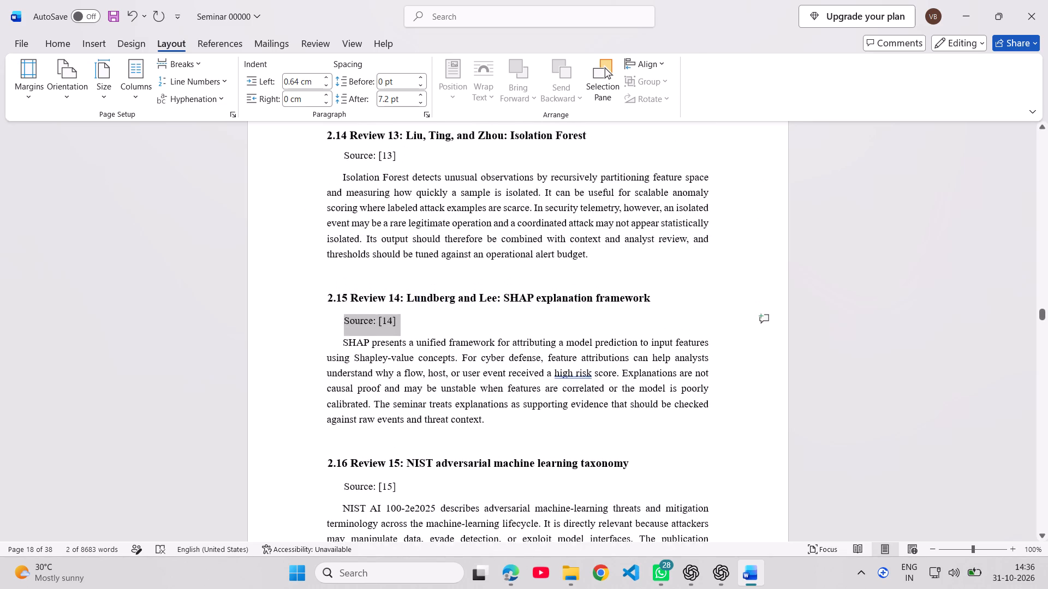
scroll(323, 241, up, 3)
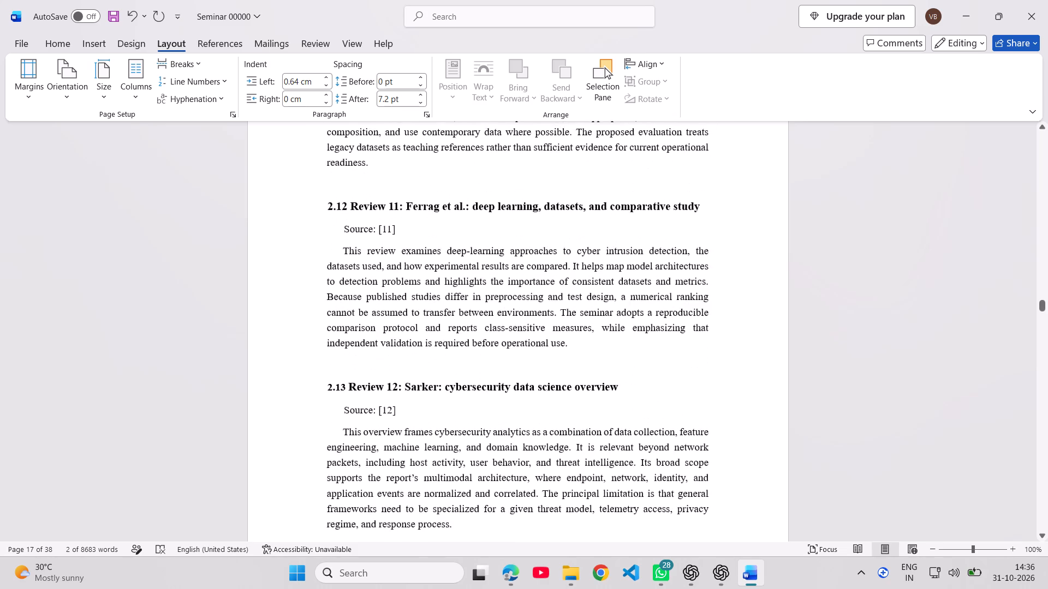
scroll(323, 241, up, 3)
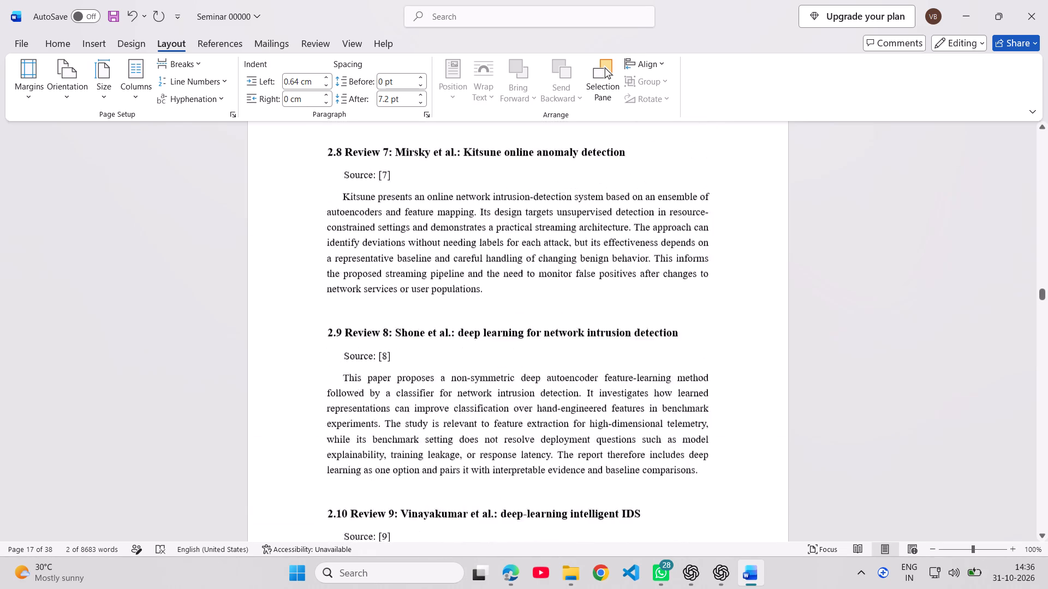
scroll(323, 241, up, 2)
scroll(323, 241, down, 9)
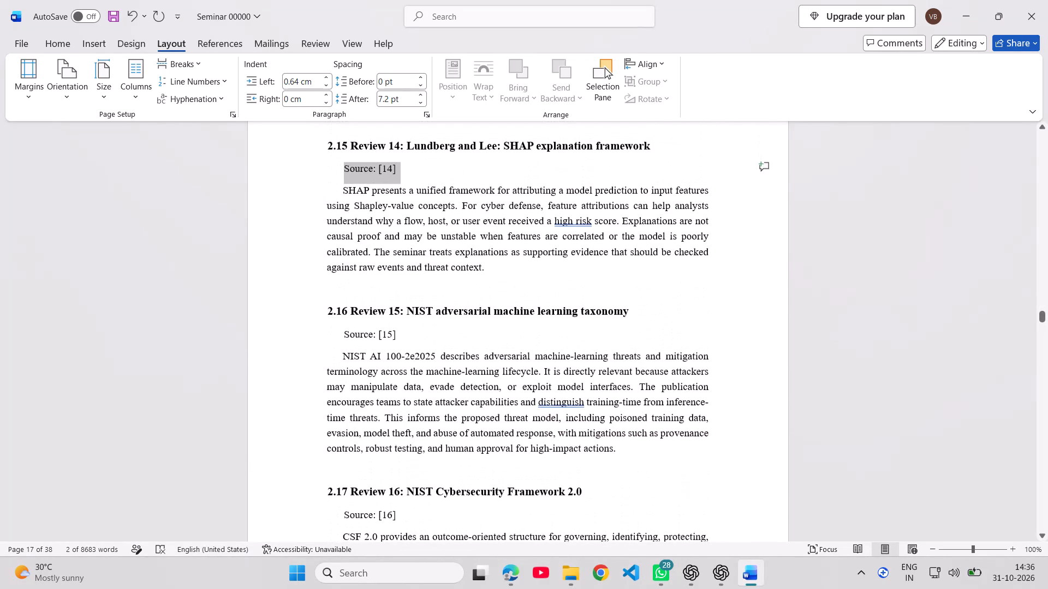
Check the Literature Survey from section 2.16 through Table 2.1 and the start of chapter 3 for page gaps and heading formatting.
click(429, 169)
scroll(406, 266, down, 2)
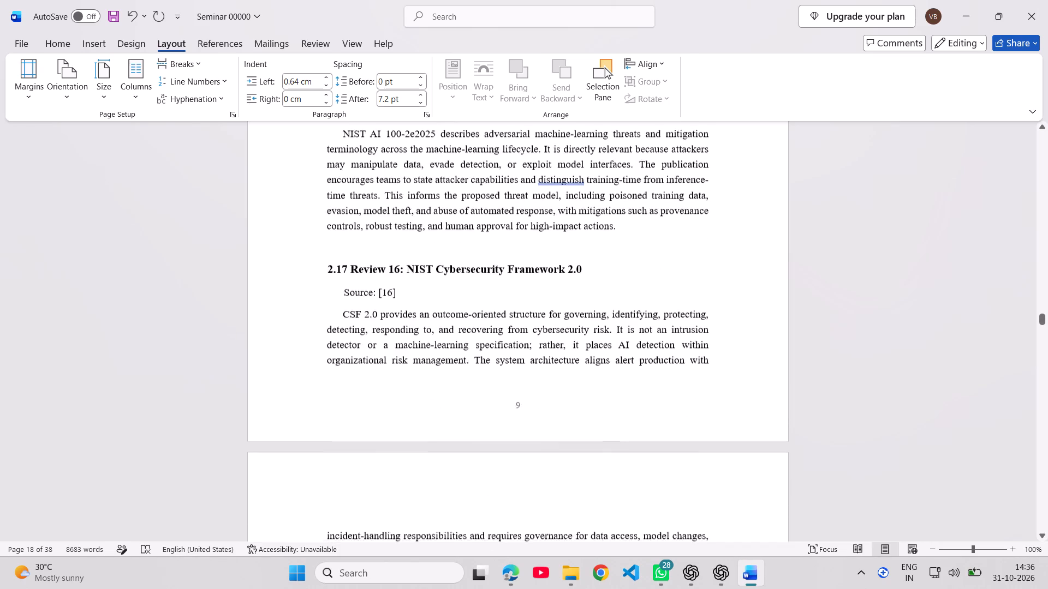
scroll(406, 266, down, 6)
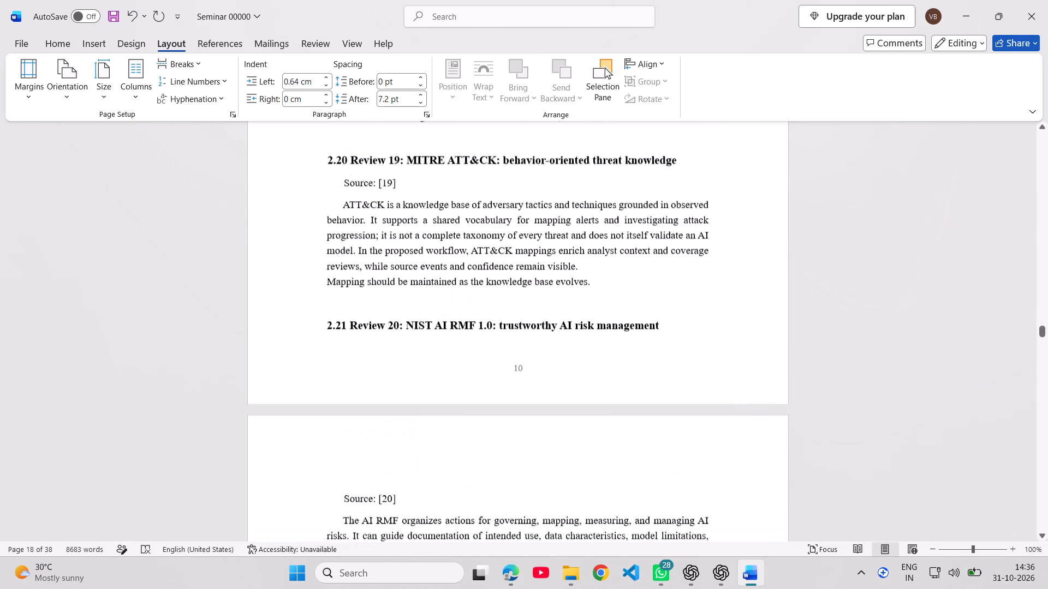
scroll(406, 266, down, 3)
scroll(406, 266, up, 1)
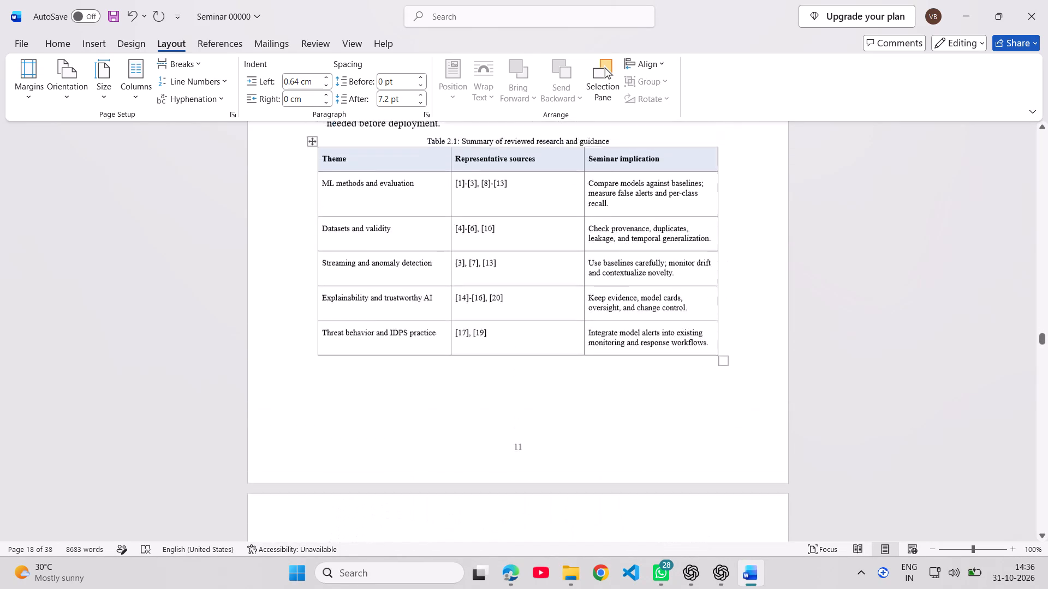
scroll(406, 266, up, 1)
scroll(406, 266, down, 4)
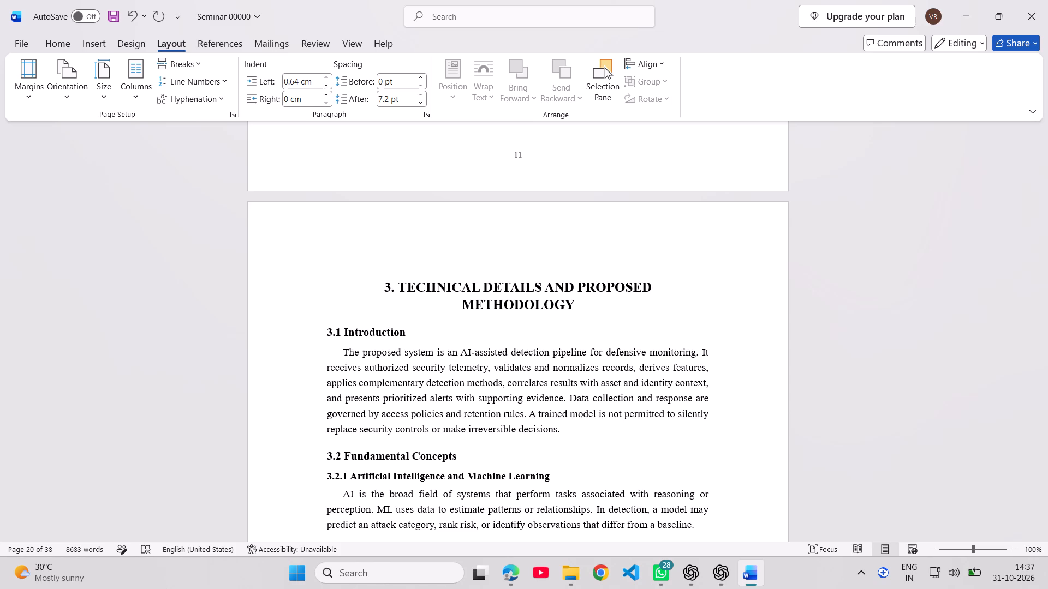
scroll(406, 266, down, 1)
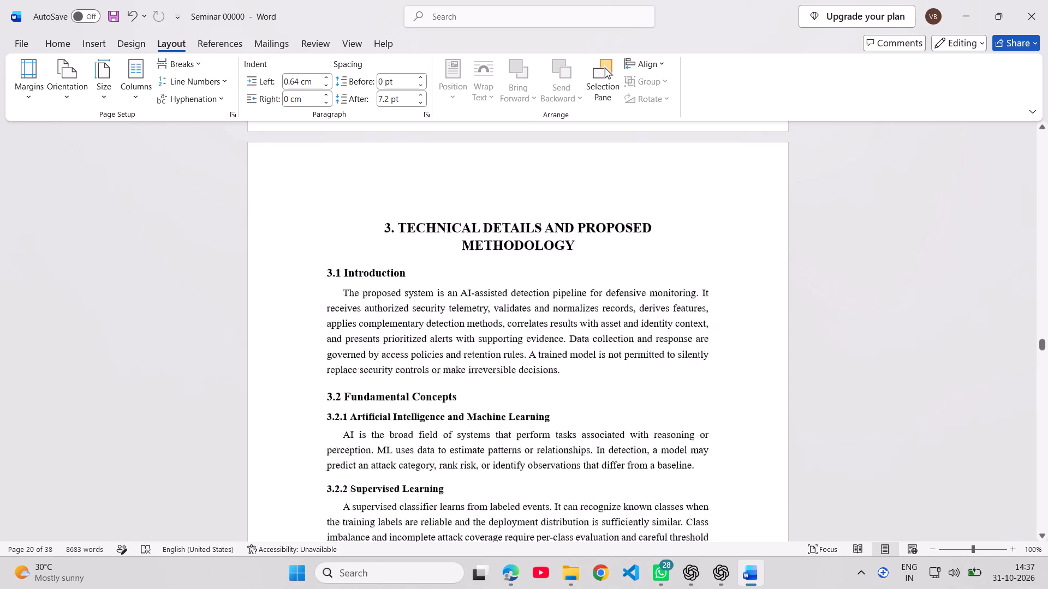
scroll(406, 266, down, 1)
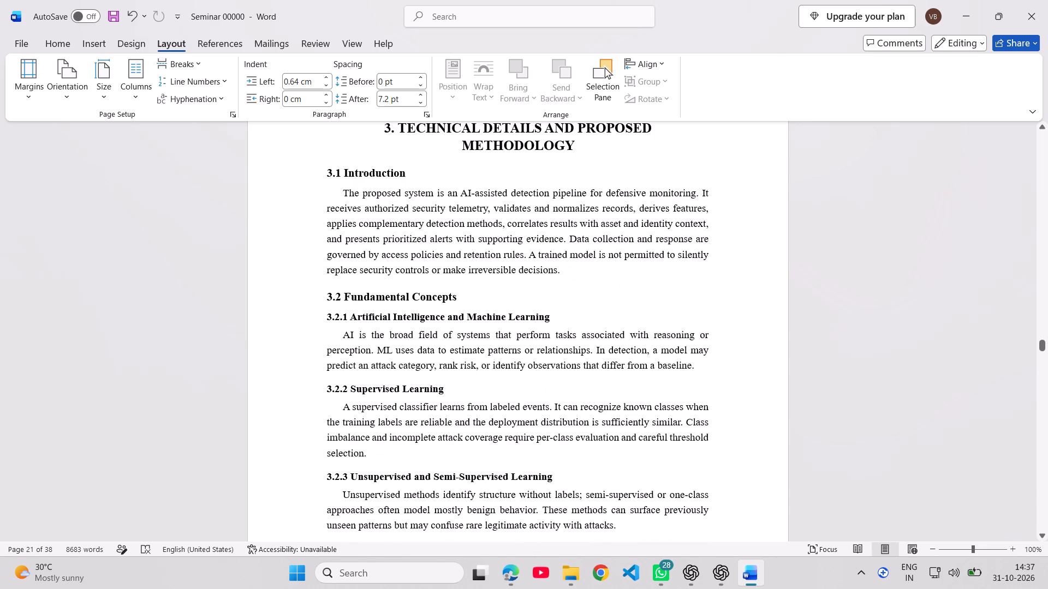
Increase the font size of the heading "3.2 Fundamental Concepts" to 14.
drag(325, 297, 395, 310)
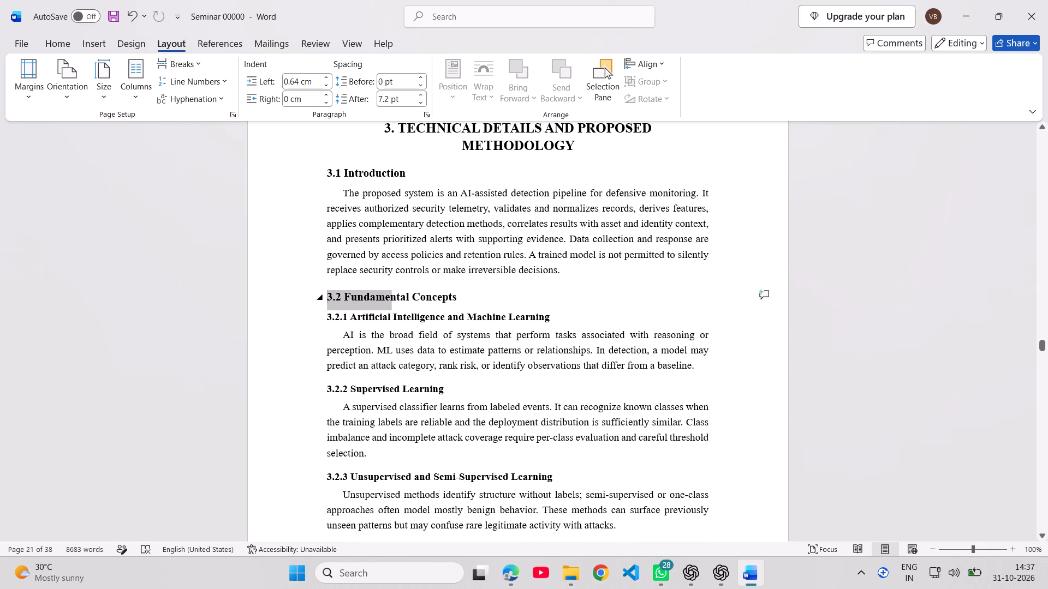
drag(395, 310, 436, 298)
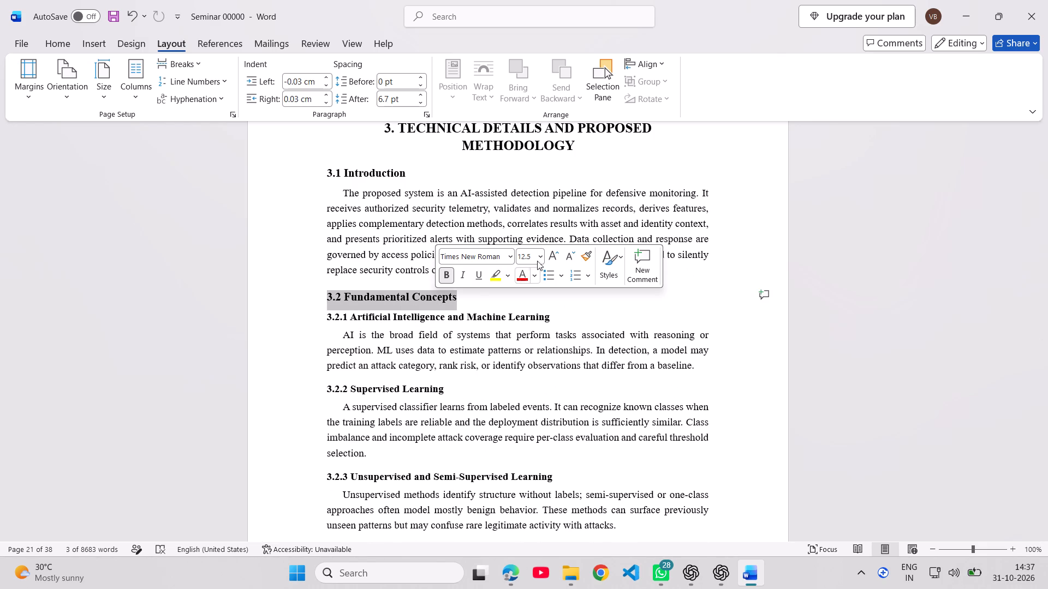
click(553, 251)
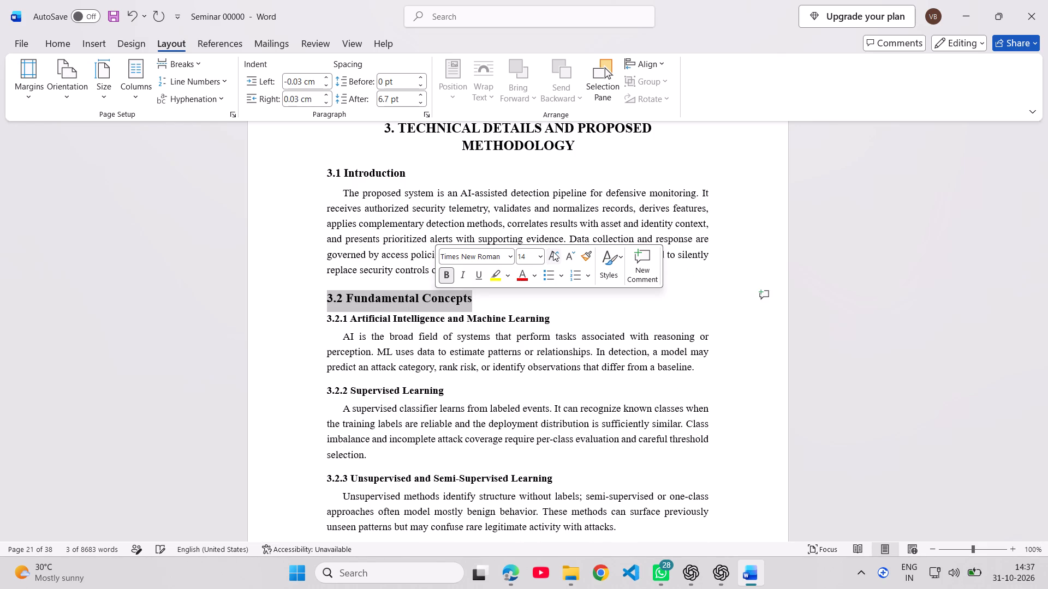
click(293, 311)
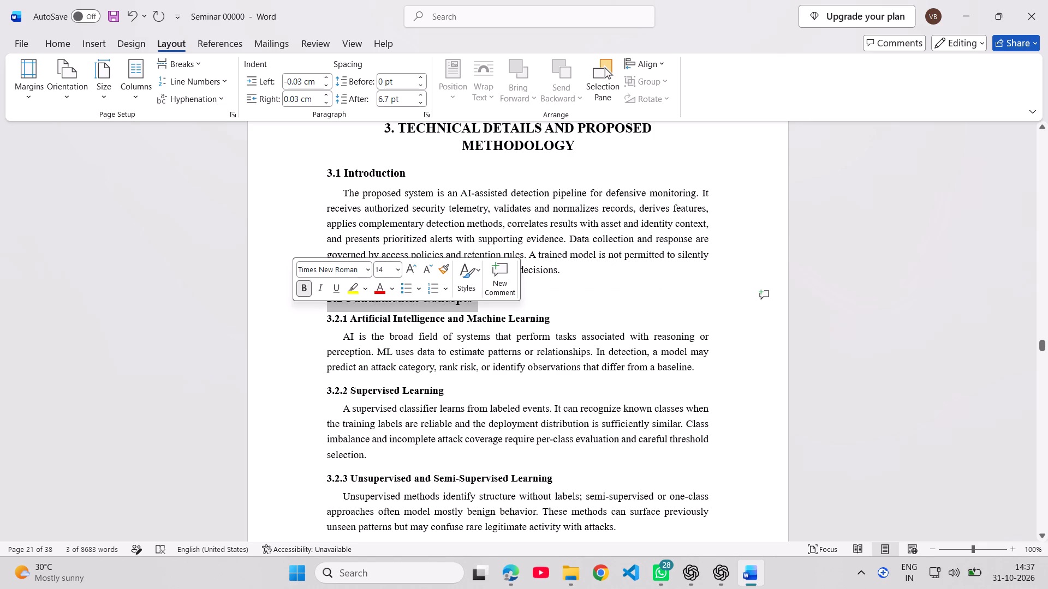
click(568, 318)
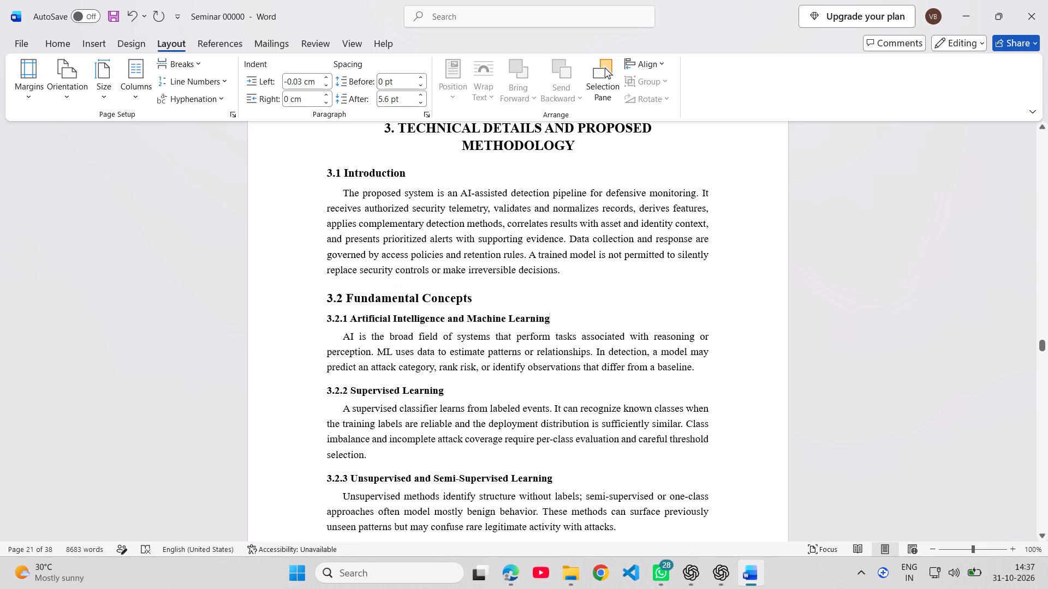
Check the layout and heading formatting of chapter 3 from section 3.2 through section 3.10 Implementation Approach.
scroll(481, 356, down, 4)
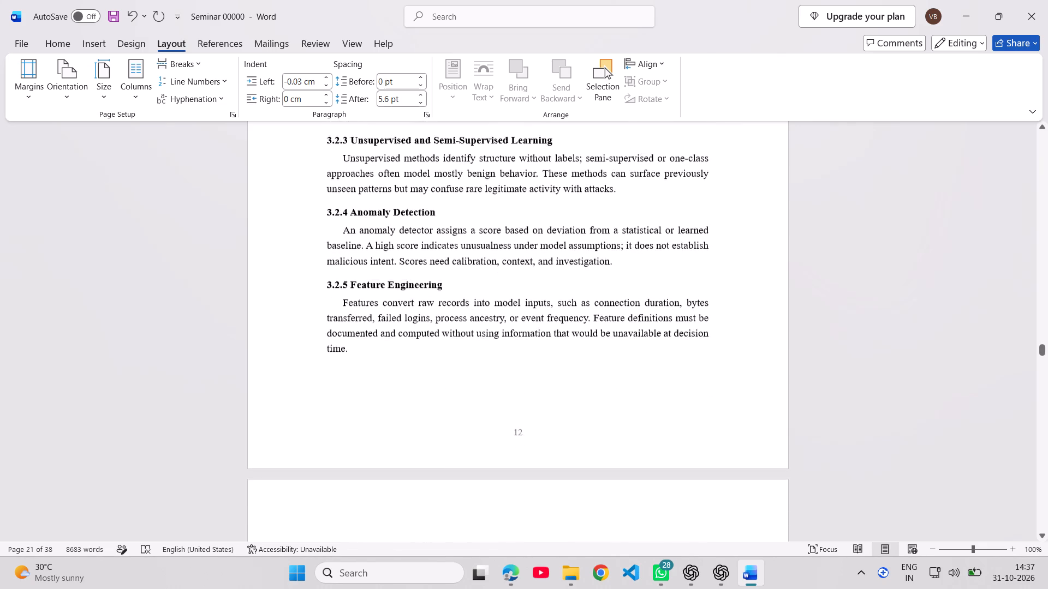
scroll(481, 356, down, 4)
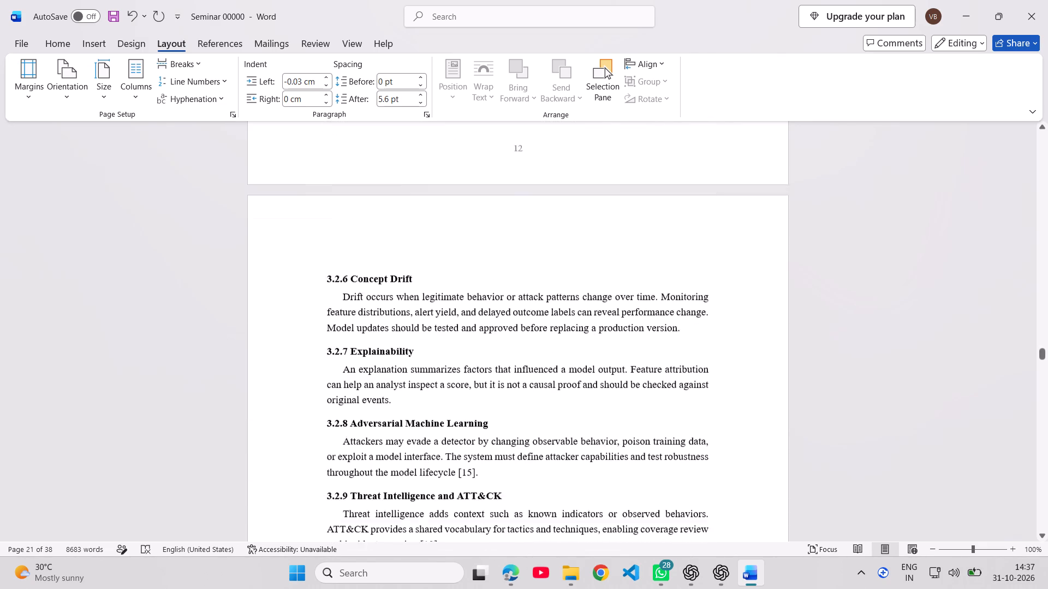
scroll(481, 356, down, 2)
scroll(481, 356, up, 1)
scroll(481, 356, down, 1)
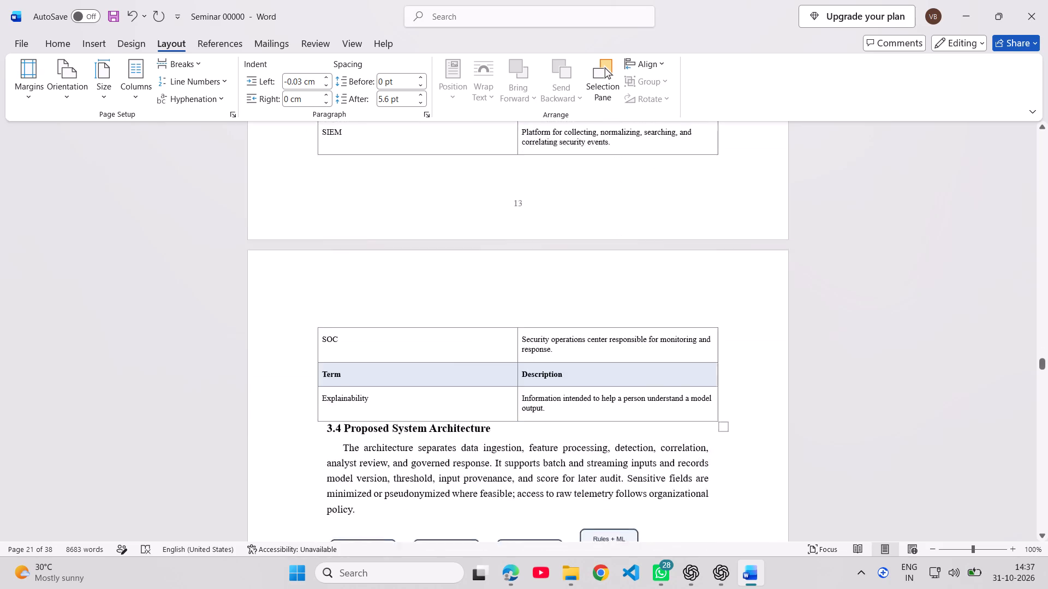
scroll(481, 356, down, 3)
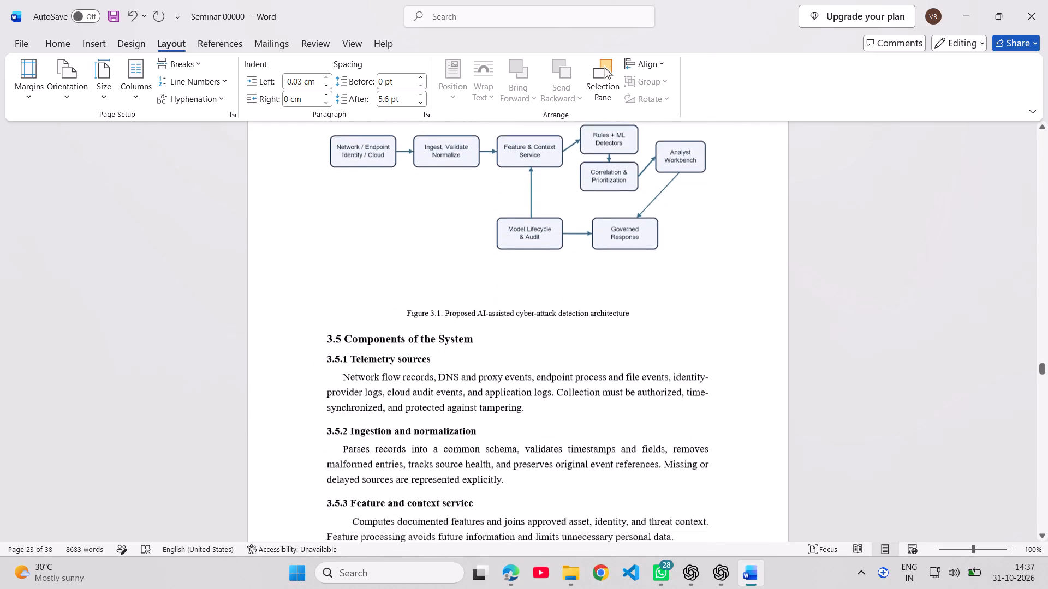
scroll(481, 356, down, 6)
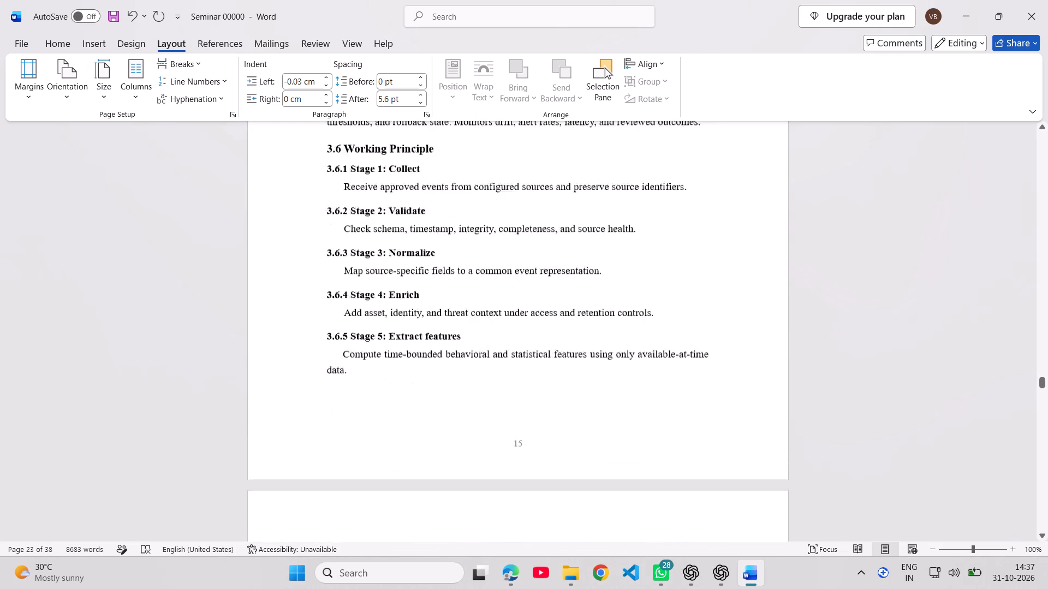
scroll(481, 356, down, 6)
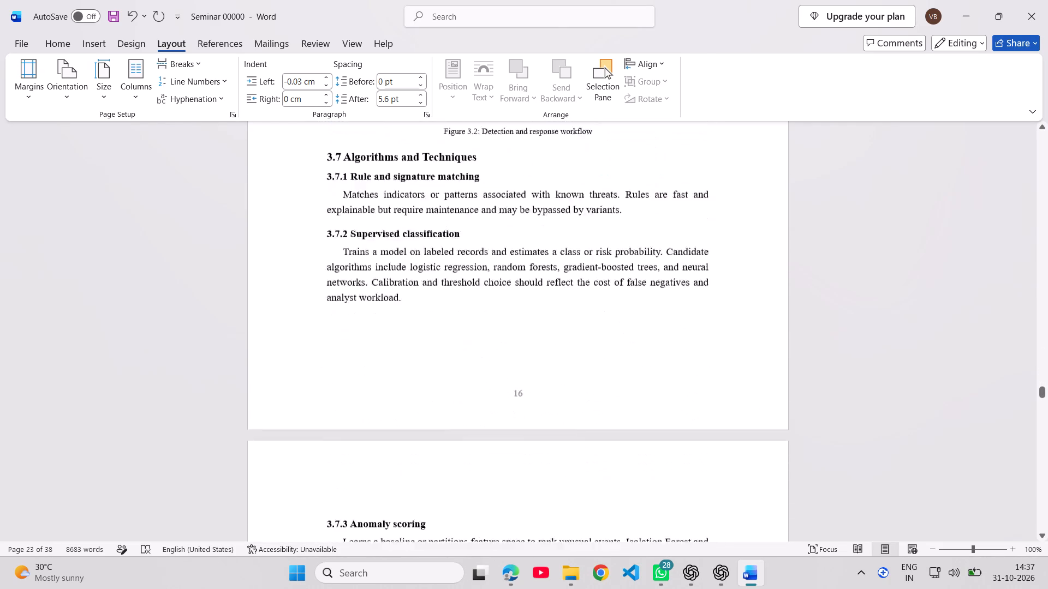
scroll(481, 356, down, 6)
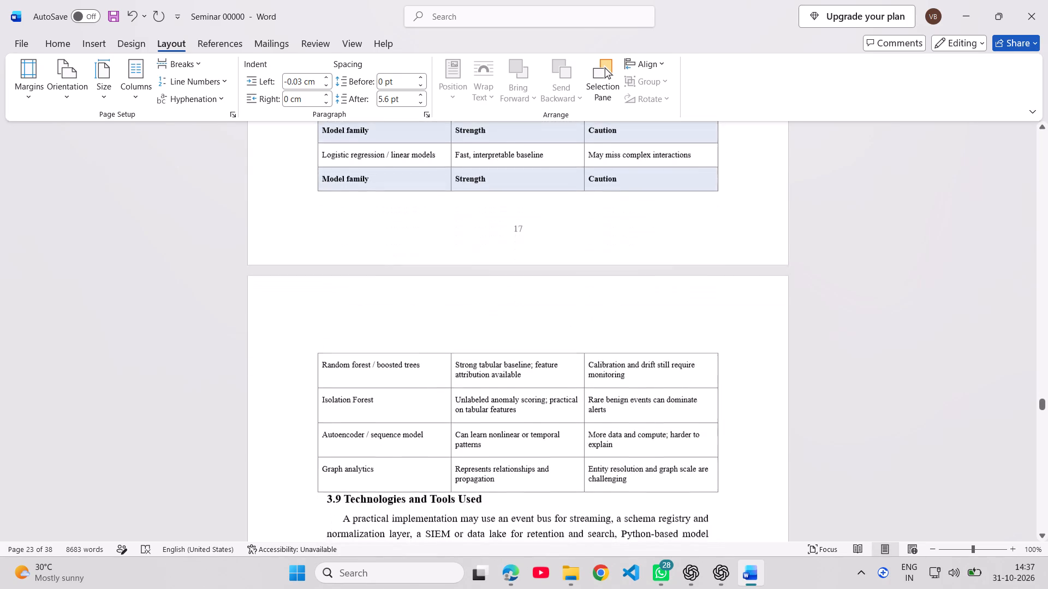
scroll(481, 356, down, 2)
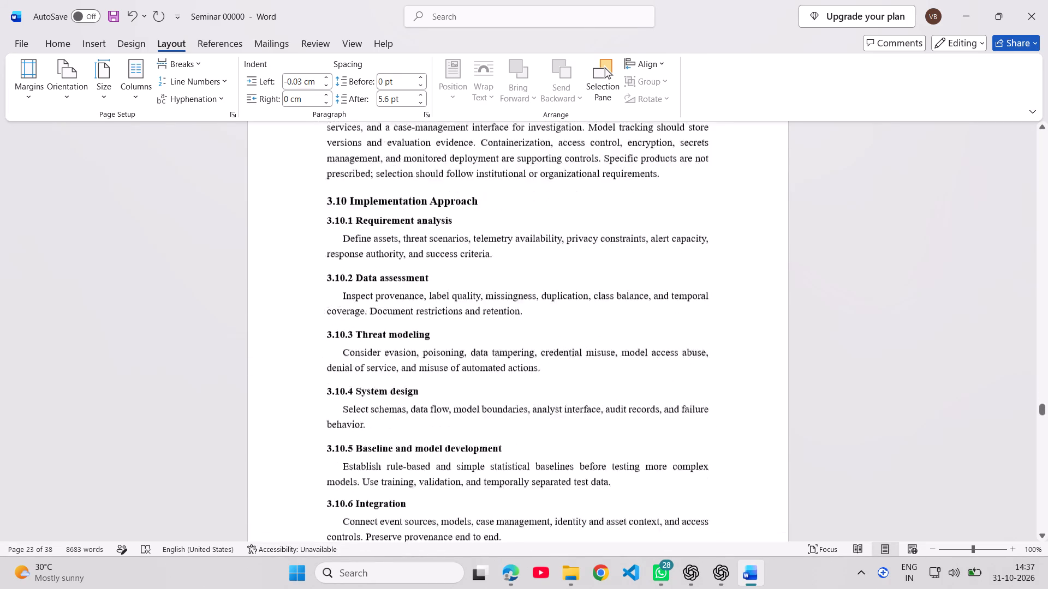
Return to the start of chapter 3 and review the subsections of 3.2 Fundamental Concepts and the 3.3 Terminologies table.
scroll(481, 356, up, 11)
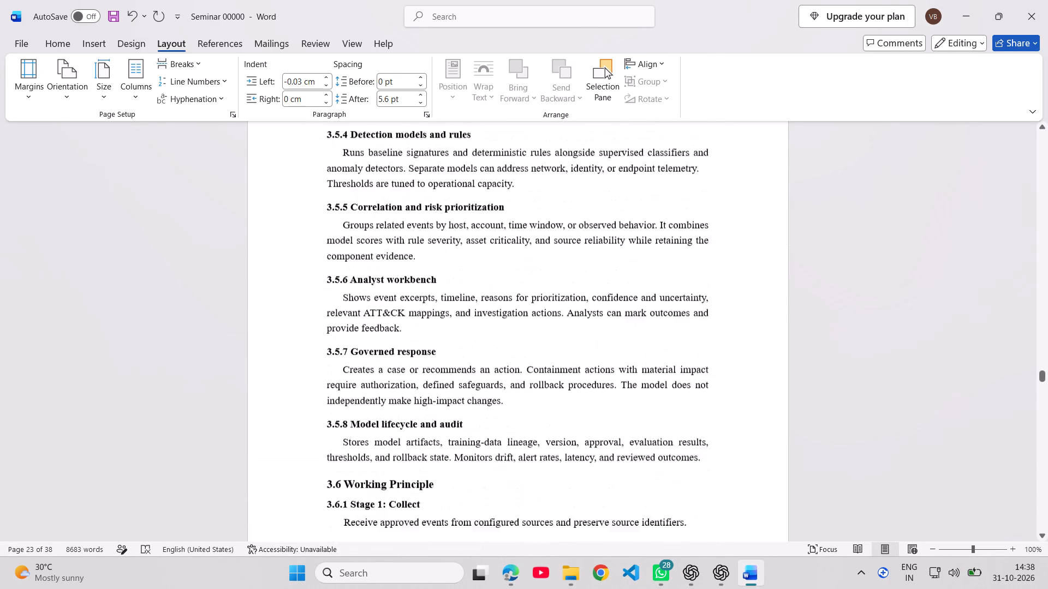
scroll(481, 356, up, 4)
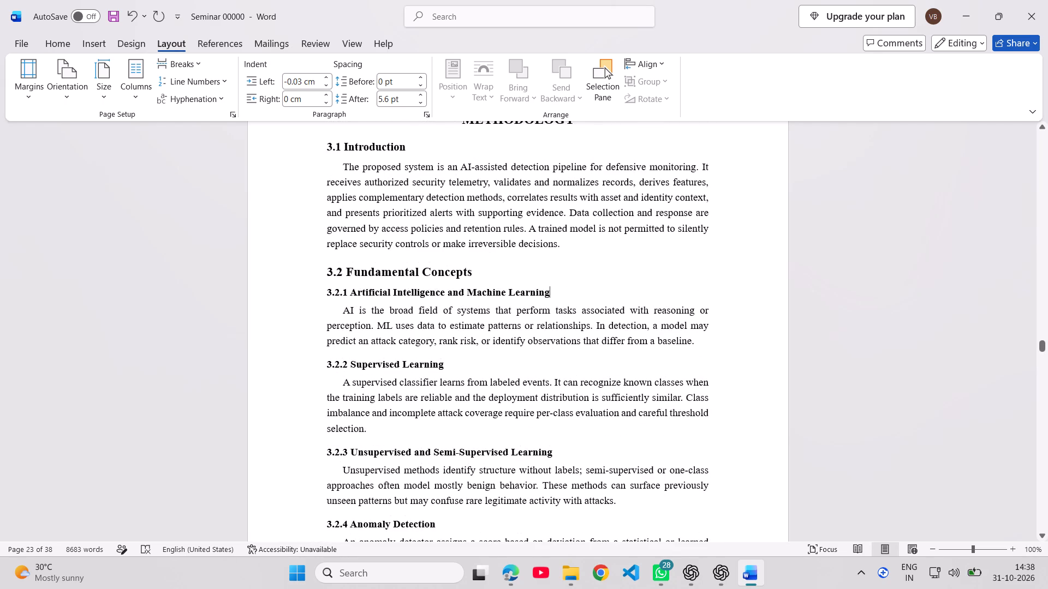
scroll(481, 356, up, 1)
scroll(481, 356, down, 1)
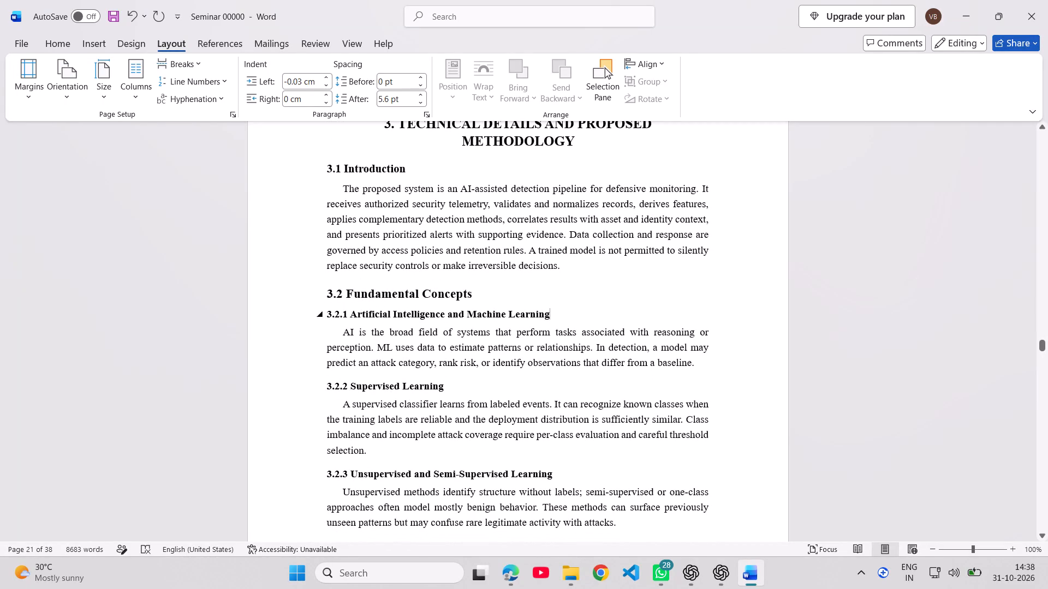
scroll(416, 286, down, 2)
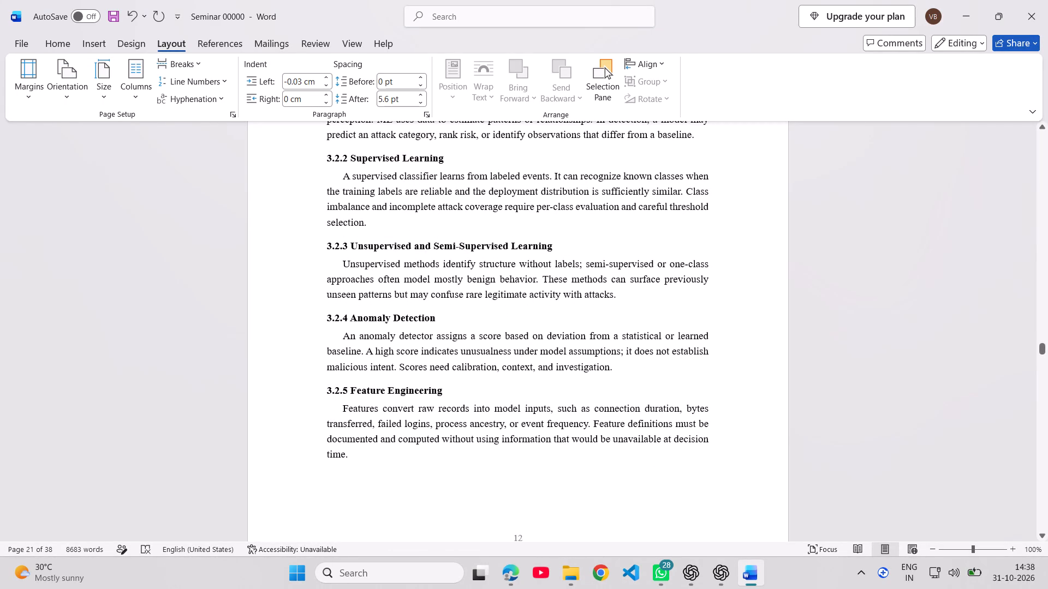
scroll(416, 286, up, 1)
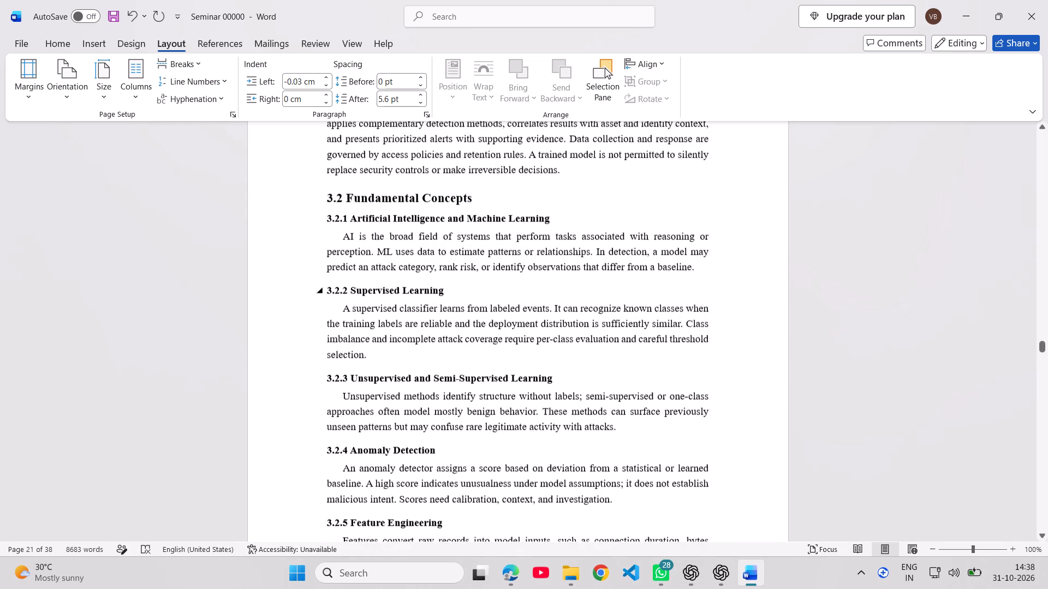
scroll(416, 286, down, 3)
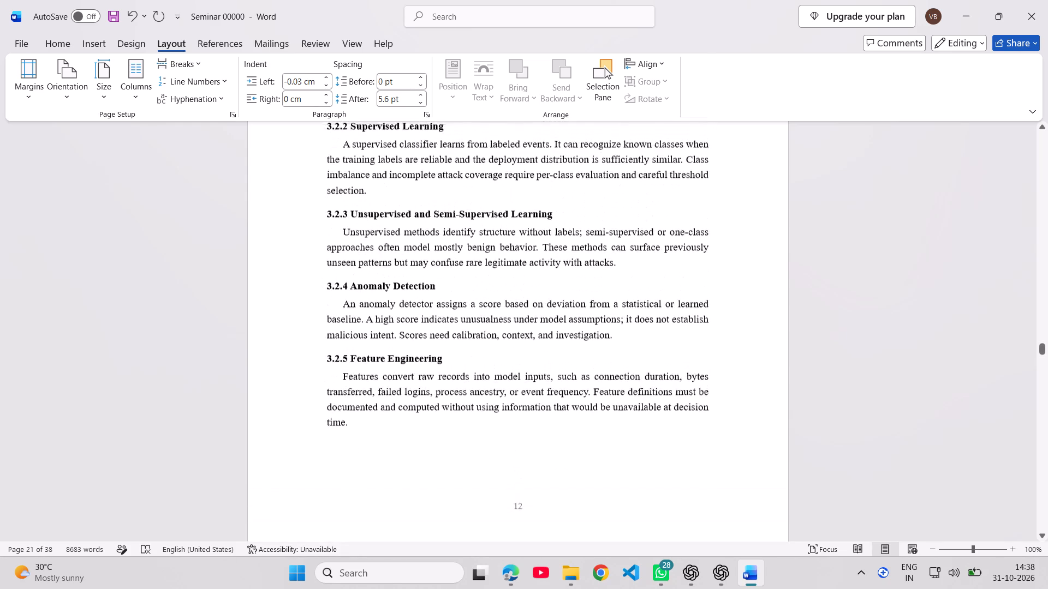
scroll(416, 286, down, 2)
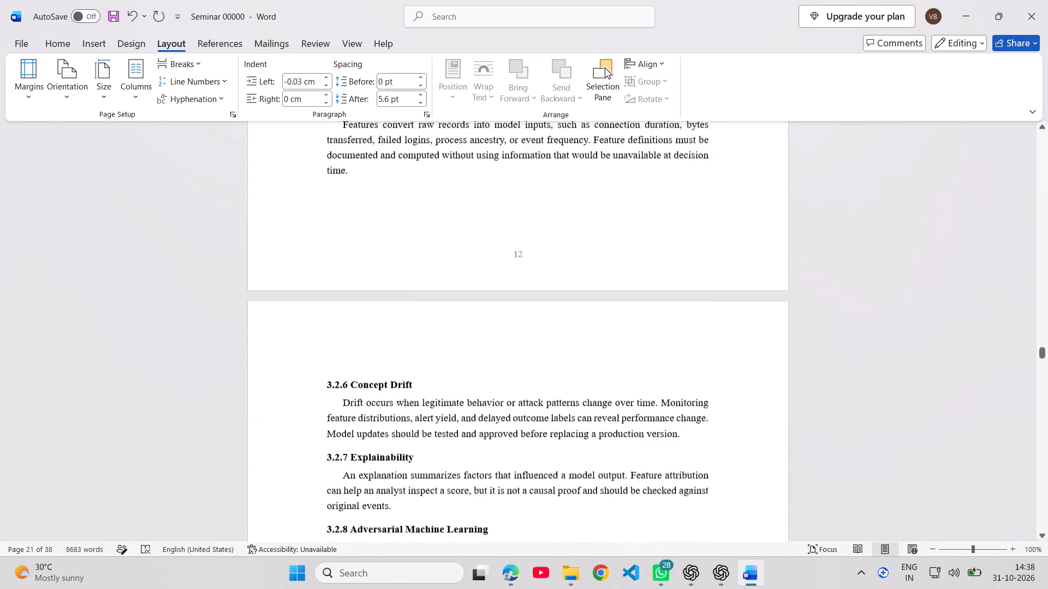
scroll(416, 286, down, 2)
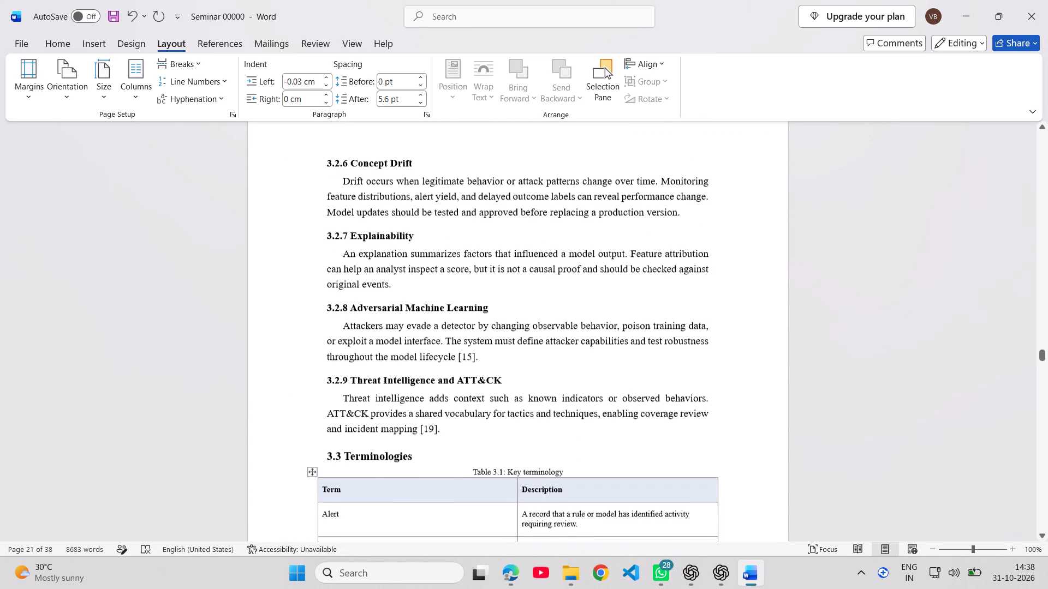
scroll(416, 286, down, 2)
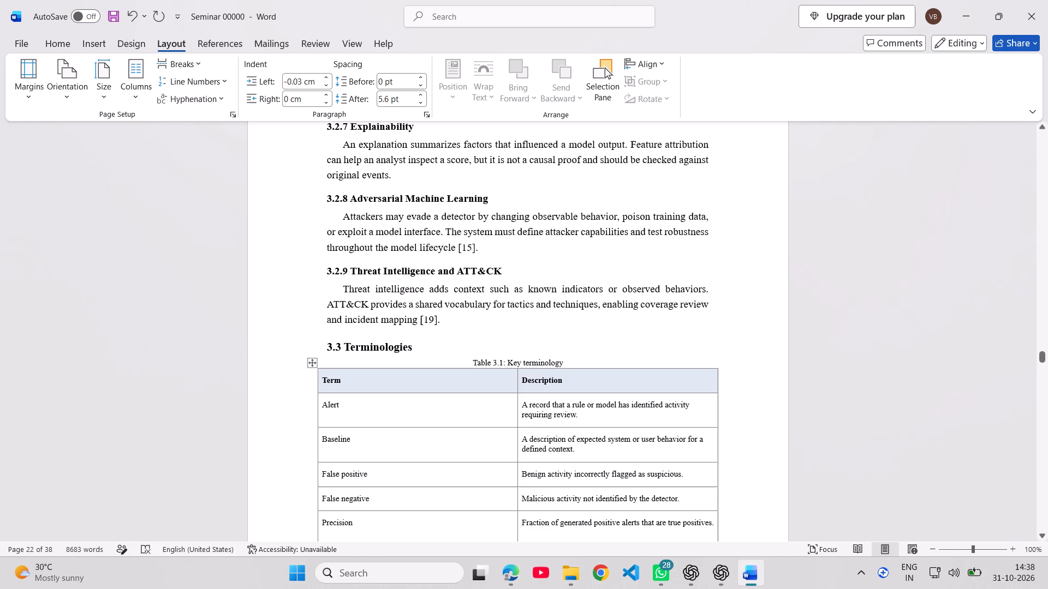
scroll(416, 286, down, 2)
scroll(416, 286, up, 1)
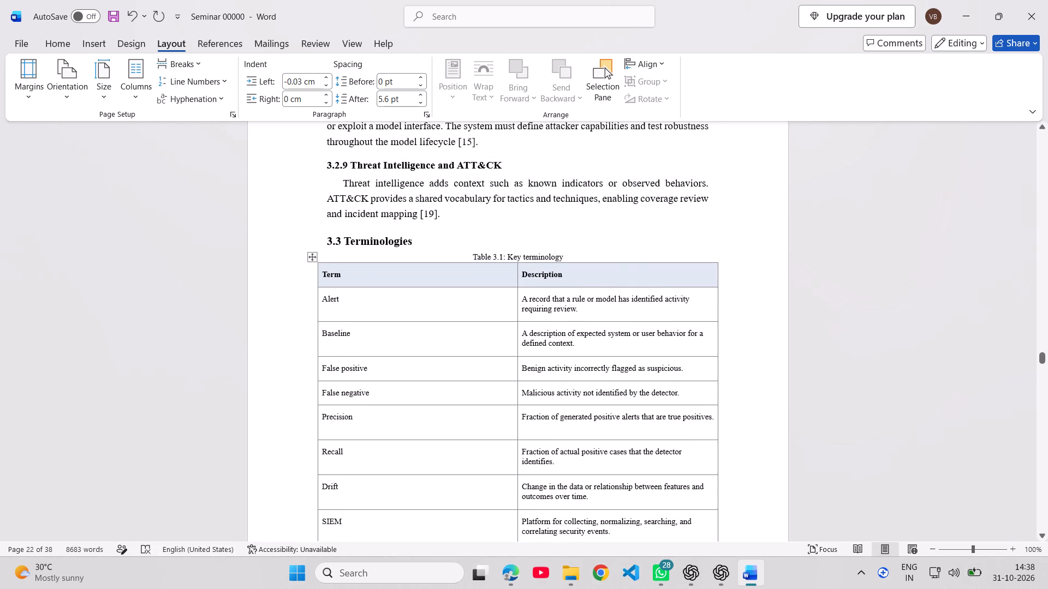
scroll(416, 286, up, 1)
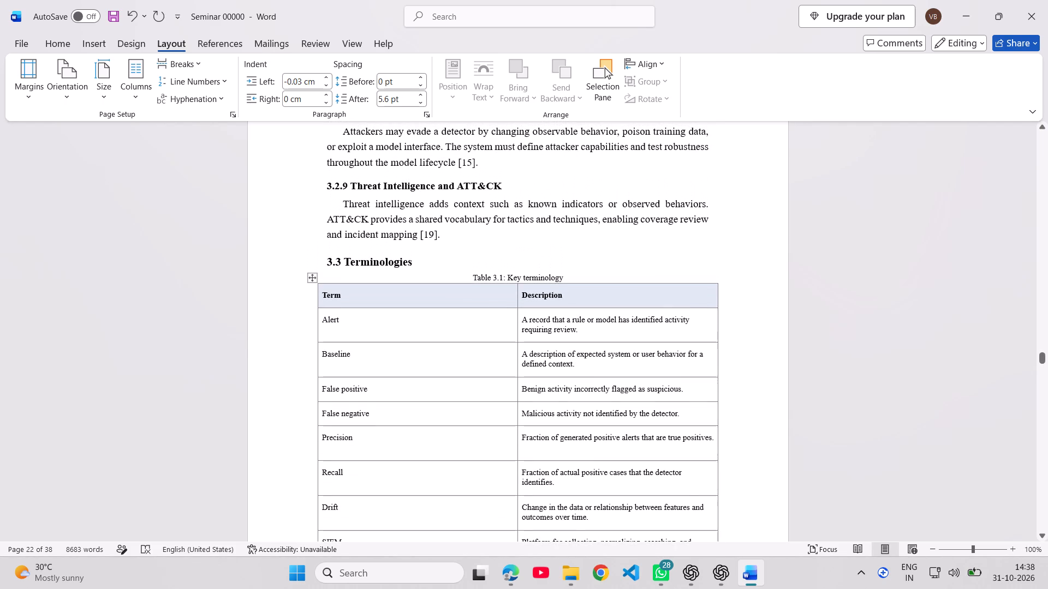
scroll(416, 286, down, 2)
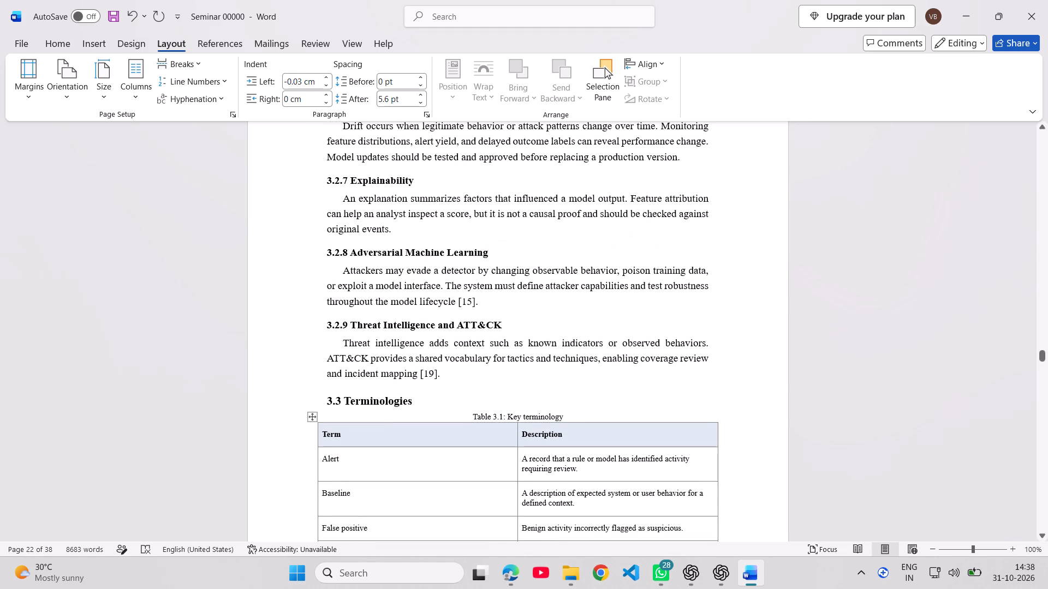
Replace the ampersand with the letter A in the heading "3.2.9 Threat Intelligence and ATT&CK" so its last word reads ATTACK.
click(484, 325)
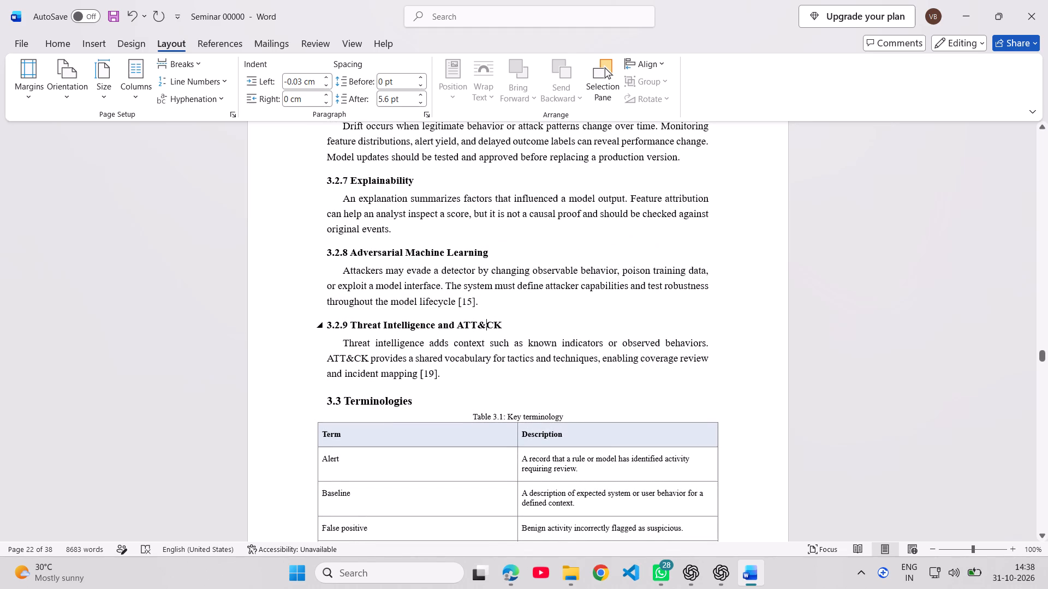
key(BackSpace)
key(shift+a)
Examine the layout from Table 3.1 through section 3.4 and its architecture figure to section 3.5 Components of the System.
scroll(473, 346, down, 5)
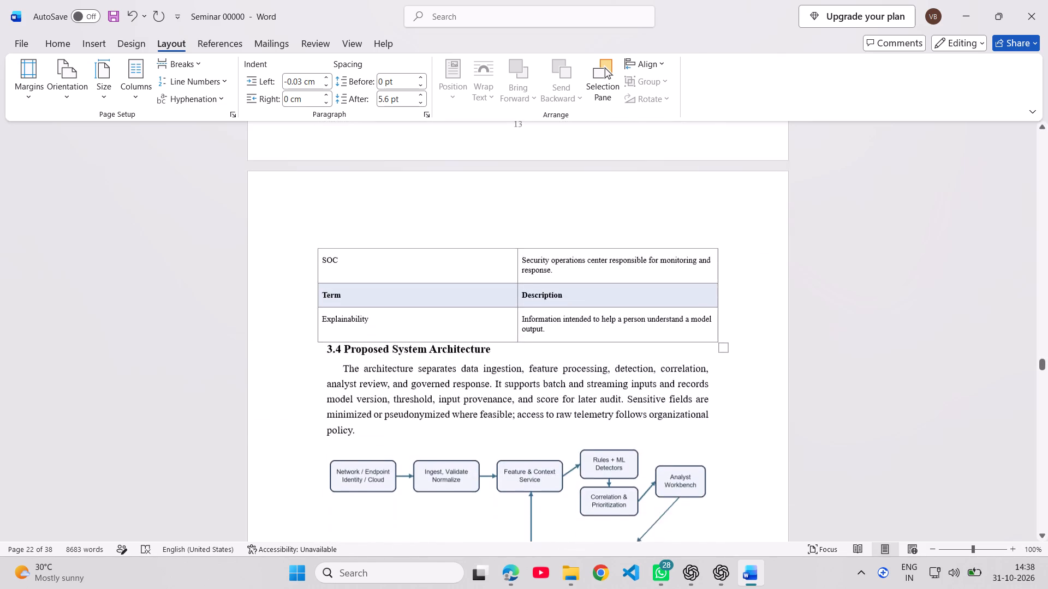
scroll(473, 346, down, 1)
scroll(473, 346, up, 1)
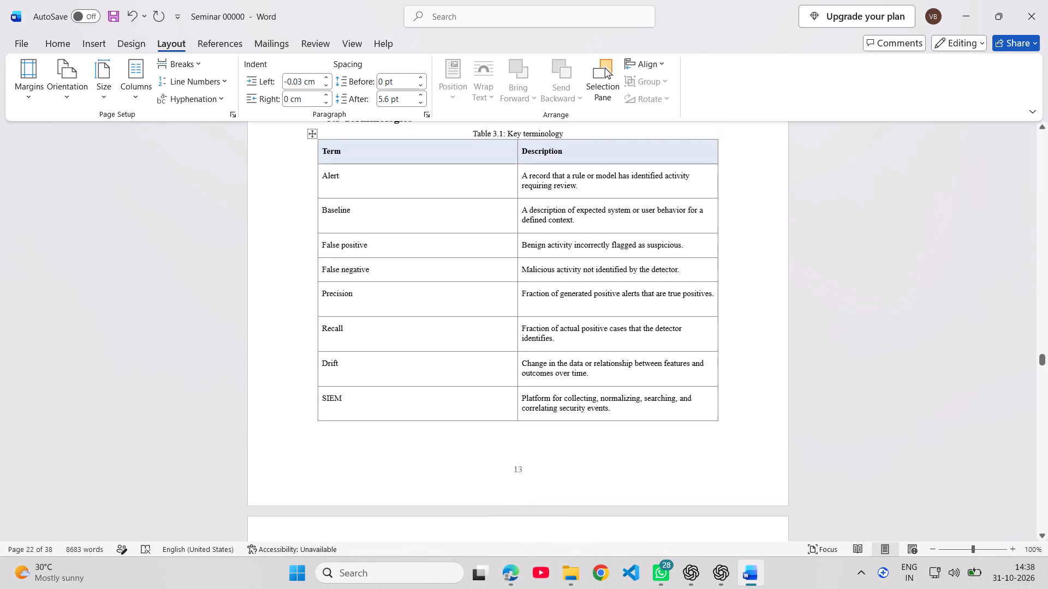
scroll(473, 346, up, 1)
scroll(473, 346, down, 8)
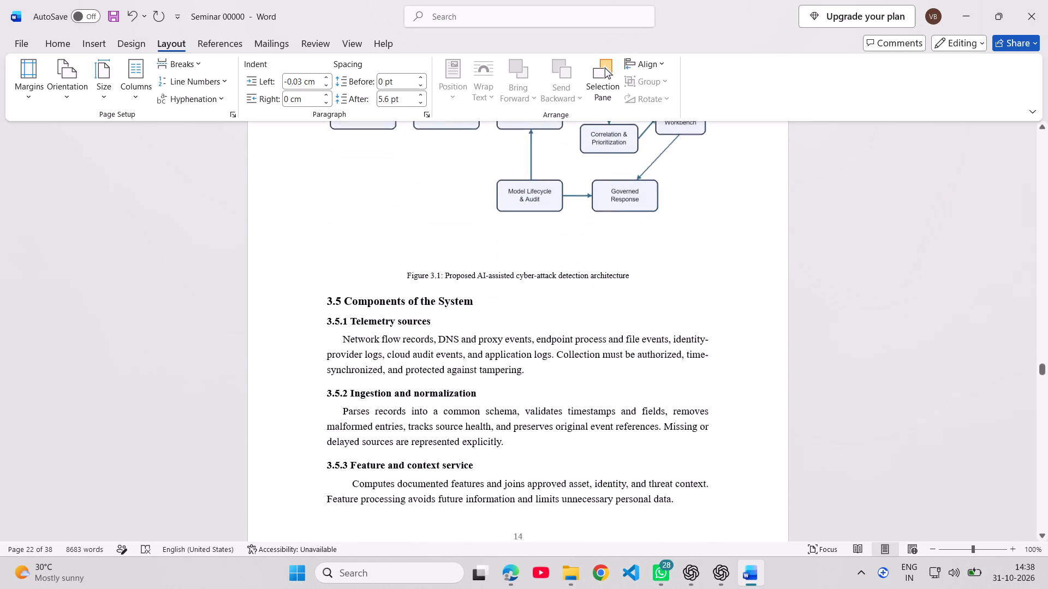
scroll(473, 346, up, 1)
scroll(473, 346, down, 1)
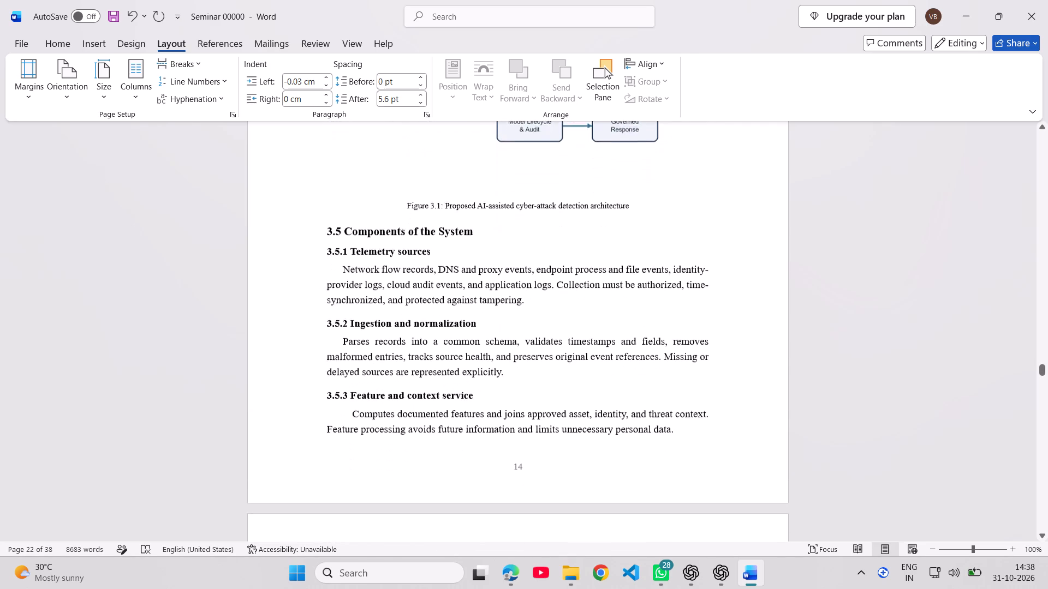
scroll(473, 346, down, 1)
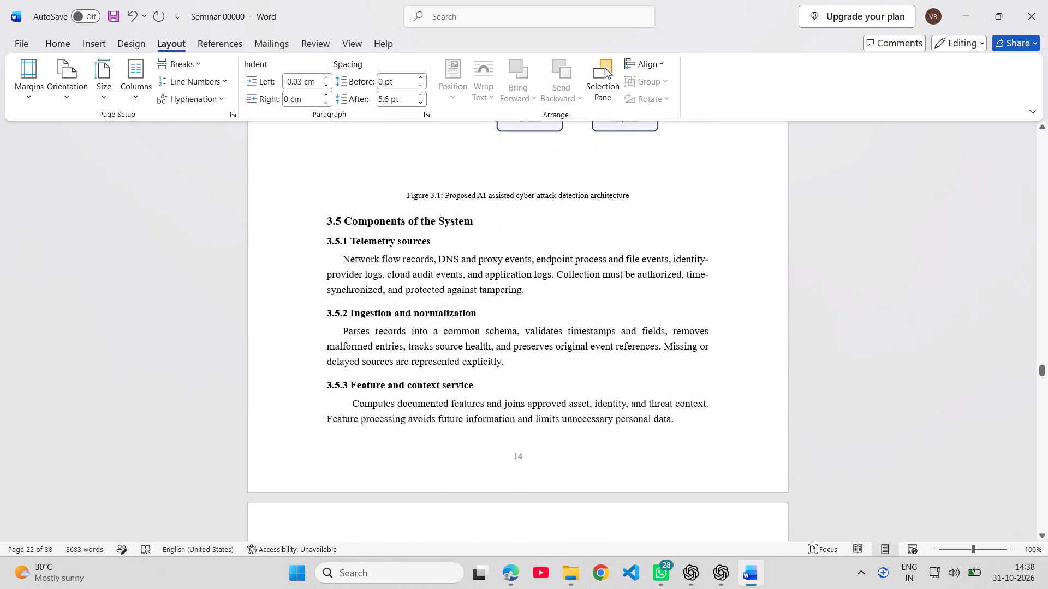
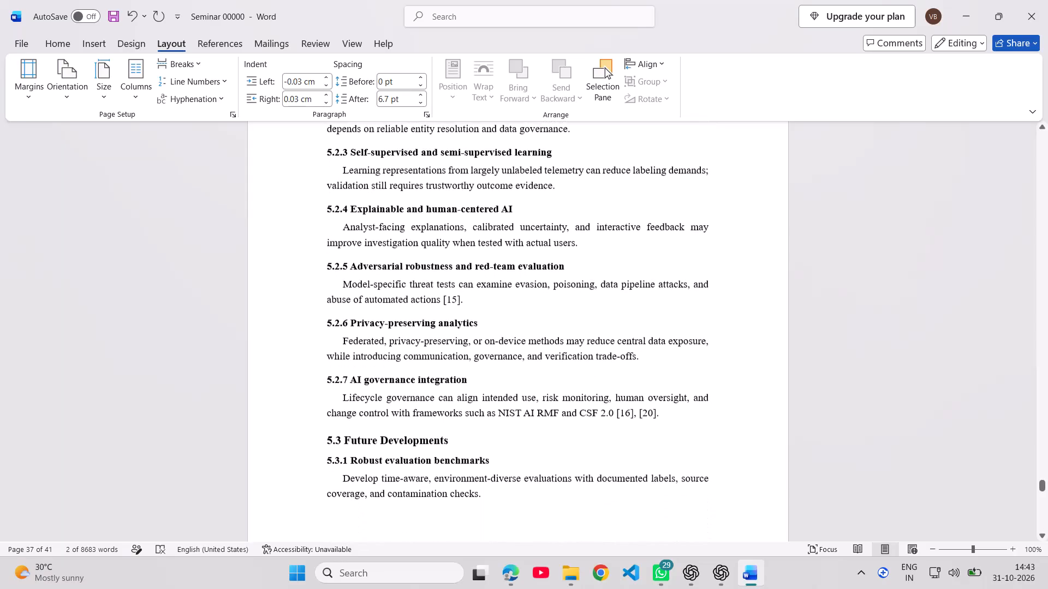
Set the font size of the "Future Developments" heading text in section 5.3 to 13.
scroll(360, 312, down, 1)
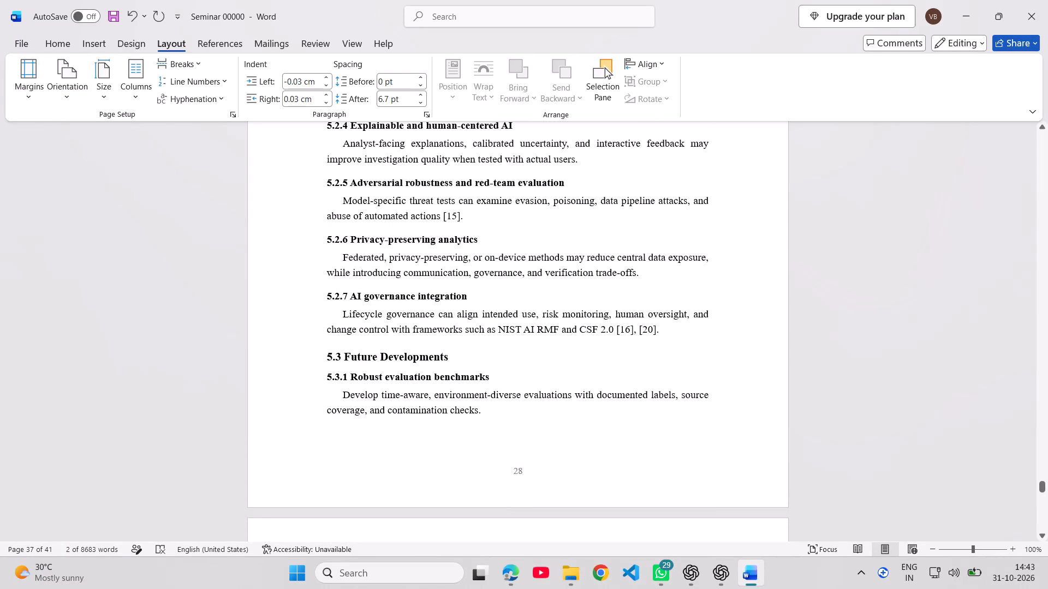
drag(344, 357, 393, 365)
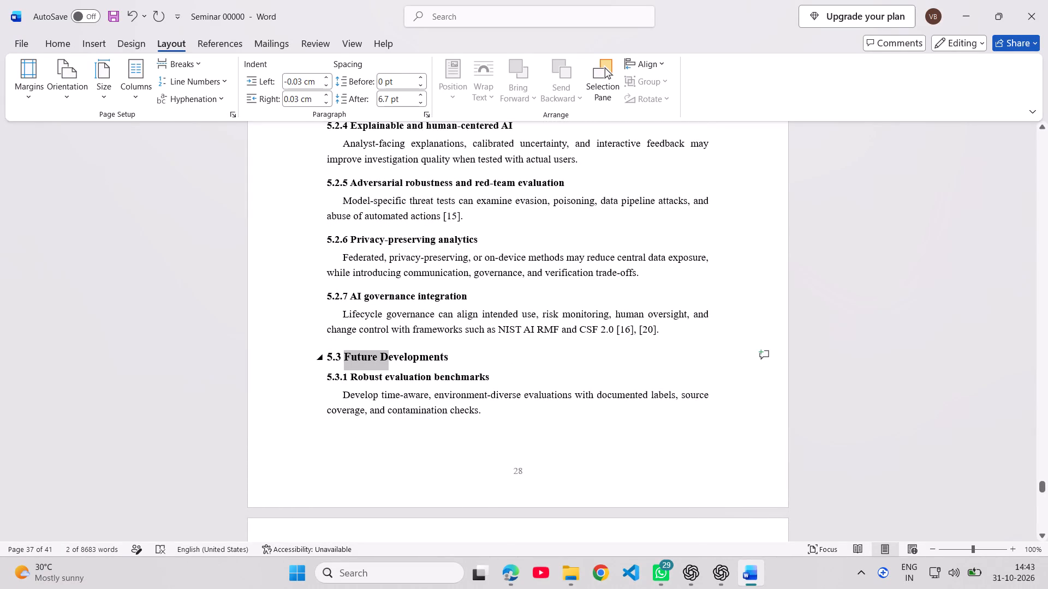
drag(393, 365, 434, 360)
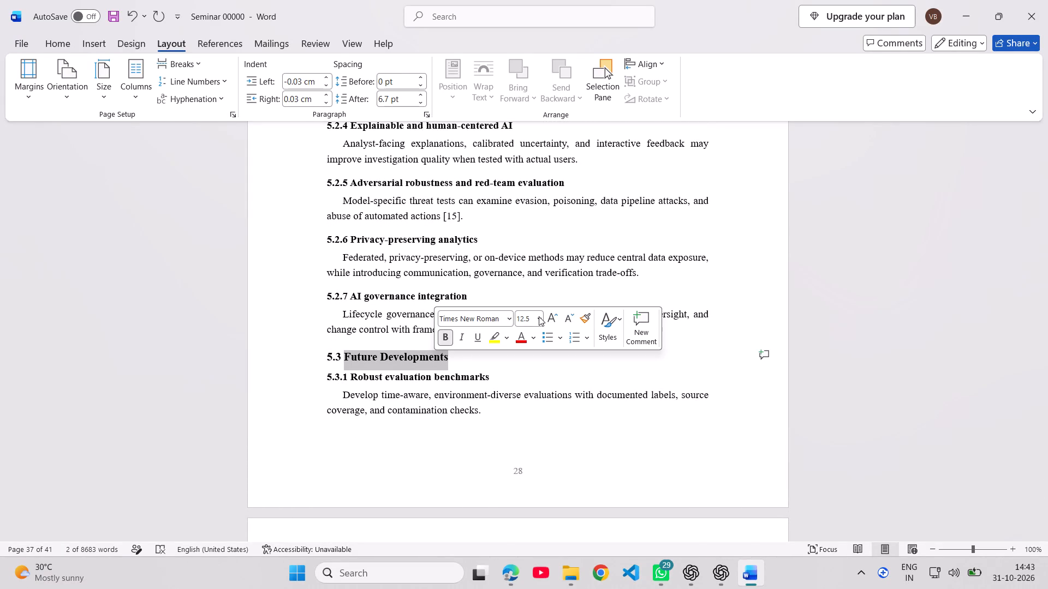
click(531, 316)
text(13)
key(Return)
Set the font size of the "Open Research Questions" heading text in section 5.4 to 13.
scroll(531, 316, down, 3)
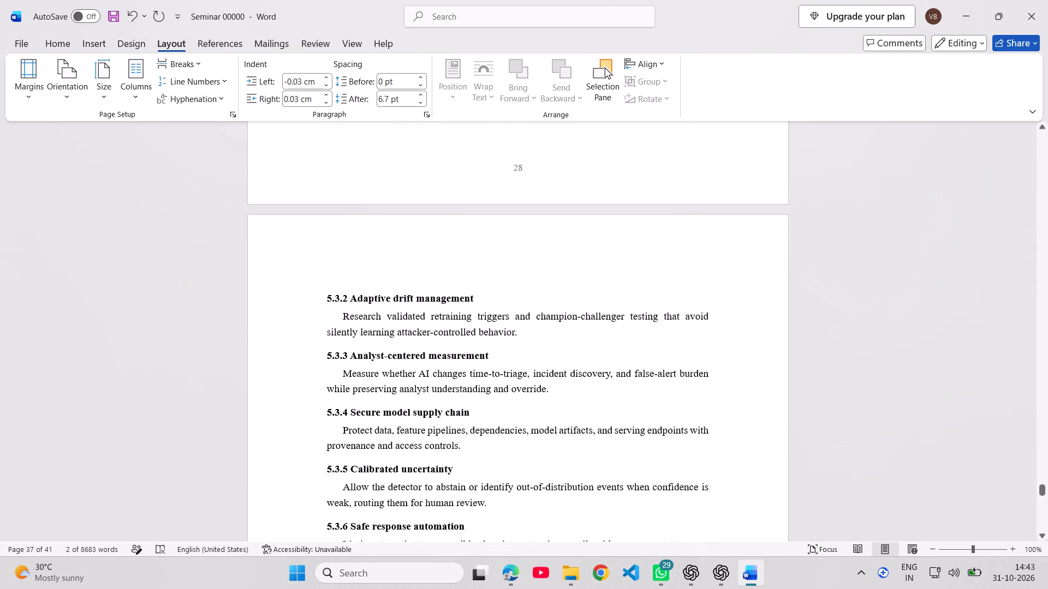
scroll(531, 316, down, 1)
scroll(445, 350, down, 1)
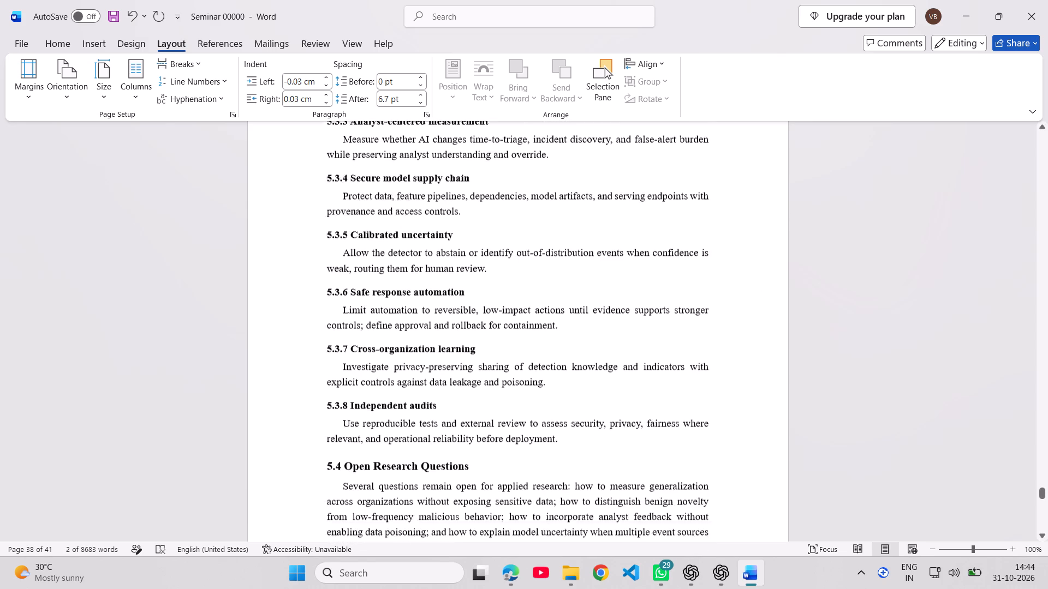
scroll(445, 350, down, 1)
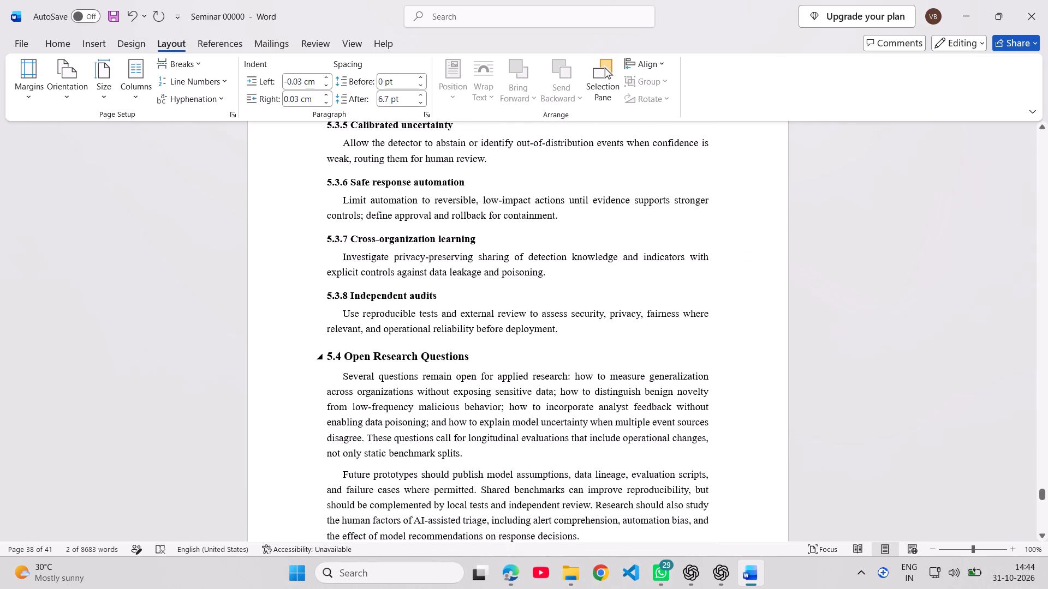
drag(473, 357, 355, 351)
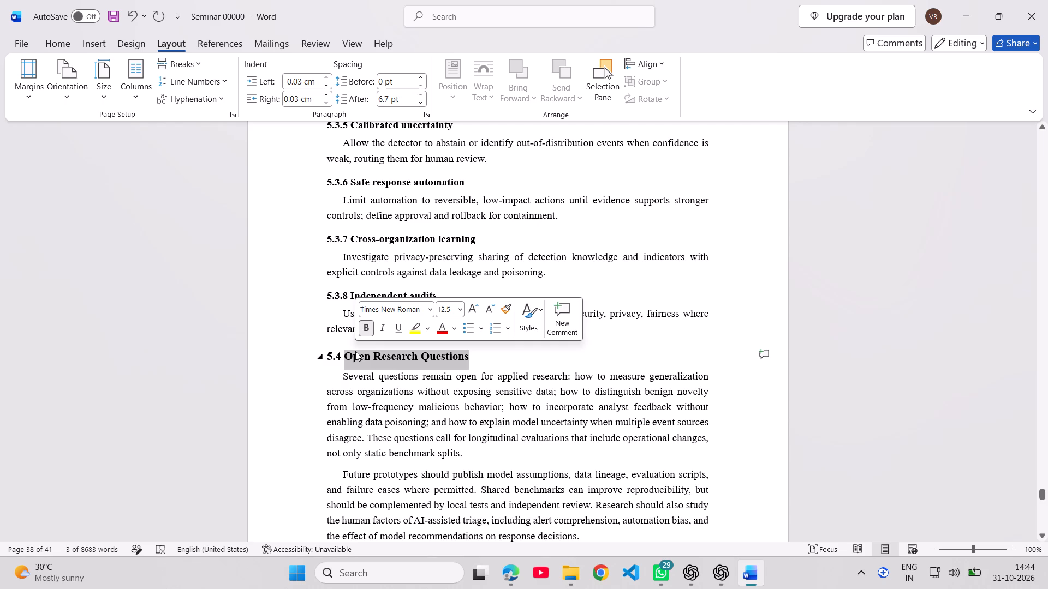
click(440, 312)
click(460, 308)
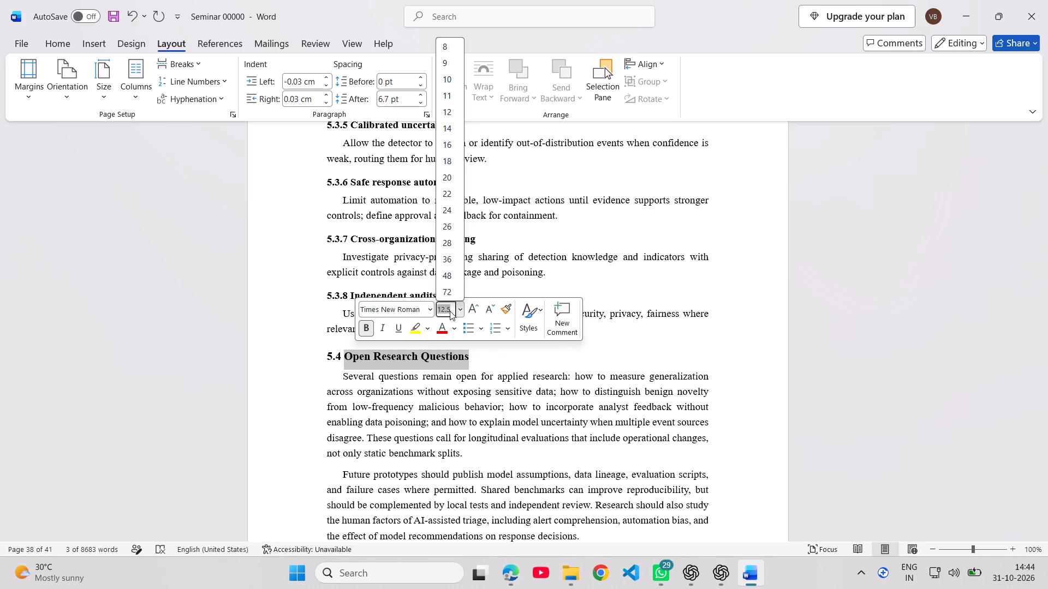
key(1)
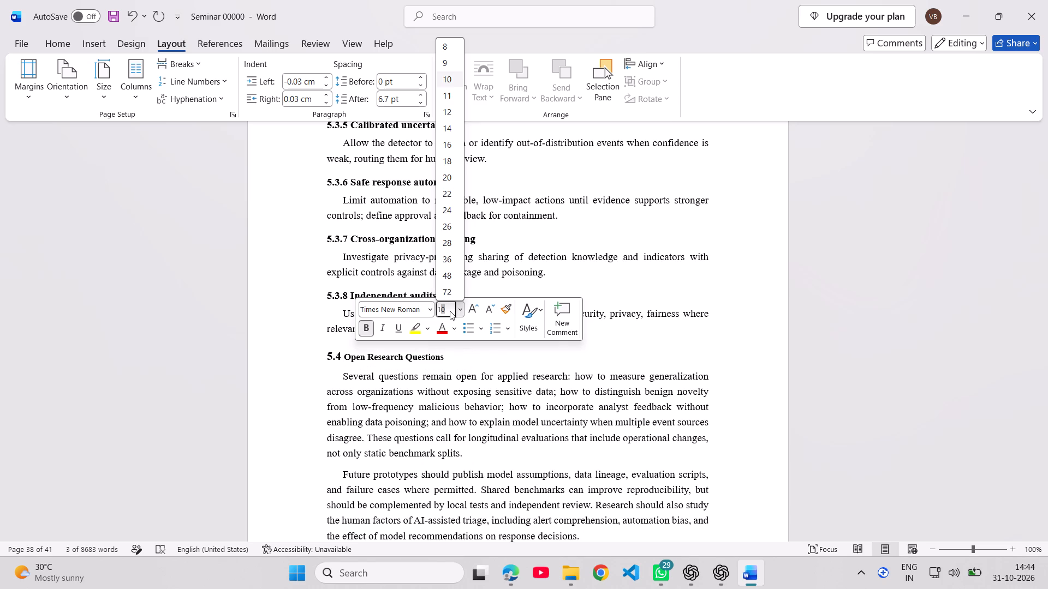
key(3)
key(Return)
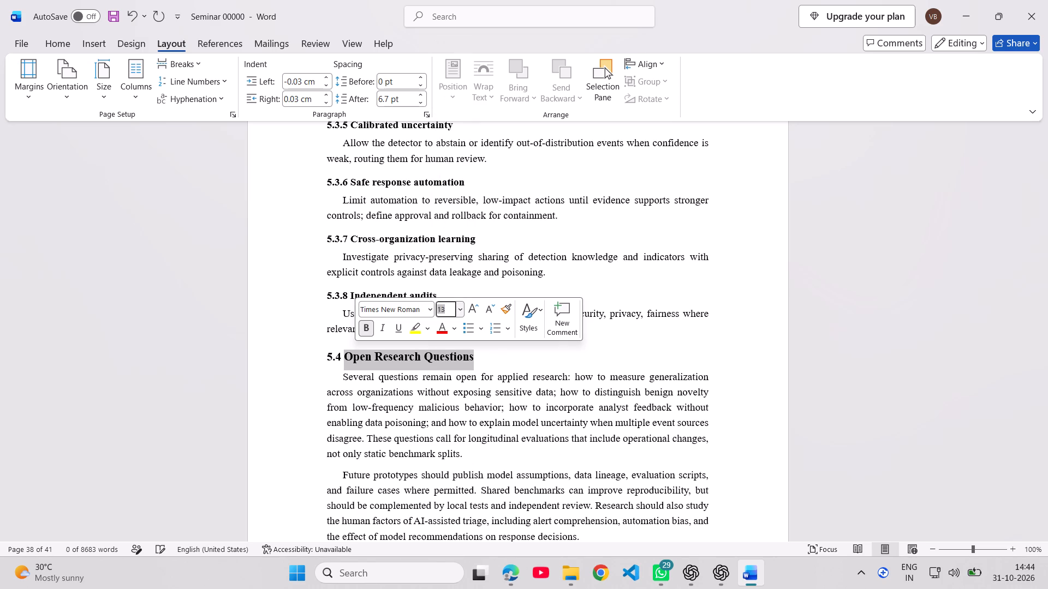
Insert blank lines before the REFERENCES heading after the Conclusion to push it down onto a new page.
scroll(461, 195, down, 3)
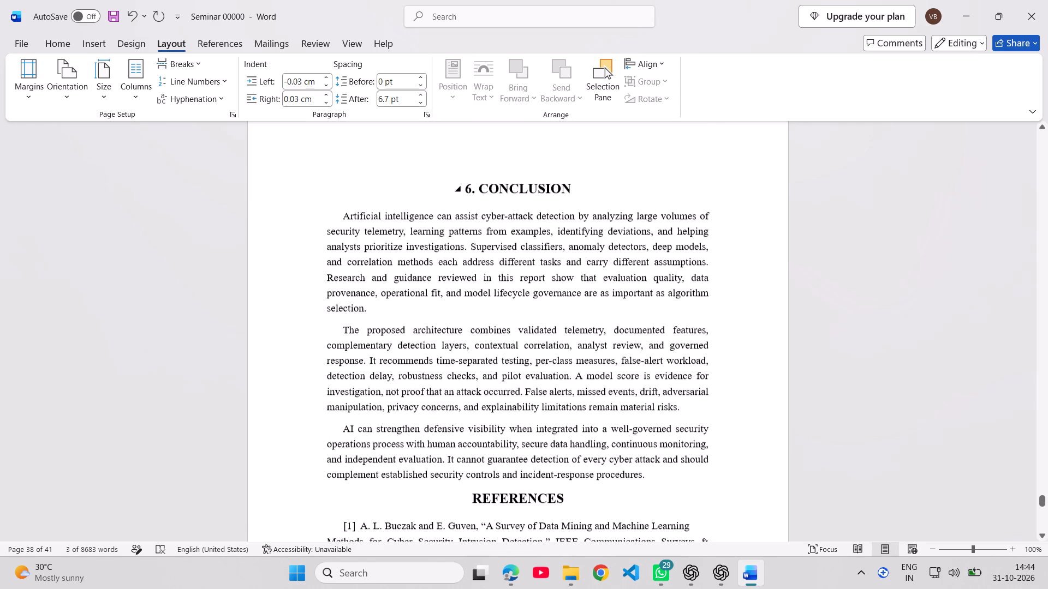
scroll(461, 195, up, 1)
scroll(461, 195, down, 1)
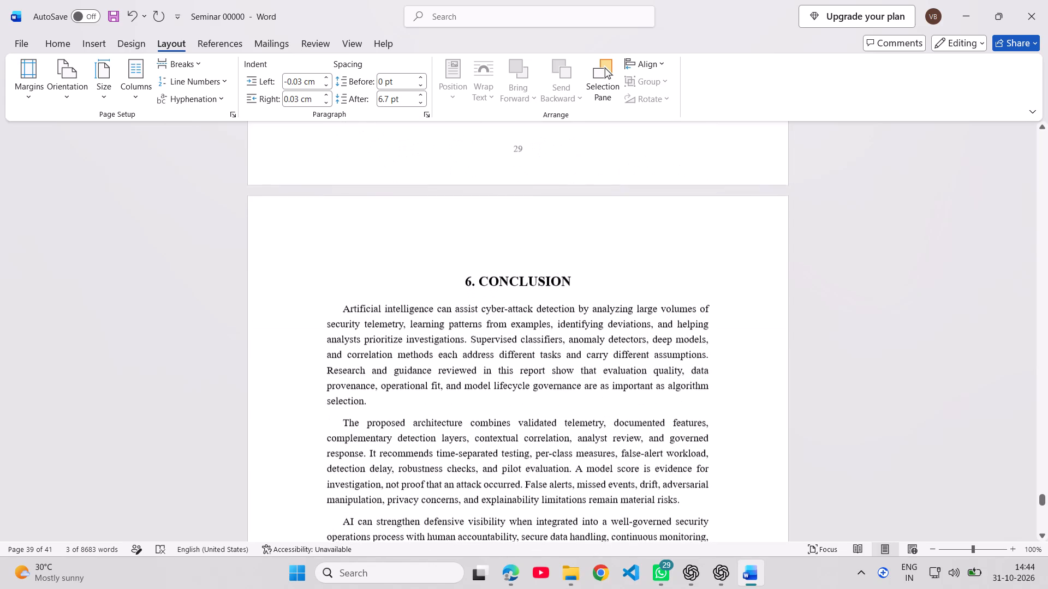
scroll(461, 195, down, 2)
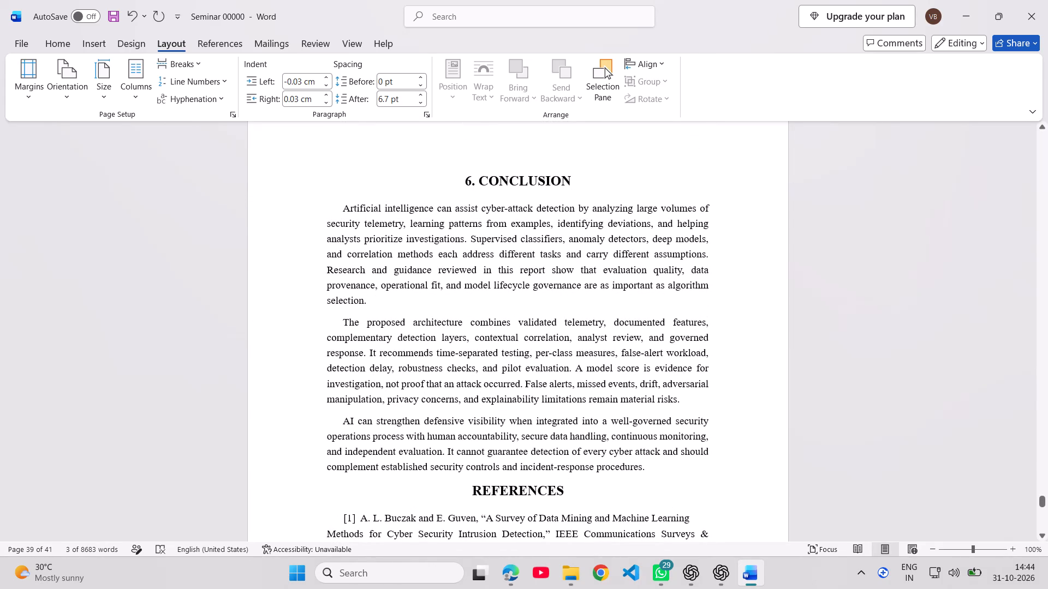
click(470, 488)
key(Return)
key(Return)
scroll(470, 488, down, 1)
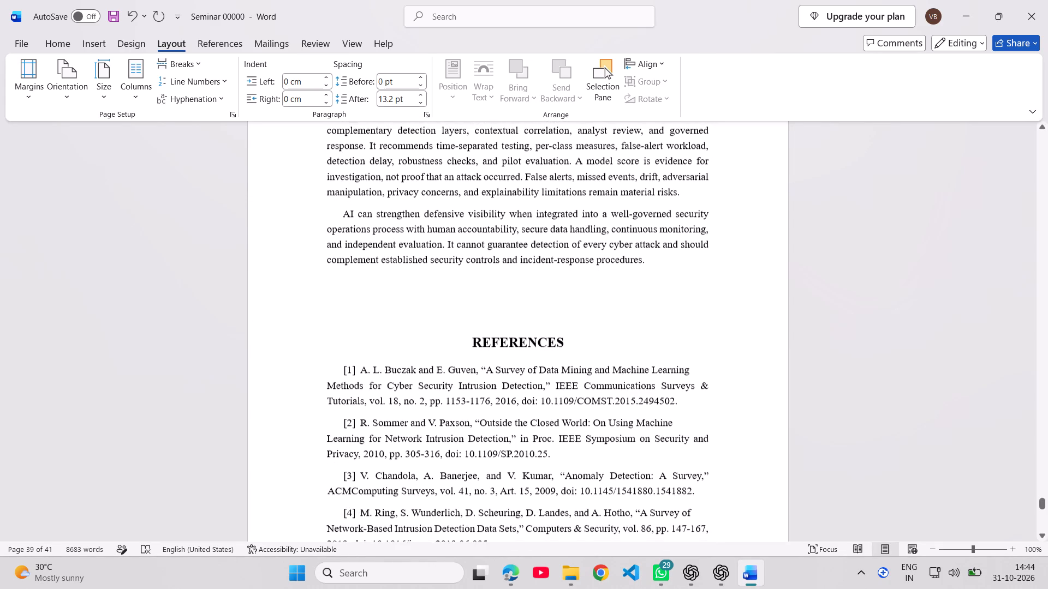
key(Return)
key(Return)
key(Return)
key(Return)
key(Return)
key(Return)
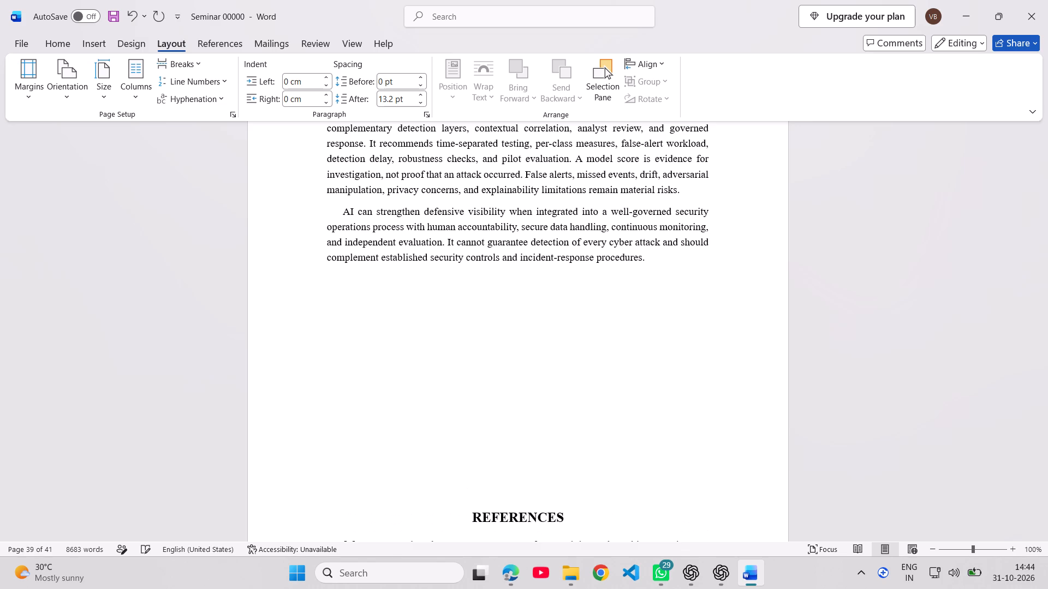
scroll(470, 488, down, 2)
key(Return)
key(Return)
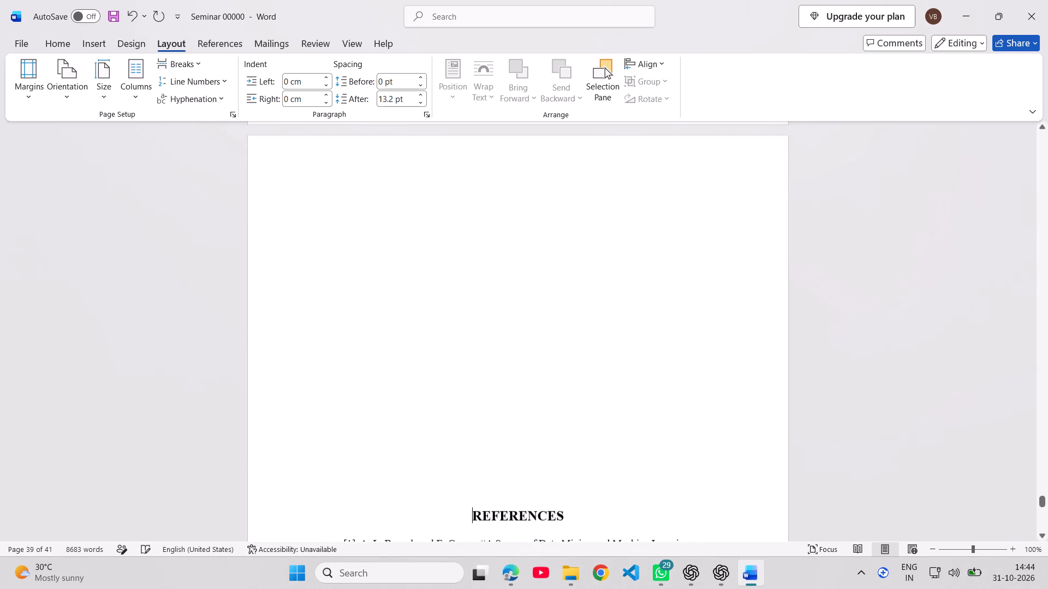
scroll(470, 488, down, 2)
key(Return)
key(Return)
key(Return)
key(Return)
key(Return)
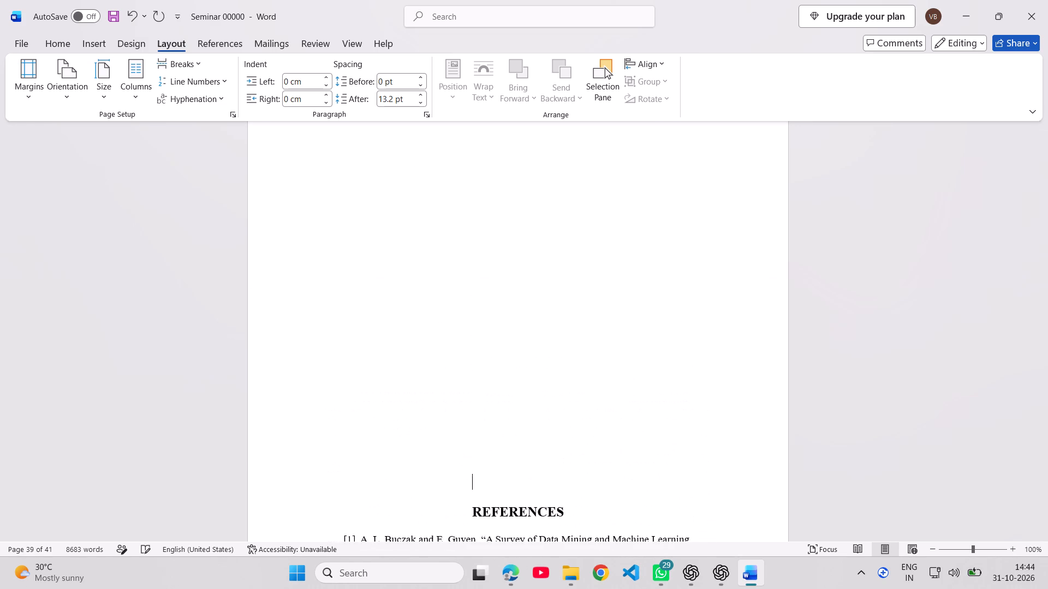
key(Return)
key(Return)
key(Return)
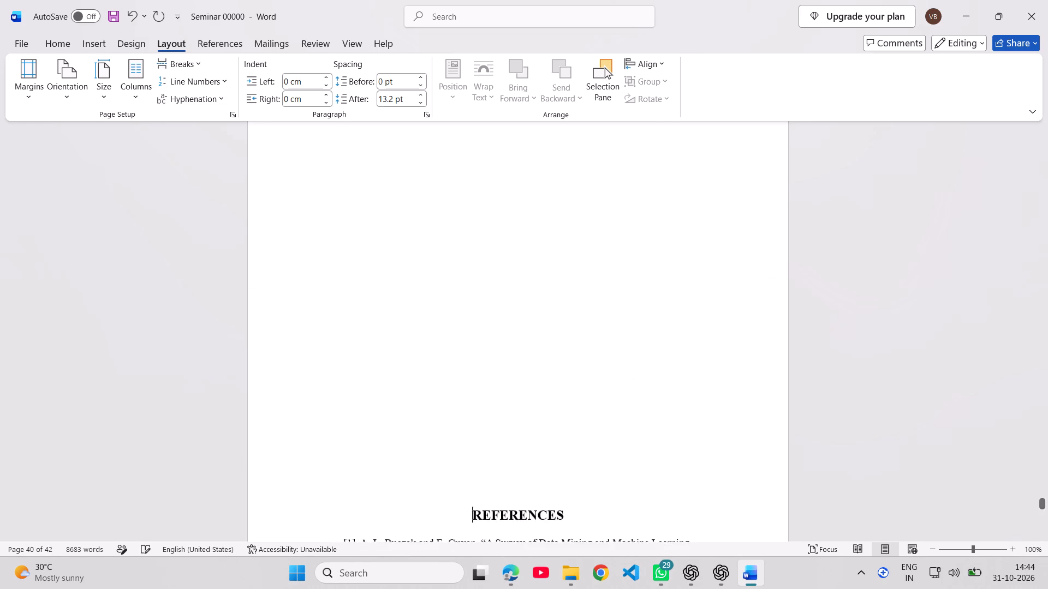
key(Return)
key(Return)
key(Return)
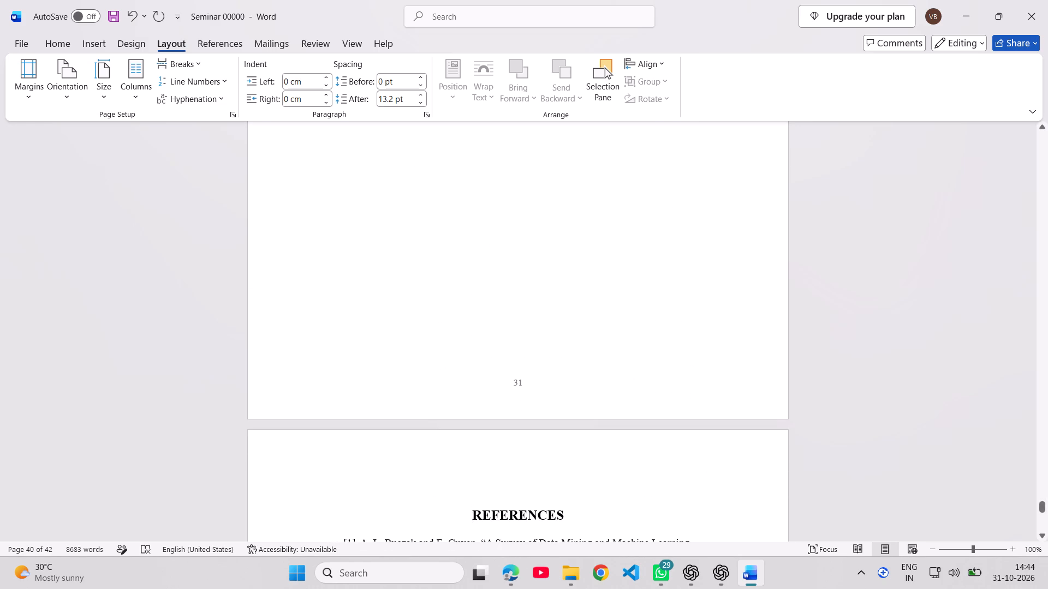
Examine the layout of the references list through its last entry and back up to the end of the Conclusion.
scroll(511, 255, down, 7)
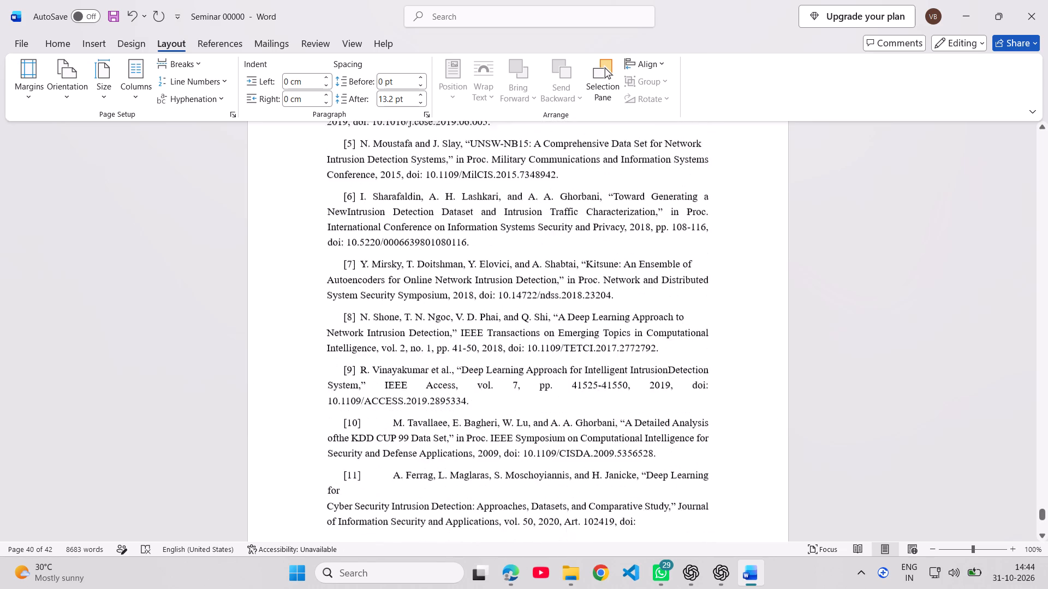
scroll(511, 255, down, 6)
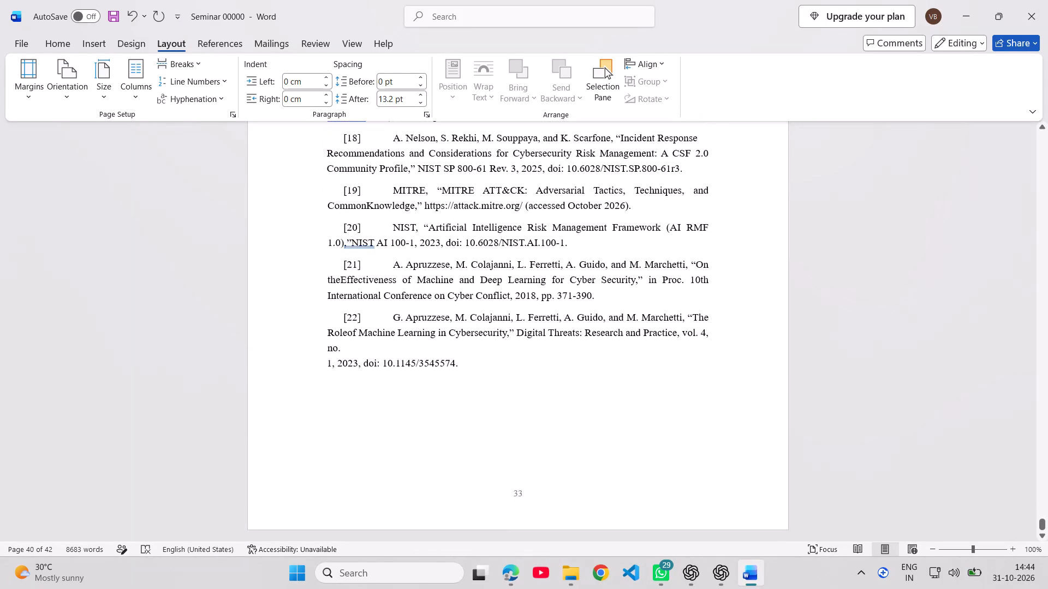
scroll(511, 255, down, 1)
scroll(511, 255, up, 8)
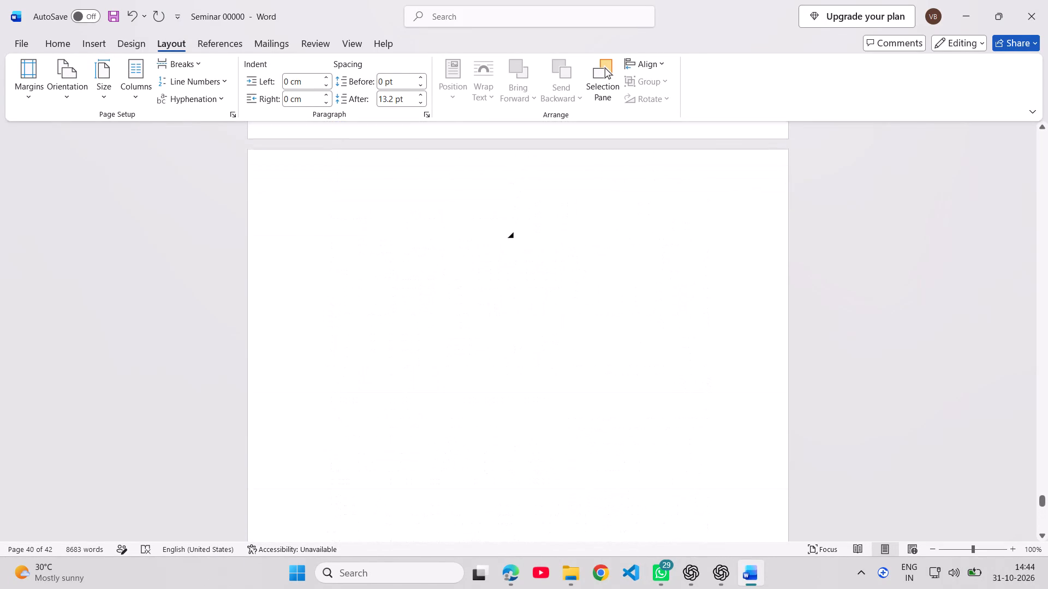
scroll(511, 255, up, 5)
ctrl+scroll(511, 255, up, 1)
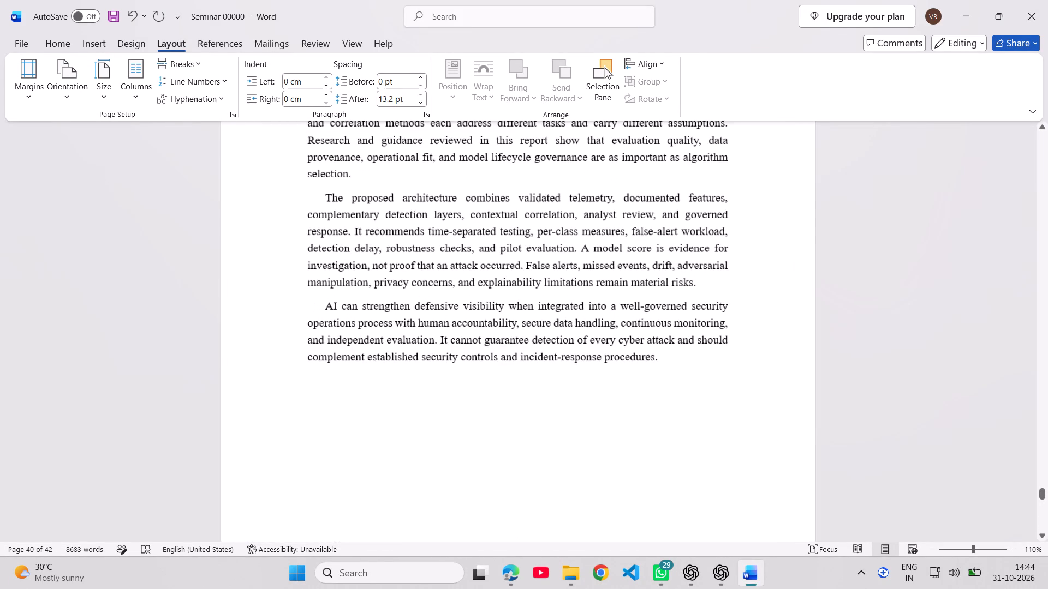
Check the blank page between the Conclusion and REFERENCES in the print preview and return to the document.
scroll(511, 255, down, 5)
click(511, 255)
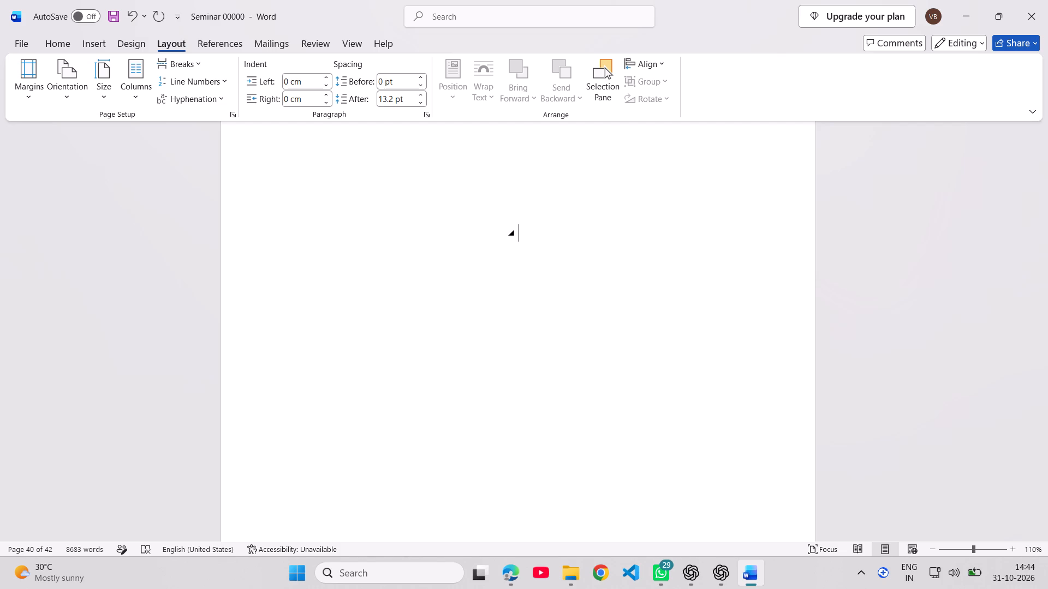
key(ctrl+p)
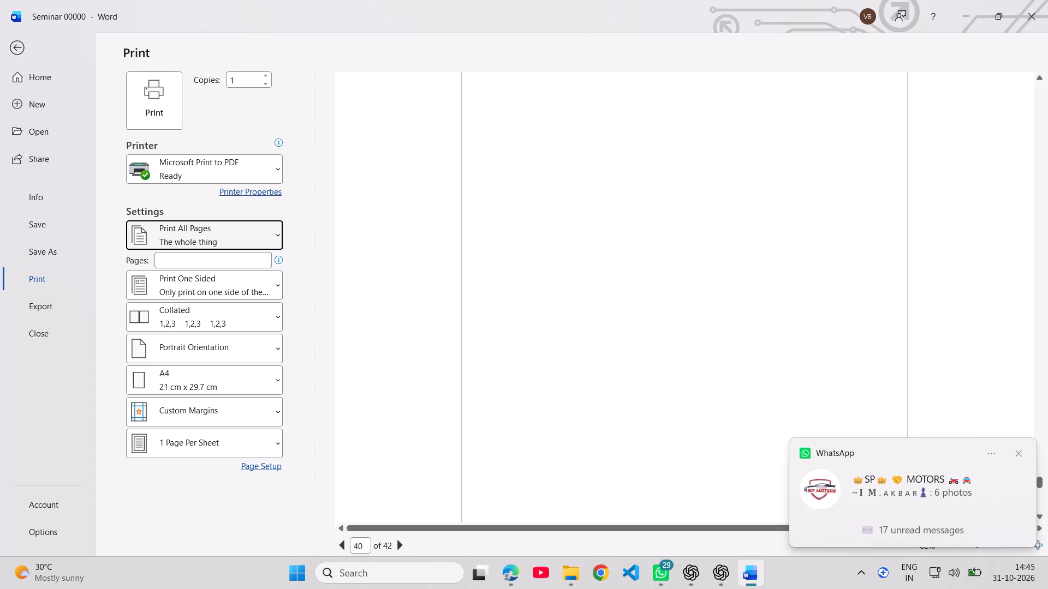
click(15, 47)
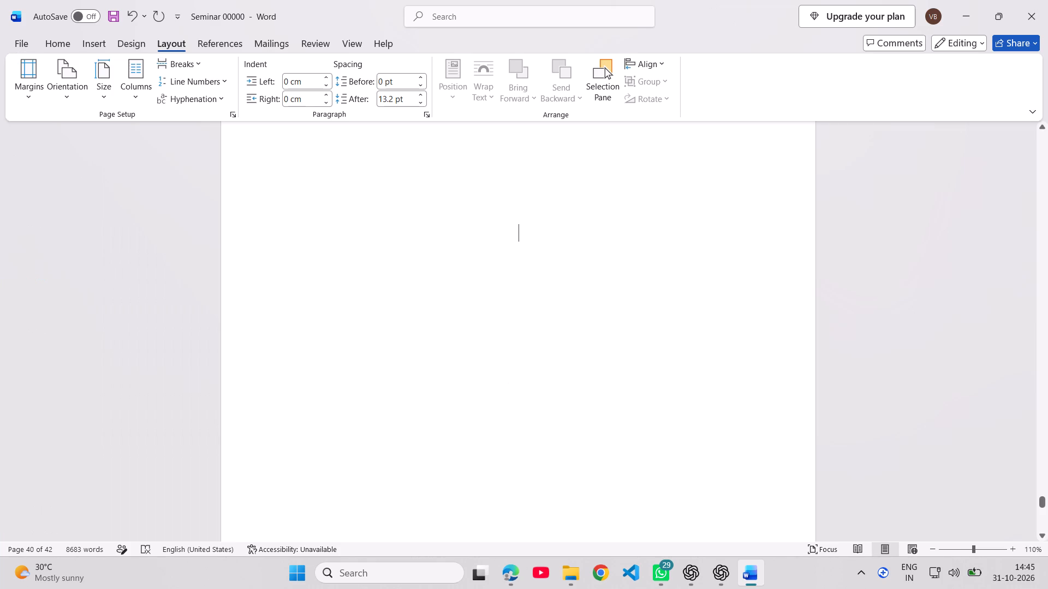
Open Go To for page navigation from the blank page before REFERENCES.
scroll(320, 258, up, 2)
scroll(320, 258, down, 2)
key(ctrl+g)
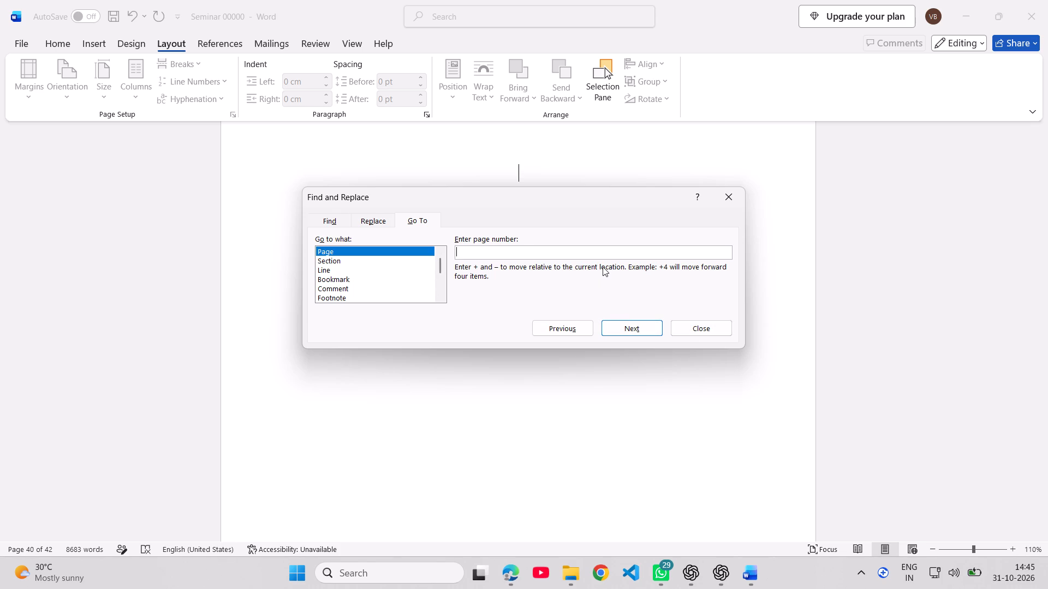
Go to page 40 of the document using Go To, and close the Find and Replace dialog.
click(452, 482)
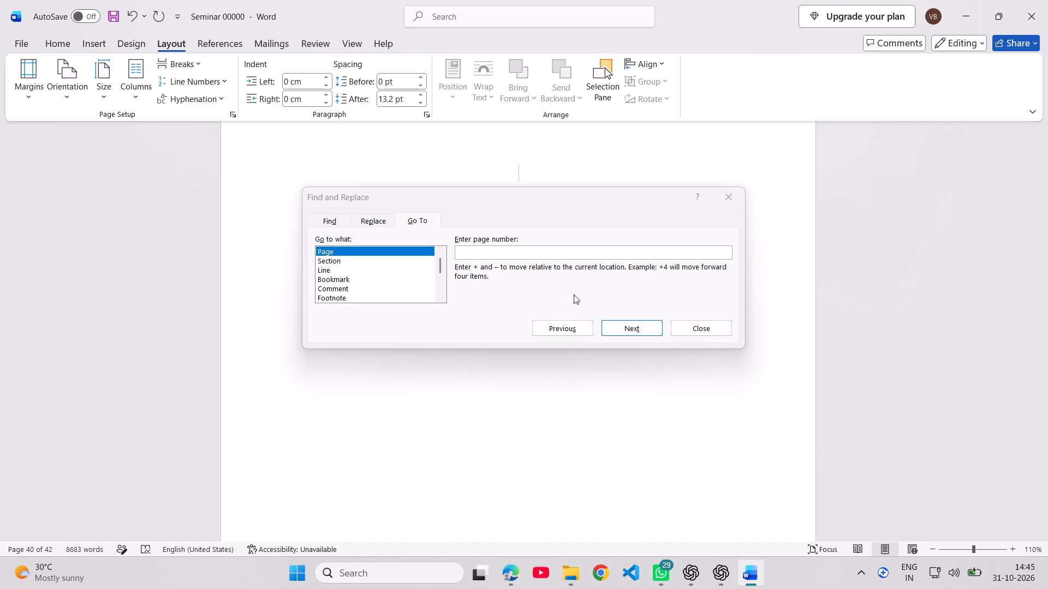
click(575, 253)
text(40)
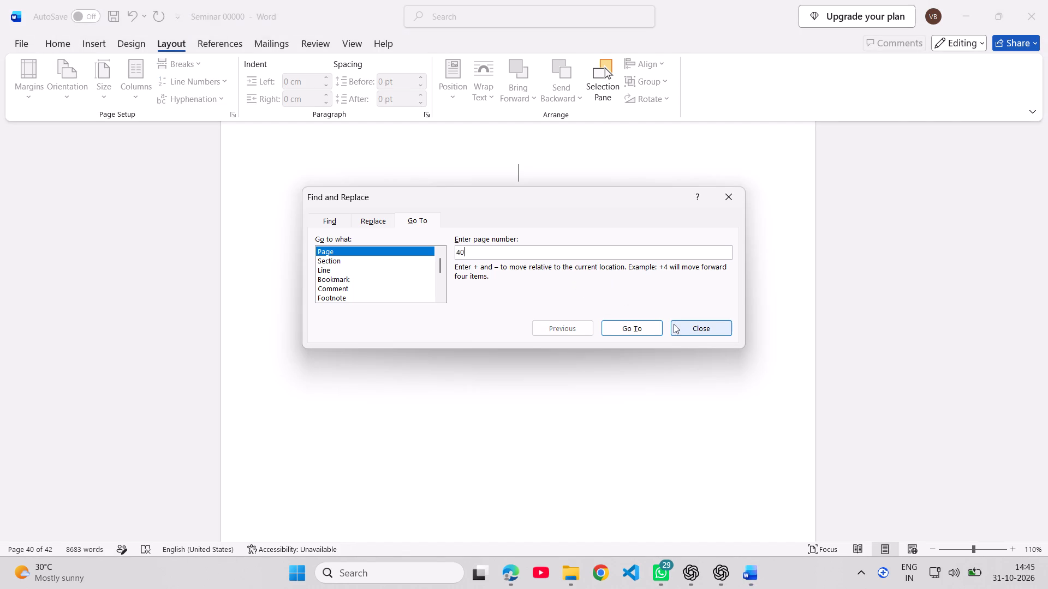
click(648, 324)
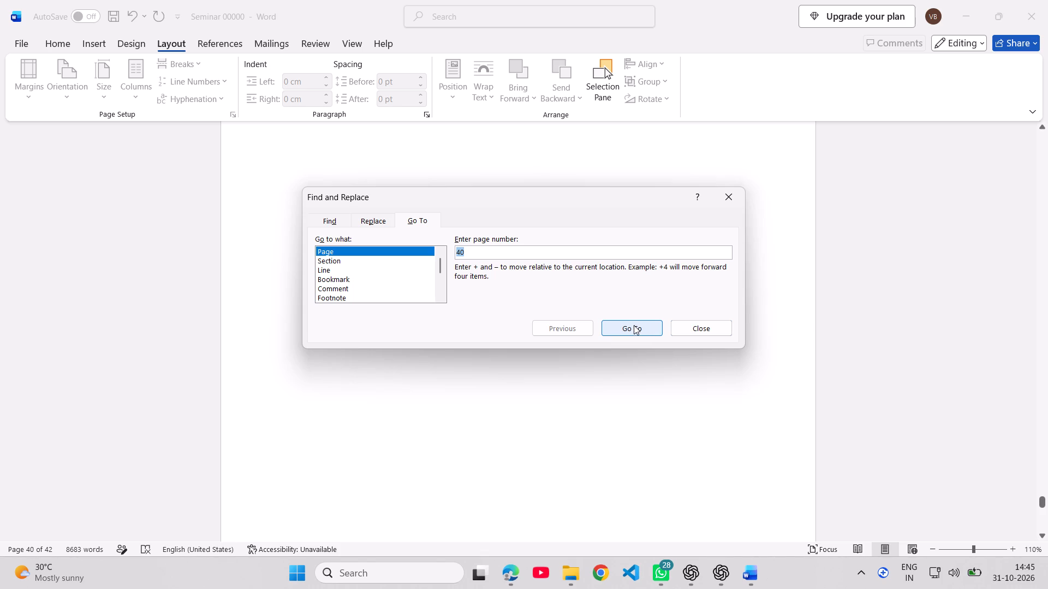
click(634, 325)
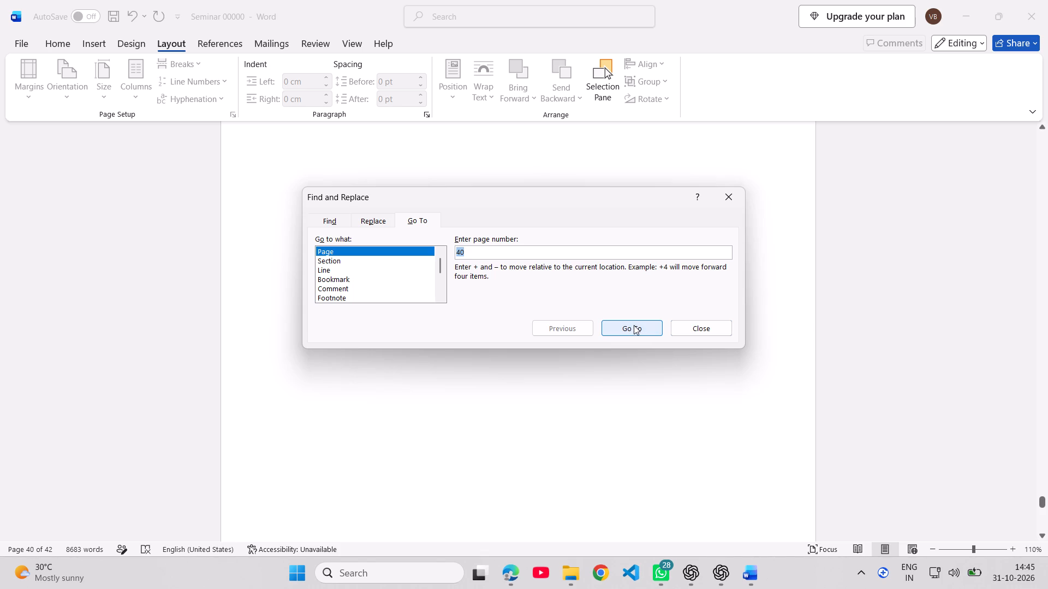
click(634, 325)
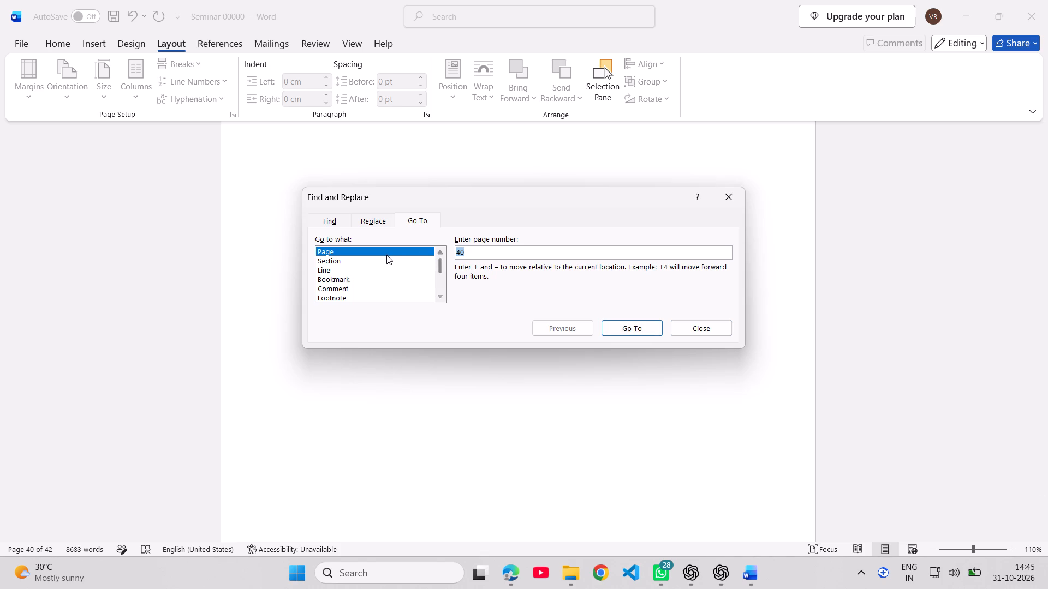
scroll(386, 255, down, 2)
click(378, 221)
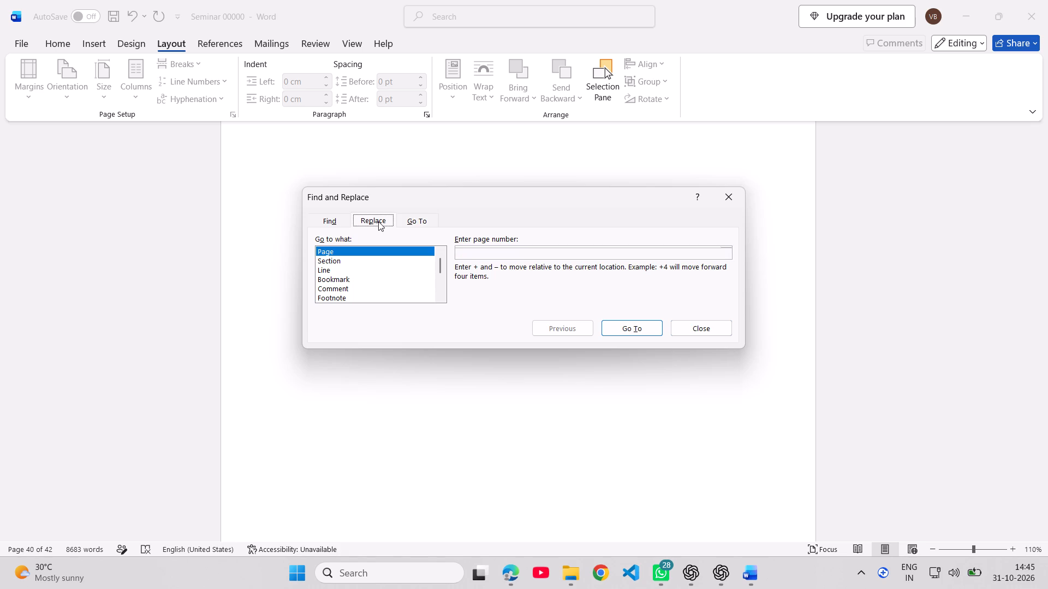
click(332, 215)
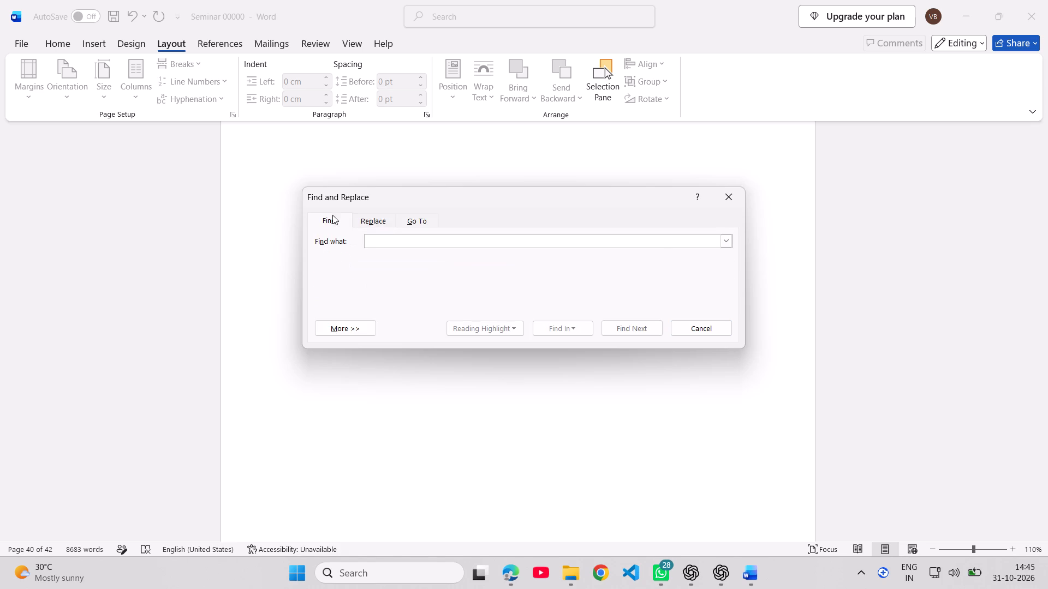
click(723, 199)
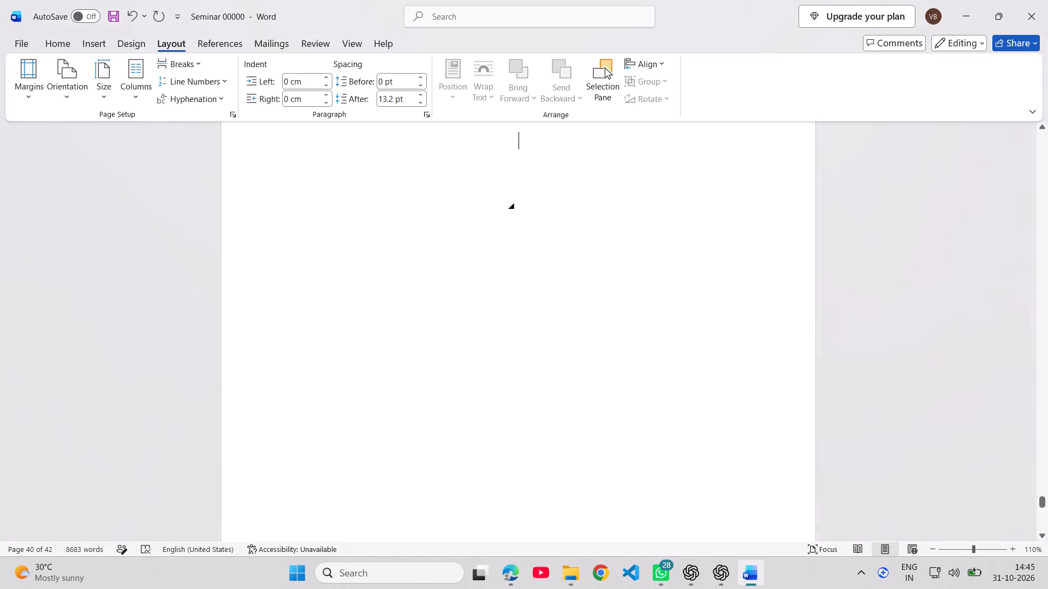
Review the page layout around the blank area, through the end of the references, and back to the Certificate page.
scroll(553, 308, up, 4)
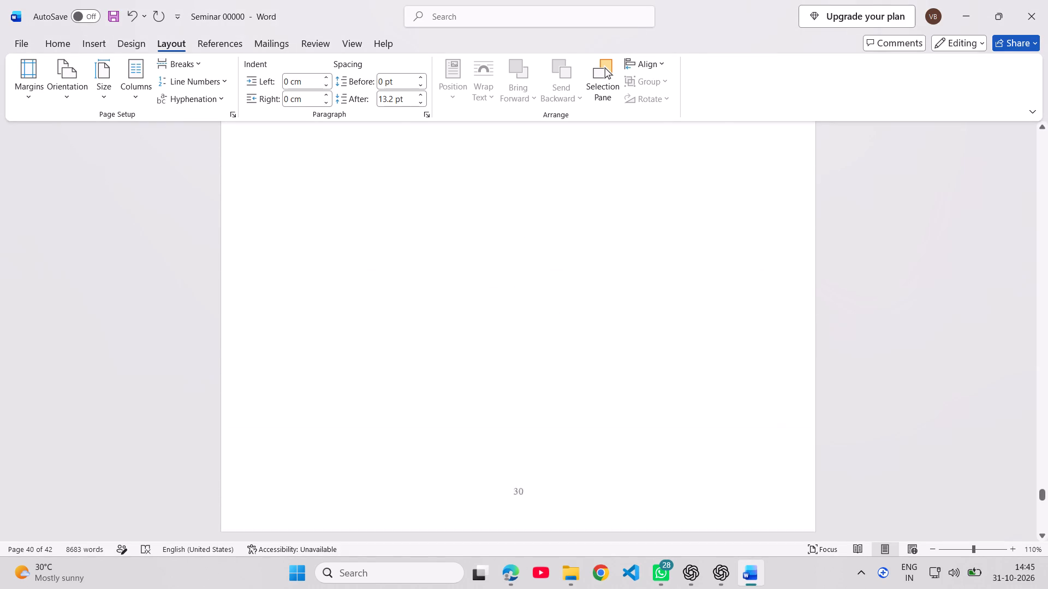
scroll(553, 308, up, 1)
scroll(553, 308, down, 3)
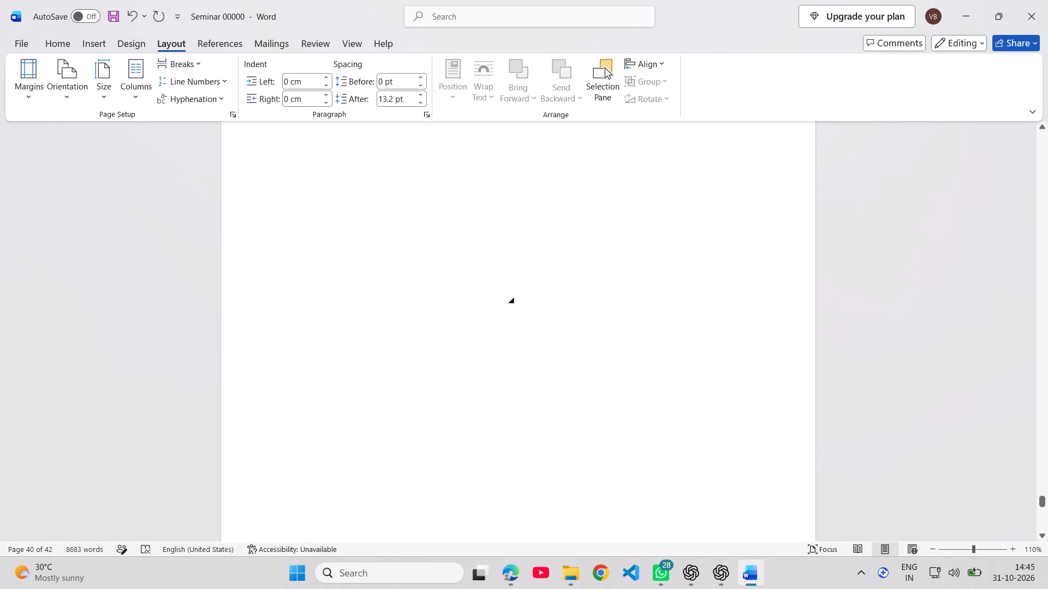
scroll(553, 308, down, 13)
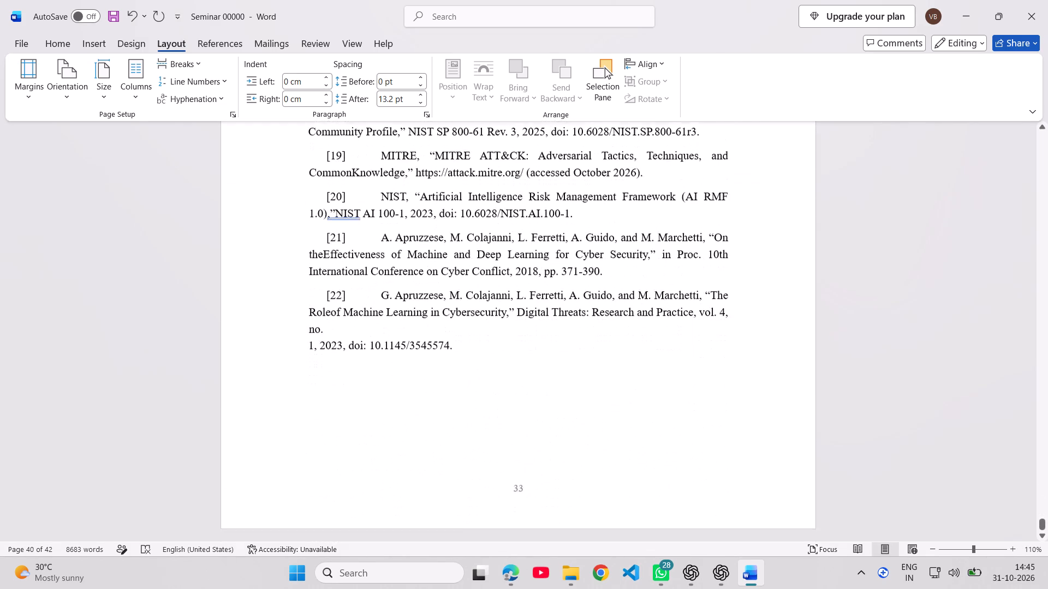
scroll(553, 308, up, 15)
scroll(553, 308, up, 15)
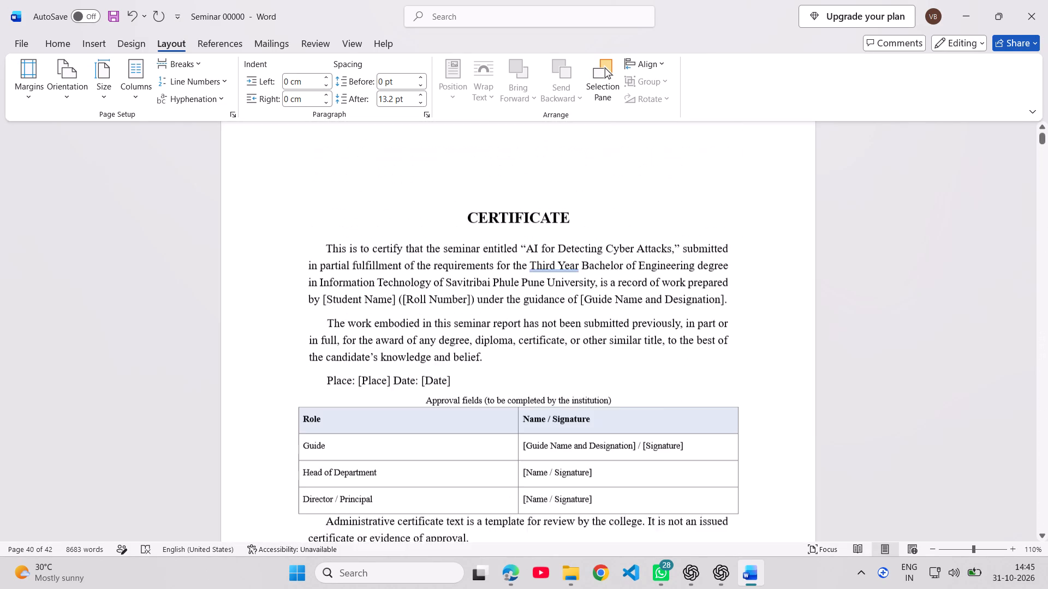
Make the seminar title in the Certificate's first paragraph bold and shorten its last word so it reads "AI for Detecting Cyber Attack".
scroll(553, 308, up, 9)
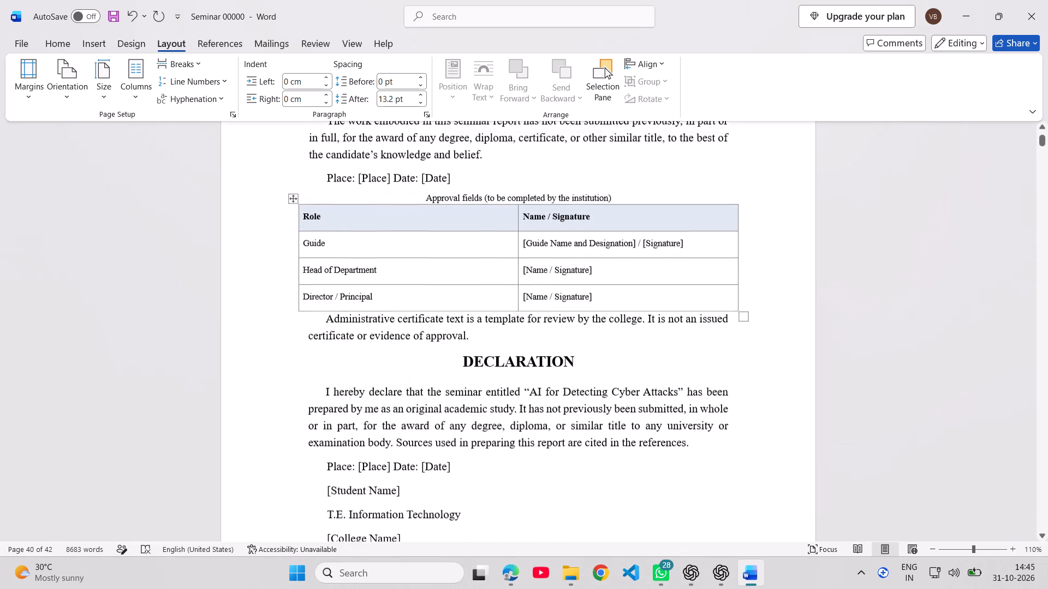
scroll(553, 308, up, 1)
scroll(553, 308, down, 1)
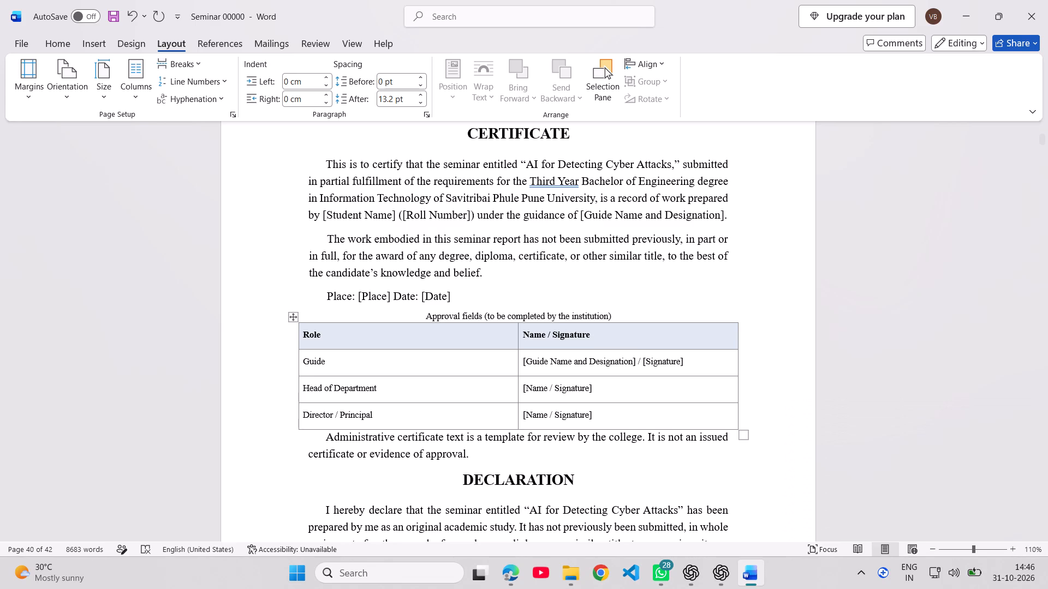
scroll(553, 308, up, 1)
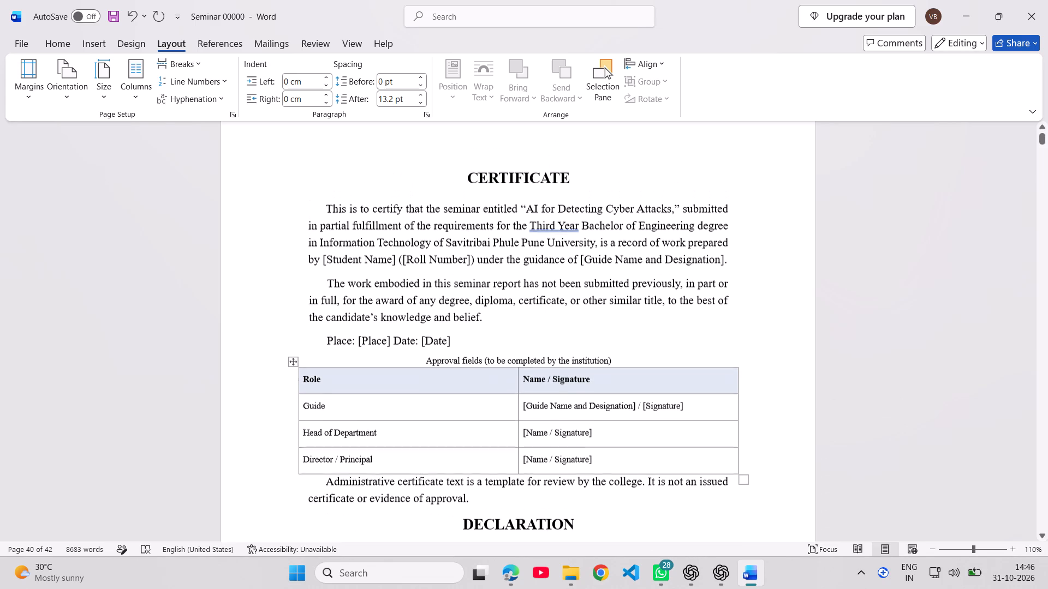
scroll(553, 308, up, 1)
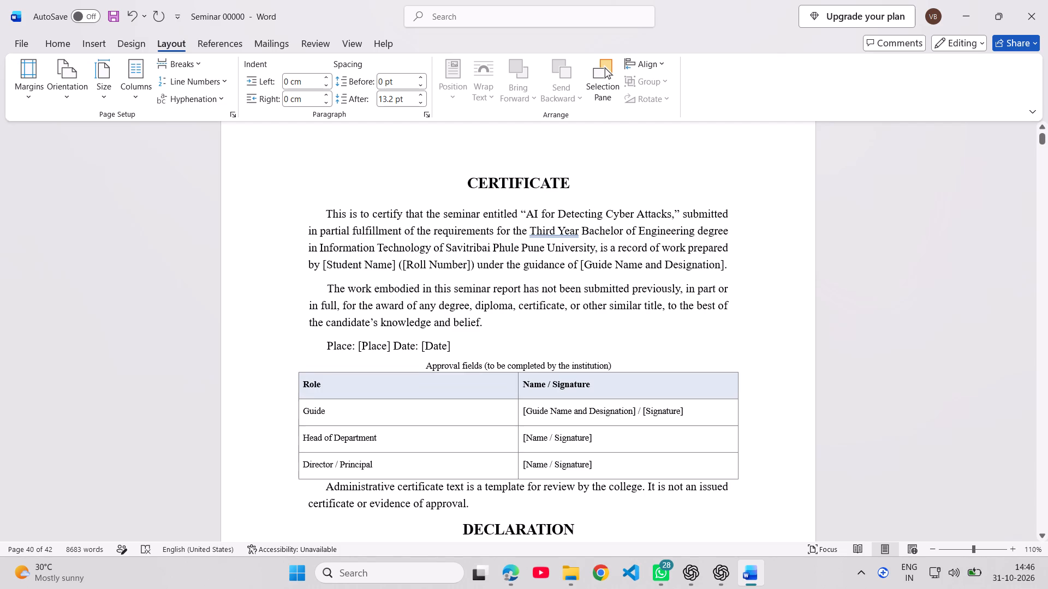
drag(529, 214, 656, 223)
click(668, 203)
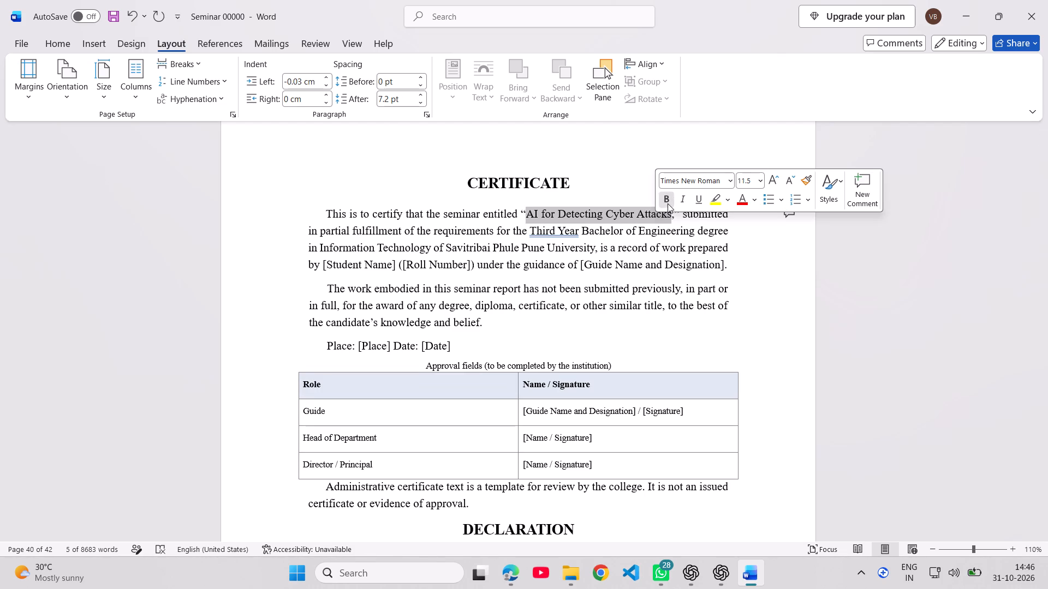
click(671, 217)
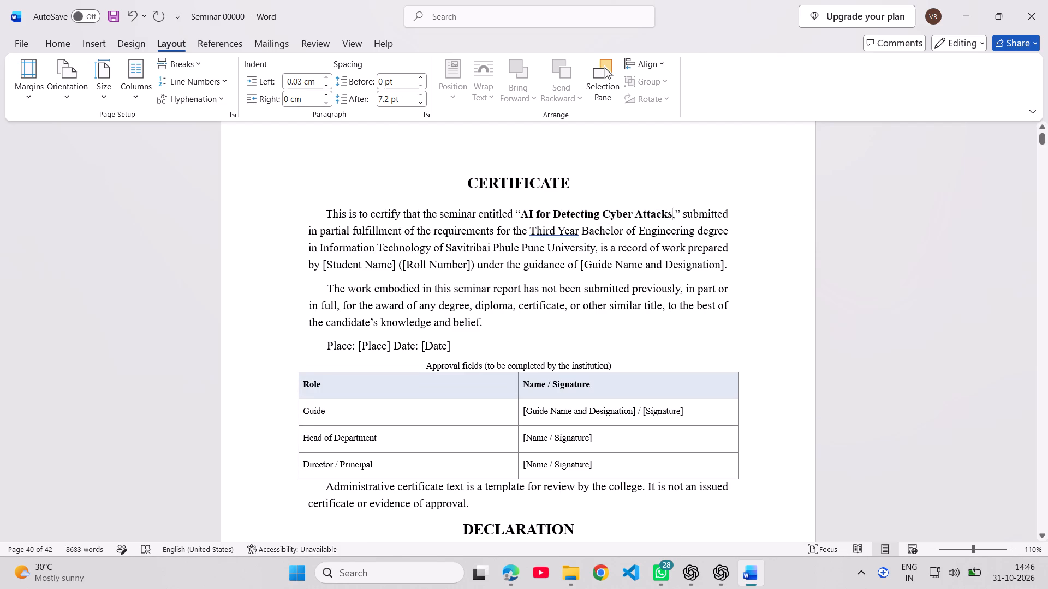
key(BackSpace)
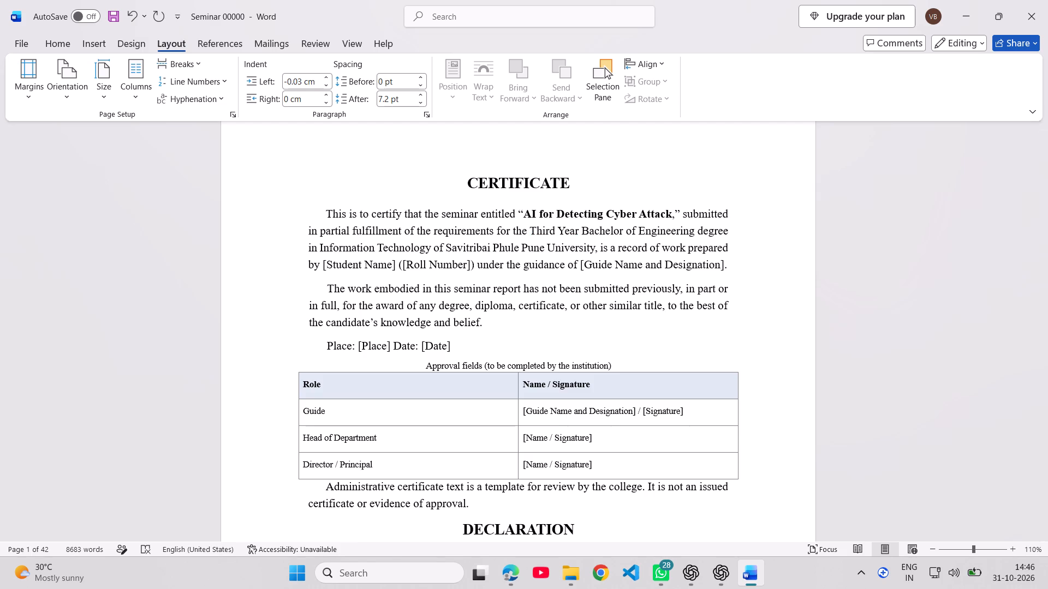
Replace the [Student Name] placeholder in the Certificate's first paragraph with the student's full name and make it bold.
scroll(671, 217, down, 1)
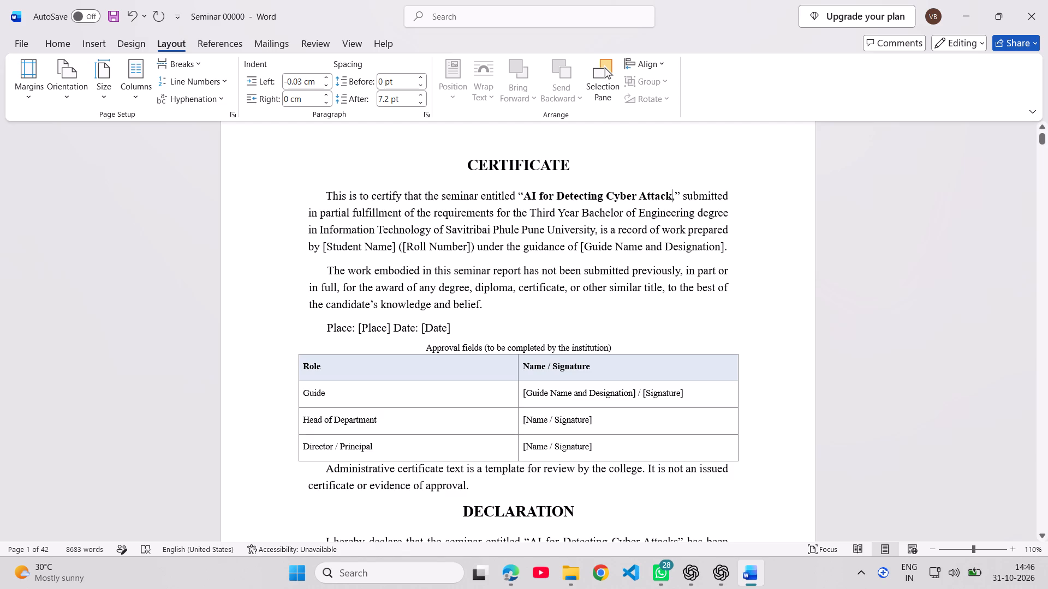
click(395, 249)
key(BackSpace)
key(BackSpace)
key(BackSpace)
key(BackSpace)
key(BackSpace)
key(BackSpace)
key(BackSpace)
key(BackSpace)
key(BackSpace)
key(BackSpace)
key(BackSpace)
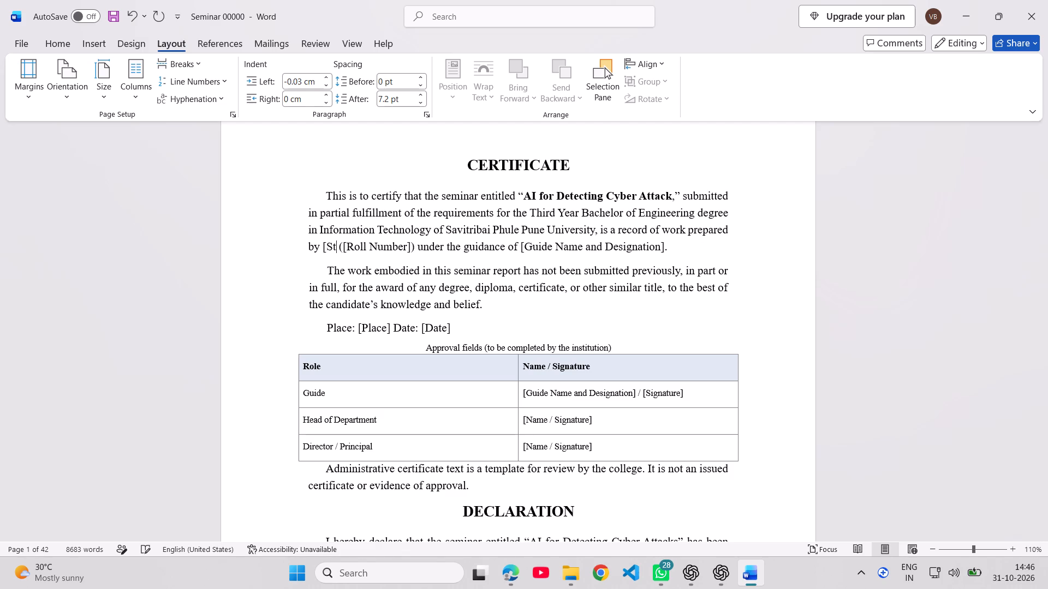
key(BackSpace)
key(BackSpace)
key(BackSpace)
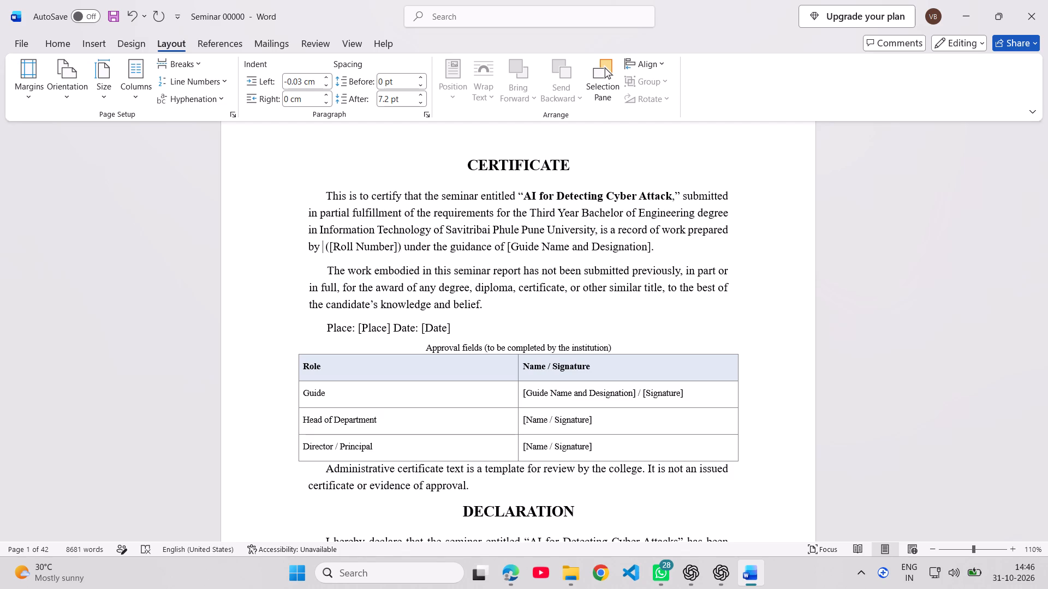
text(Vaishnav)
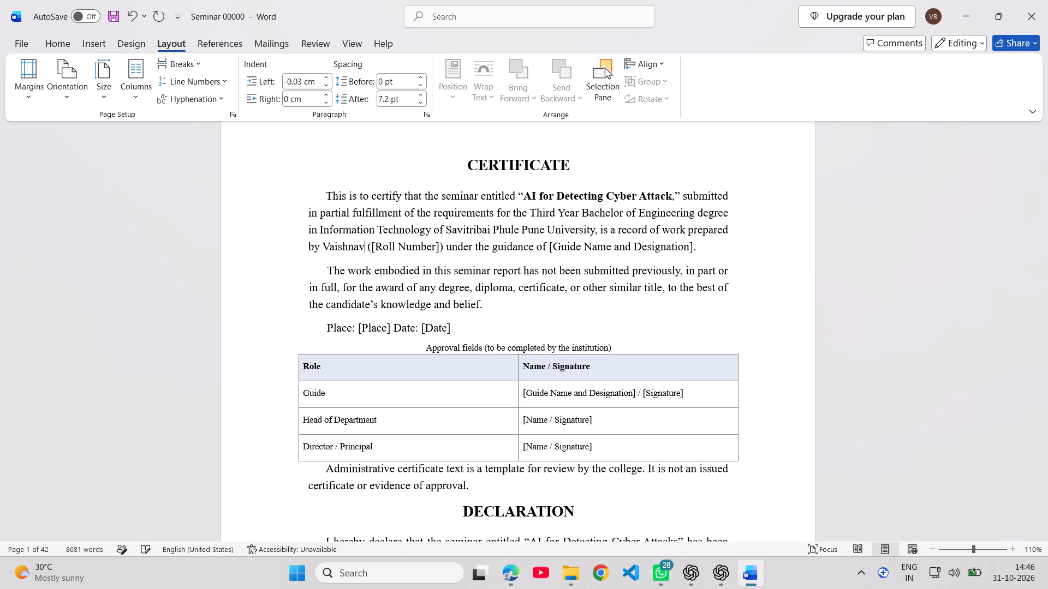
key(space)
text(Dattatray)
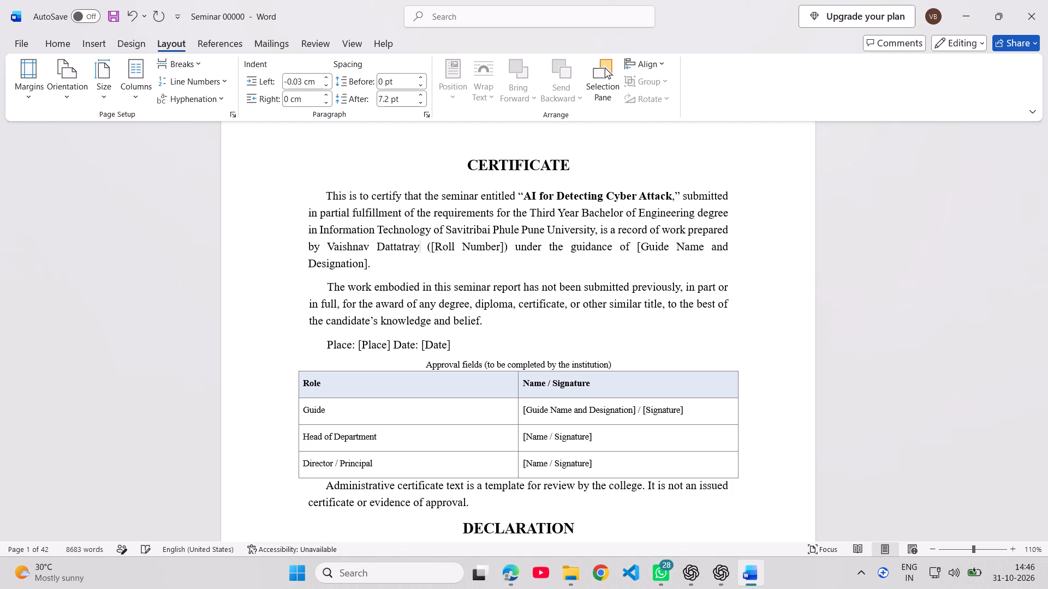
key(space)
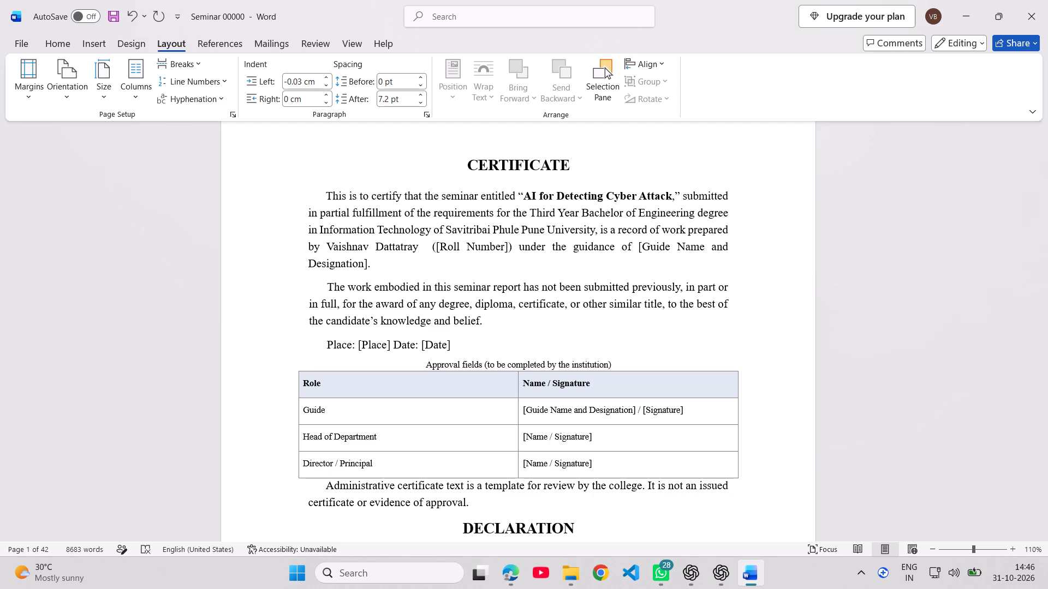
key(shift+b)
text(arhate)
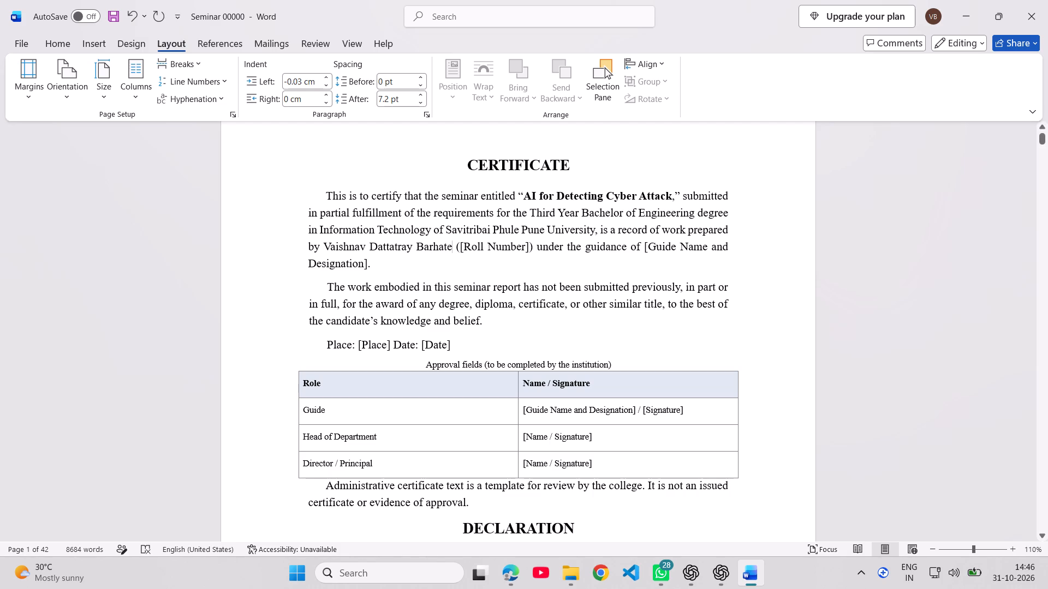
drag(325, 245, 439, 249)
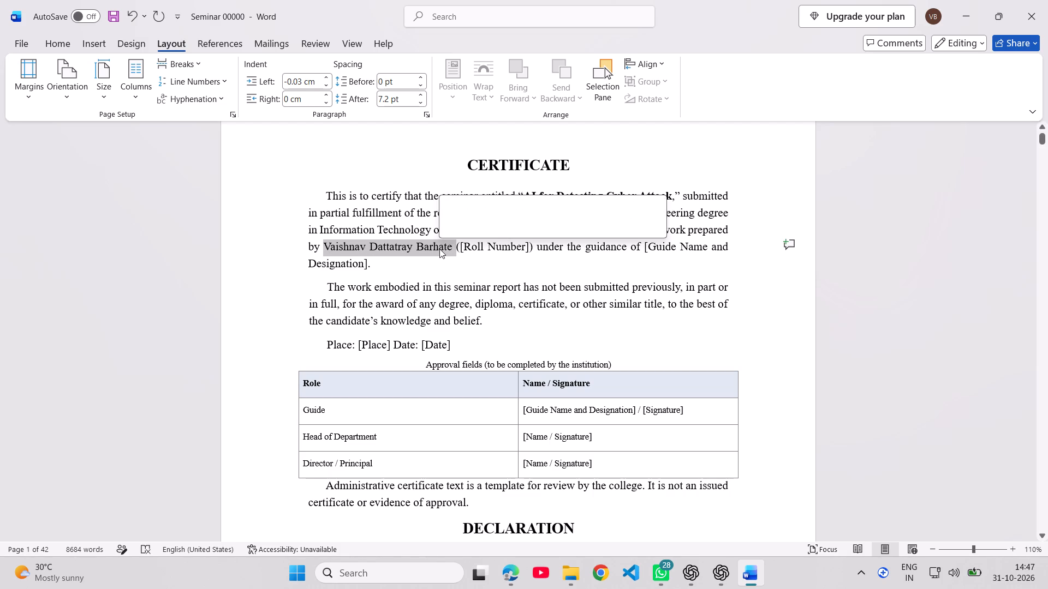
click(448, 229)
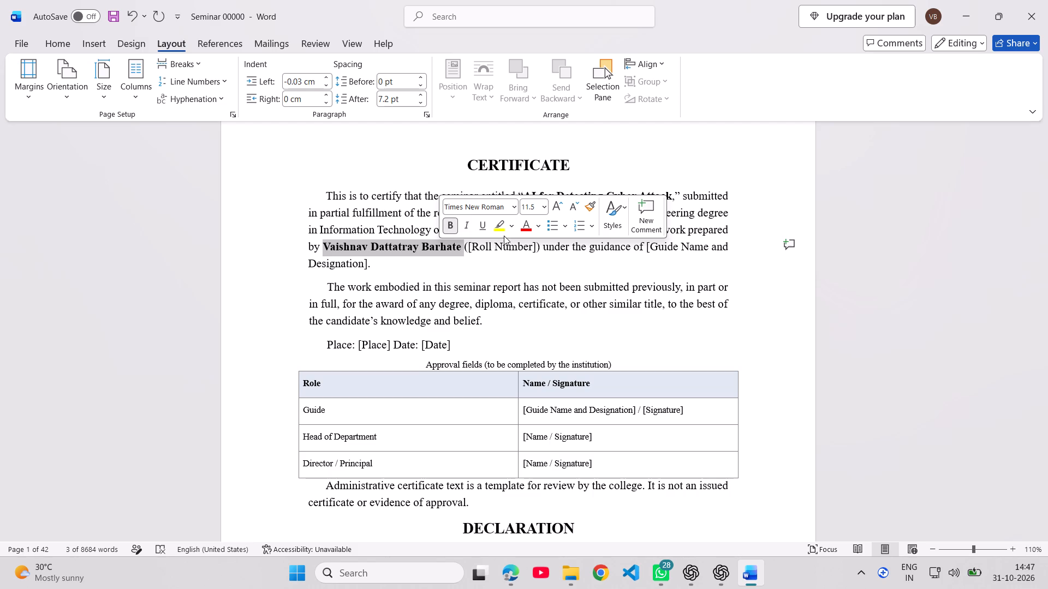
Delete the ([Roll Number]) placeholder, including its parentheses, after the student's name in the Certificate's first paragraph.
click(540, 250)
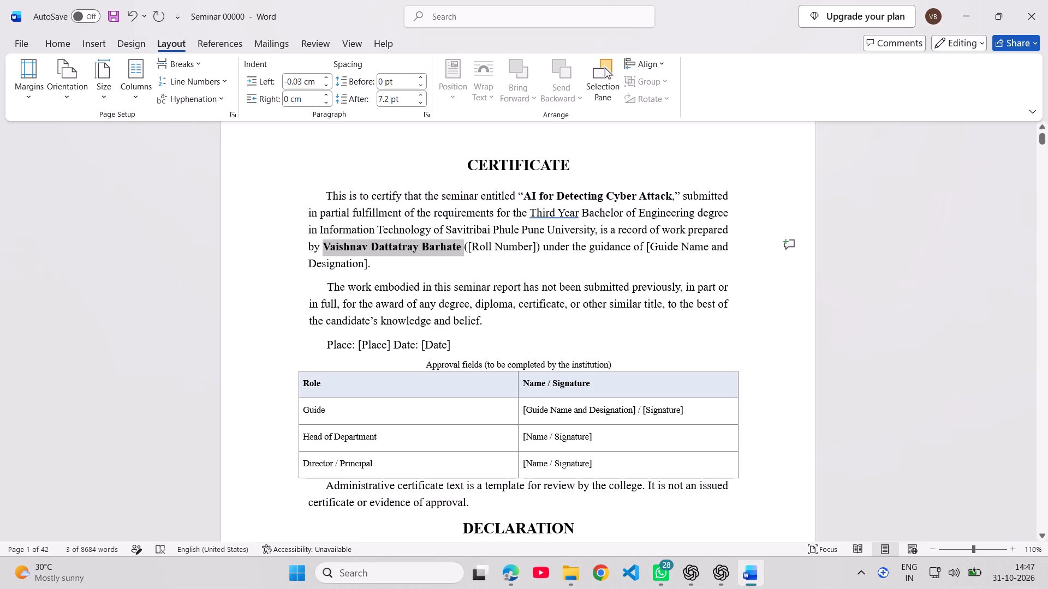
key(BackSpace)
key(BackSpace)
key(BackSpace)
key(BackSpace)
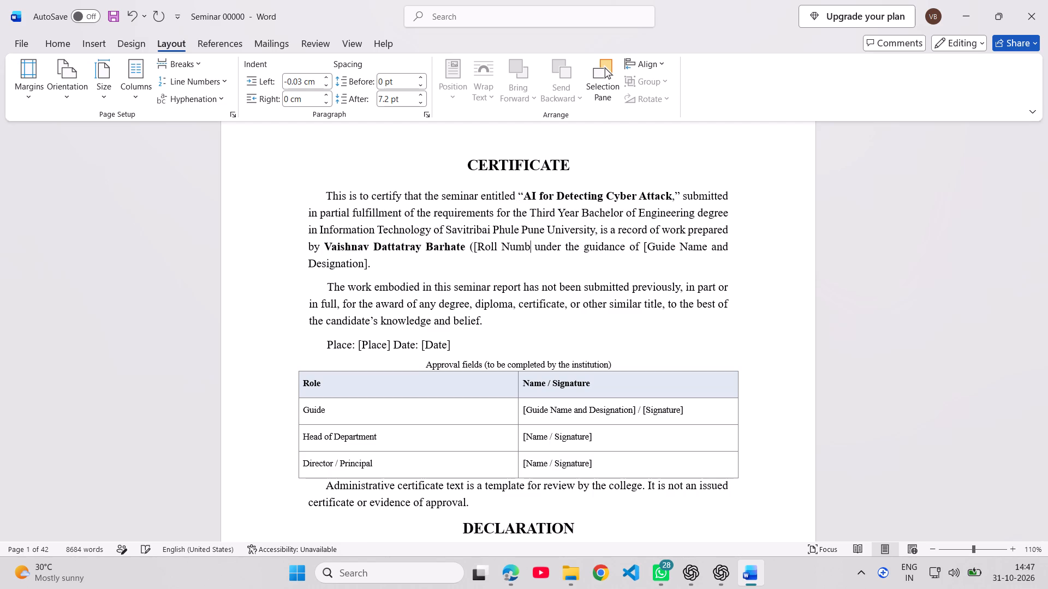
key(BackSpace)
key(BackSpace)
key(BackSpace)
key(BackSpace)
key(BackSpace)
key(BackSpace)
key(BackSpace)
key(BackSpace)
key(BackSpace)
key(BackSpace)
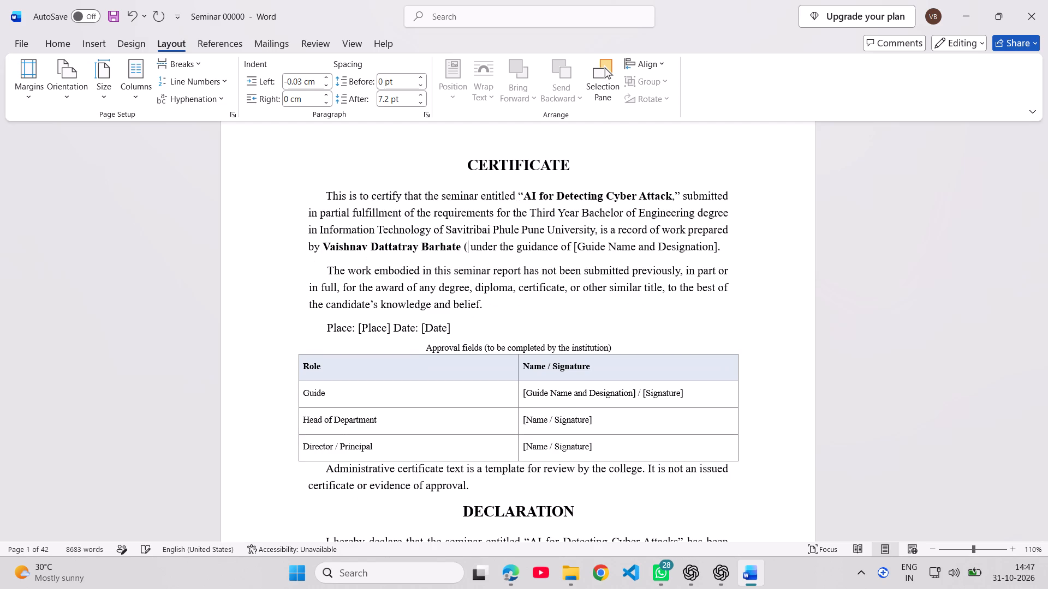
key(BackSpace)
key(BackSpace)
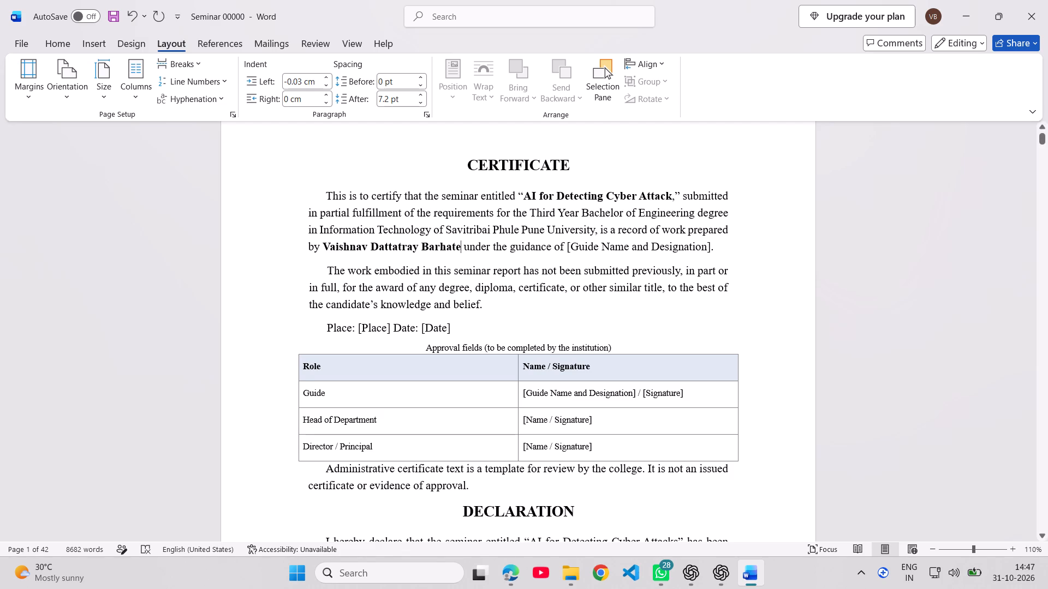
Replace "the guidance of [Guide Name and Designation]." at the end of the Certificate's first paragraph with "my supervision & guidance".
click(719, 251)
key(BackSpace)
key(BackSpace)
key(BackSpace)
key(BackSpace)
key(BackSpace)
key(BackSpace)
key(BackSpace)
key(BackSpace)
key(BackSpace)
key(BackSpace)
key(BackSpace)
key(BackSpace)
key(BackSpace)
key(BackSpace)
key(BackSpace)
key(BackSpace)
key(BackSpace)
key(BackSpace)
key(BackSpace)
key(BackSpace)
key(BackSpace)
key(BackSpace)
key(BackSpace)
key(BackSpace)
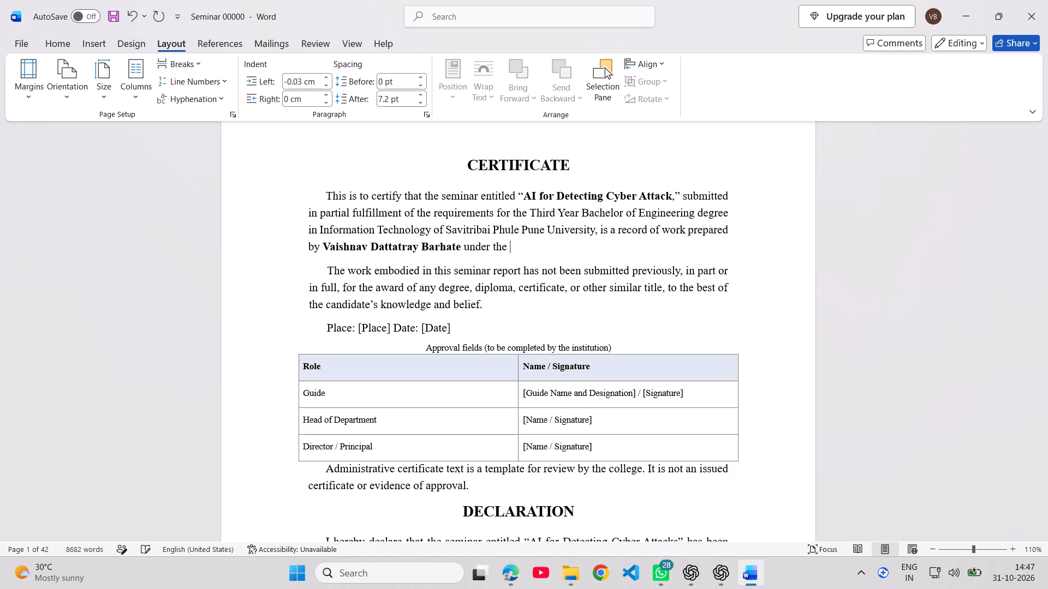
key(BackSpace)
key(BackSpace)
key(BackSpace)
key(BackSpace)
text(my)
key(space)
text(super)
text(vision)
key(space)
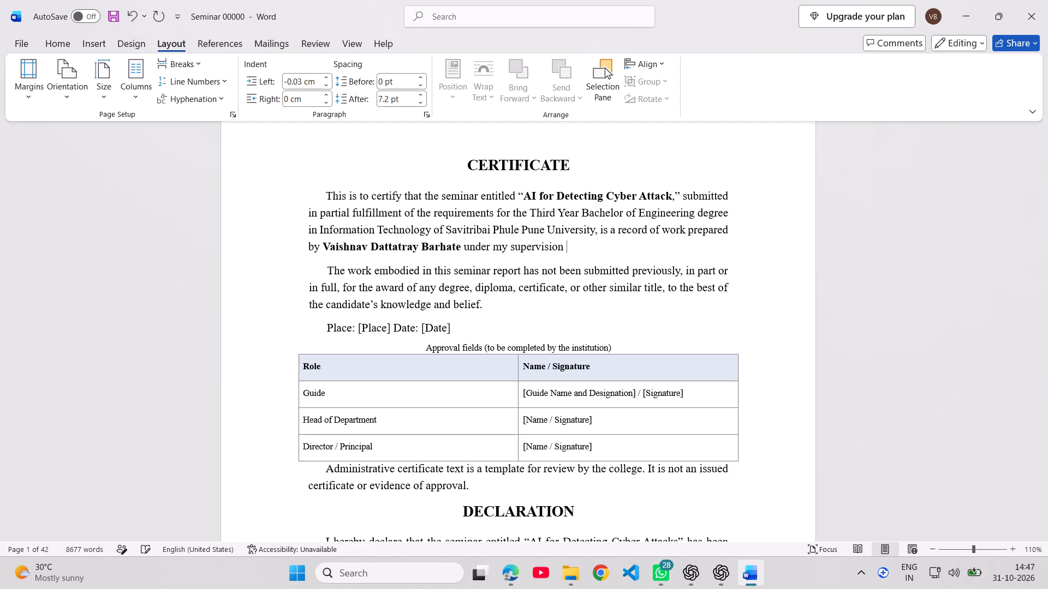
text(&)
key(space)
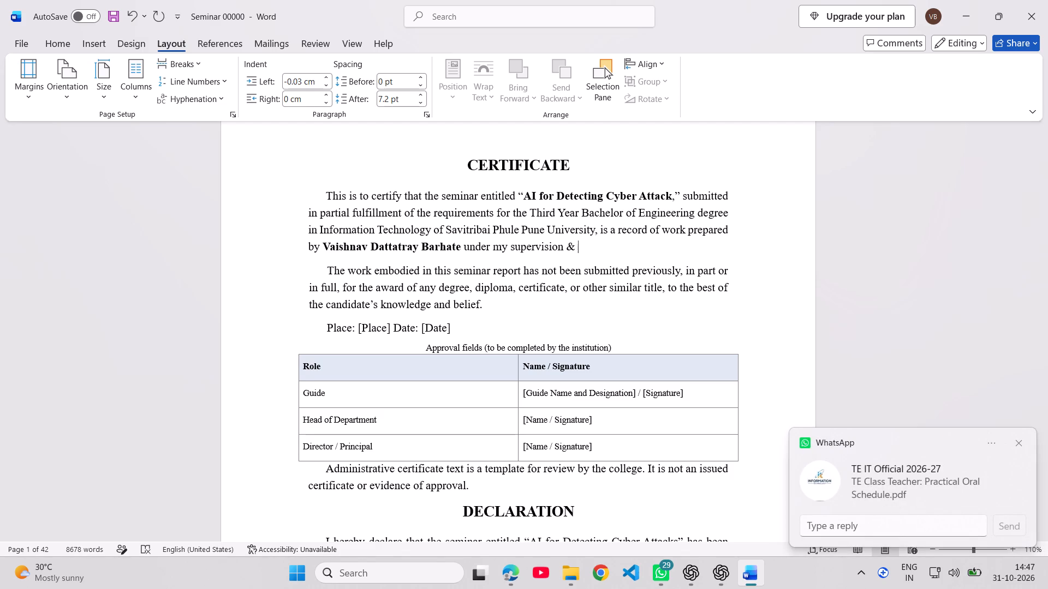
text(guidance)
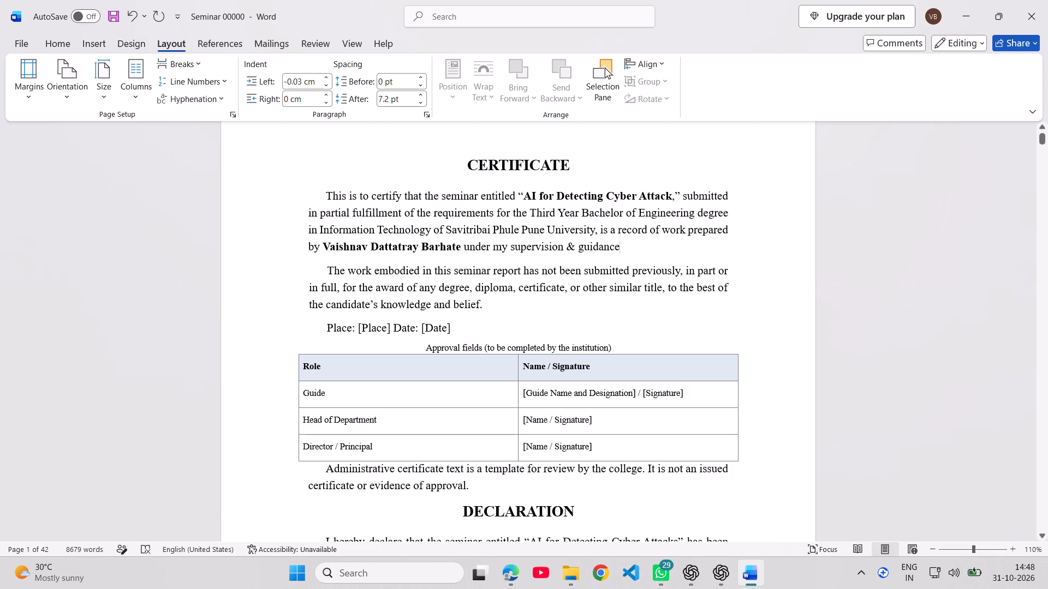
Move the Date field in the Certificate onto its own line below the Place field.
click(391, 328)
key(Return)
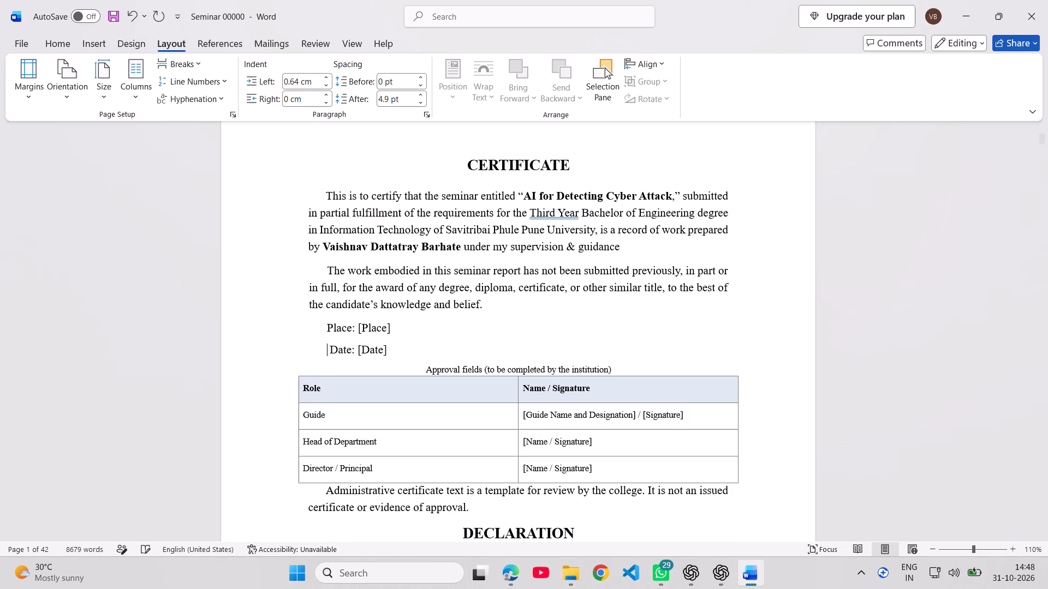
Replace the [Place] placeholder in the Certificate with "Yeola".
click(394, 326)
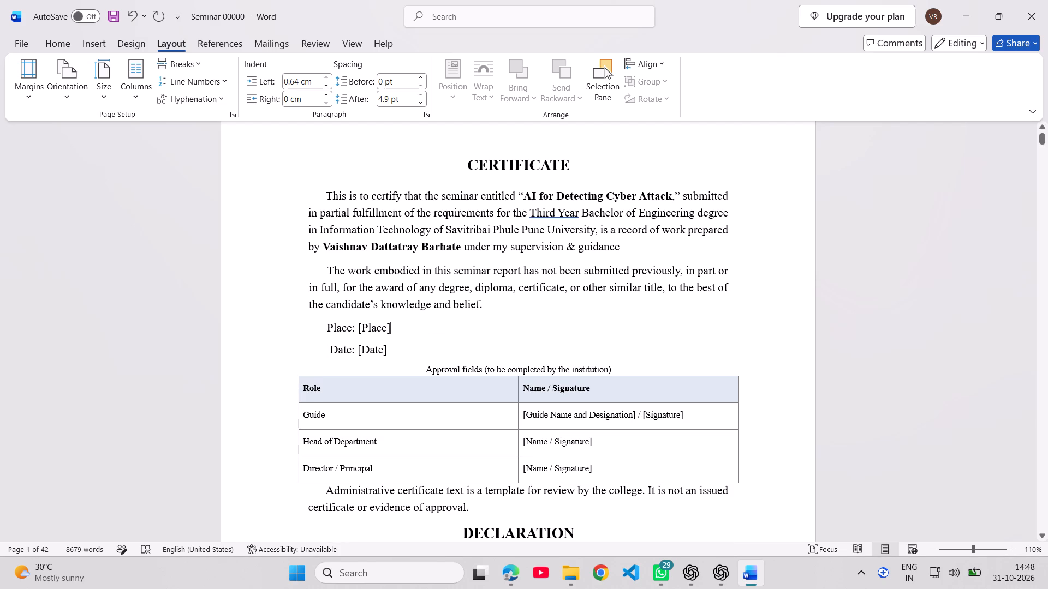
key(BackSpace)
key(BackSpace)
key(BackSpace)
key(BackSpace)
key(BackSpace)
key(BackSpace)
key(BackSpace)
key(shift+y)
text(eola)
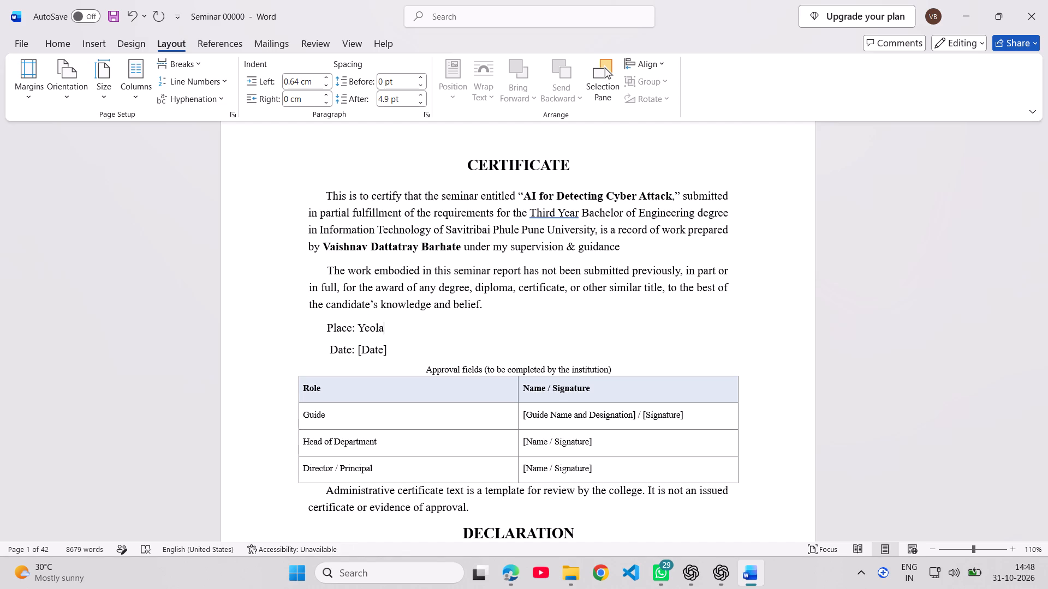
Delete the [Date] placeholder after the Date label in the Certificate.
click(391, 350)
key(BackSpace)
key(BackSpace)
key(BackSpace)
key(BackSpace)
key(BackSpace)
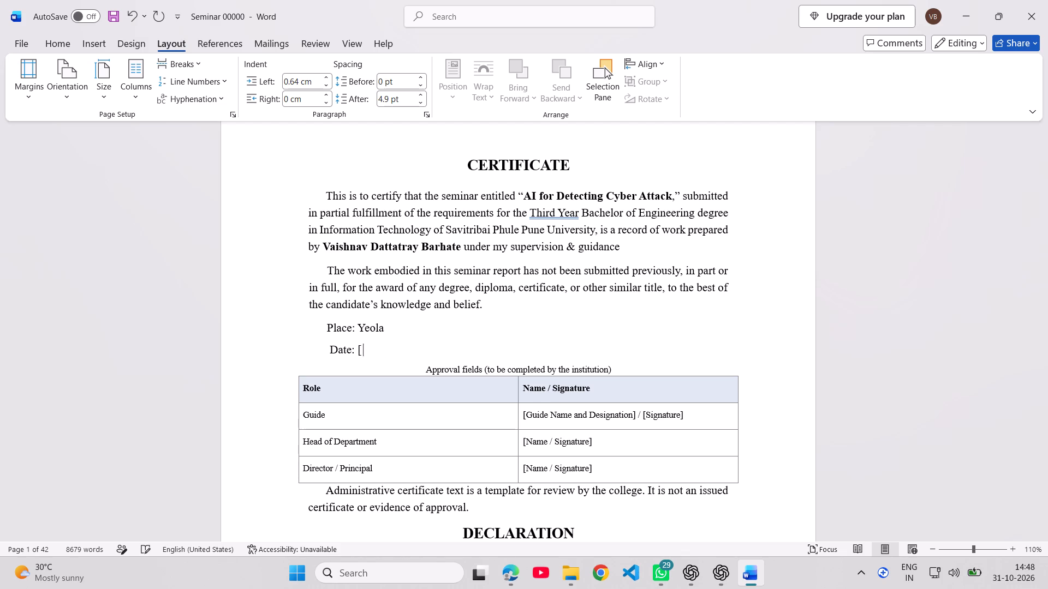
key(BackSpace)
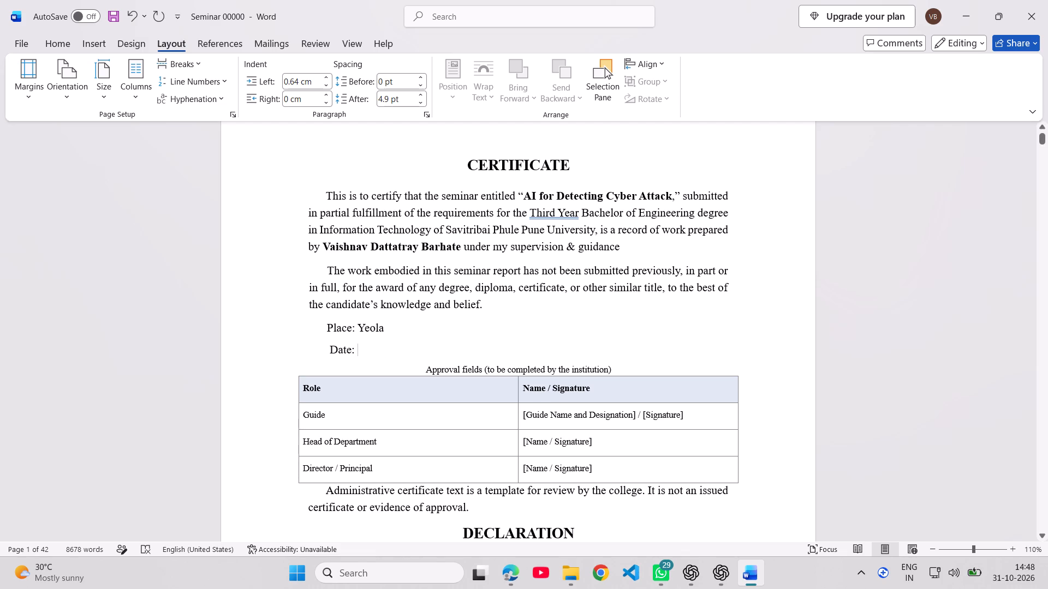
Insert a blank line above the Place field in the Certificate.
click(327, 322)
key(Return)
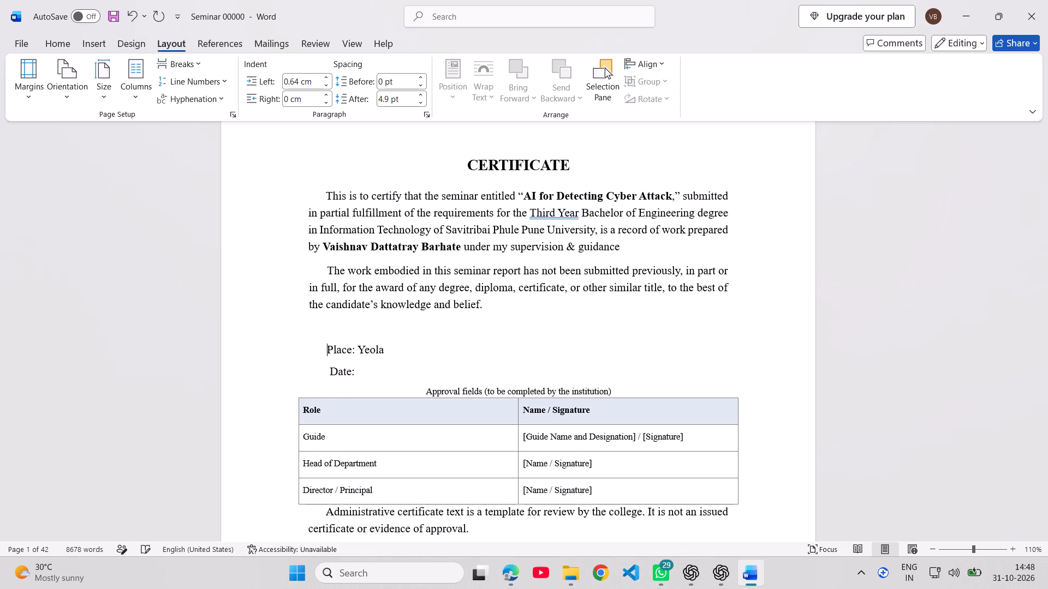
Make the "Place" and "Date" labels in the Certificate bold.
drag(350, 349, 331, 347)
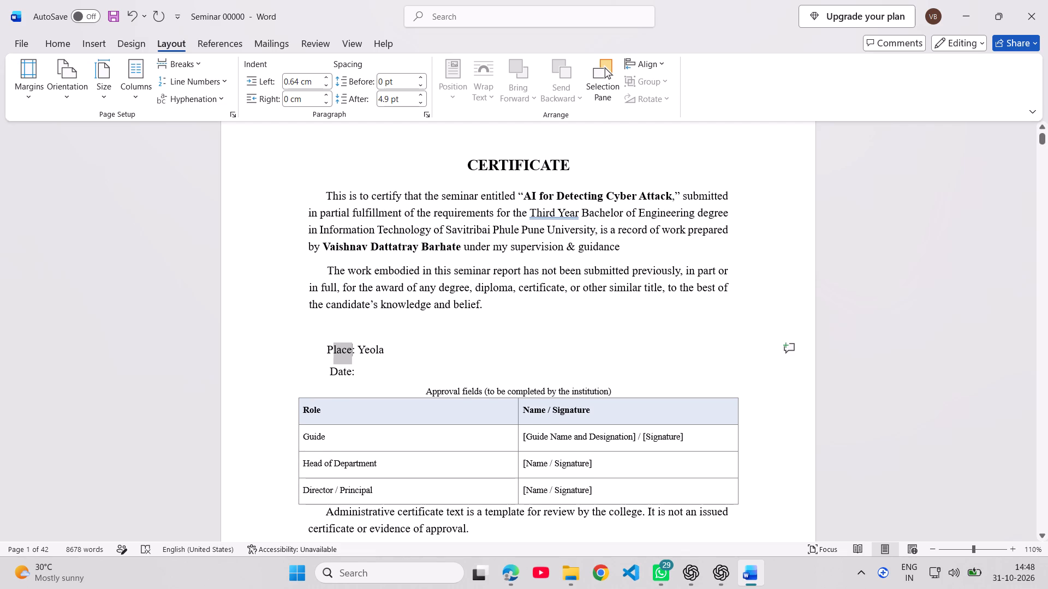
drag(331, 347, 323, 346)
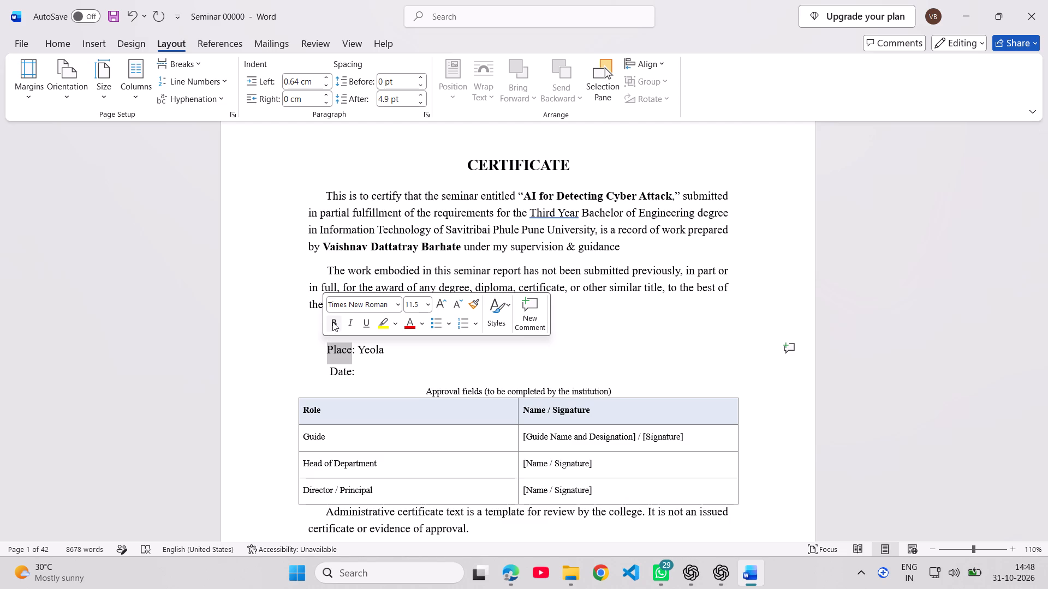
click(332, 322)
drag(350, 375, 338, 371)
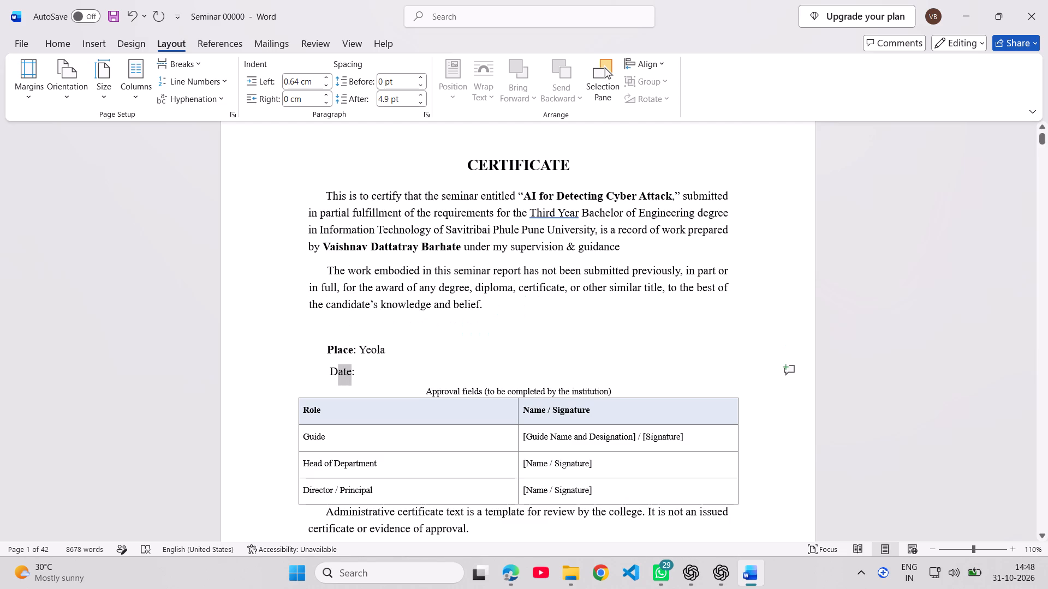
drag(338, 371, 330, 372)
click(340, 351)
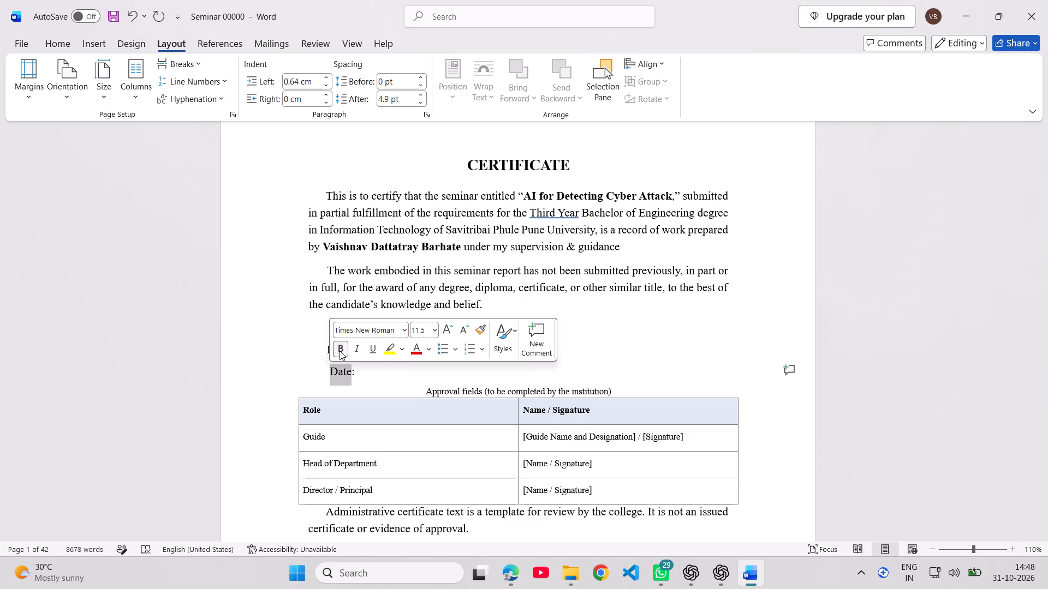
click(375, 381)
Delete the whole approval table with the Role and Name / Signature columns from the Certificate.
scroll(375, 381, down, 1)
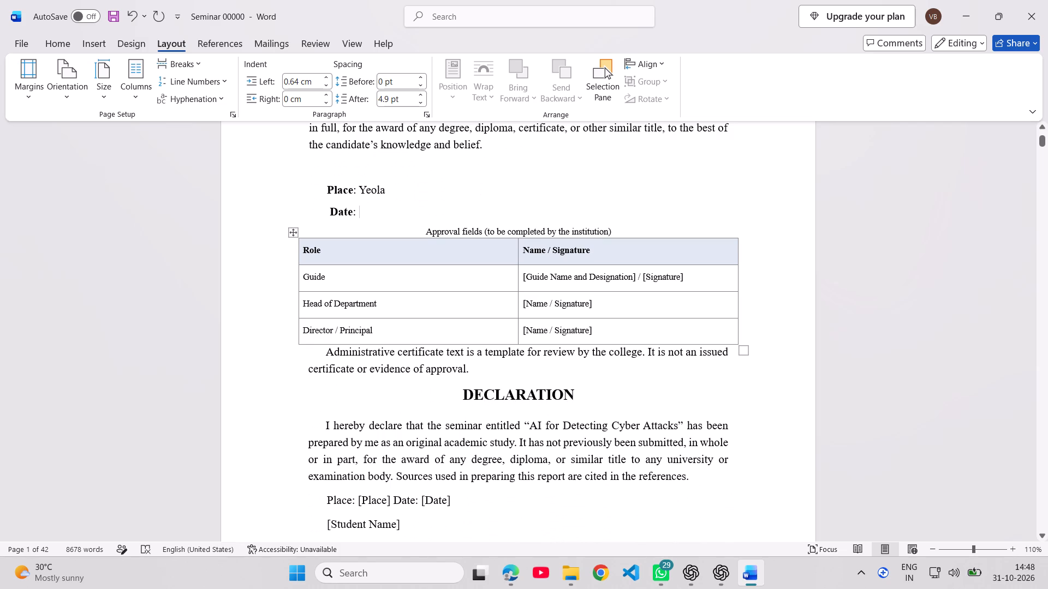
scroll(375, 381, right, 1)
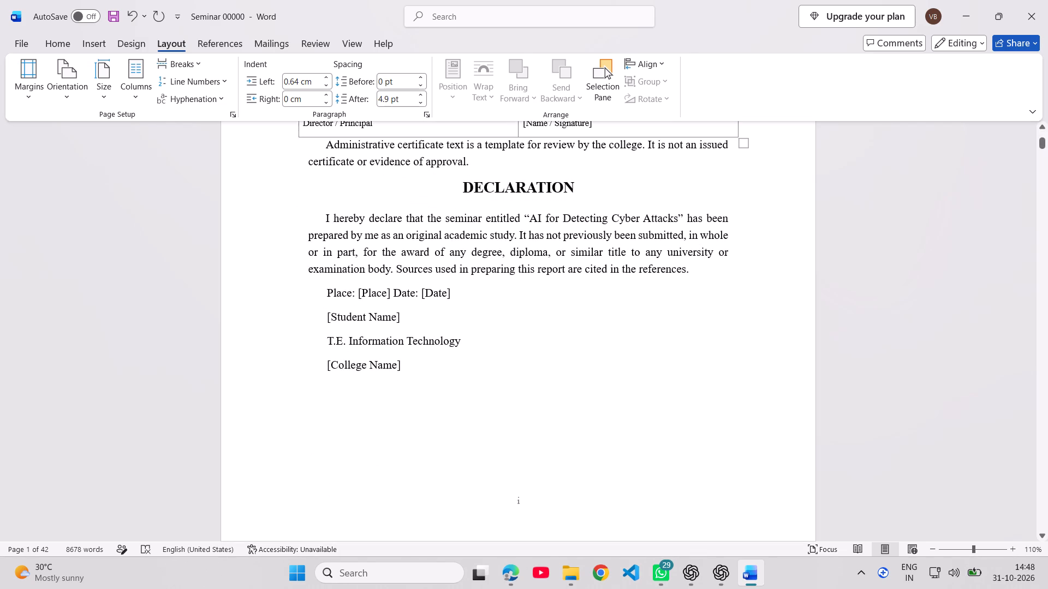
scroll(375, 381, right, 1)
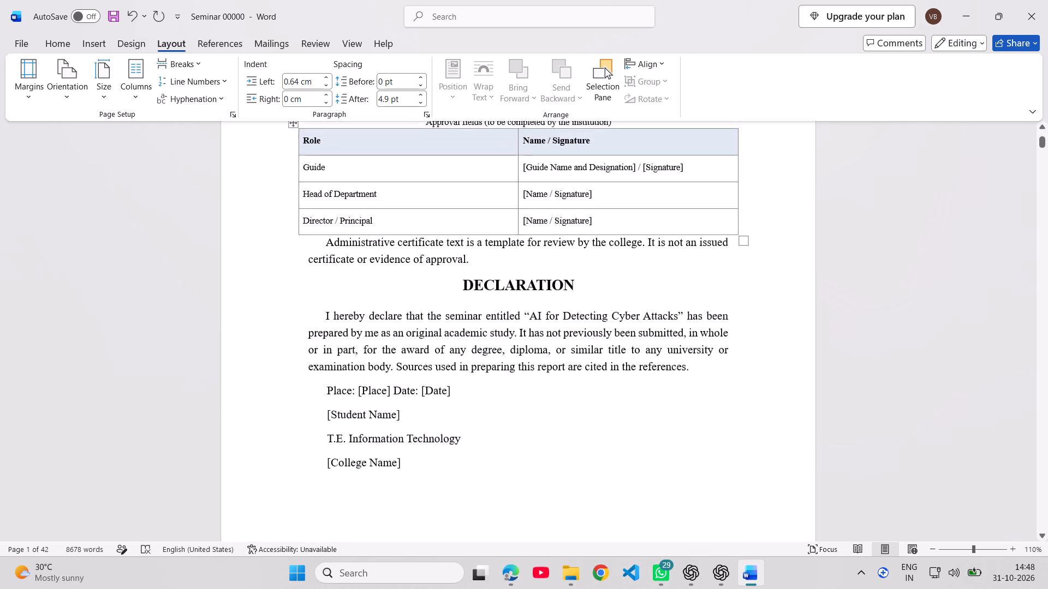
scroll(375, 381, right, 1)
scroll(375, 381, up, 1)
scroll(375, 381, right, 1)
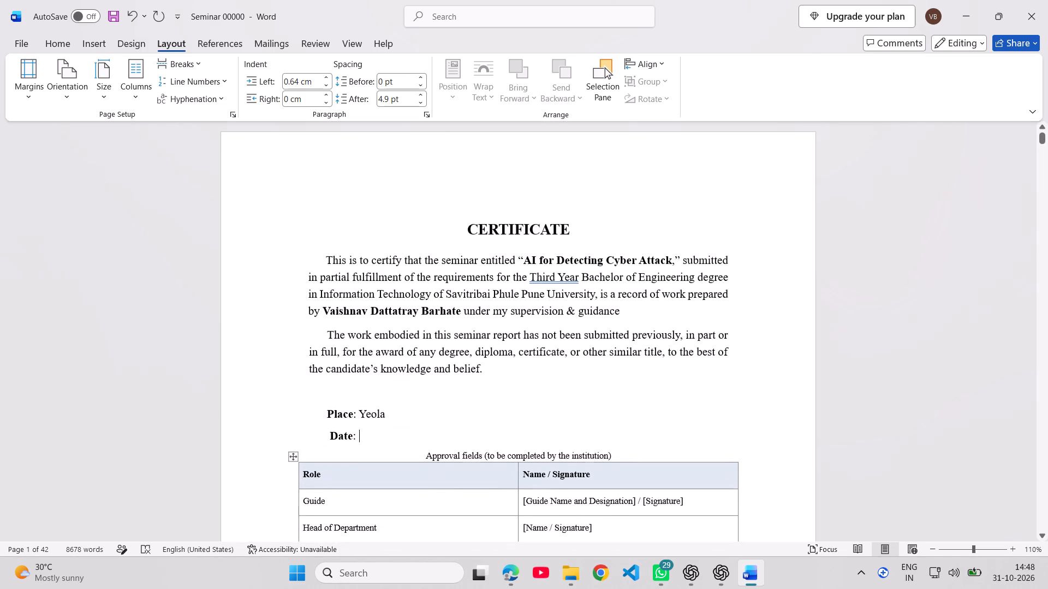
scroll(375, 381, down, 1)
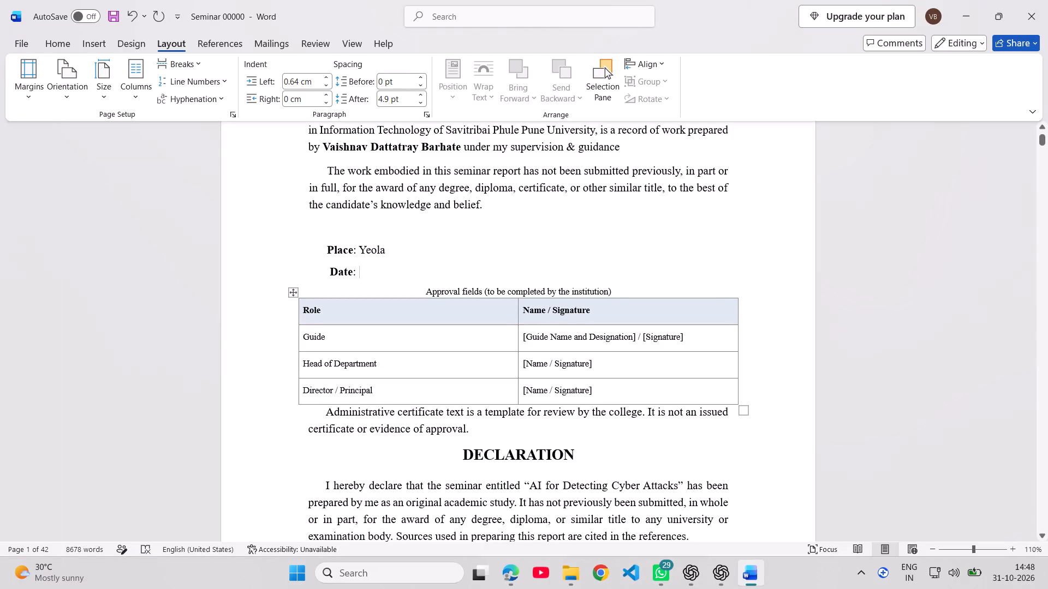
click(295, 294)
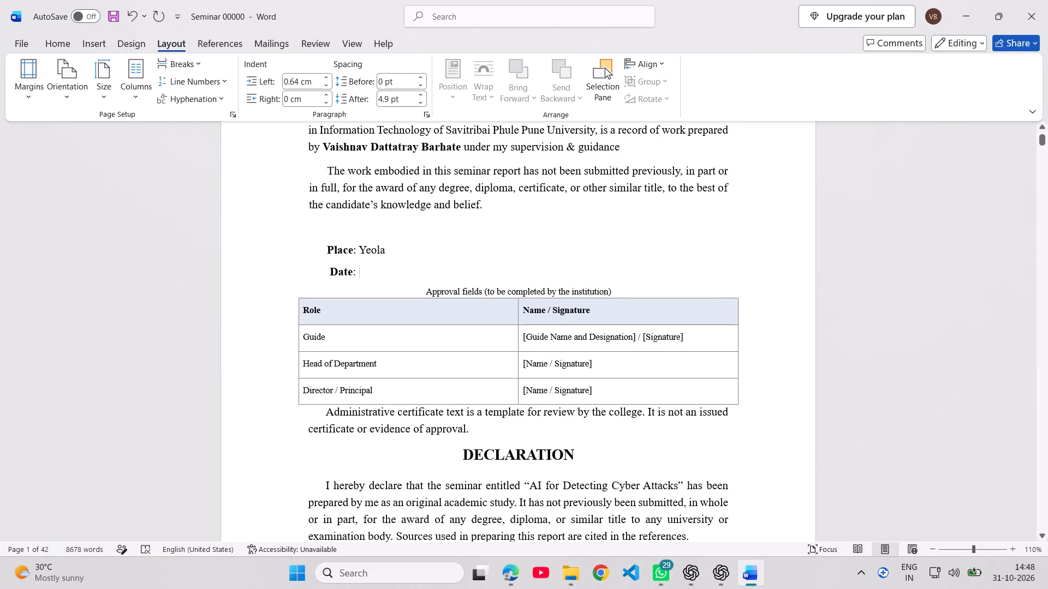
click(305, 299)
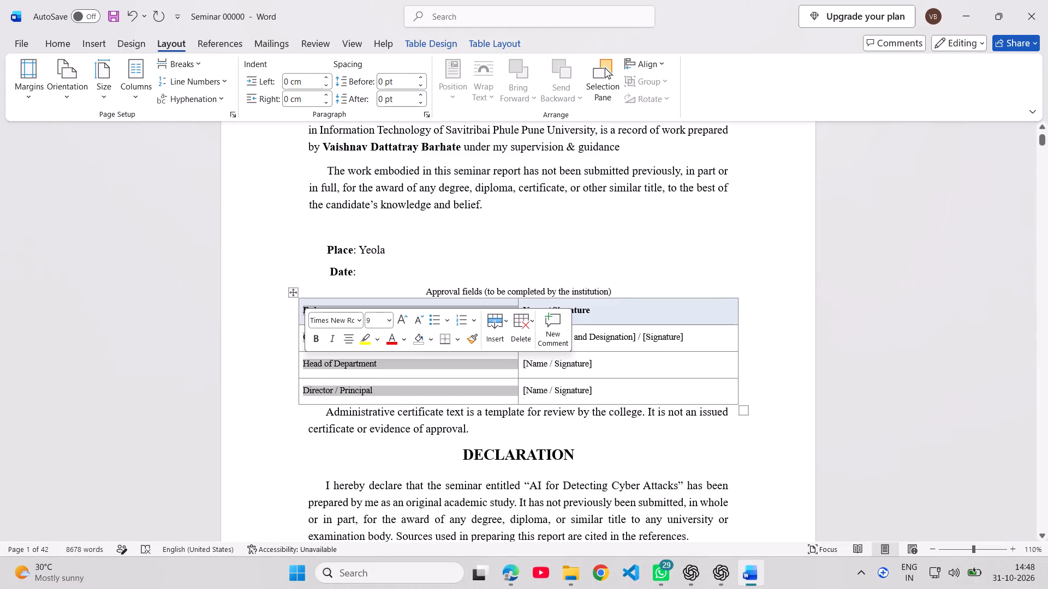
click(305, 299)
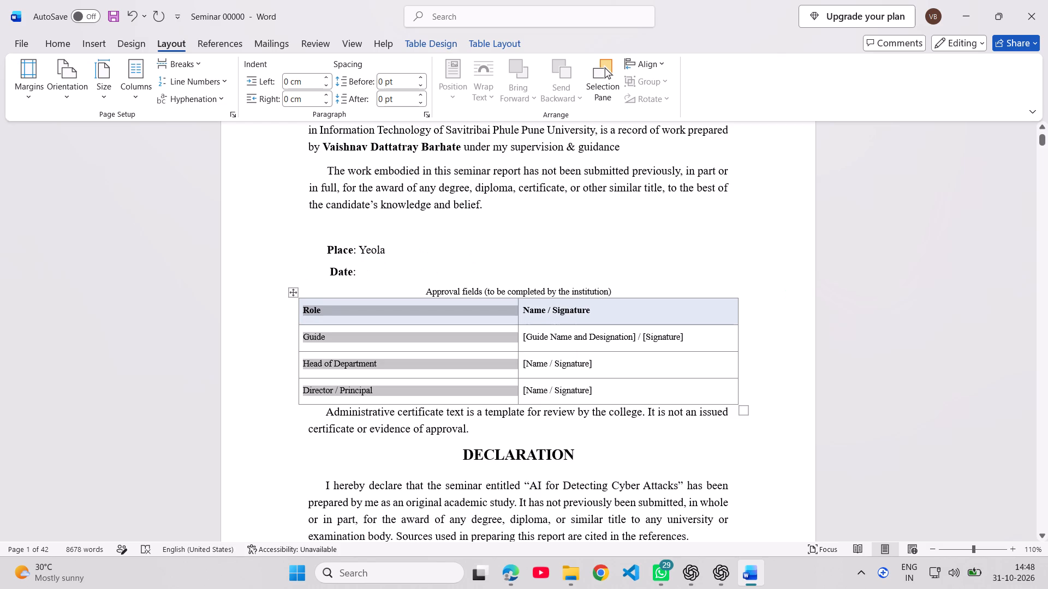
click(296, 297)
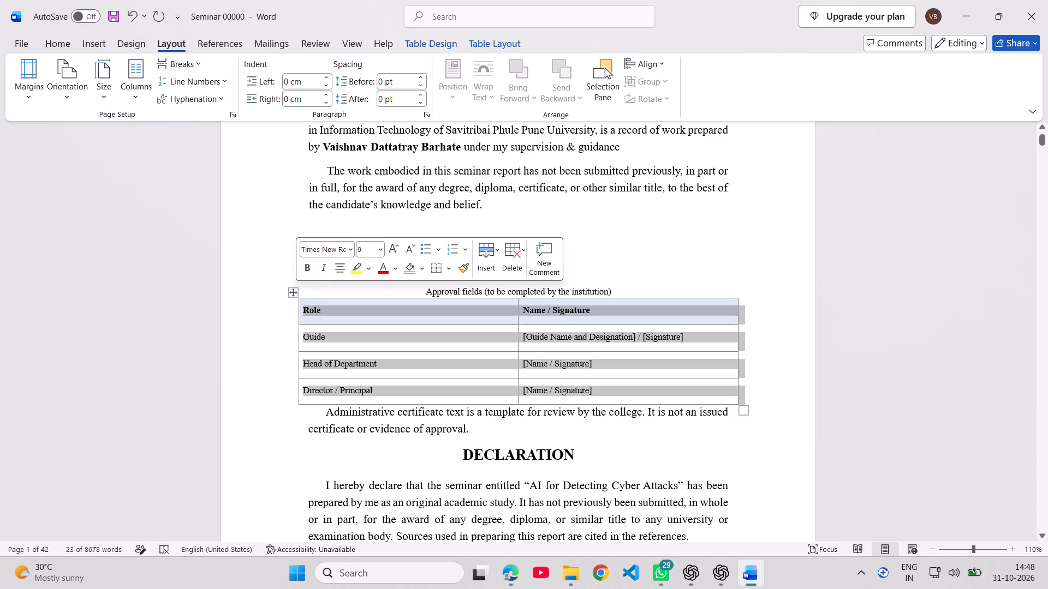
key(BackSpace)
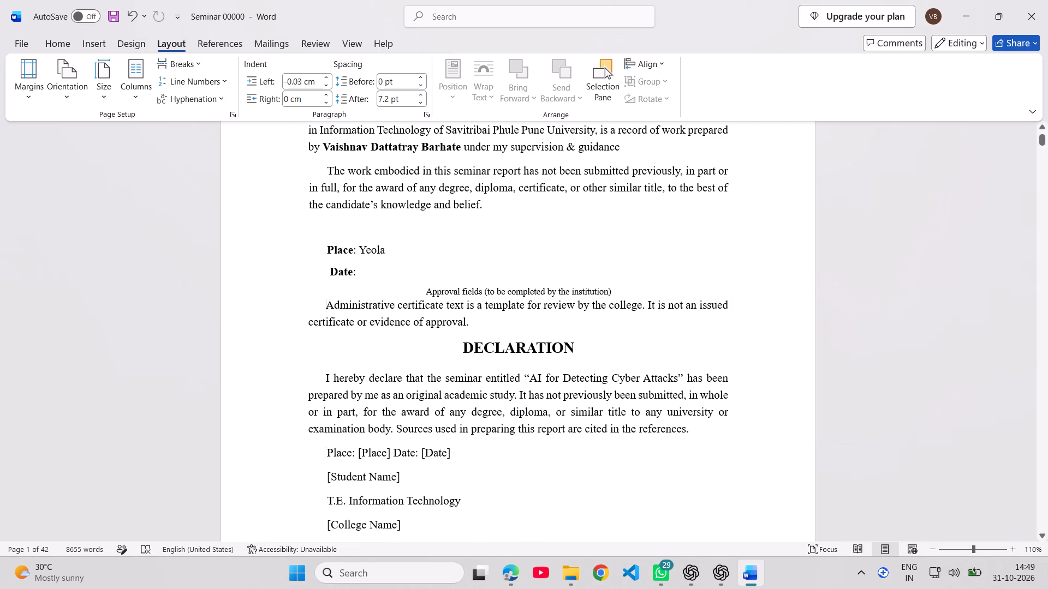
Insert blank lines before the DECLARATION heading until it starts at the top of the document's third page.
click(462, 347)
key(Return)
key(Return)
key(Return)
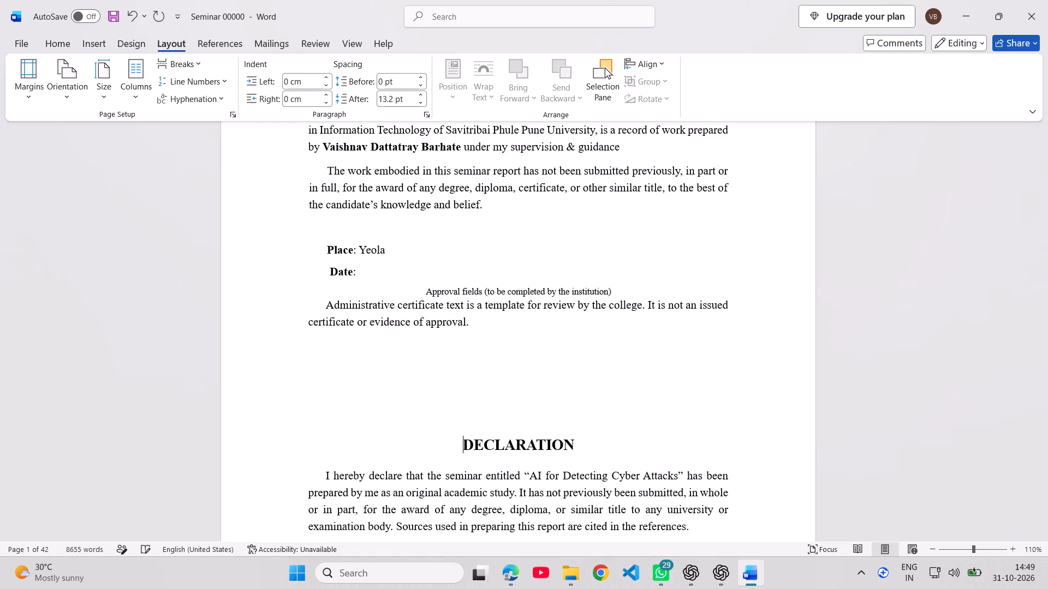
scroll(462, 347, down, 2)
key(Return)
key(Return)
key(Return)
key(Return)
key(Return)
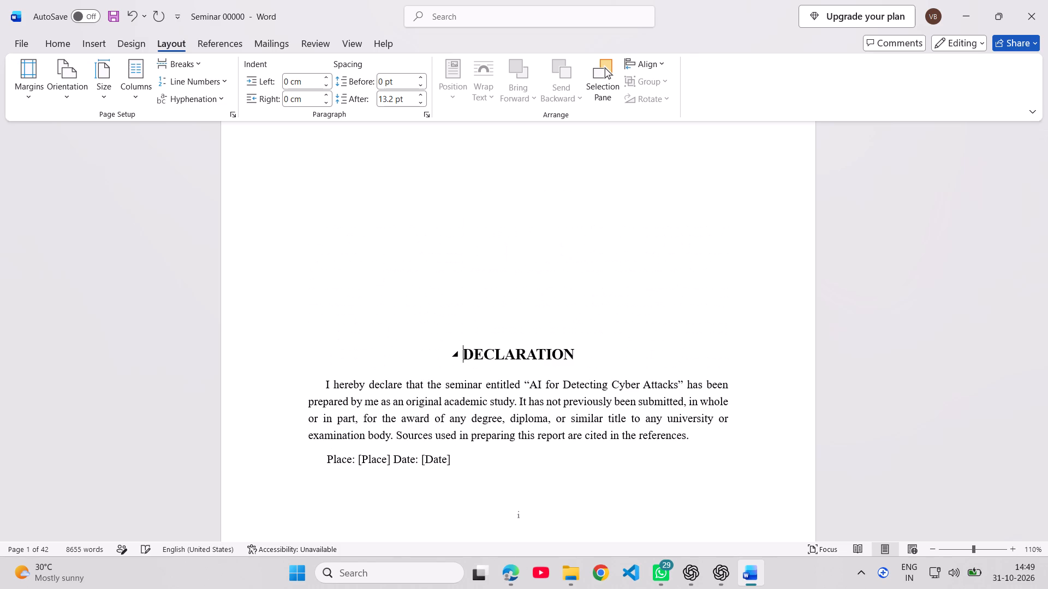
scroll(462, 347, down, 2)
key(Return)
key(Return)
key(Return)
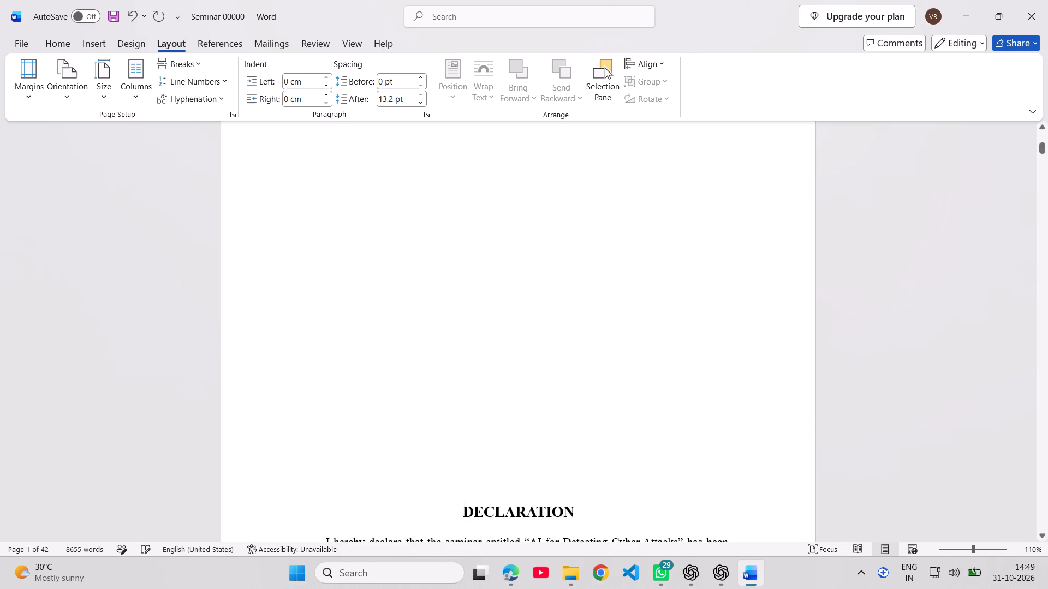
scroll(462, 347, down, 2)
key(Return)
key(Return)
key(Return)
key(Return)
scroll(462, 347, down, 2)
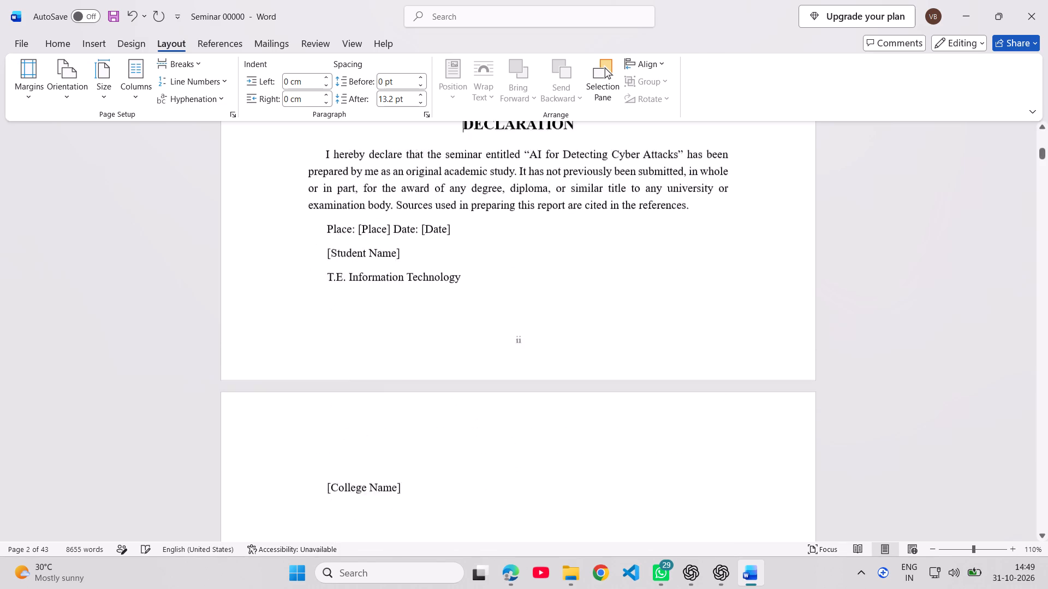
key(Return)
key(Return)
key(Return)
key(Return)
key(Return)
key(Return)
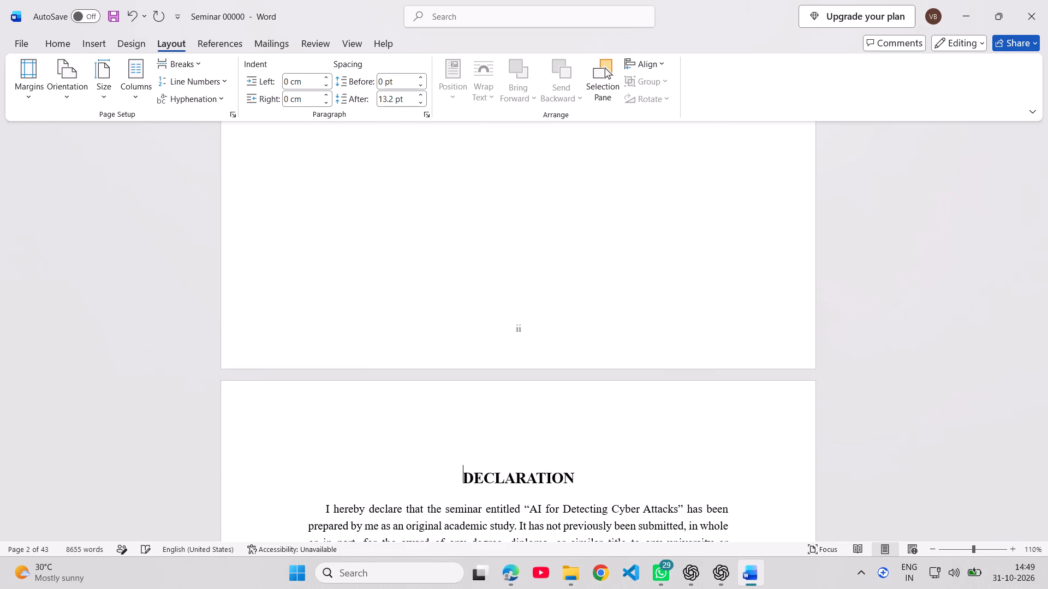
Delete the "Approval fields" caption and the "Administrative certificate text" paragraph below the Certificate's Date field.
scroll(462, 347, up, 4)
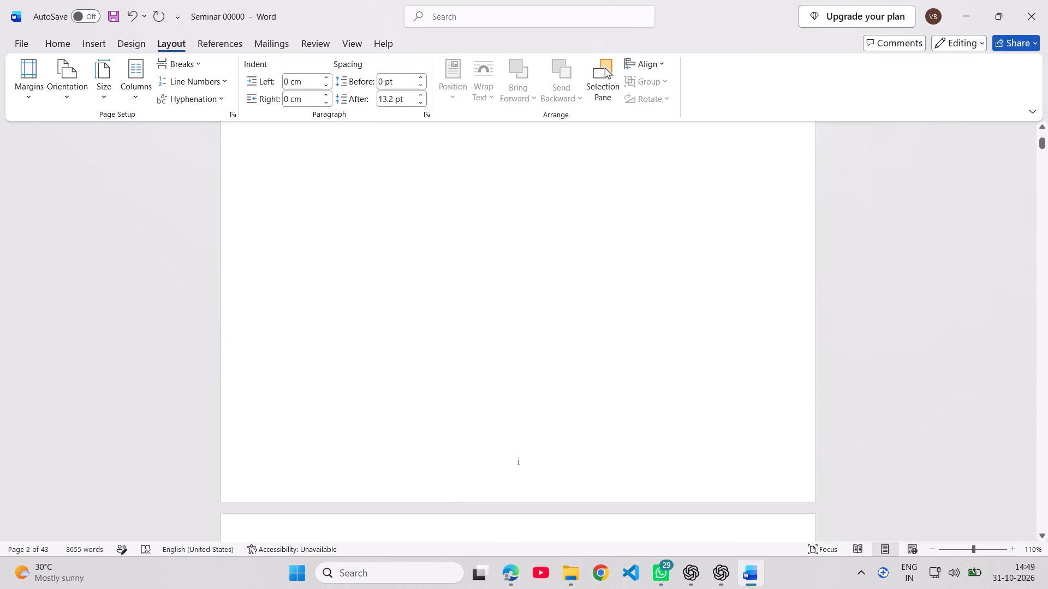
scroll(462, 347, up, 3)
scroll(462, 347, down, 1)
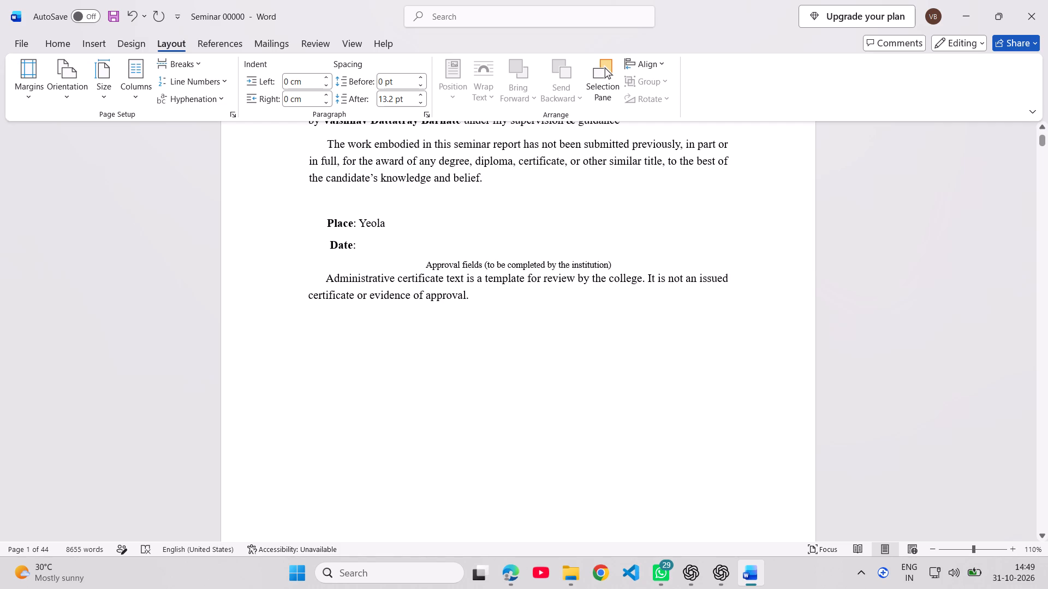
drag(424, 261, 451, 291)
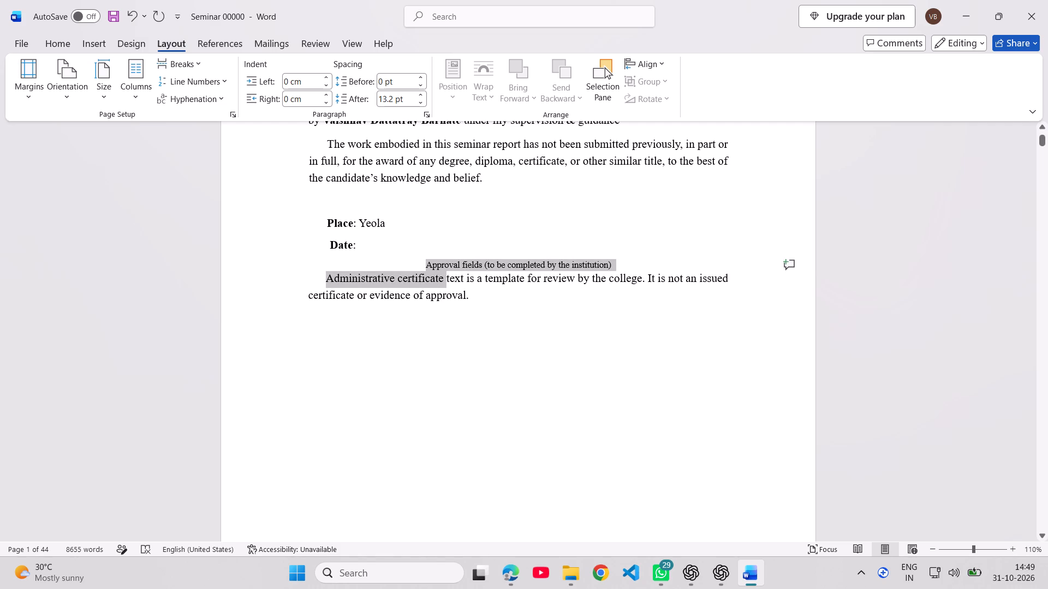
drag(451, 291, 457, 294)
key(BackSpace)
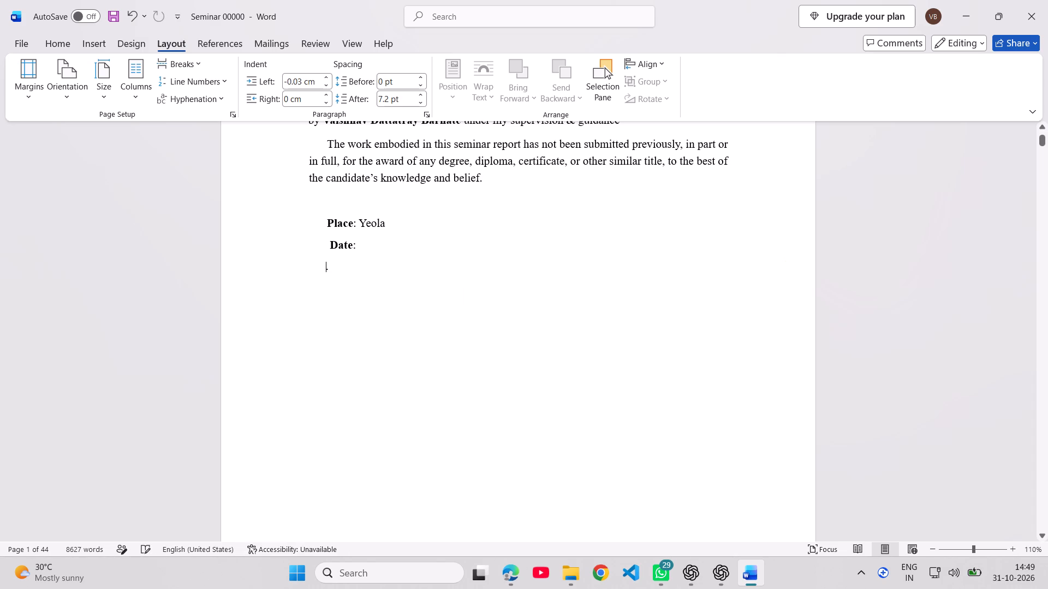
key(Right)
key(BackSpace)
Add six new lines in the empty space below the Certificate's Date field.
key(Return)
key(Return)
key(Return)
scroll(457, 294, down, 9)
scroll(457, 294, up, 1)
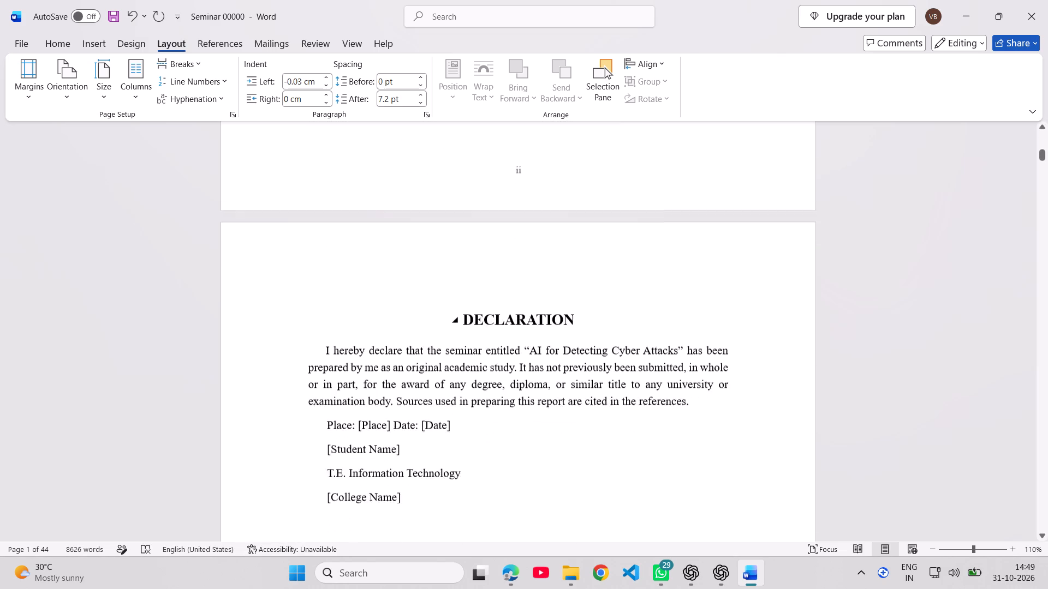
scroll(457, 294, up, 3)
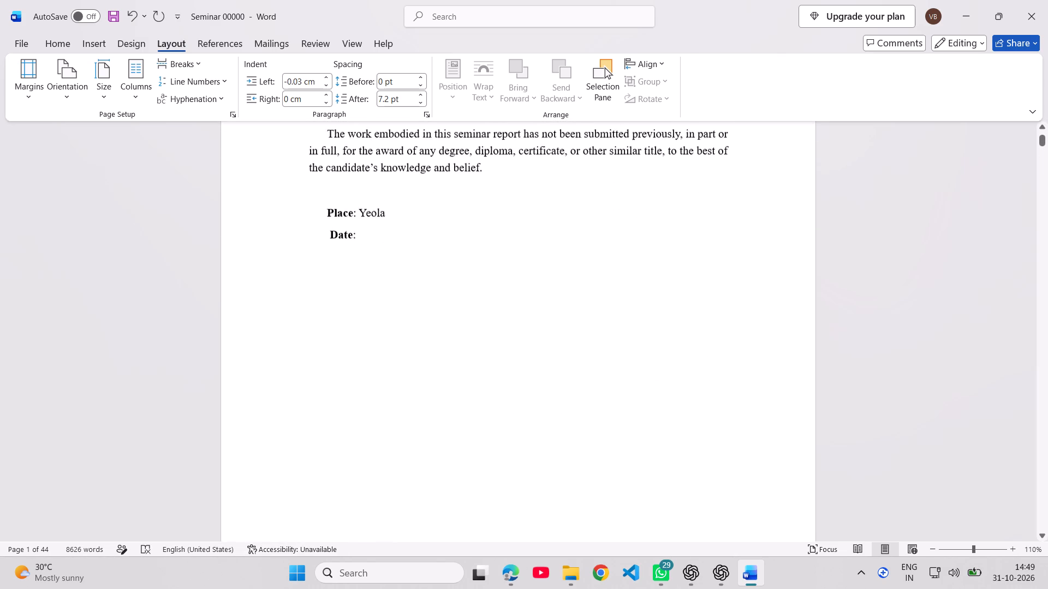
scroll(457, 294, up, 1)
scroll(457, 294, down, 1)
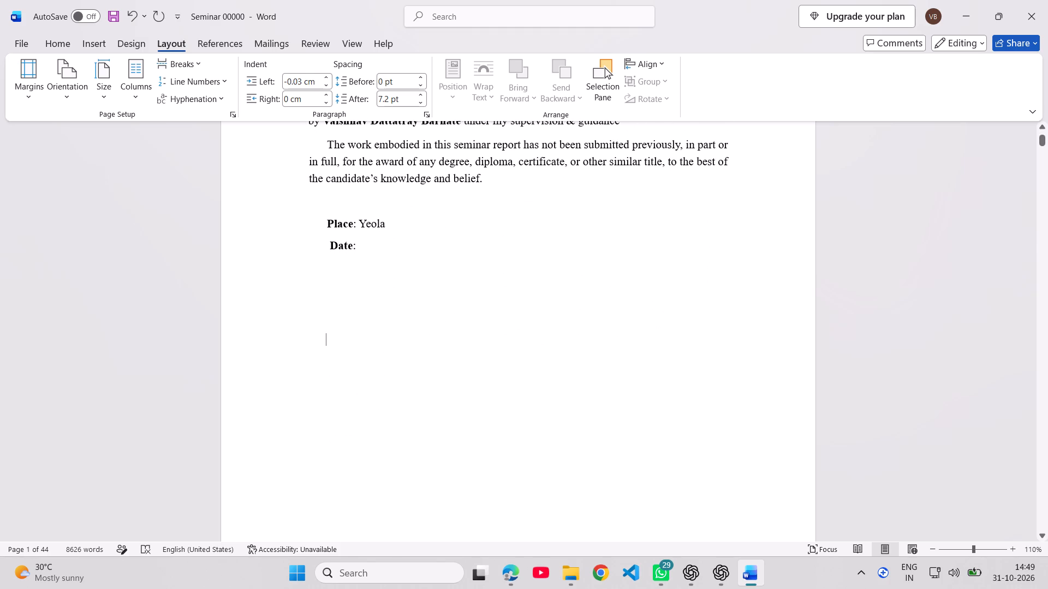
key(Return)
key(Return)
key(Return)
Start the signatory line in the blank space below the Certificate's Date field with "Dr.P.".
click(57, 41)
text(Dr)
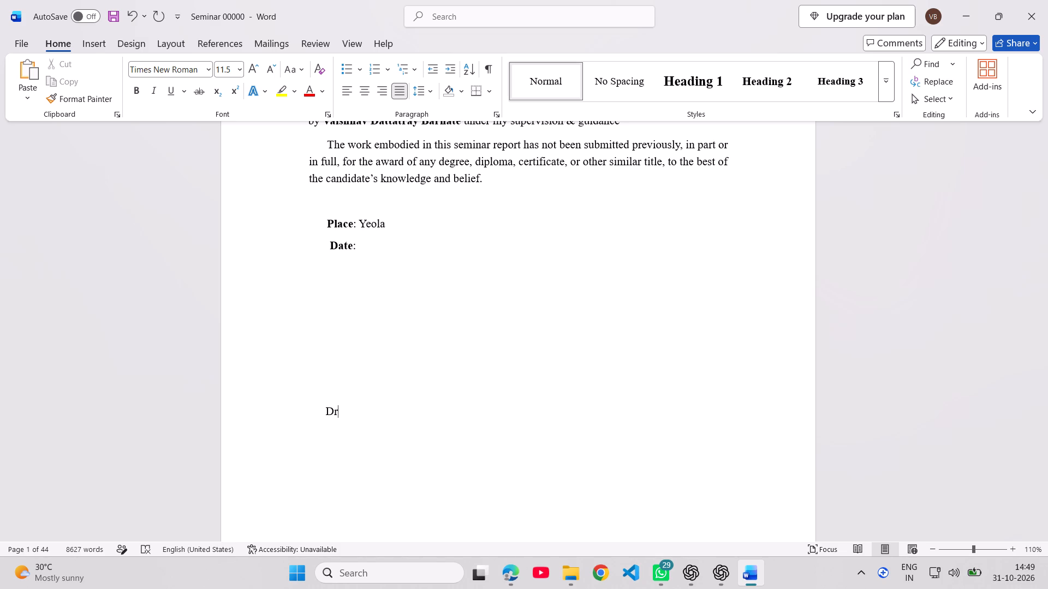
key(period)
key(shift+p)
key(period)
Look through the pages after the Certificate, checking the layout of the Declaration and the Seminar Approval Sheet.
scroll(434, 385, down, 3)
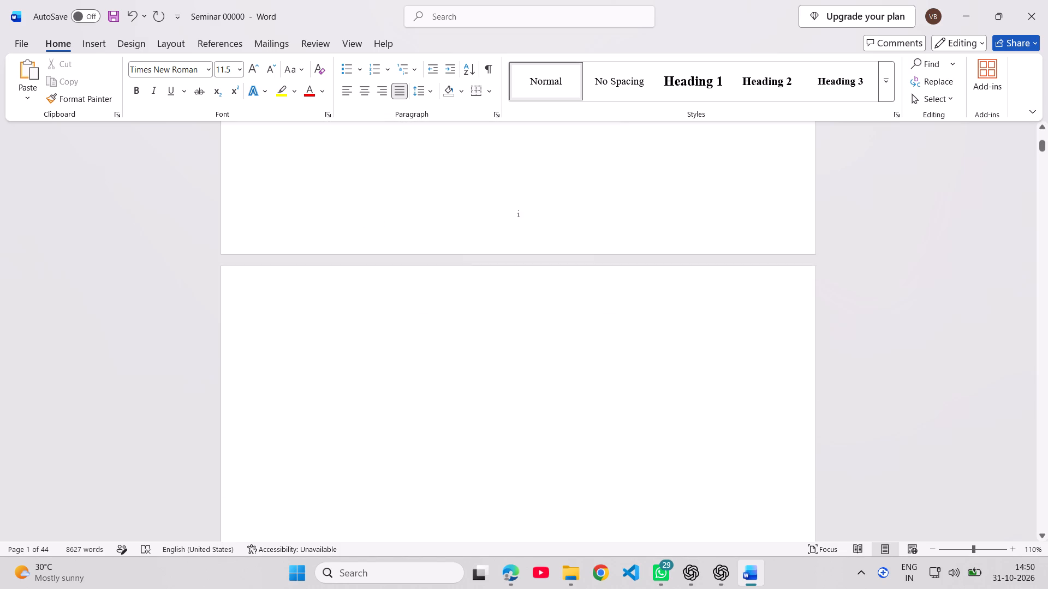
scroll(434, 385, down, 5)
scroll(434, 385, up, 2)
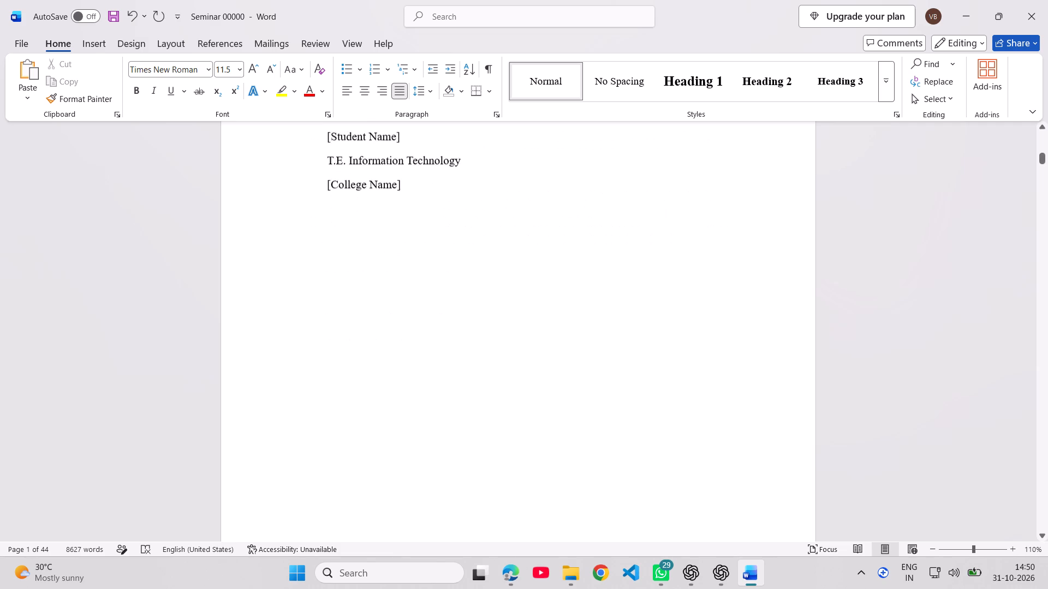
scroll(434, 385, up, 2)
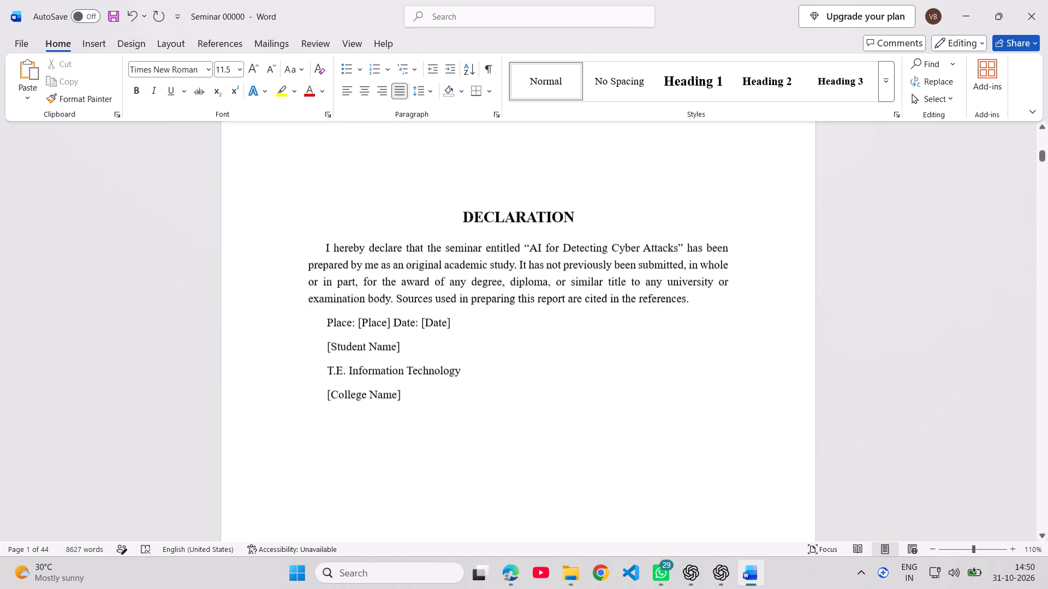
scroll(434, 385, up, 1)
drag(487, 298, 483, 265)
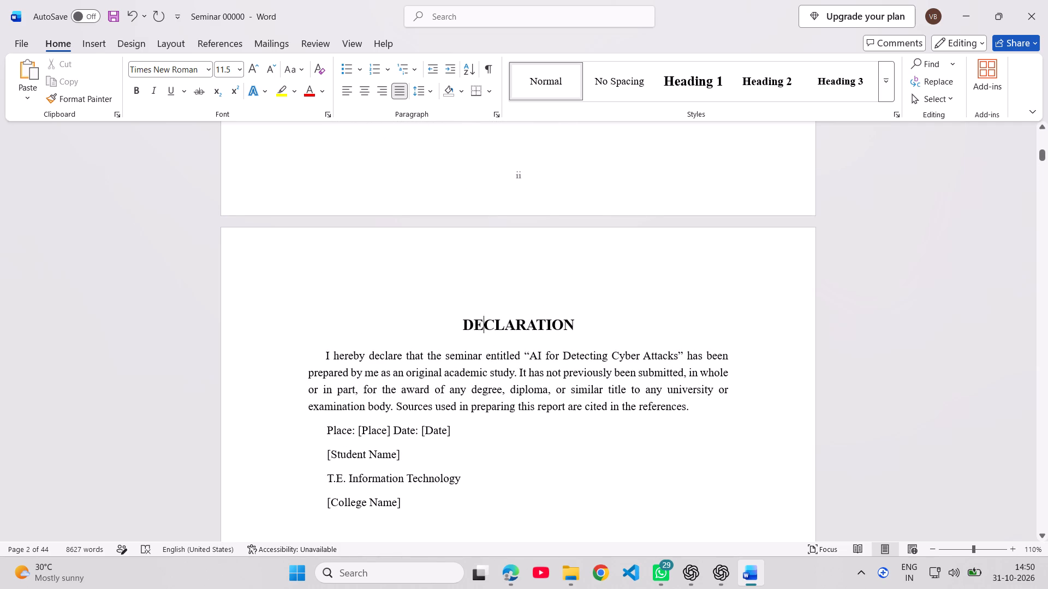
drag(483, 265, 488, 317)
scroll(488, 317, down, 6)
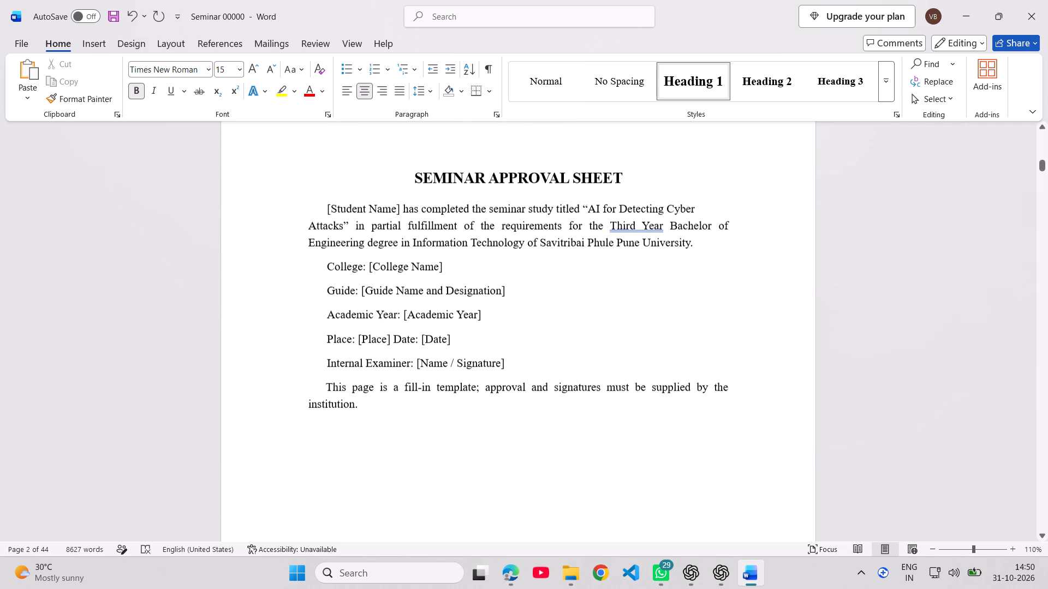
scroll(488, 317, up, 1)
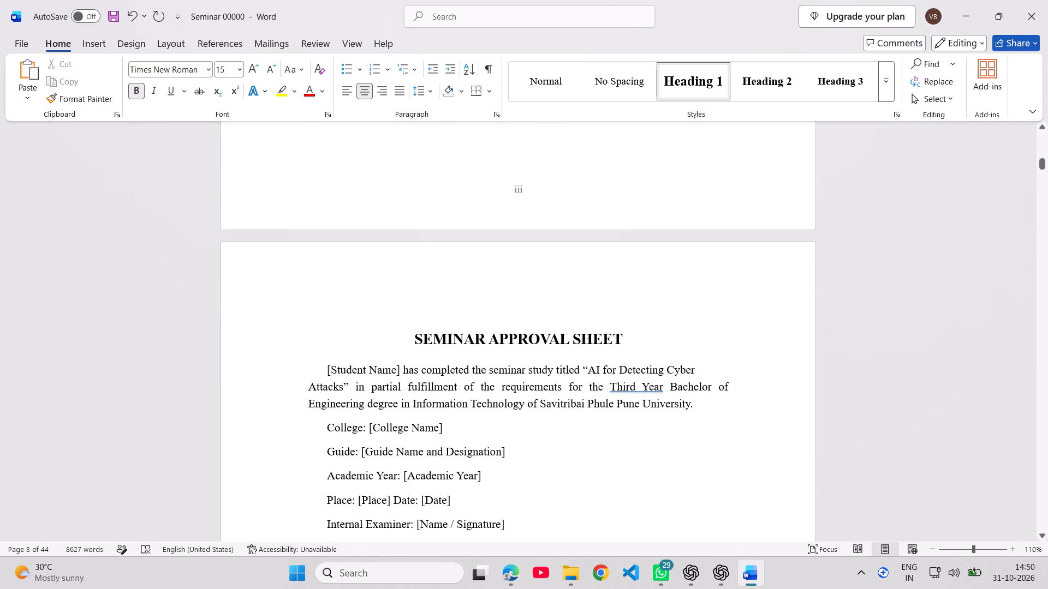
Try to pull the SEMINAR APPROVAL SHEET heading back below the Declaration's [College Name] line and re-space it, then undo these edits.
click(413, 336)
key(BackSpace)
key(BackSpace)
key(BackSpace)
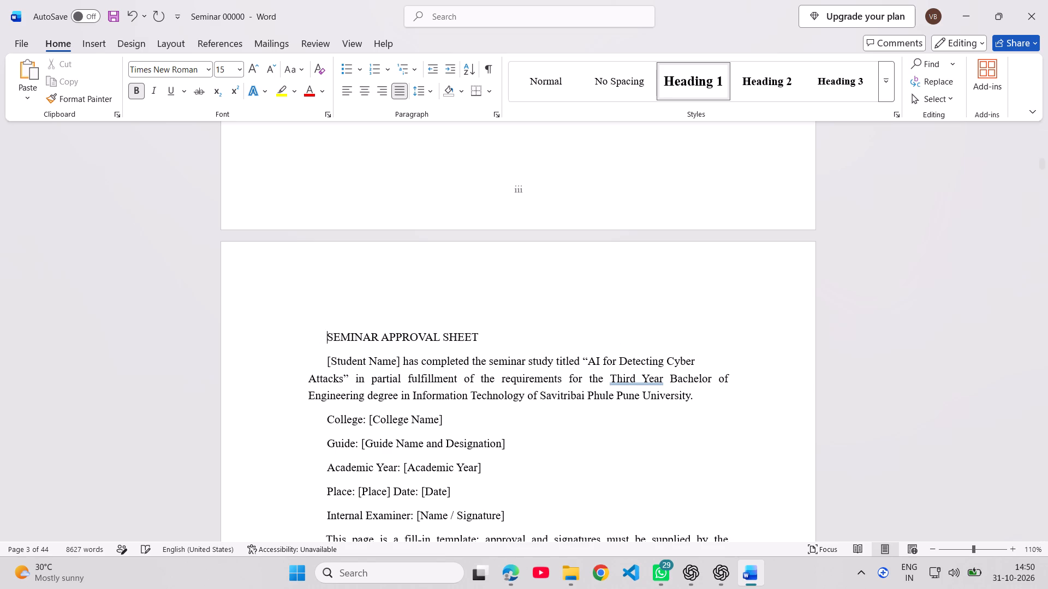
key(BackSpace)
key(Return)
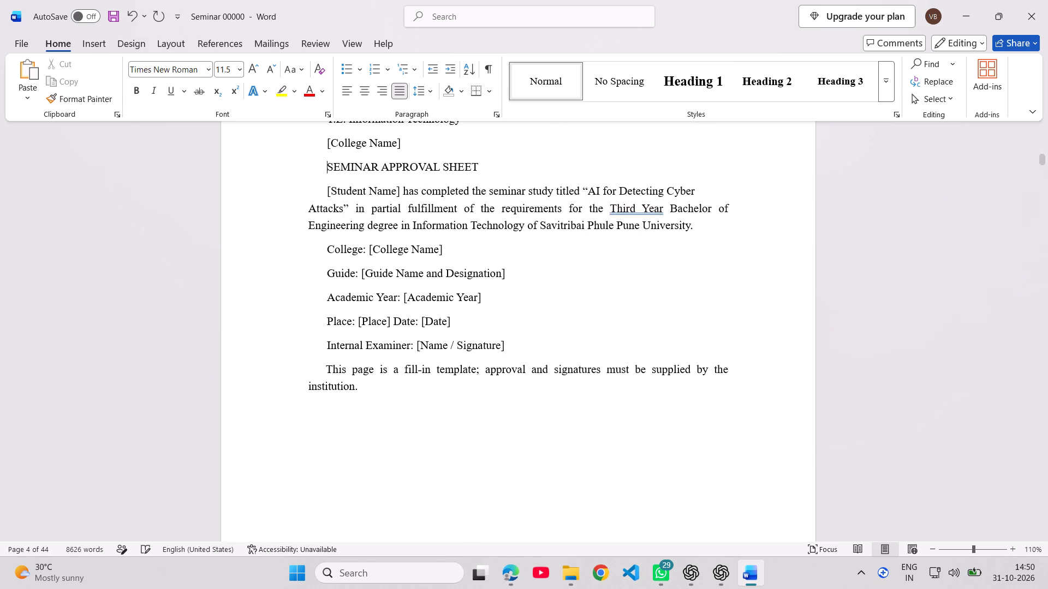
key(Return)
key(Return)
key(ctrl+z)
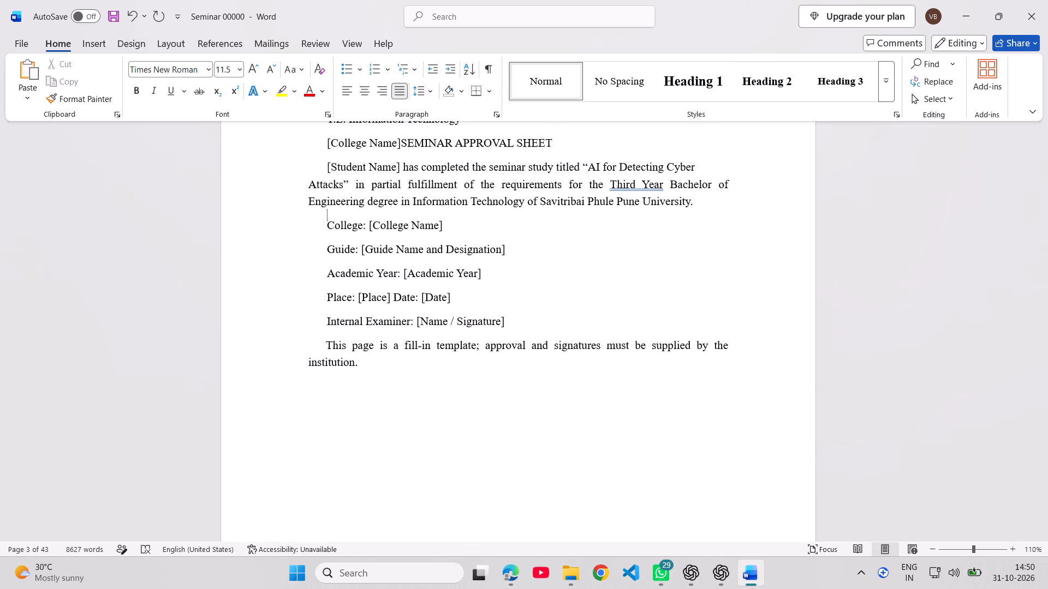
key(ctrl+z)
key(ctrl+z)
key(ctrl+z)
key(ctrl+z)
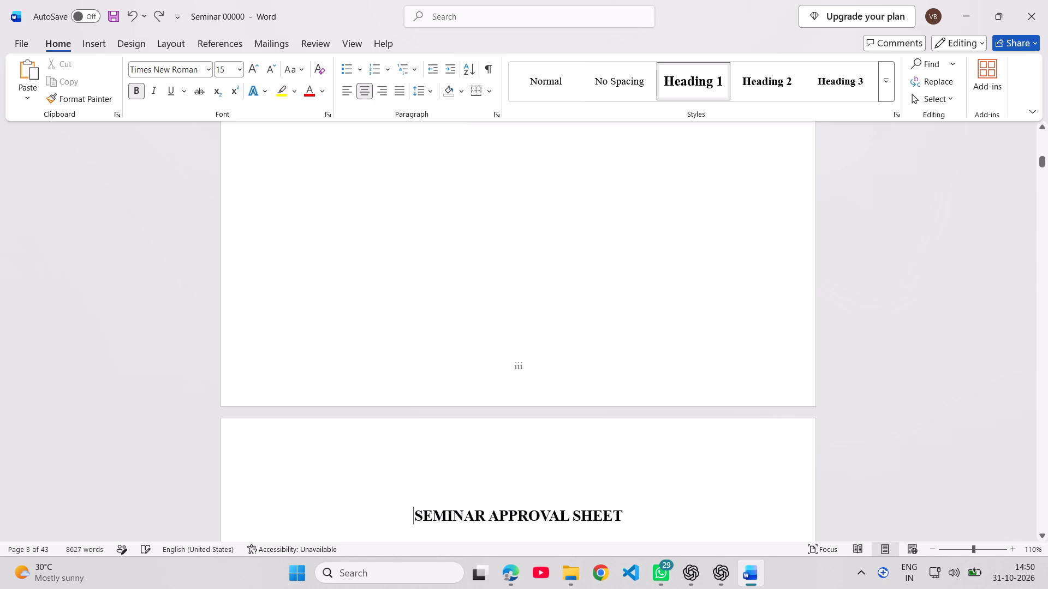
Examine the Seminar Approval Sheet, Acknowledgement and Contents pages, including the page entries listed under the CONTENTS heading.
scroll(413, 336, down, 3)
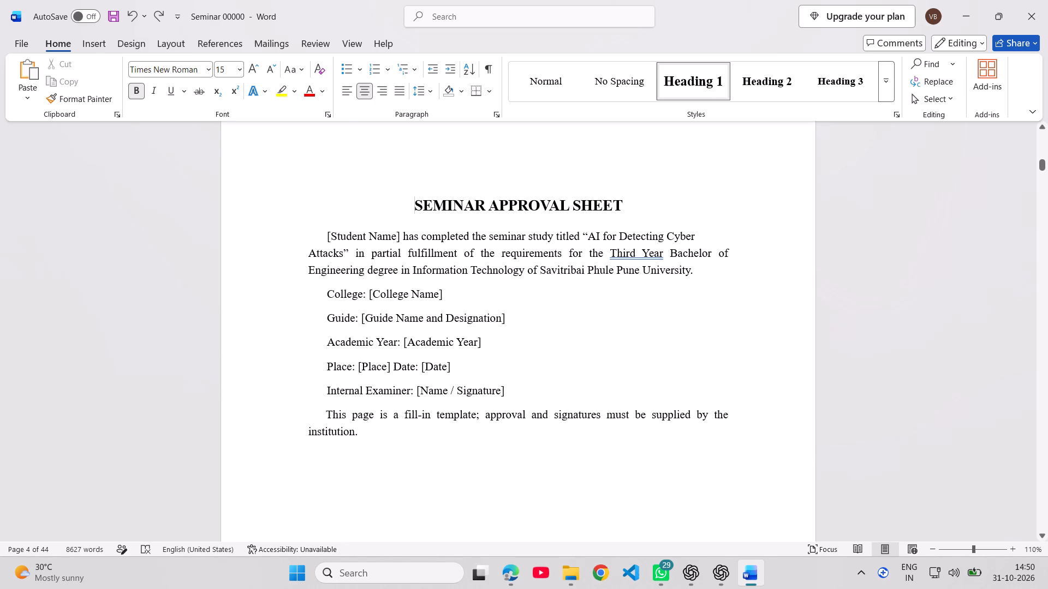
scroll(413, 336, up, 1)
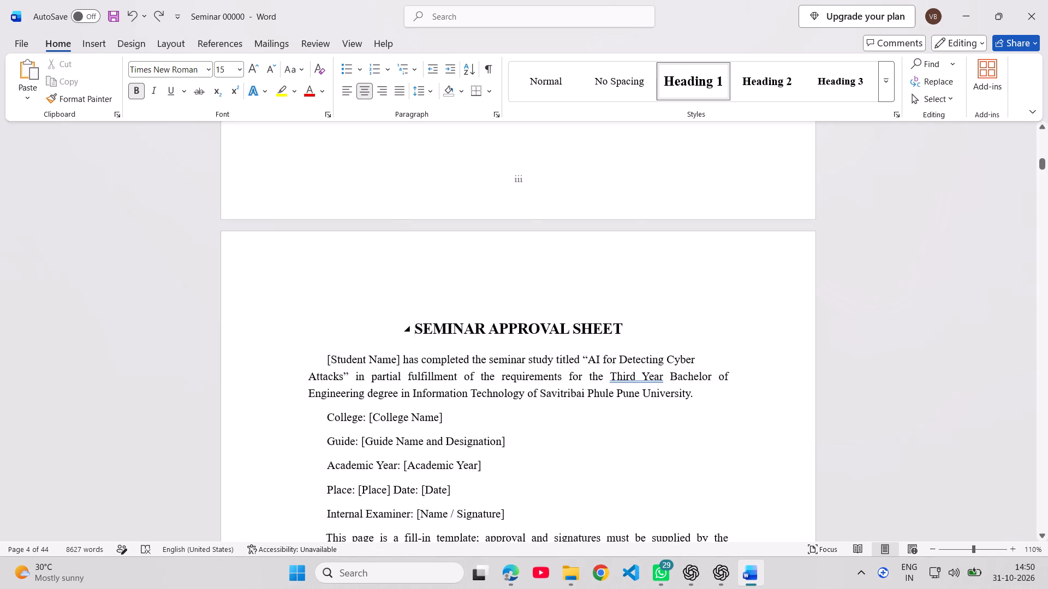
scroll(413, 336, down, 1)
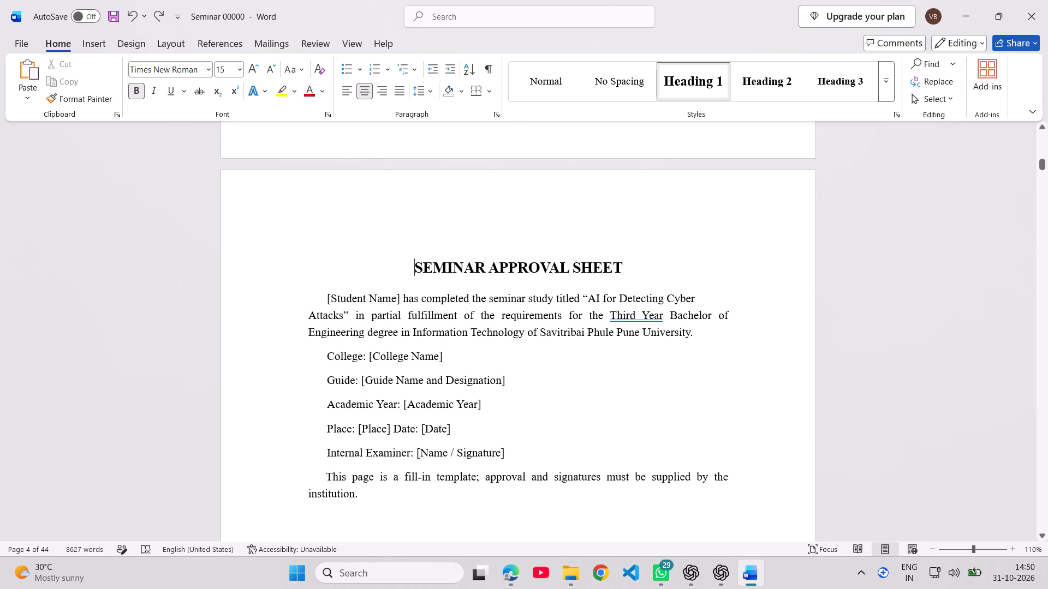
scroll(409, 336, down, 4)
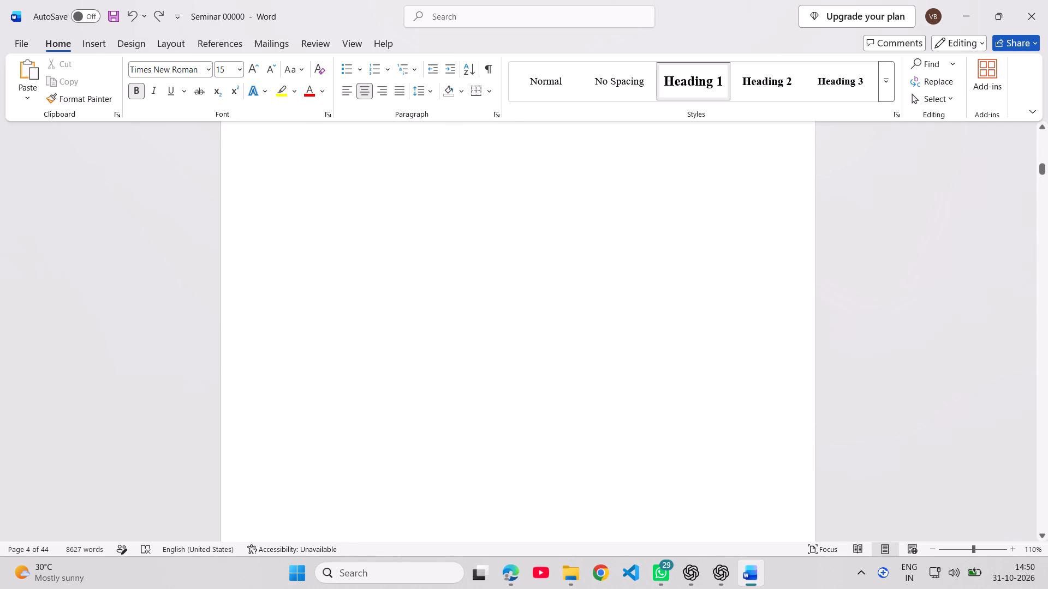
scroll(409, 336, down, 3)
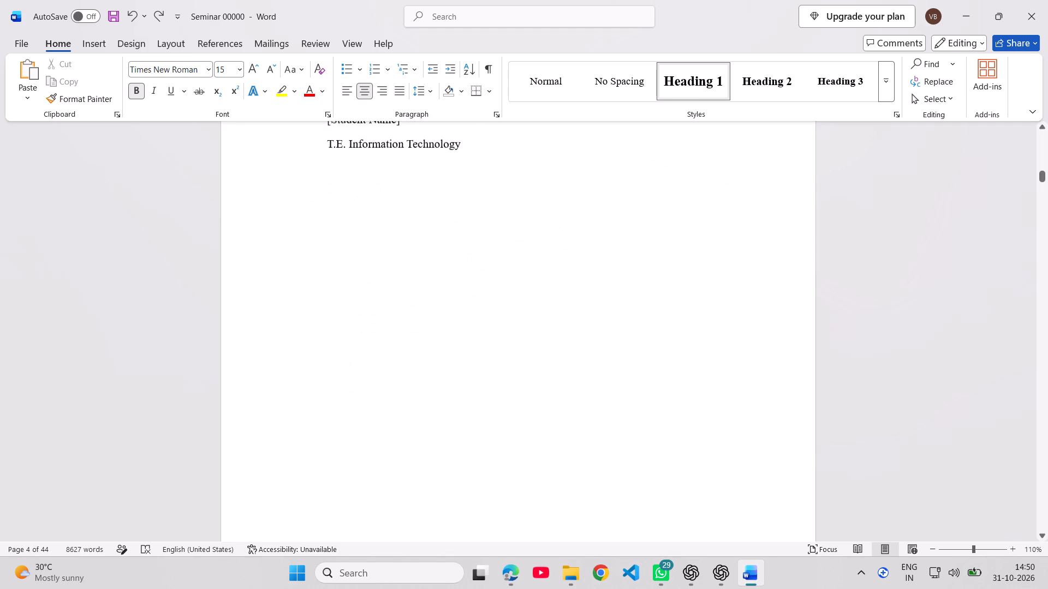
scroll(409, 336, down, 4)
scroll(409, 336, up, 1)
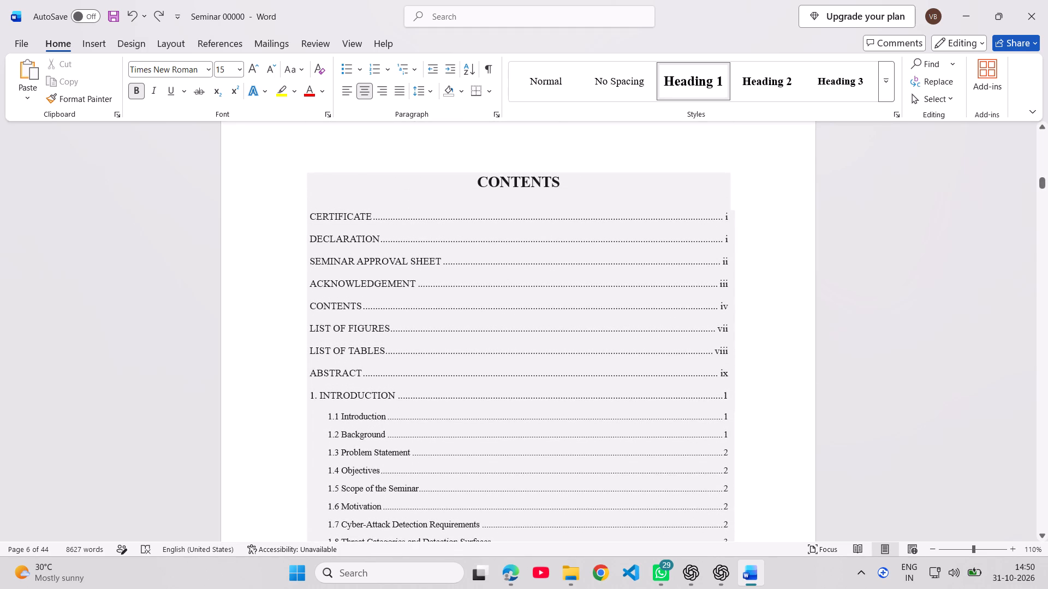
scroll(402, 336, up, 1)
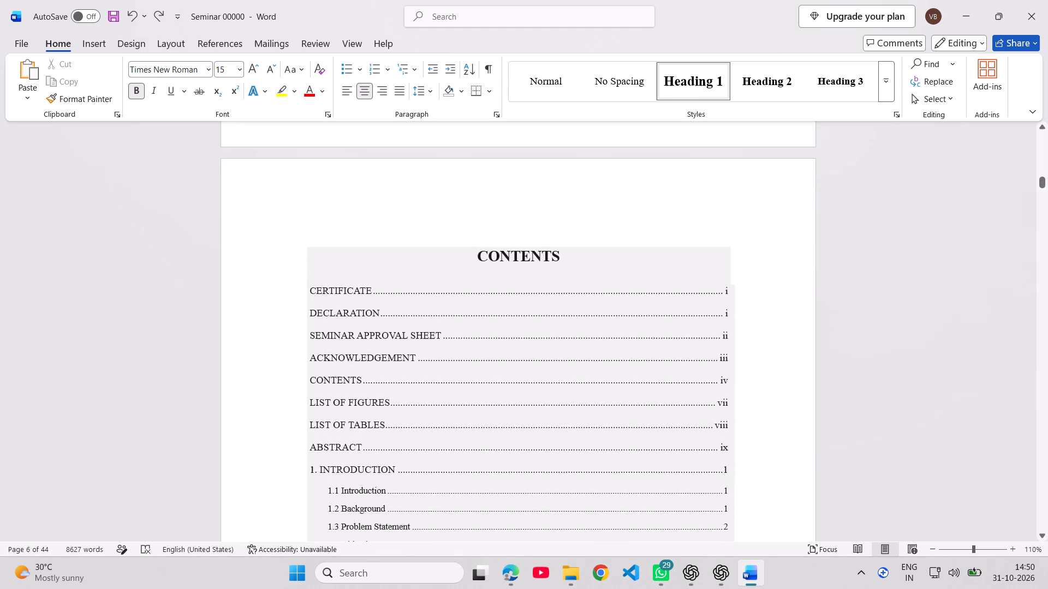
click(275, 227)
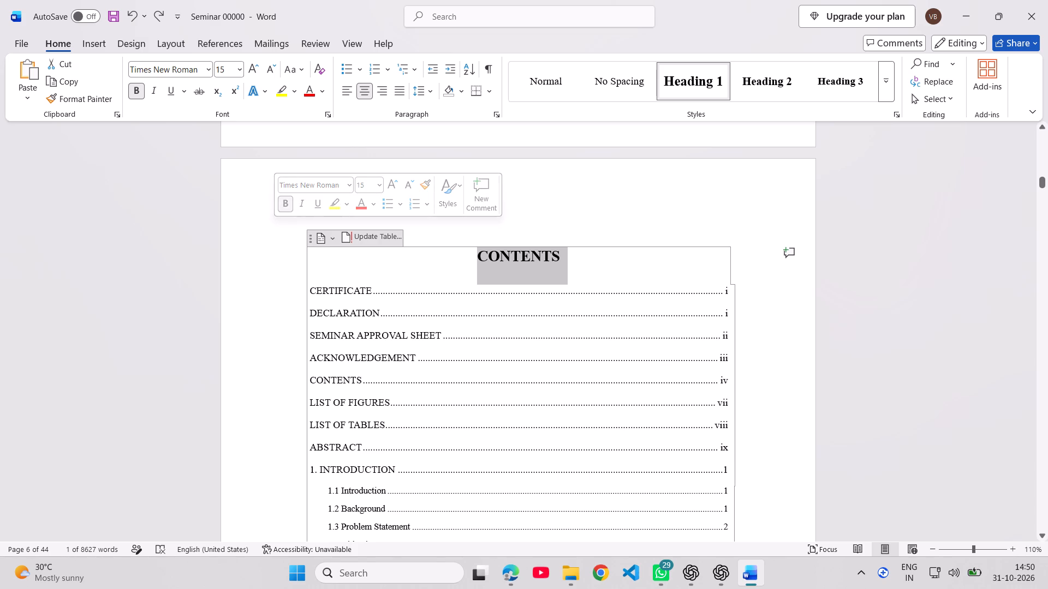
click(267, 249)
click(267, 249)
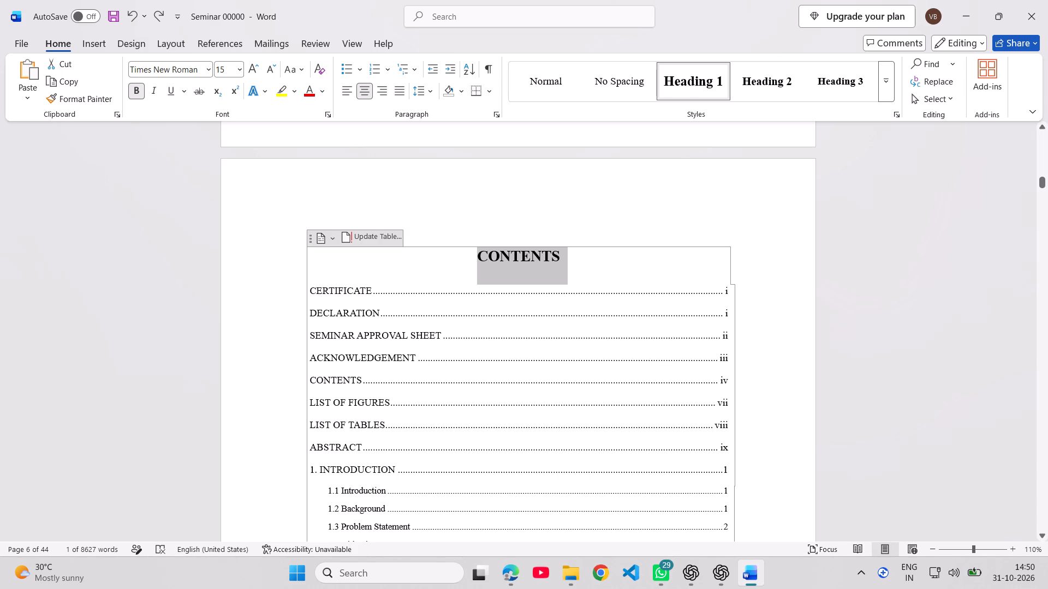
click(251, 202)
click(251, 202)
click(233, 251)
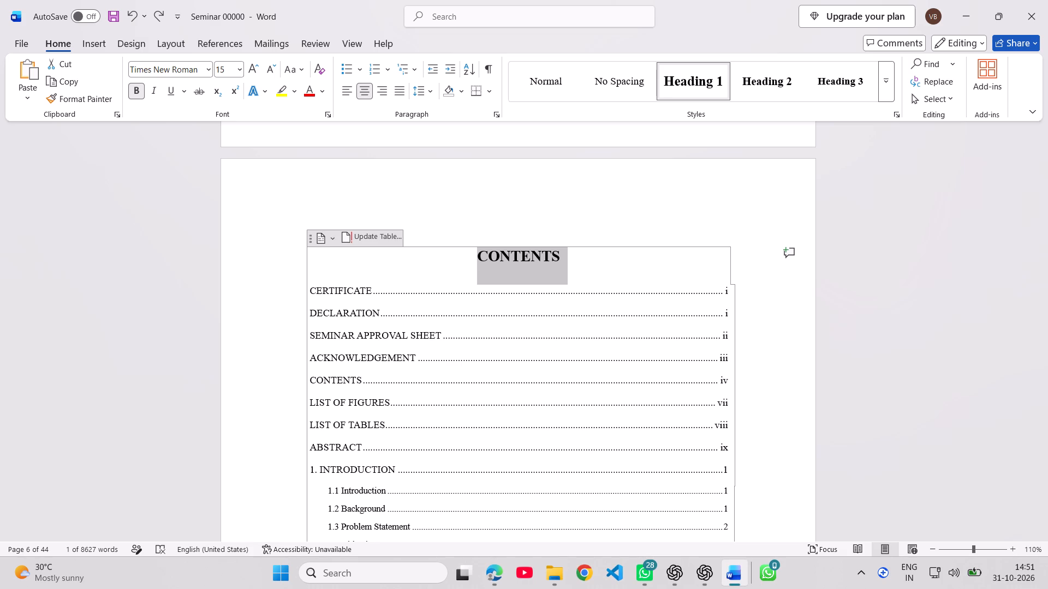
Review the Acknowledgement page's text and closing lines, and how the page meets the Contents page.
scroll(233, 251, up, 1)
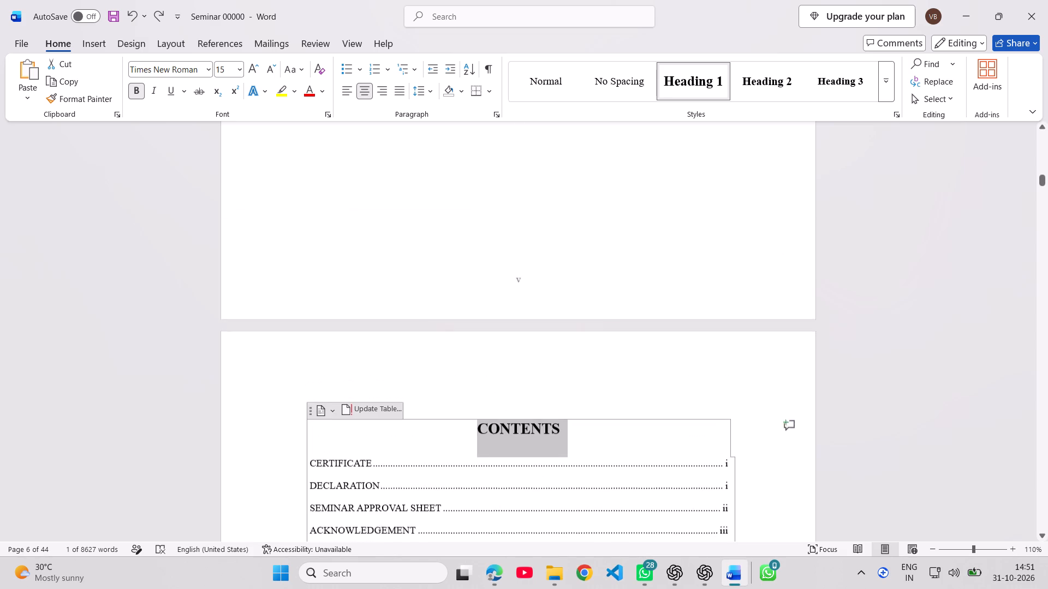
scroll(233, 251, up, 1)
click(311, 208)
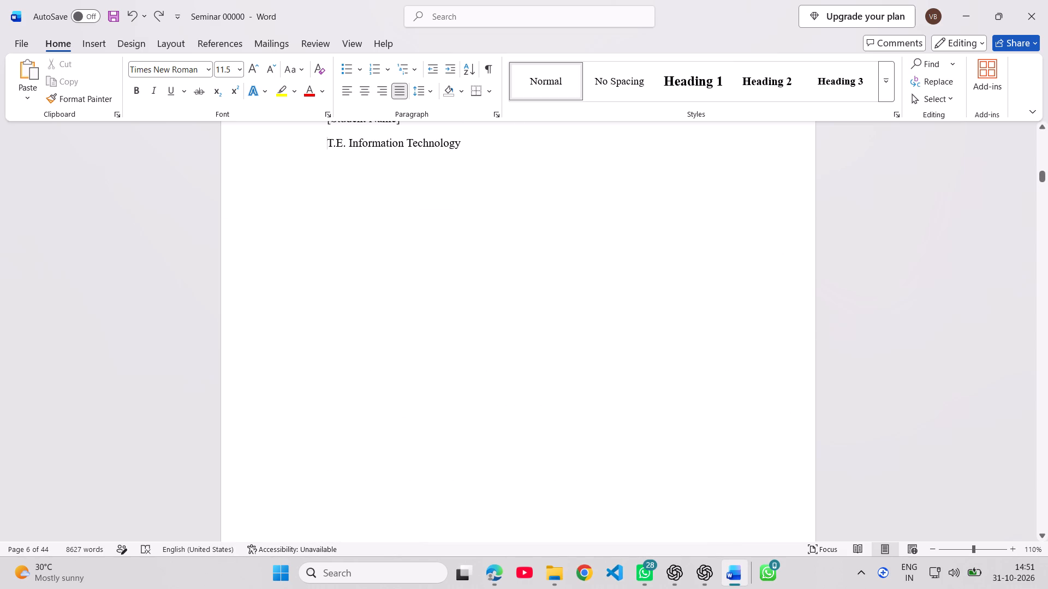
scroll(366, 311, up, 2)
scroll(366, 311, down, 3)
scroll(366, 311, up, 1)
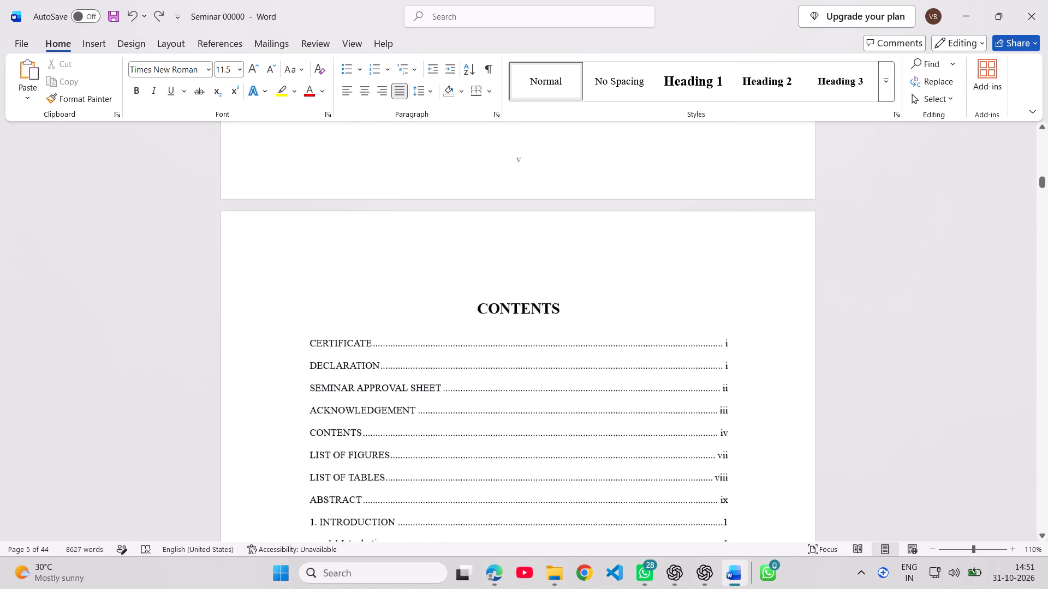
scroll(366, 311, up, 1)
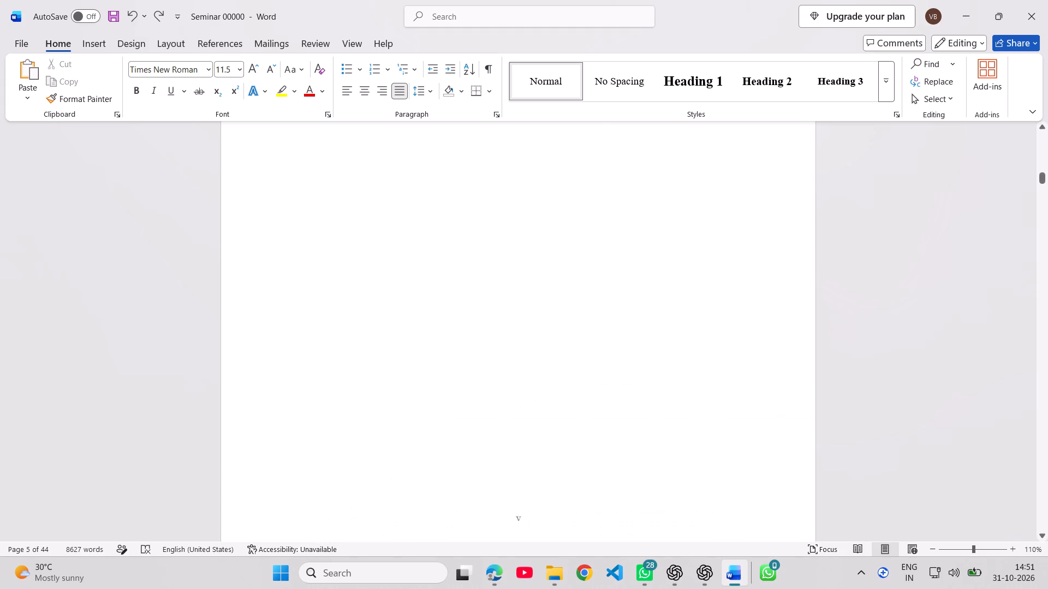
scroll(366, 311, up, 1)
scroll(366, 311, down, 1)
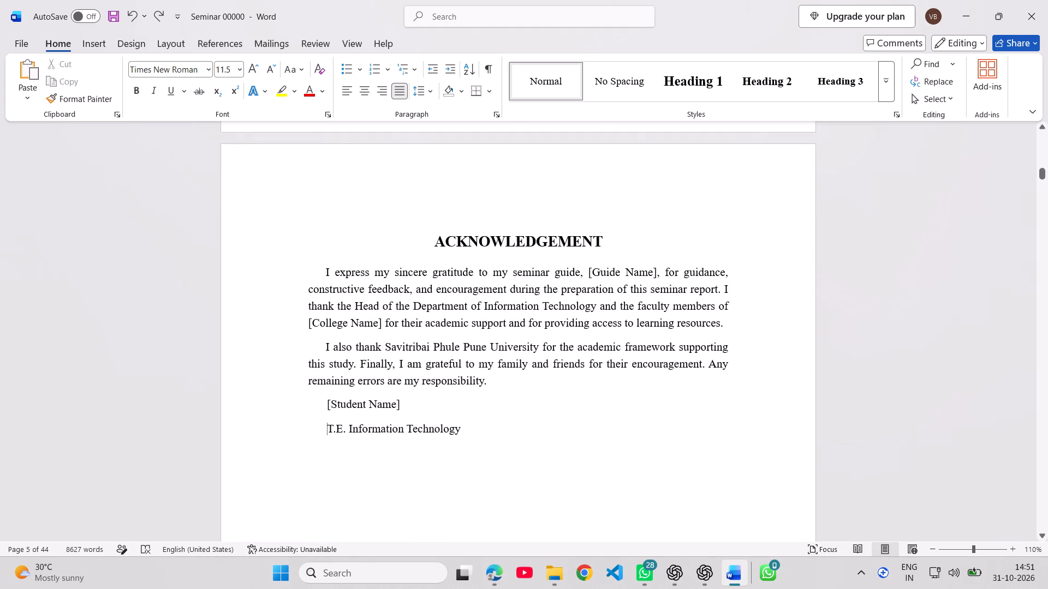
scroll(366, 311, down, 1)
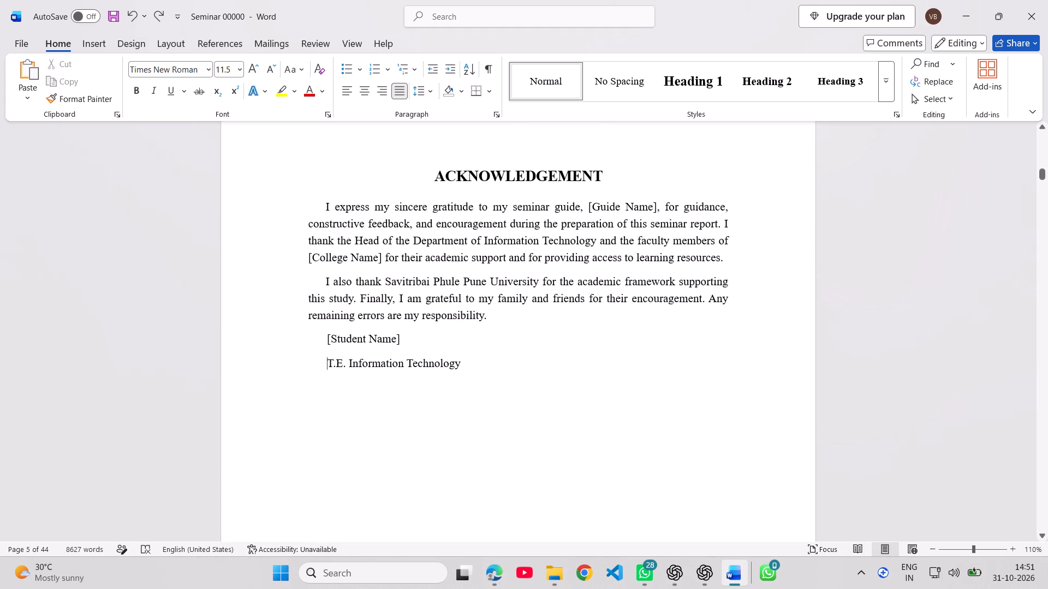
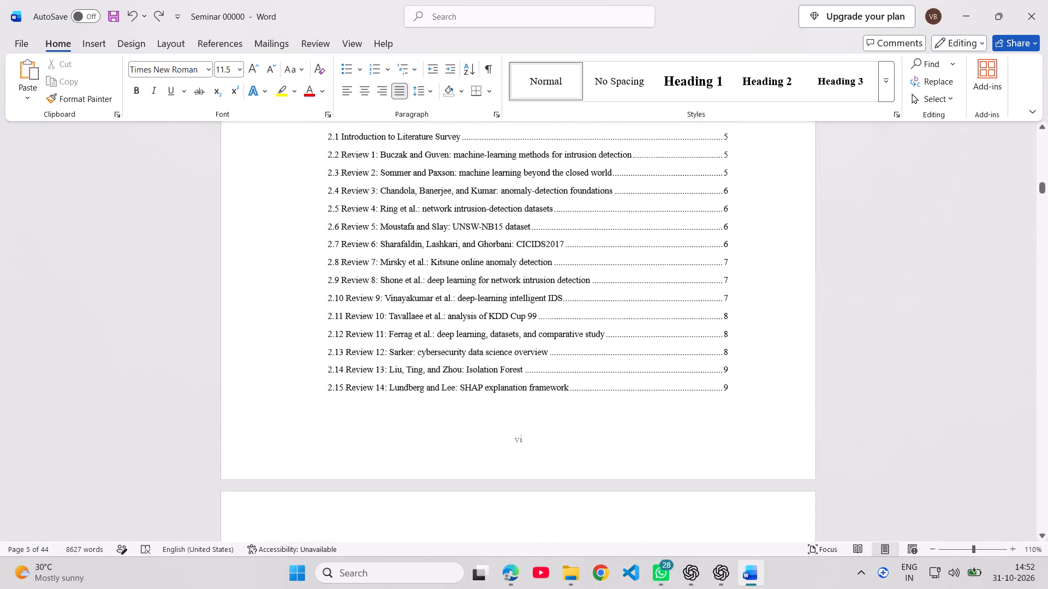
Look through the pages after the Contents, checking the layout of the List of Figures, the Abstract and the body pages.
scroll(366, 311, down, 5)
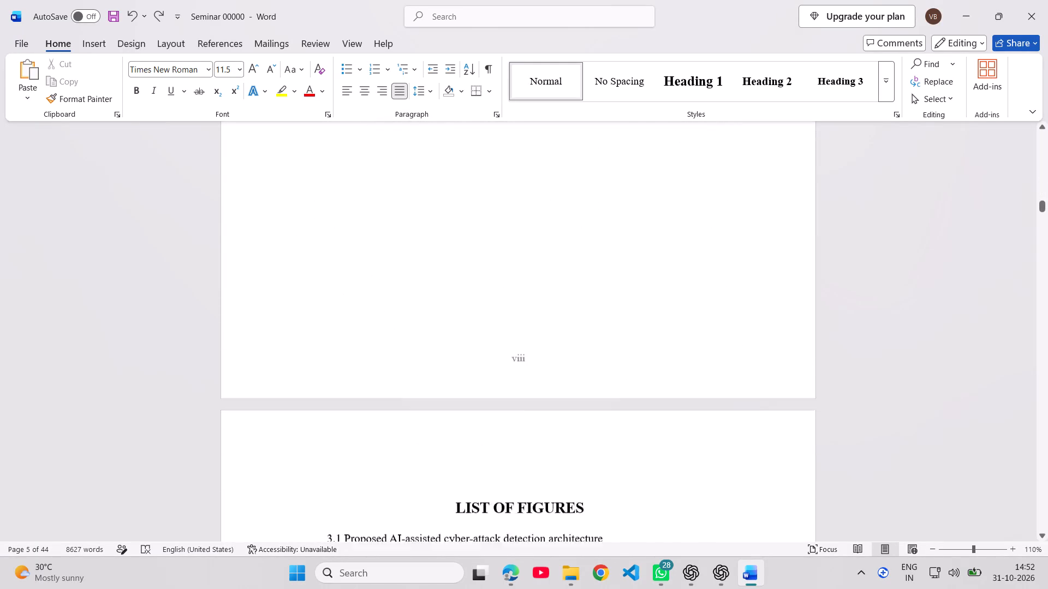
scroll(366, 311, down, 7)
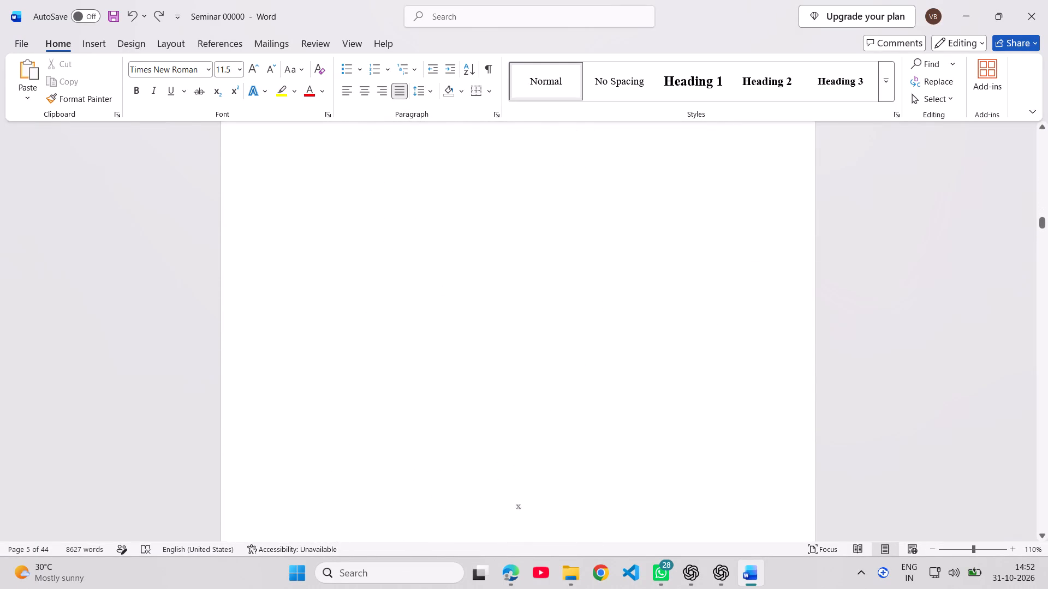
scroll(366, 311, down, 5)
scroll(366, 311, up, 1)
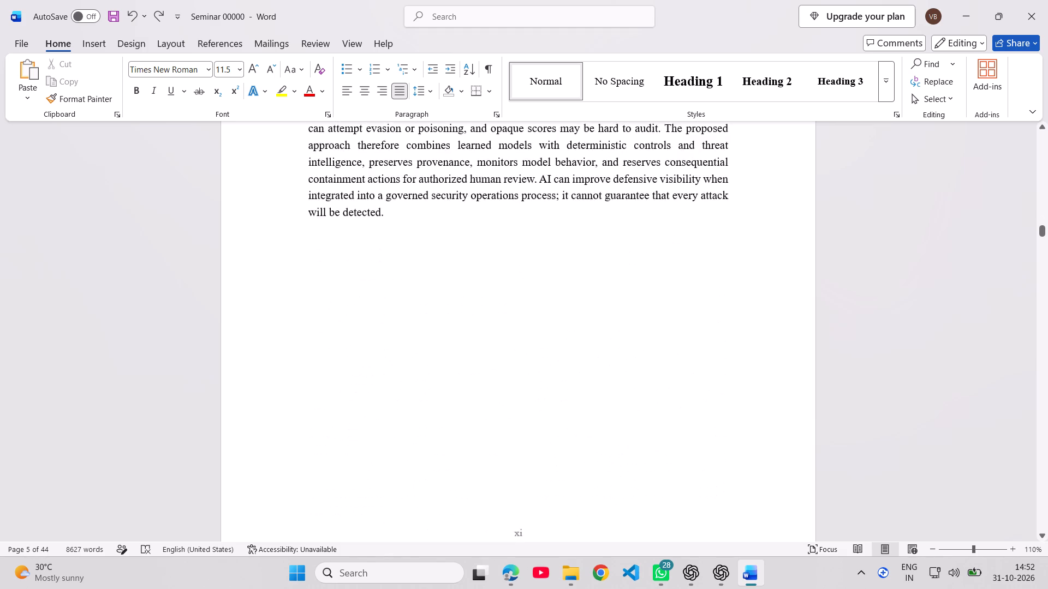
scroll(366, 311, up, 1)
scroll(366, 311, down, 5)
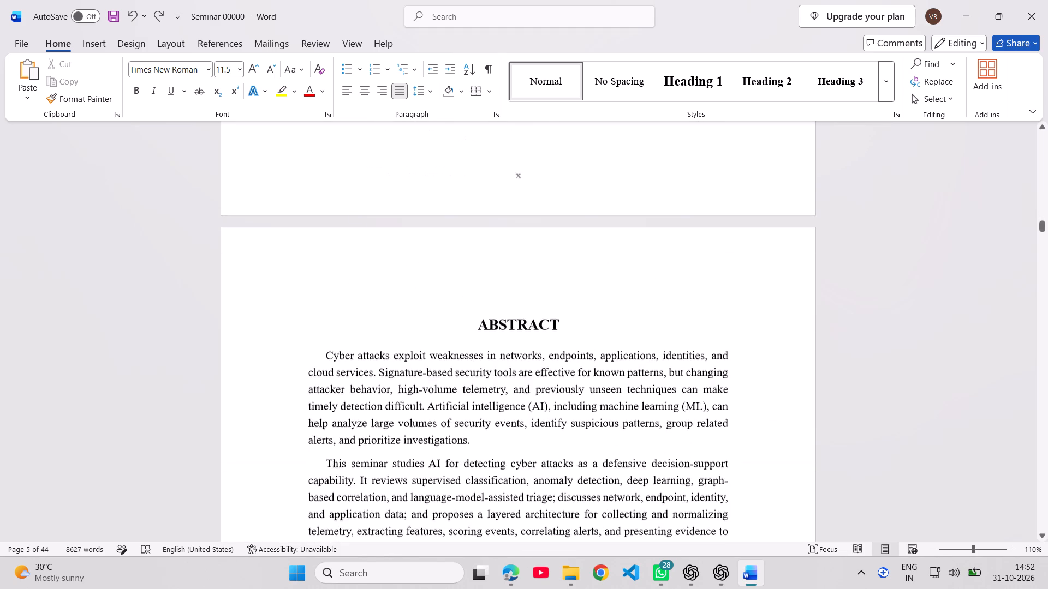
scroll(366, 311, down, 10)
scroll(366, 311, down, 13)
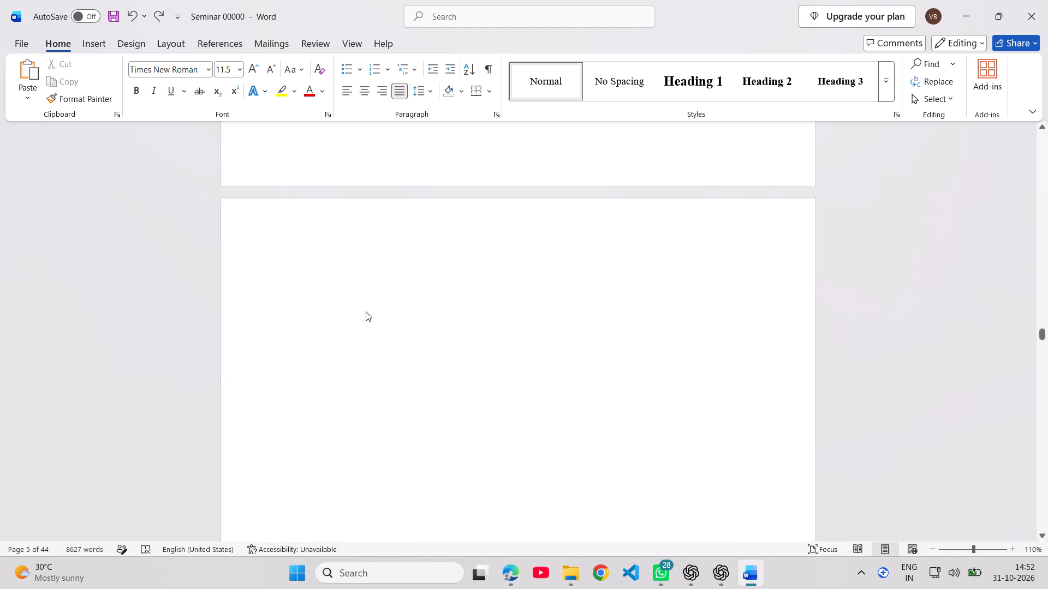
key(ctrl+s)
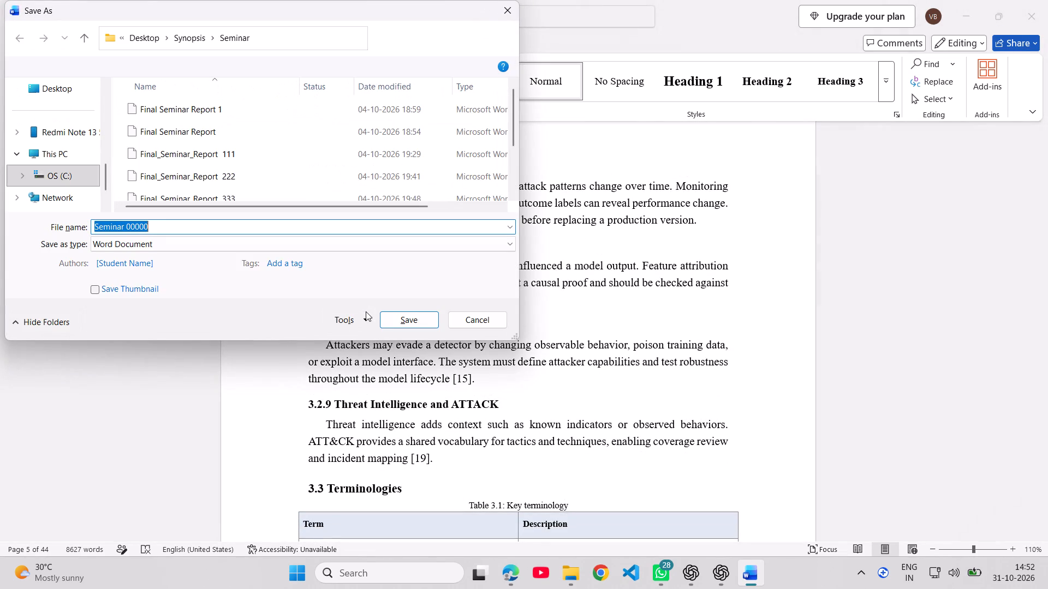
click(165, 221)
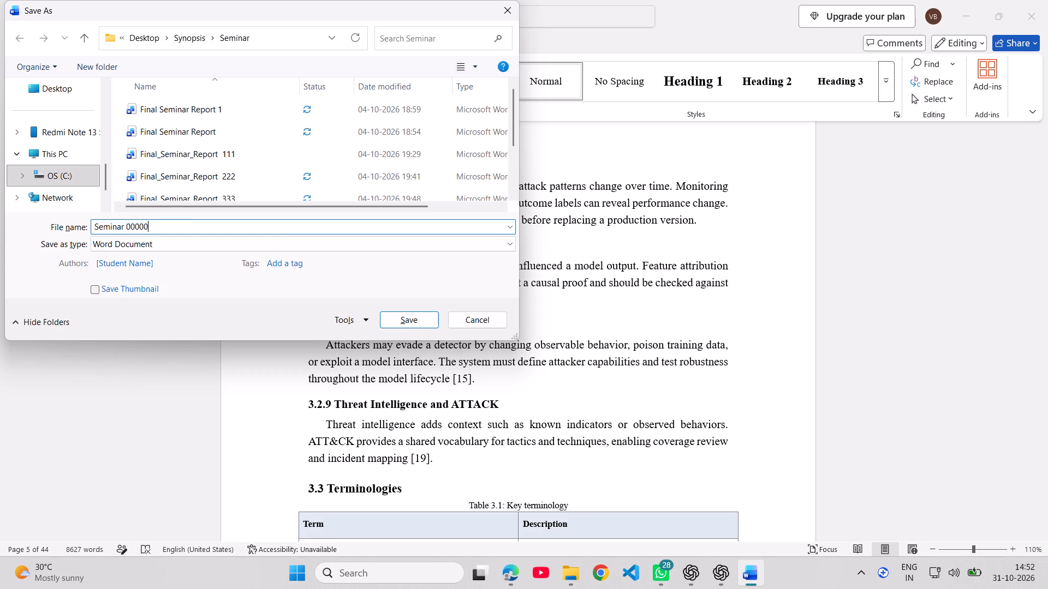
key(BackSpace)
key(BackSpace)
key(BackSpace)
key(BackSpace)
key(BackSpace)
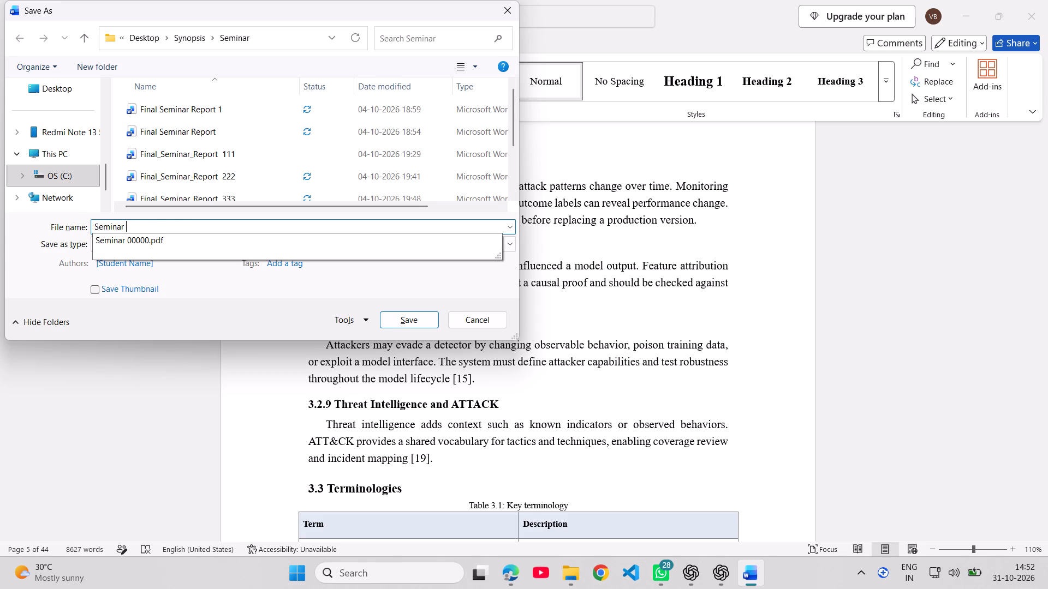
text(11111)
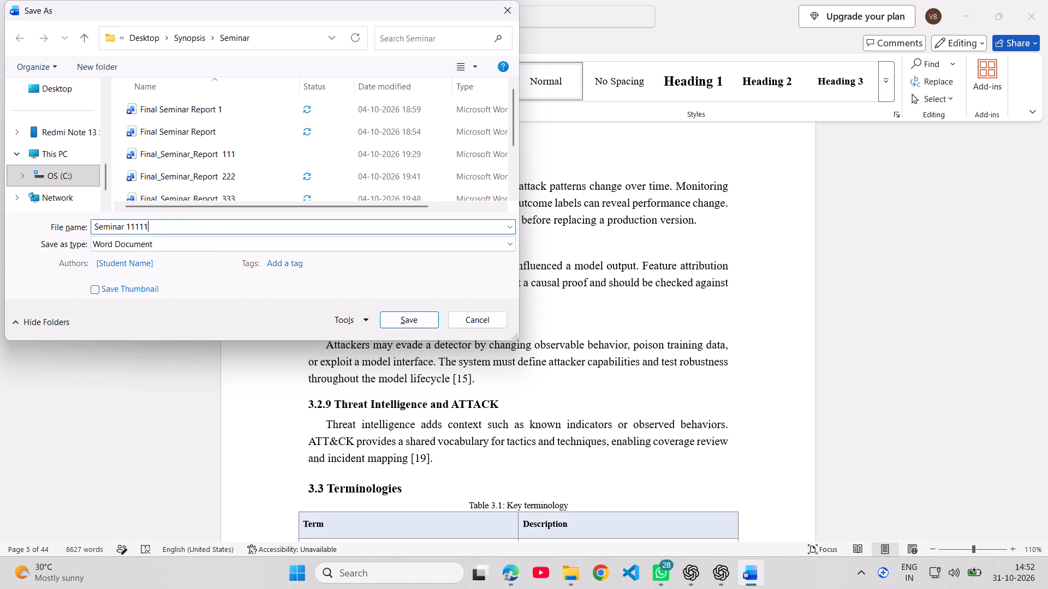
click(215, 242)
click(215, 242)
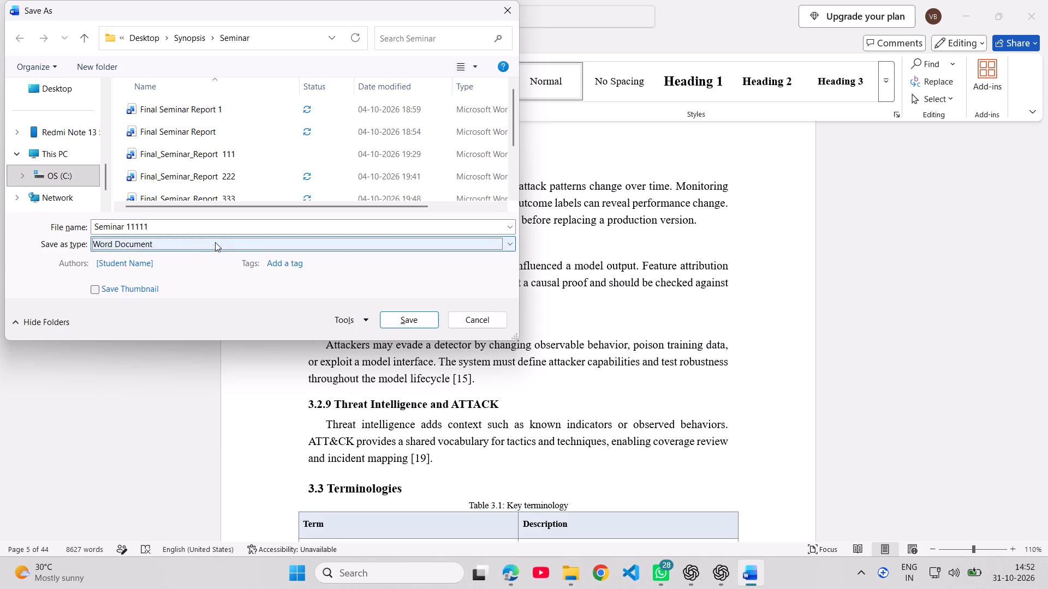